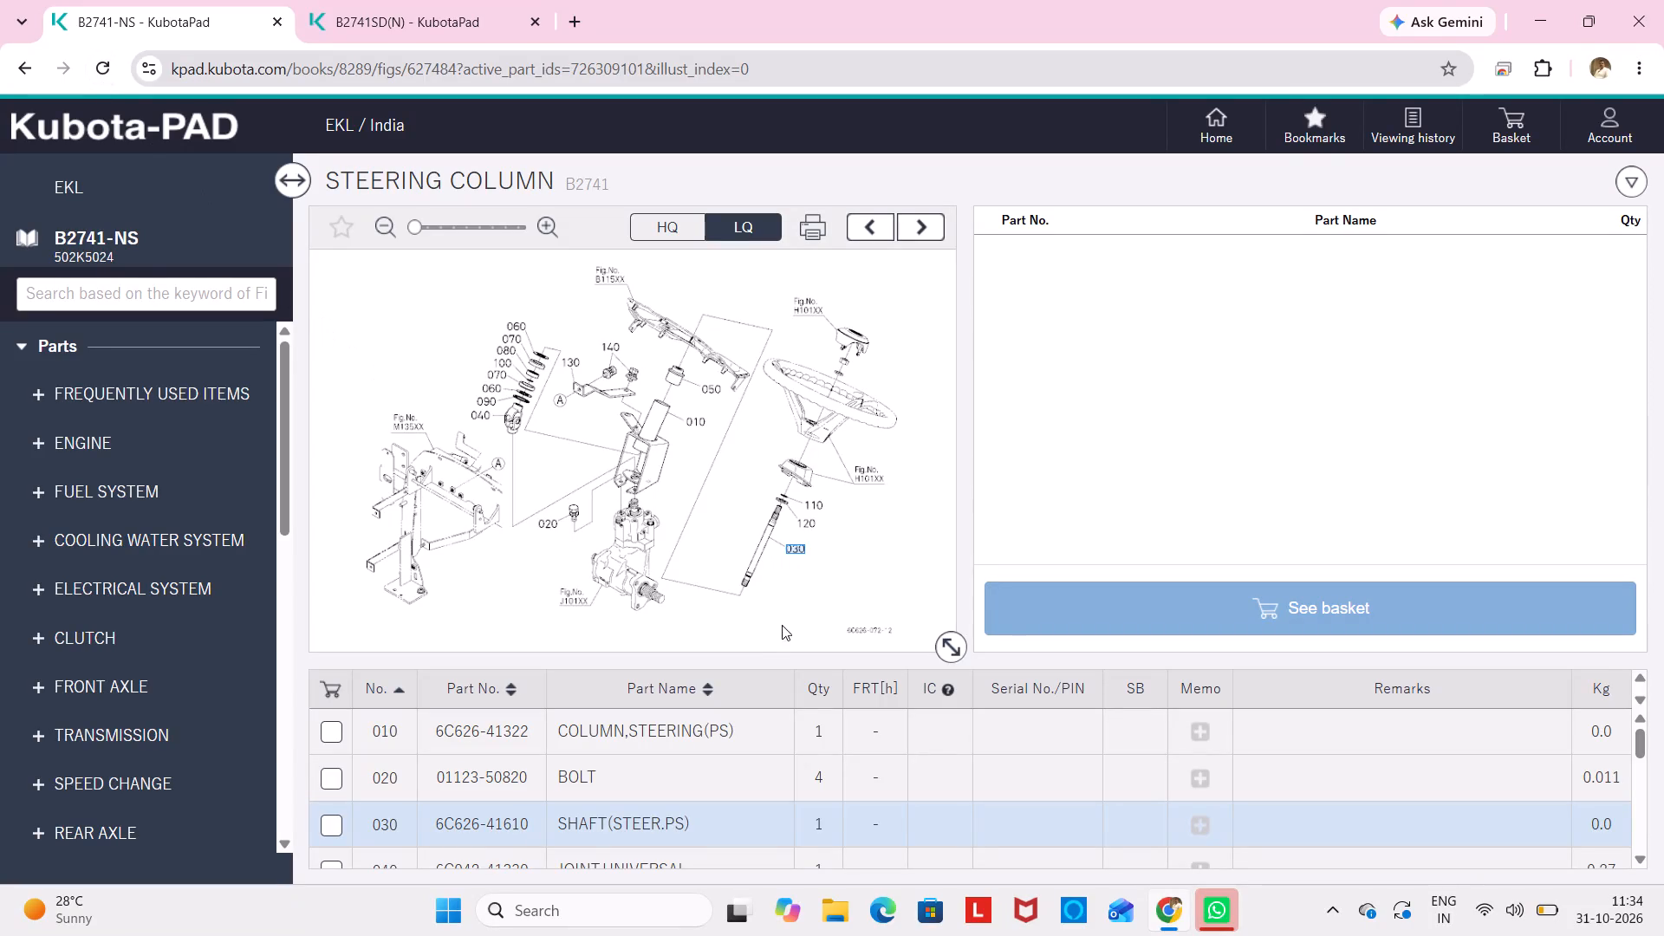
Switch to the B2741SD(N) parts catalogue, collapse its CLUTCH group and open the STEERING section.
click(445, 0)
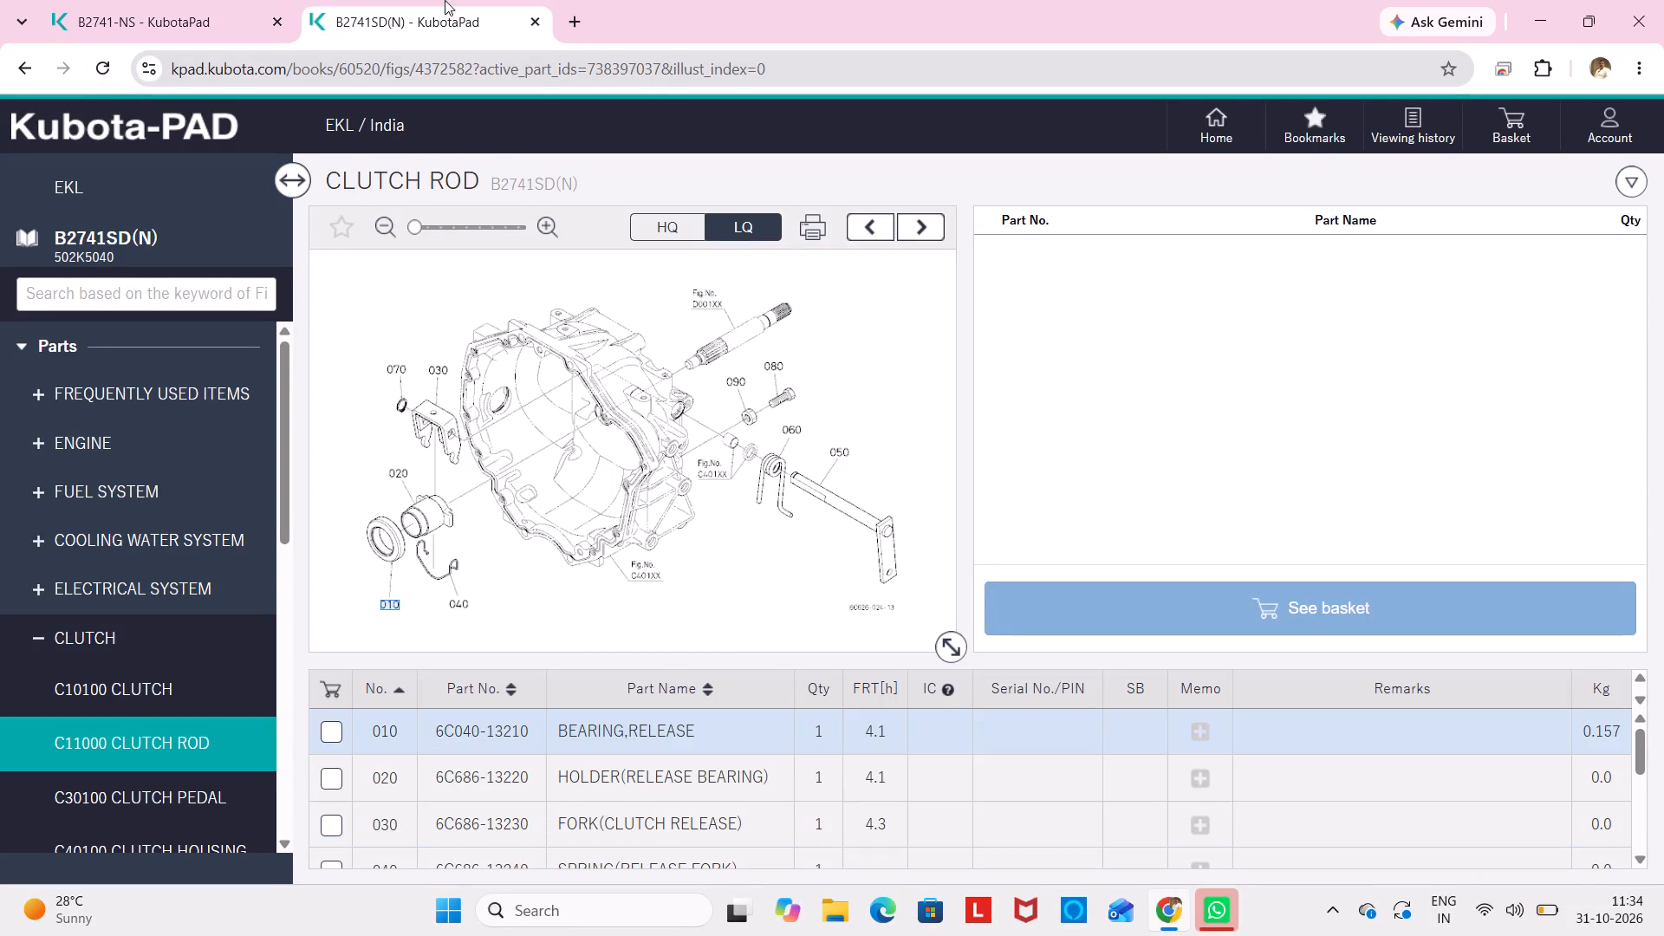
click(20, 647)
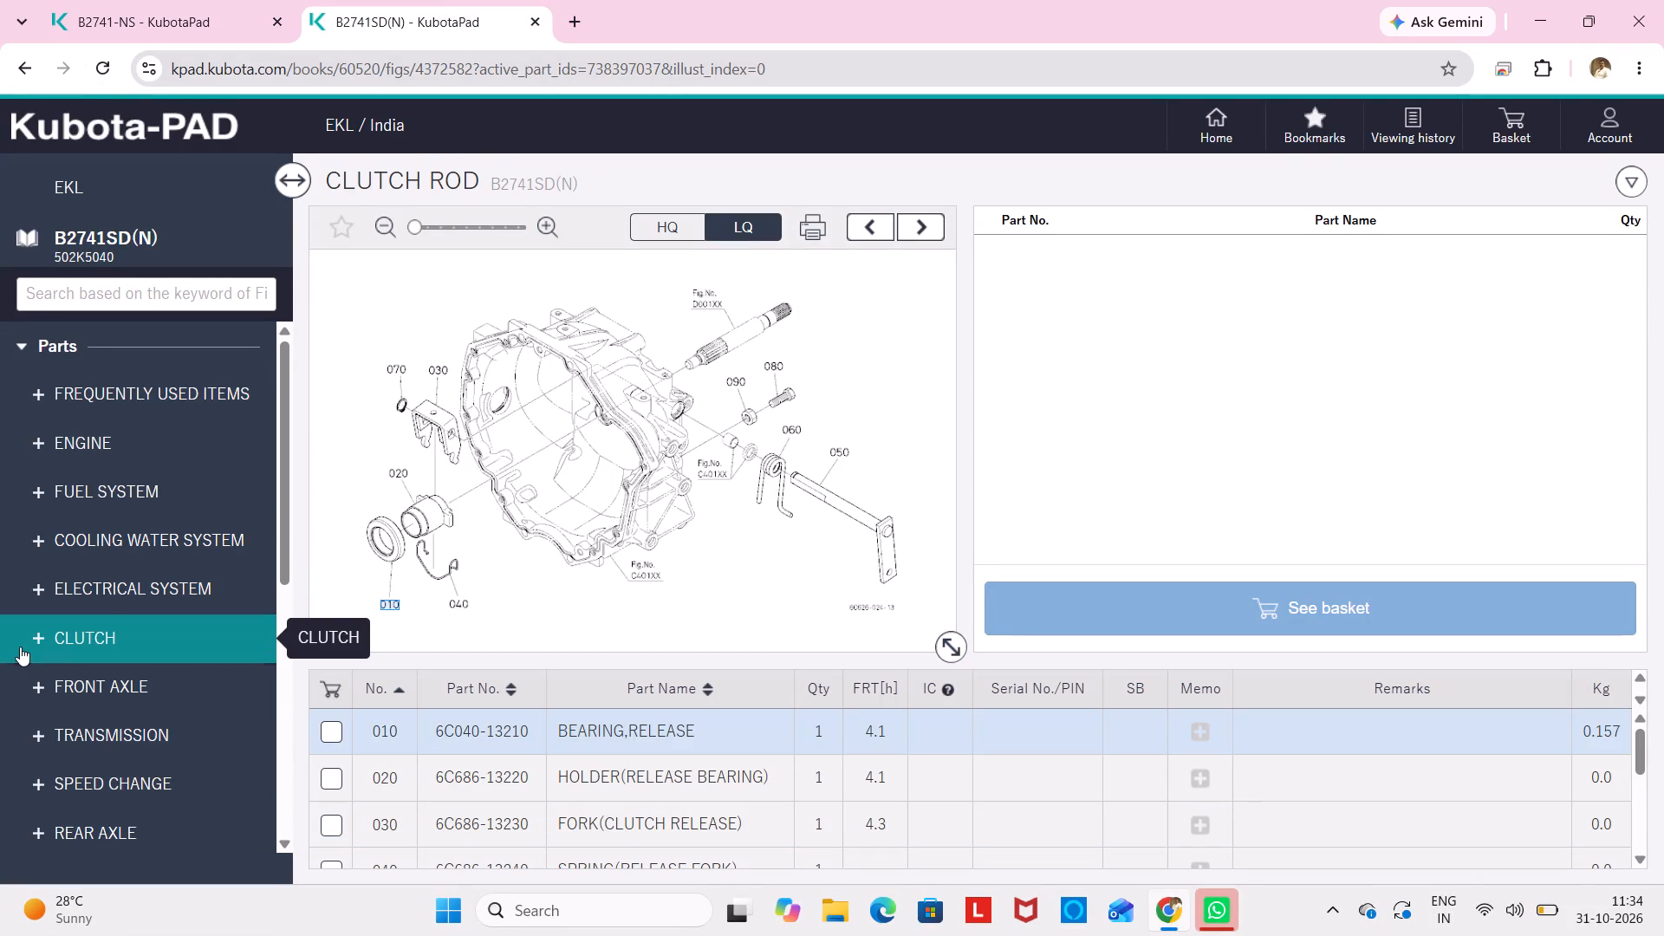
scroll(132, 804, down, 1)
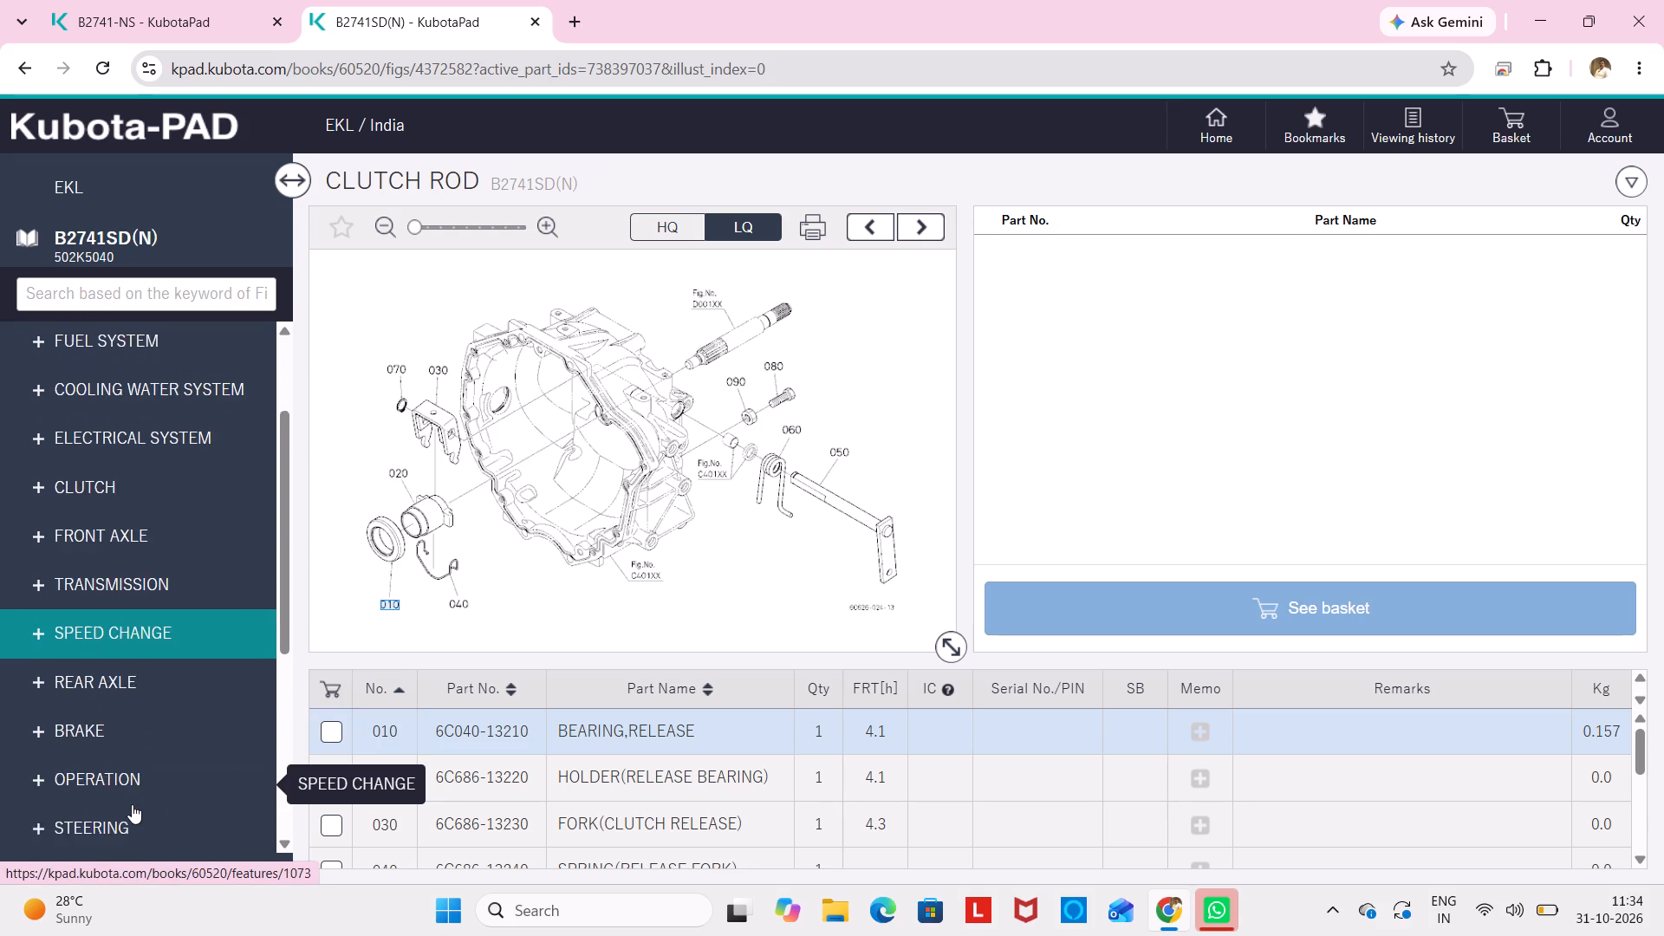
scroll(132, 804, down, 1)
click(139, 573)
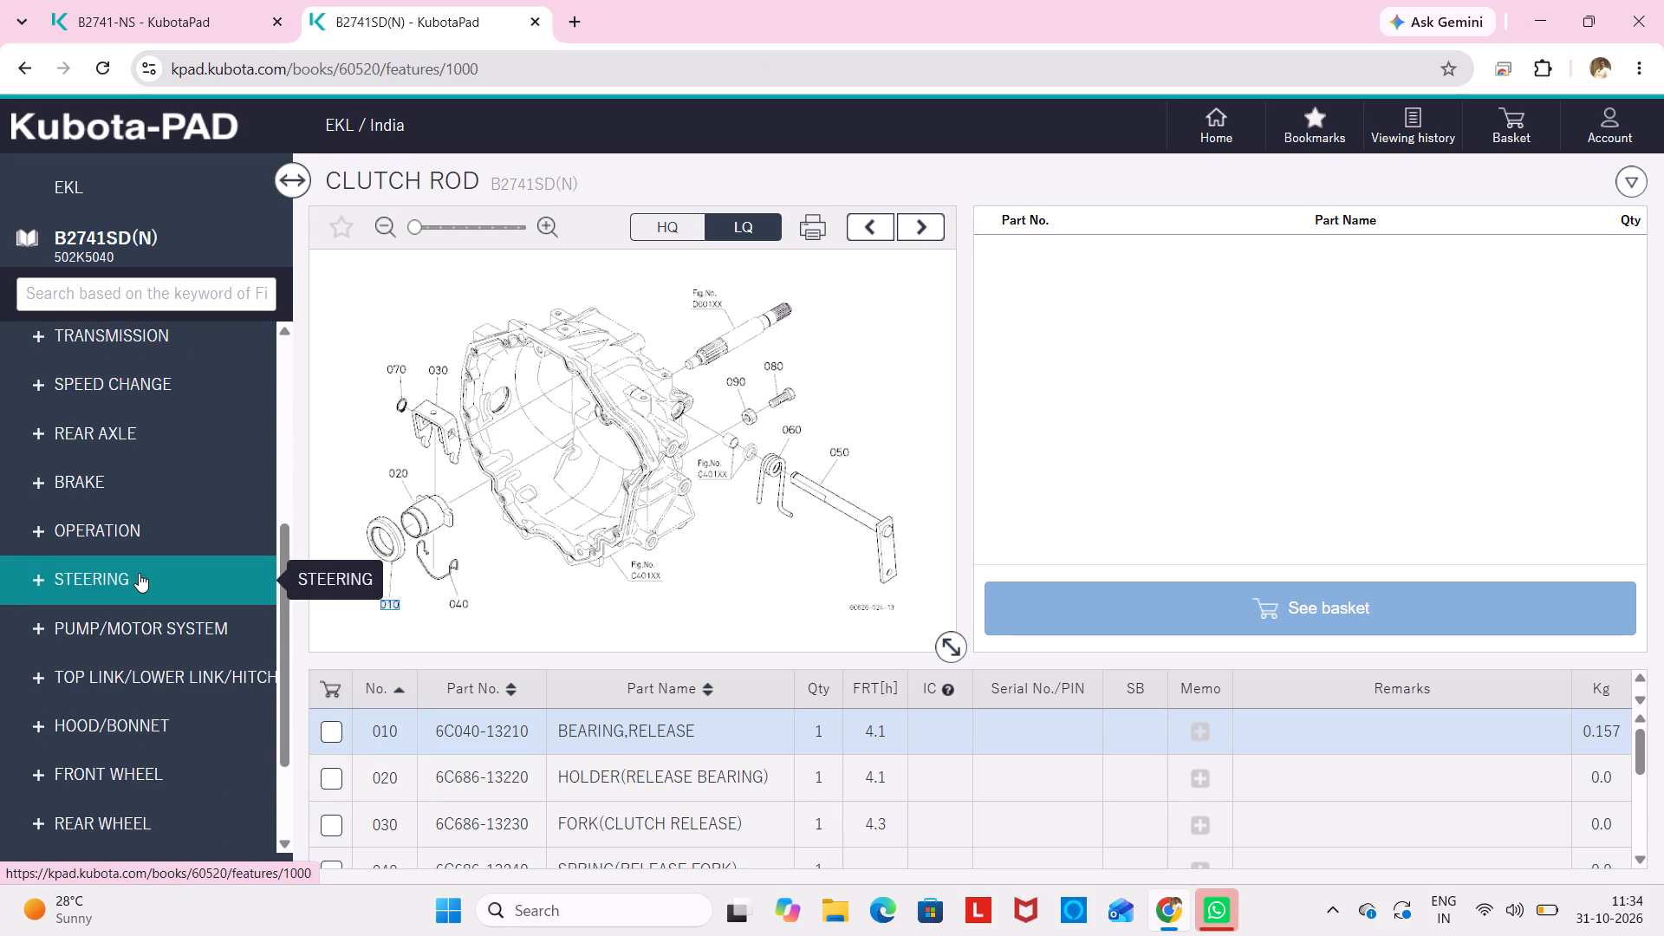
Find the H10500 STEERING COLUMN figure among the steering illustrations of the B2741SD(N).
scroll(723, 610, down, 2)
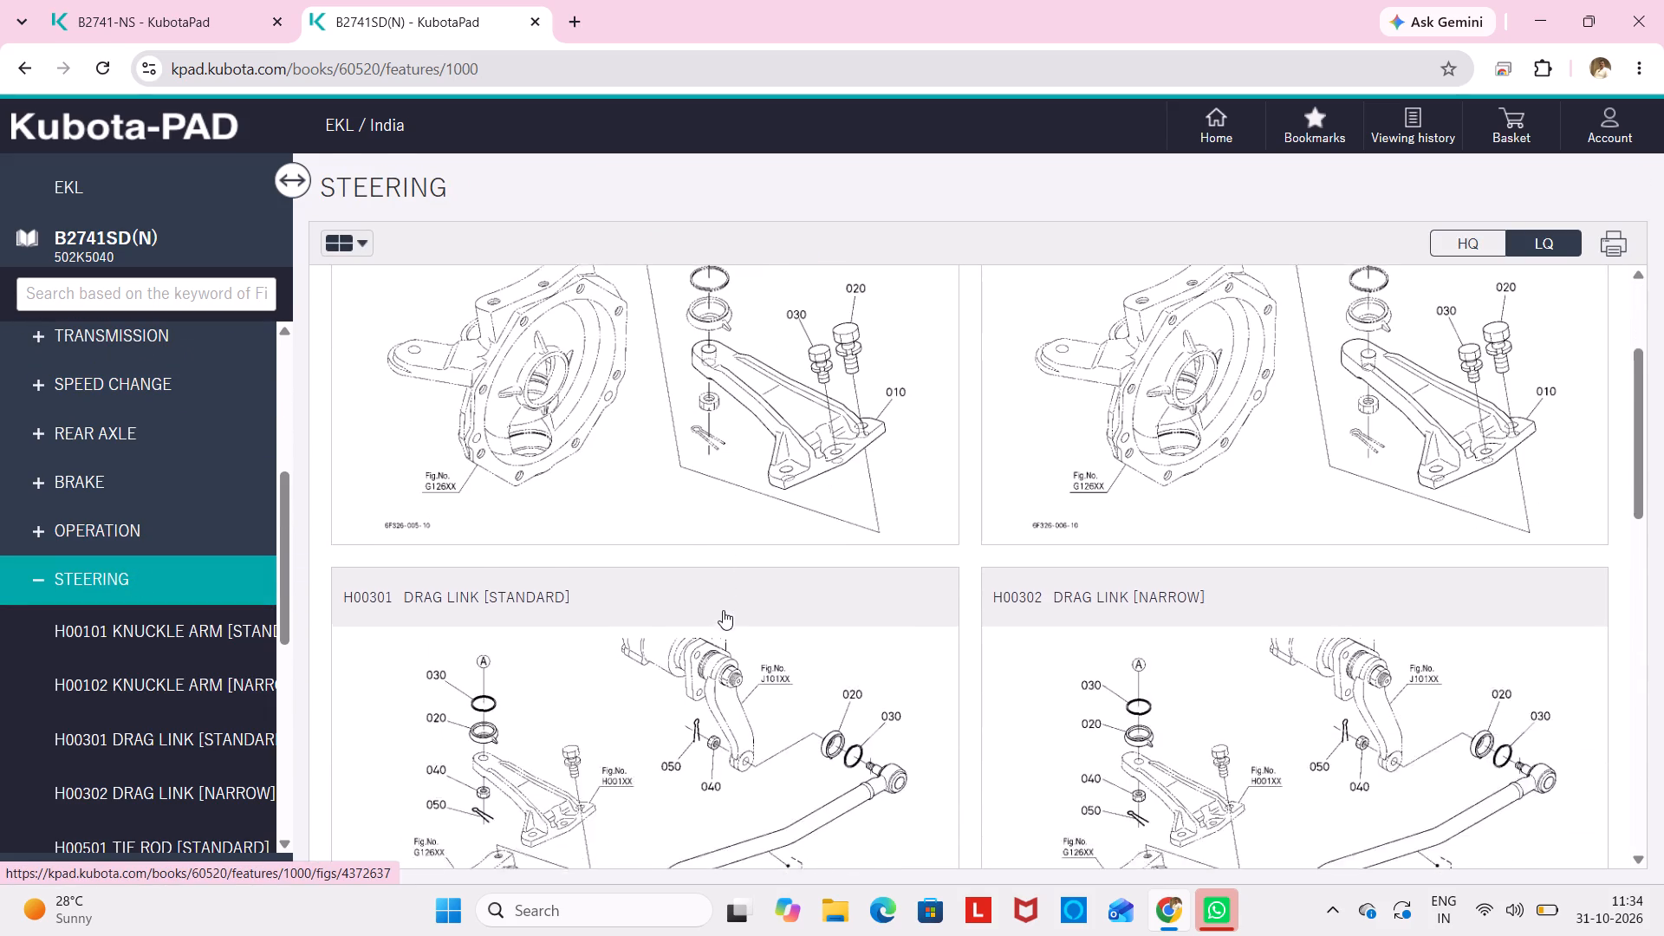
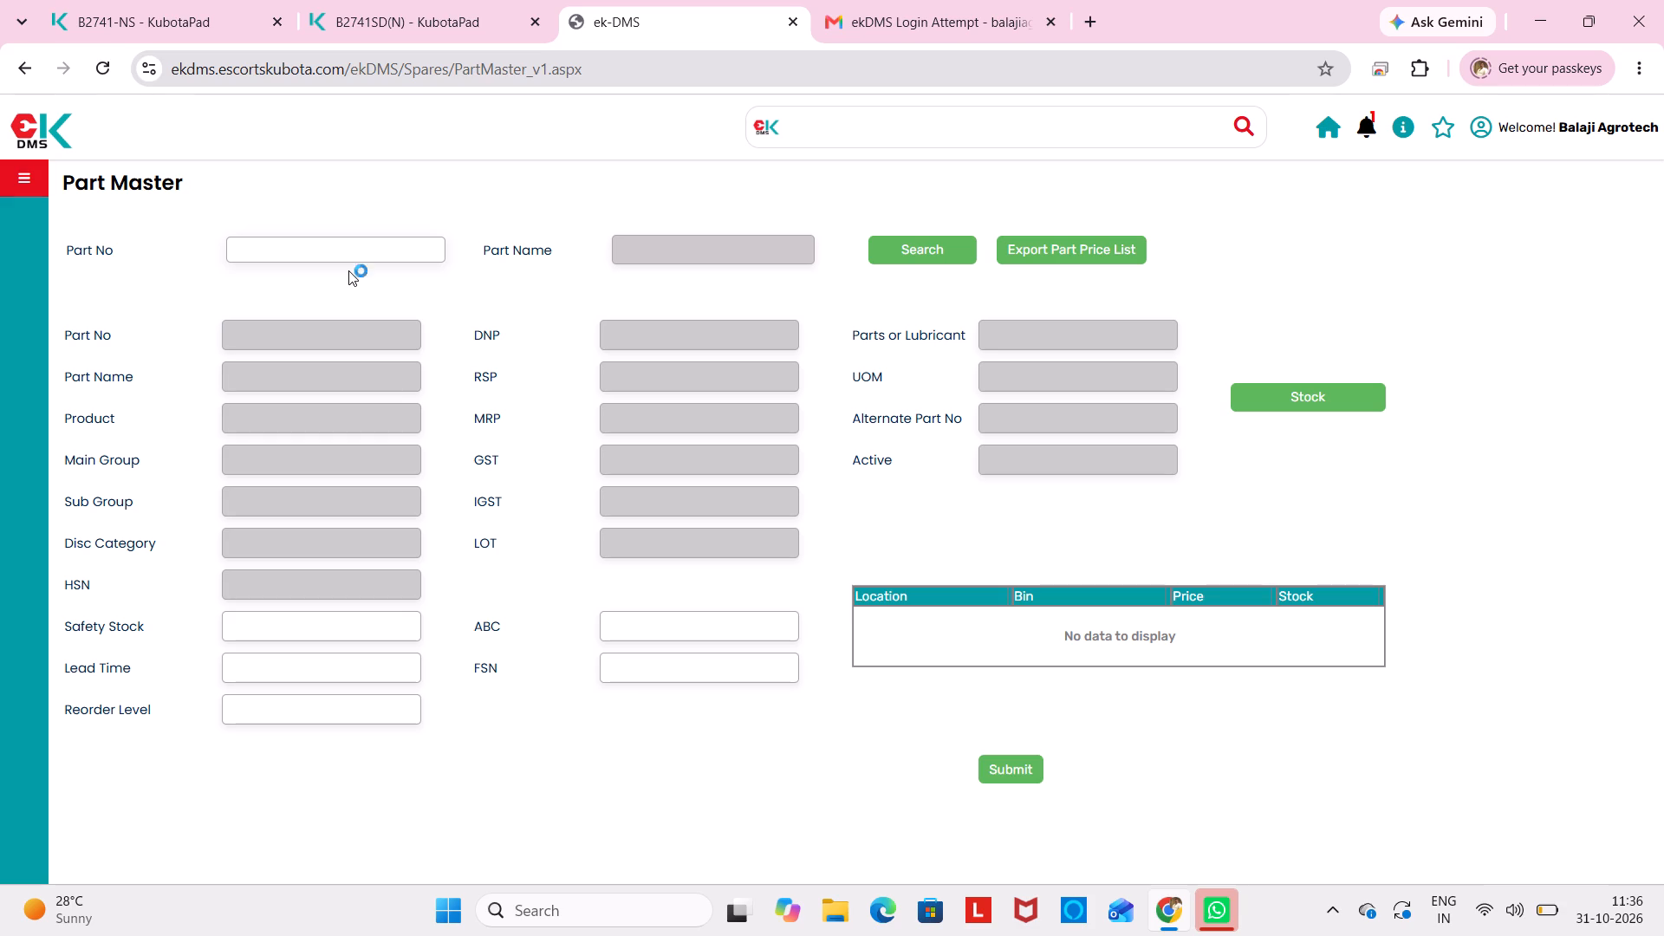
Look up part number 6C626-41610 in the ekDMS Part Master.
click(338, 249)
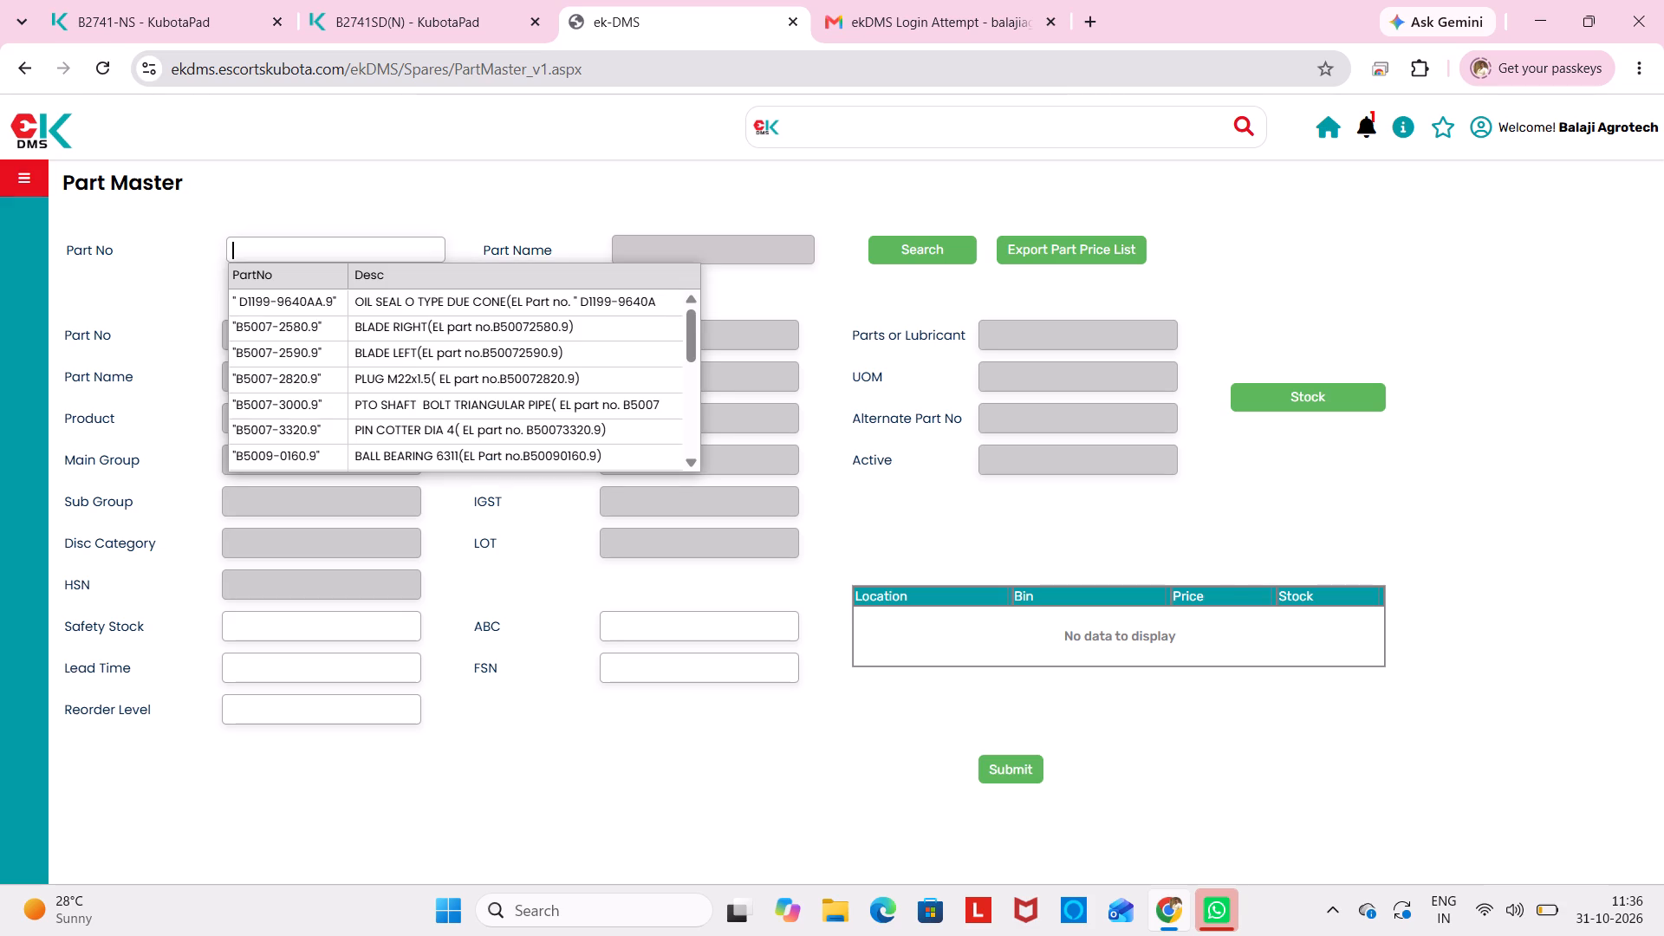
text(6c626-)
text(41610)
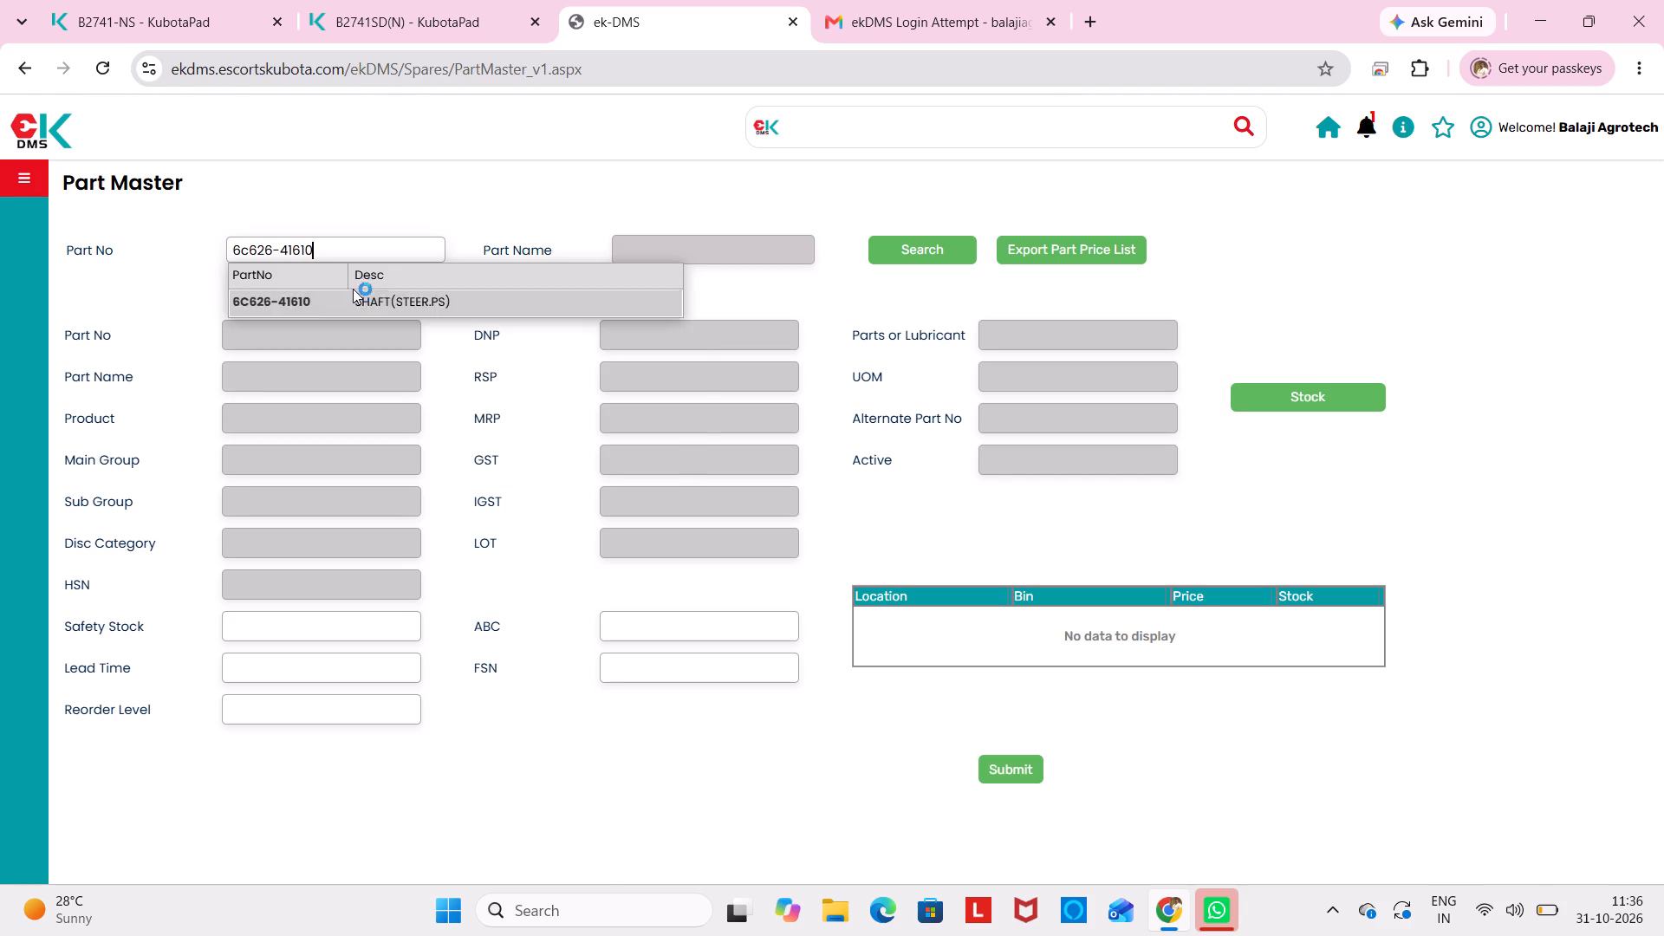
click(354, 298)
click(913, 261)
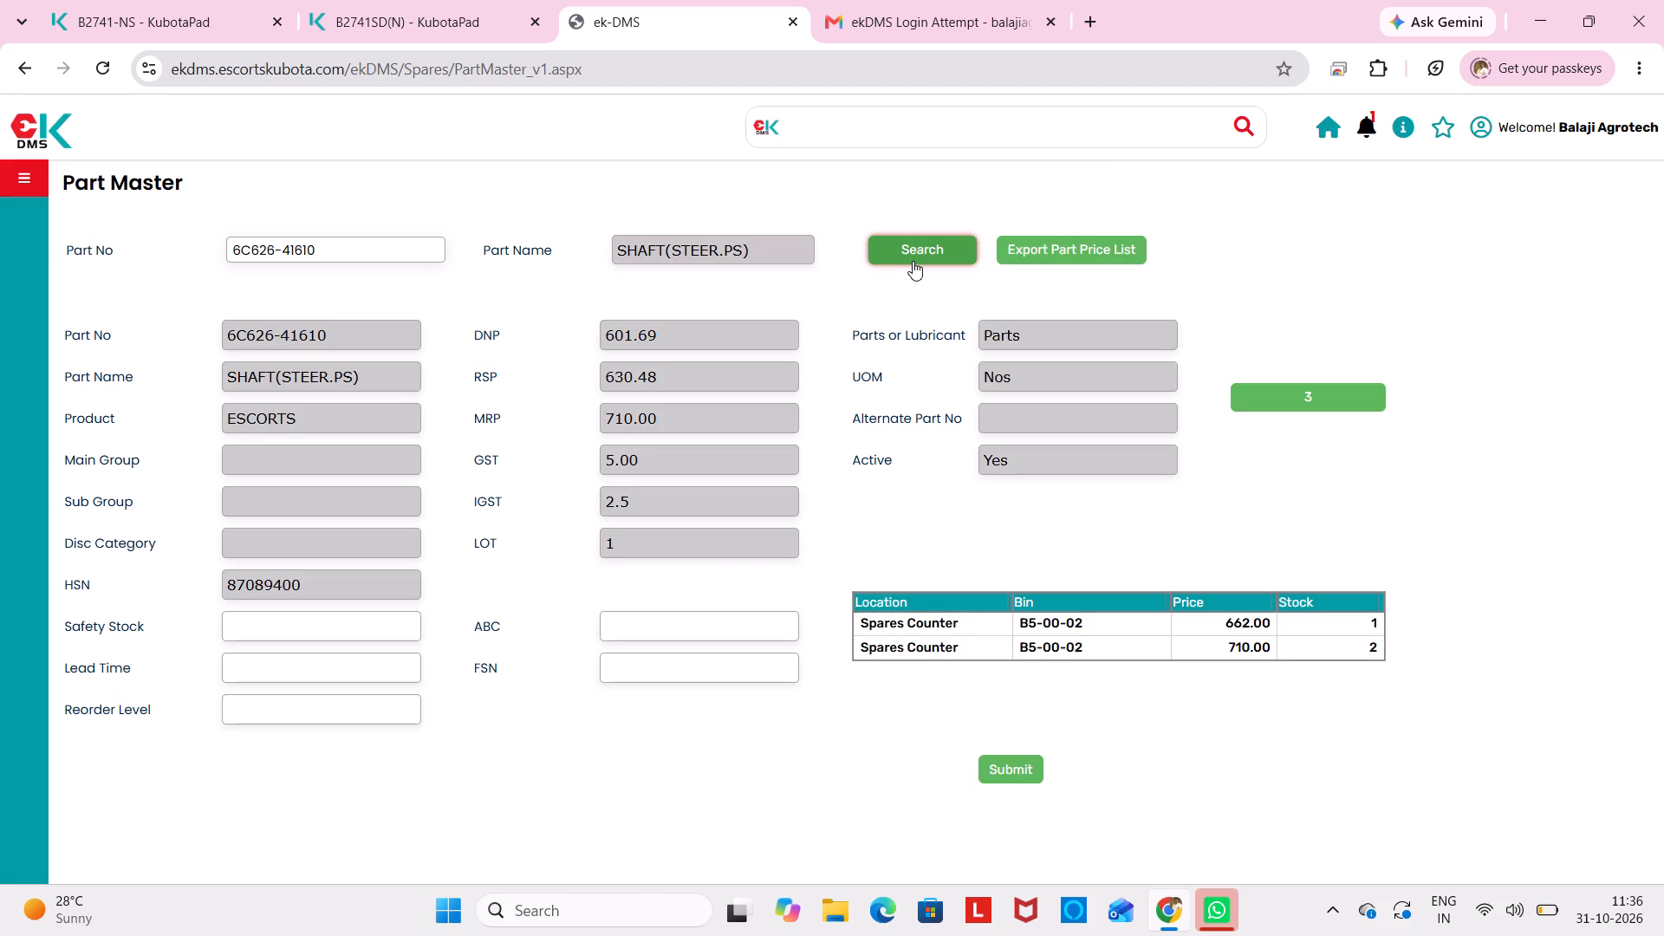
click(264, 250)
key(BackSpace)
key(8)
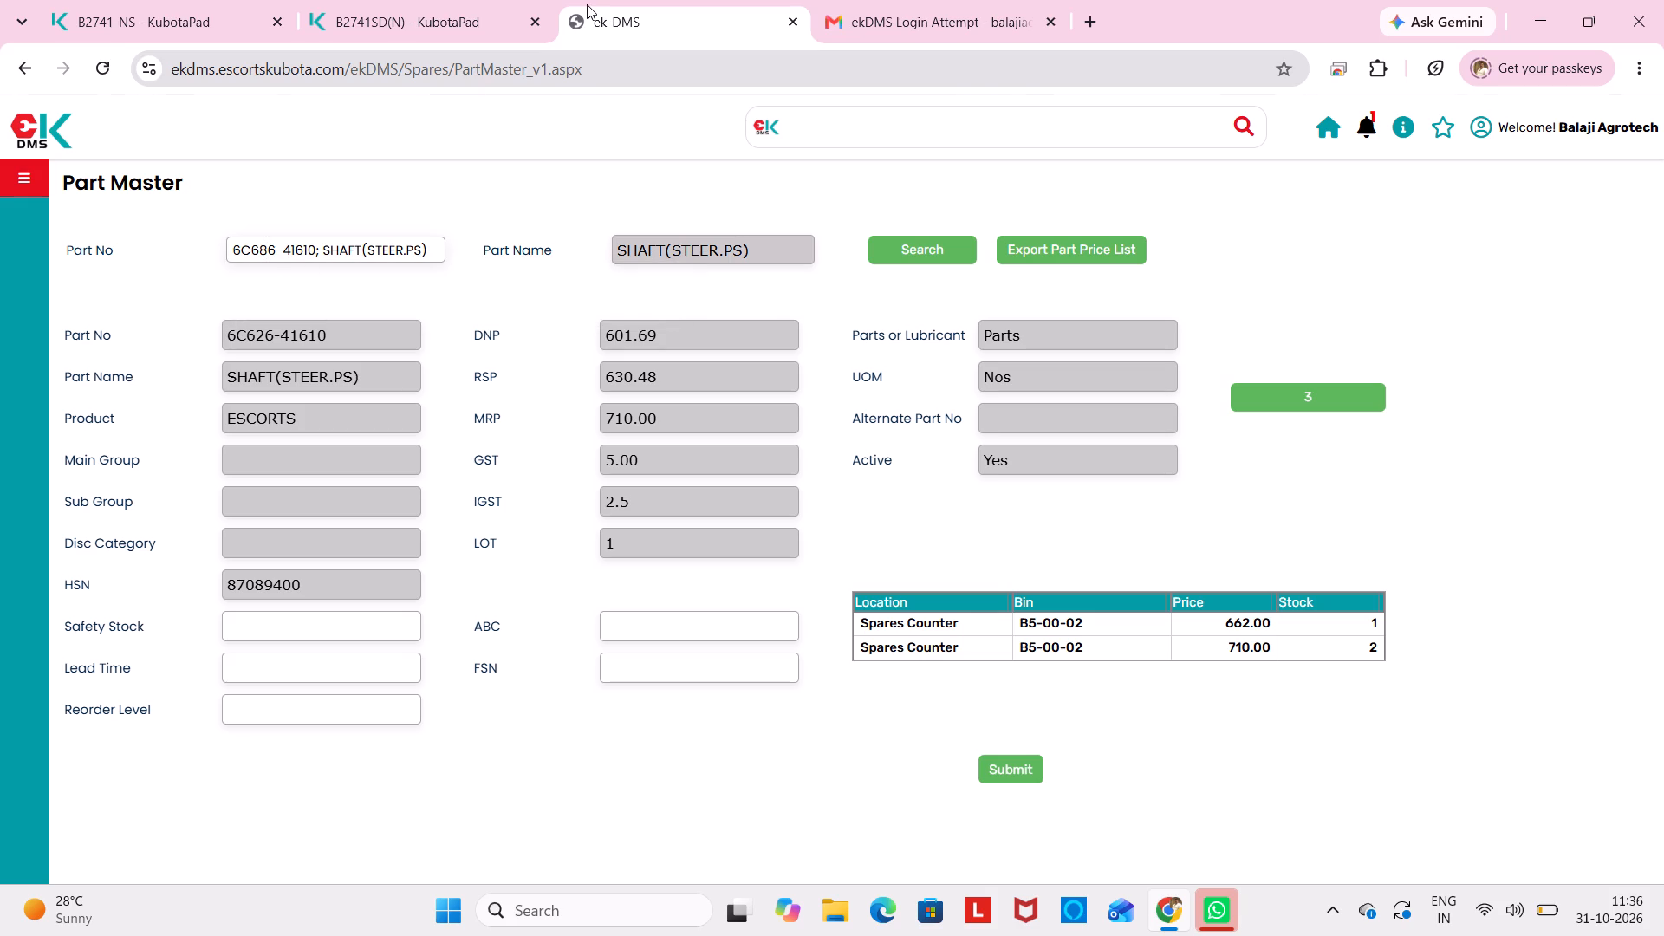
Copy part number 6C686-41612 of SHAFT(STEER.PS) from the B2741SD(N) steering column list and look for it in the ekDMS Part Master.
click(413, 0)
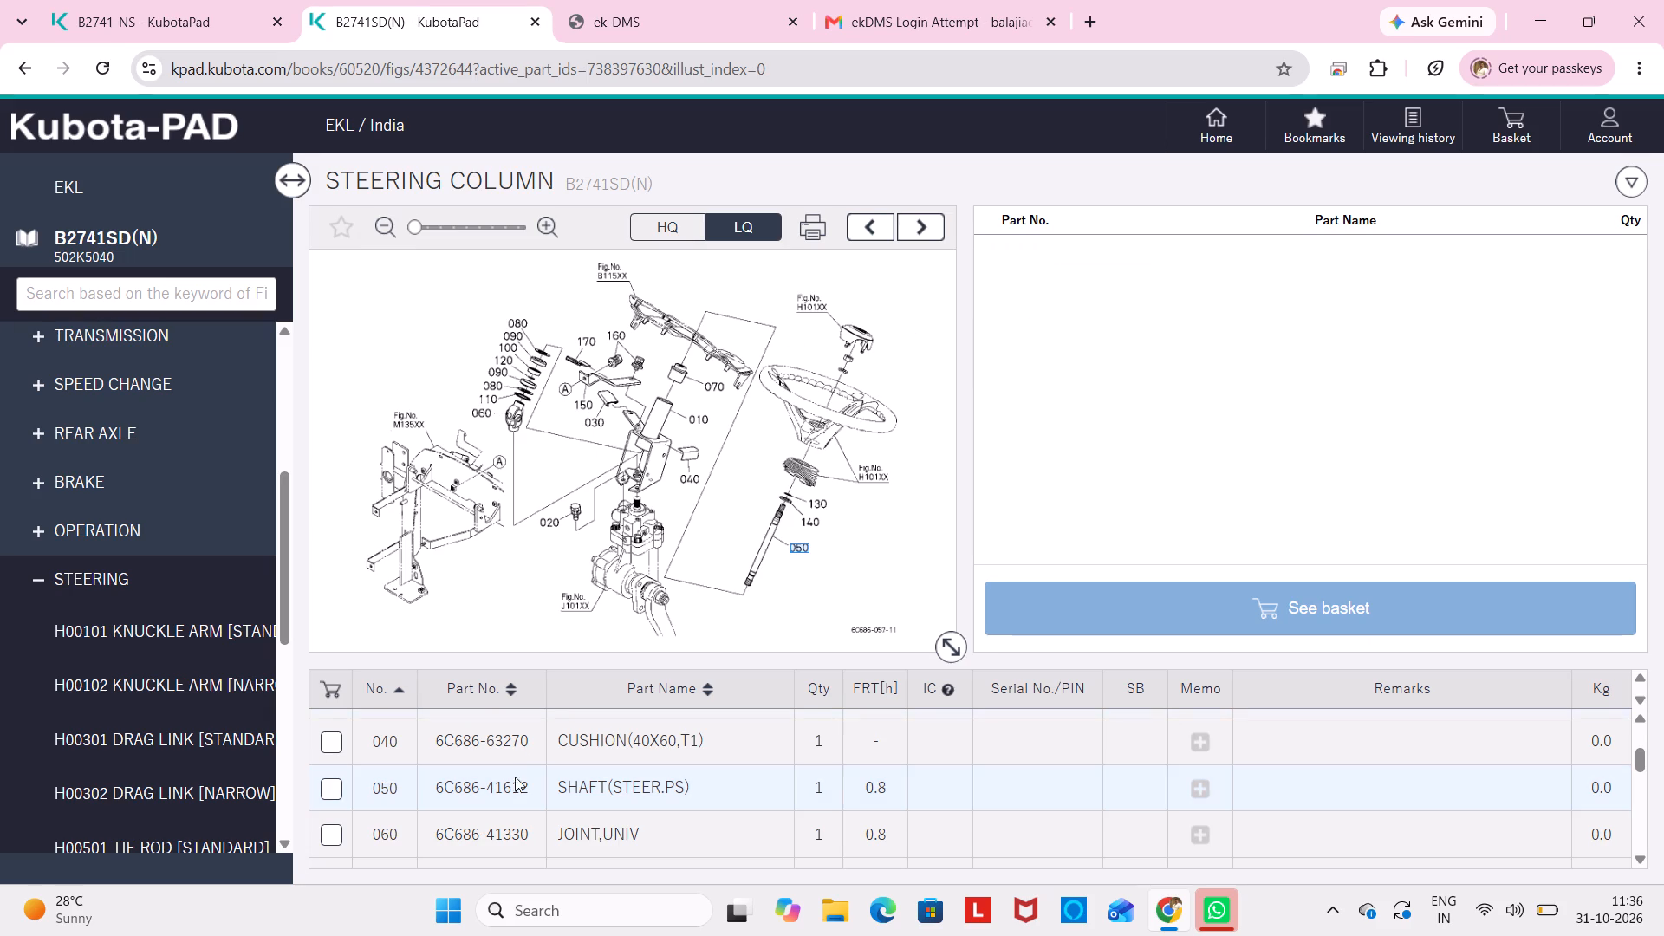
triple_click(510, 784)
key(ctrl+c)
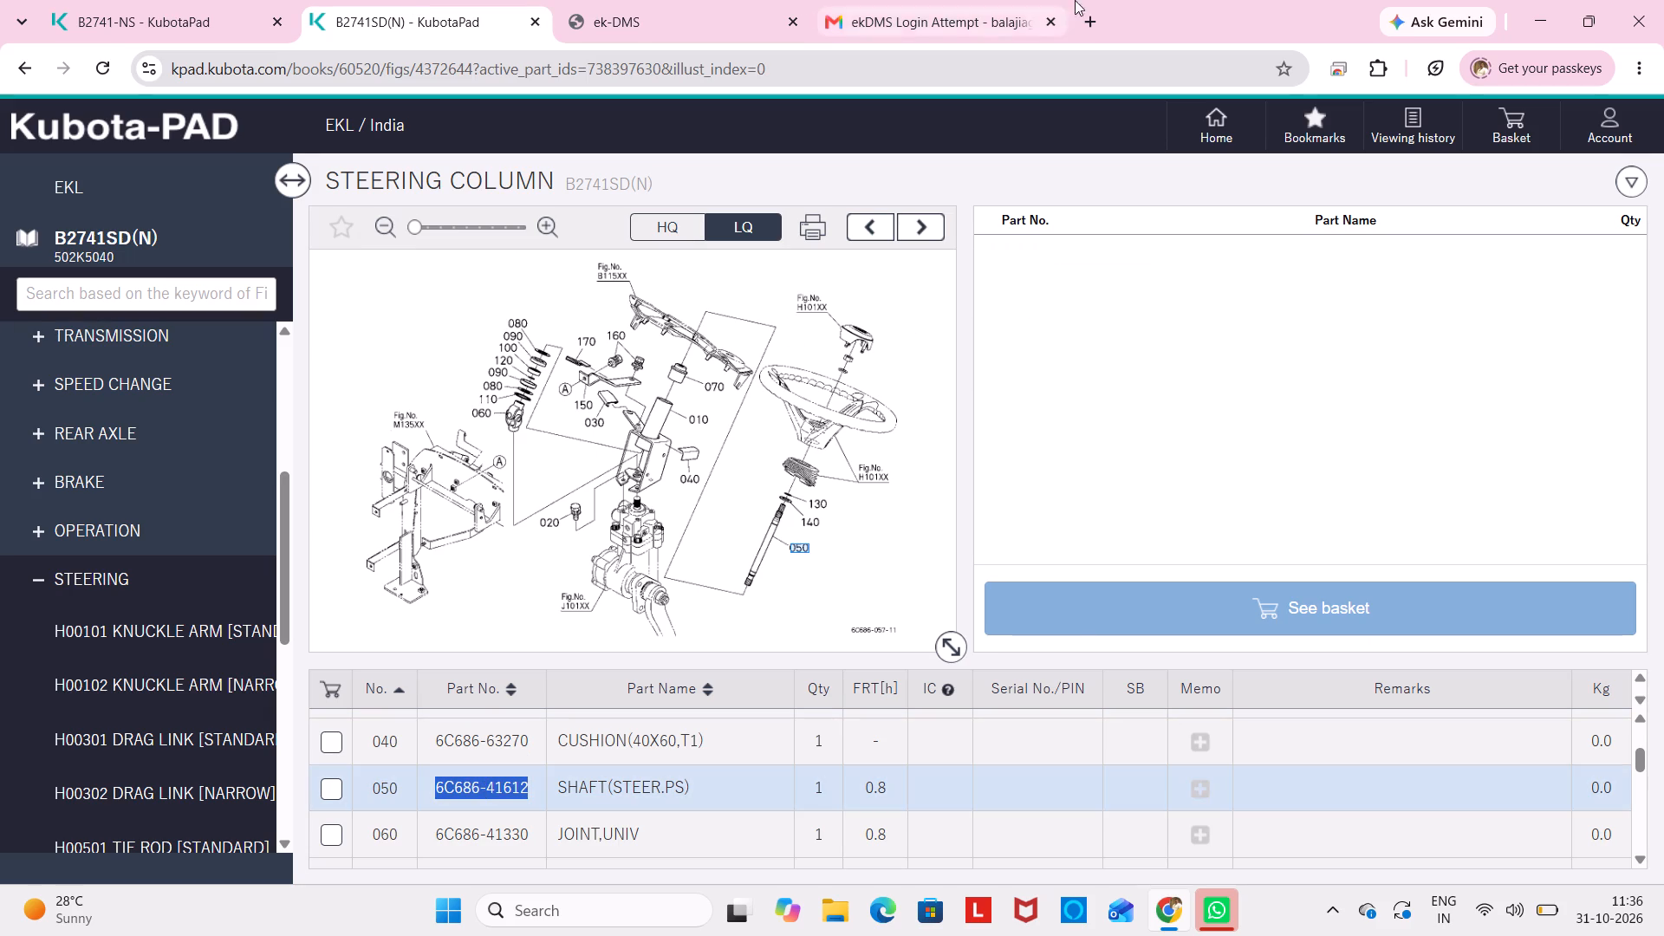
click(667, 0)
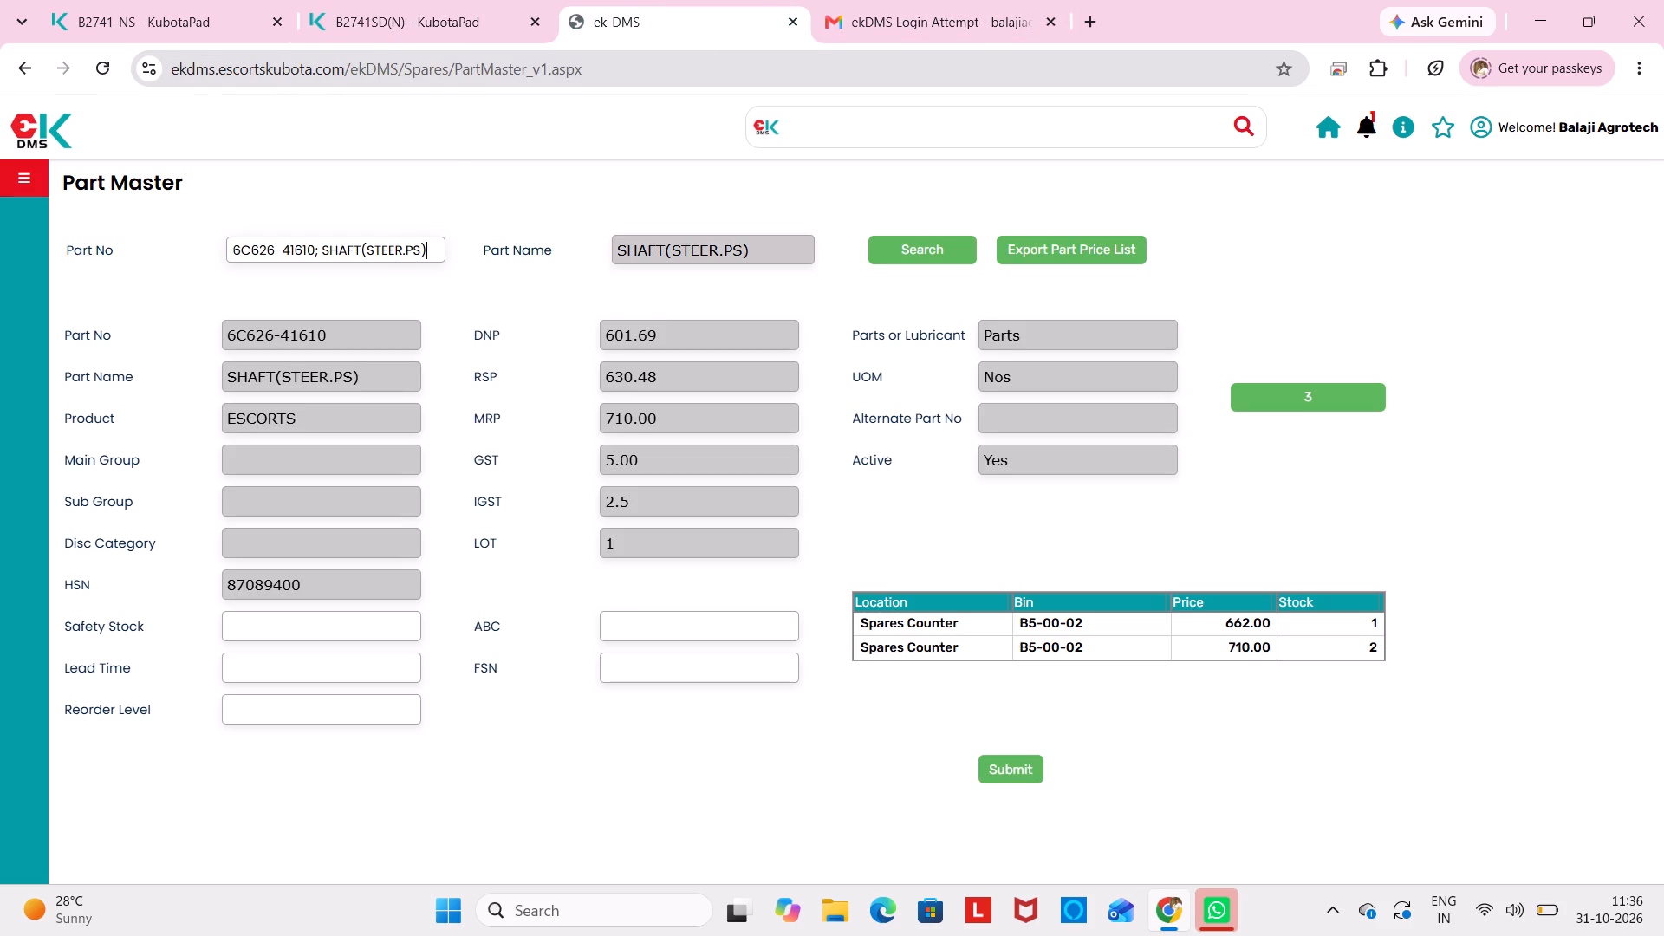
triple_click(393, 252)
key(ctrl+v)
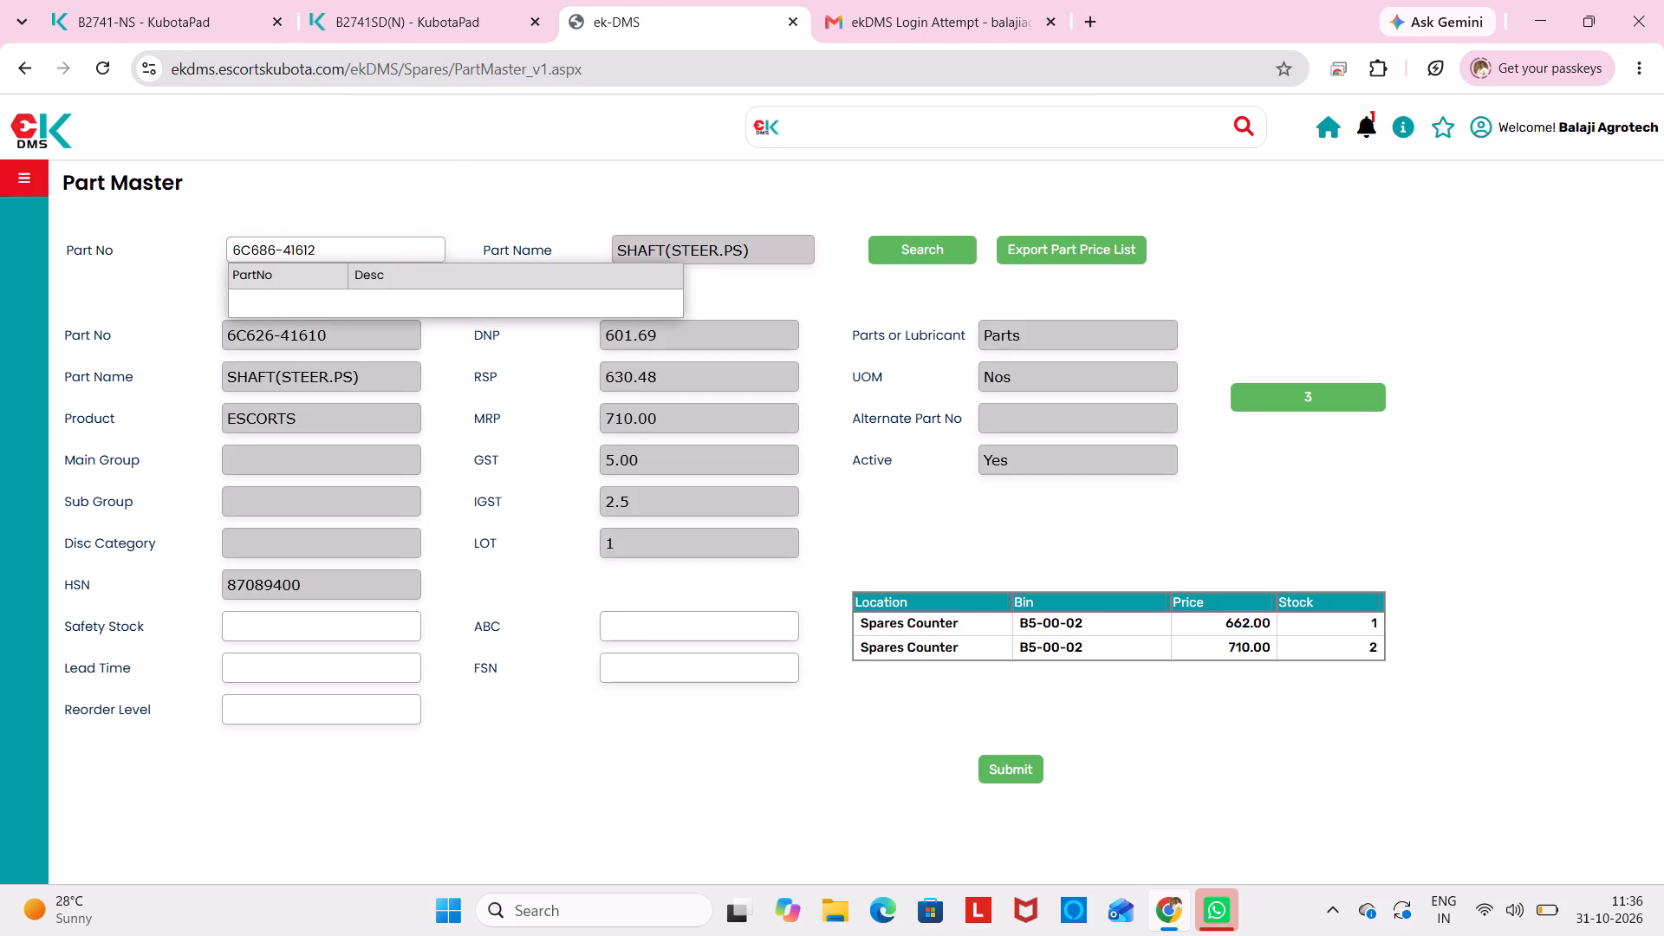
Clear the part number, search for 41610 instead, and look up the matching part 6C686-41610 in the Part Master.
key(BackSpace)
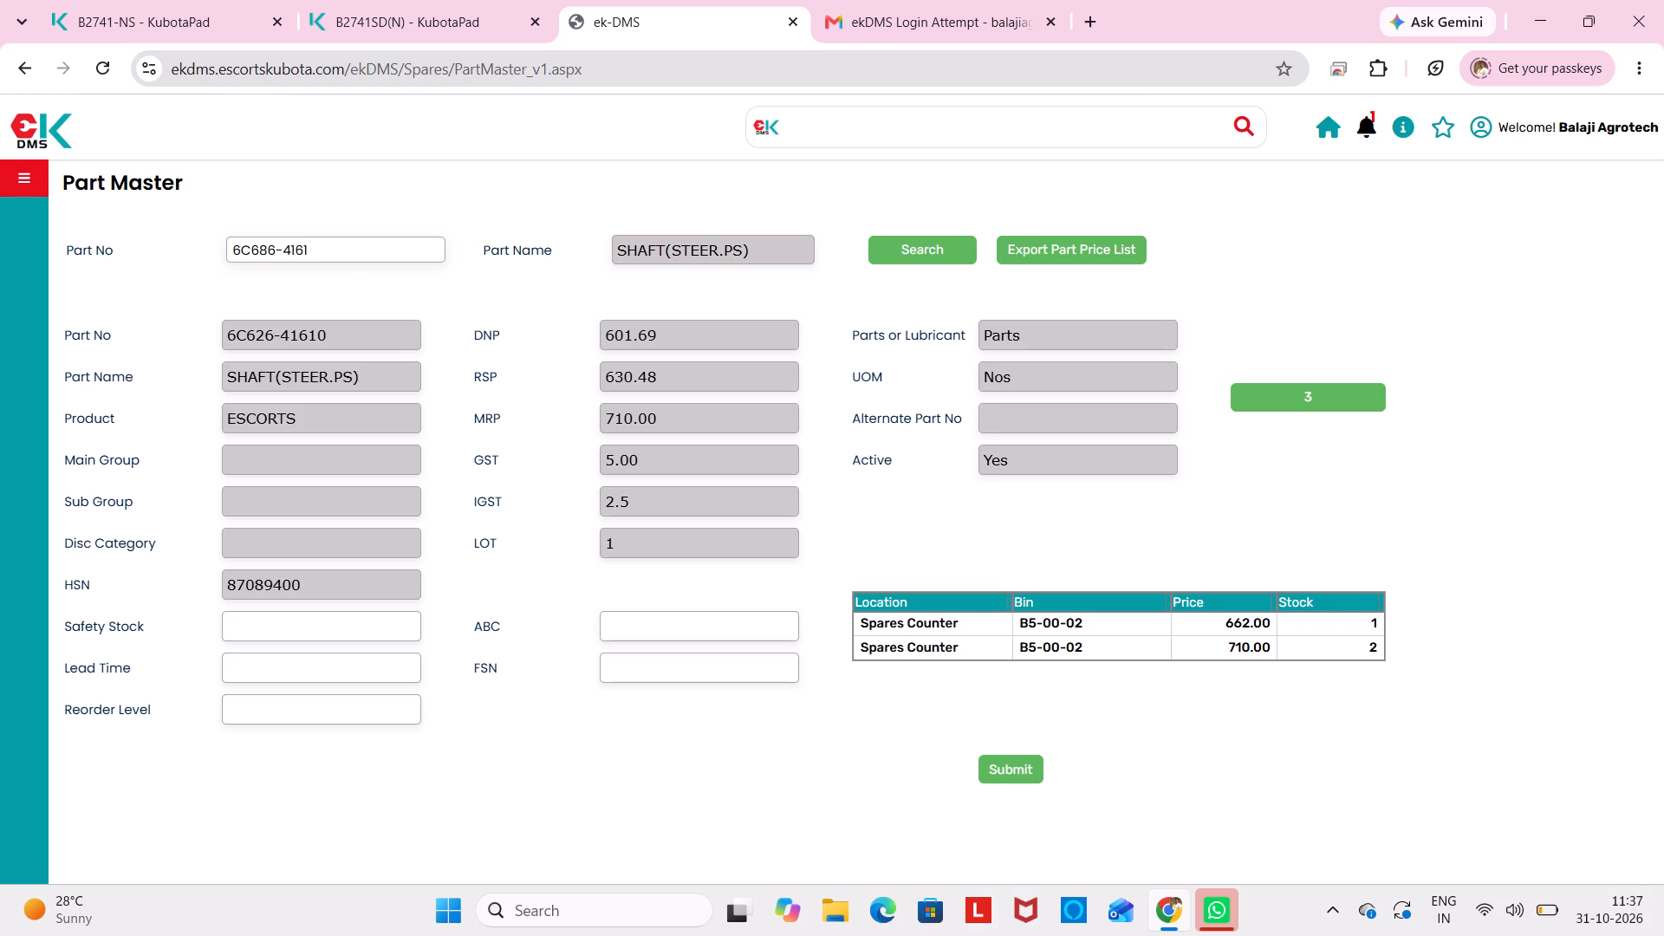
key(BackSpace)
key(BackSpace)
key(BackSpace)
key(BackSpace)
key(BackSpace)
key(BackSpace)
key(BackSpace)
key(BackSpace)
key(BackSpace)
key(BackSpace)
key(BackSpace)
key(BackSpace)
key(BackSpace)
key(BackSpace)
key(BackSpace)
key(BackSpace)
key(BackSpace)
key(BackSpace)
key(BackSpace)
key(BackSpace)
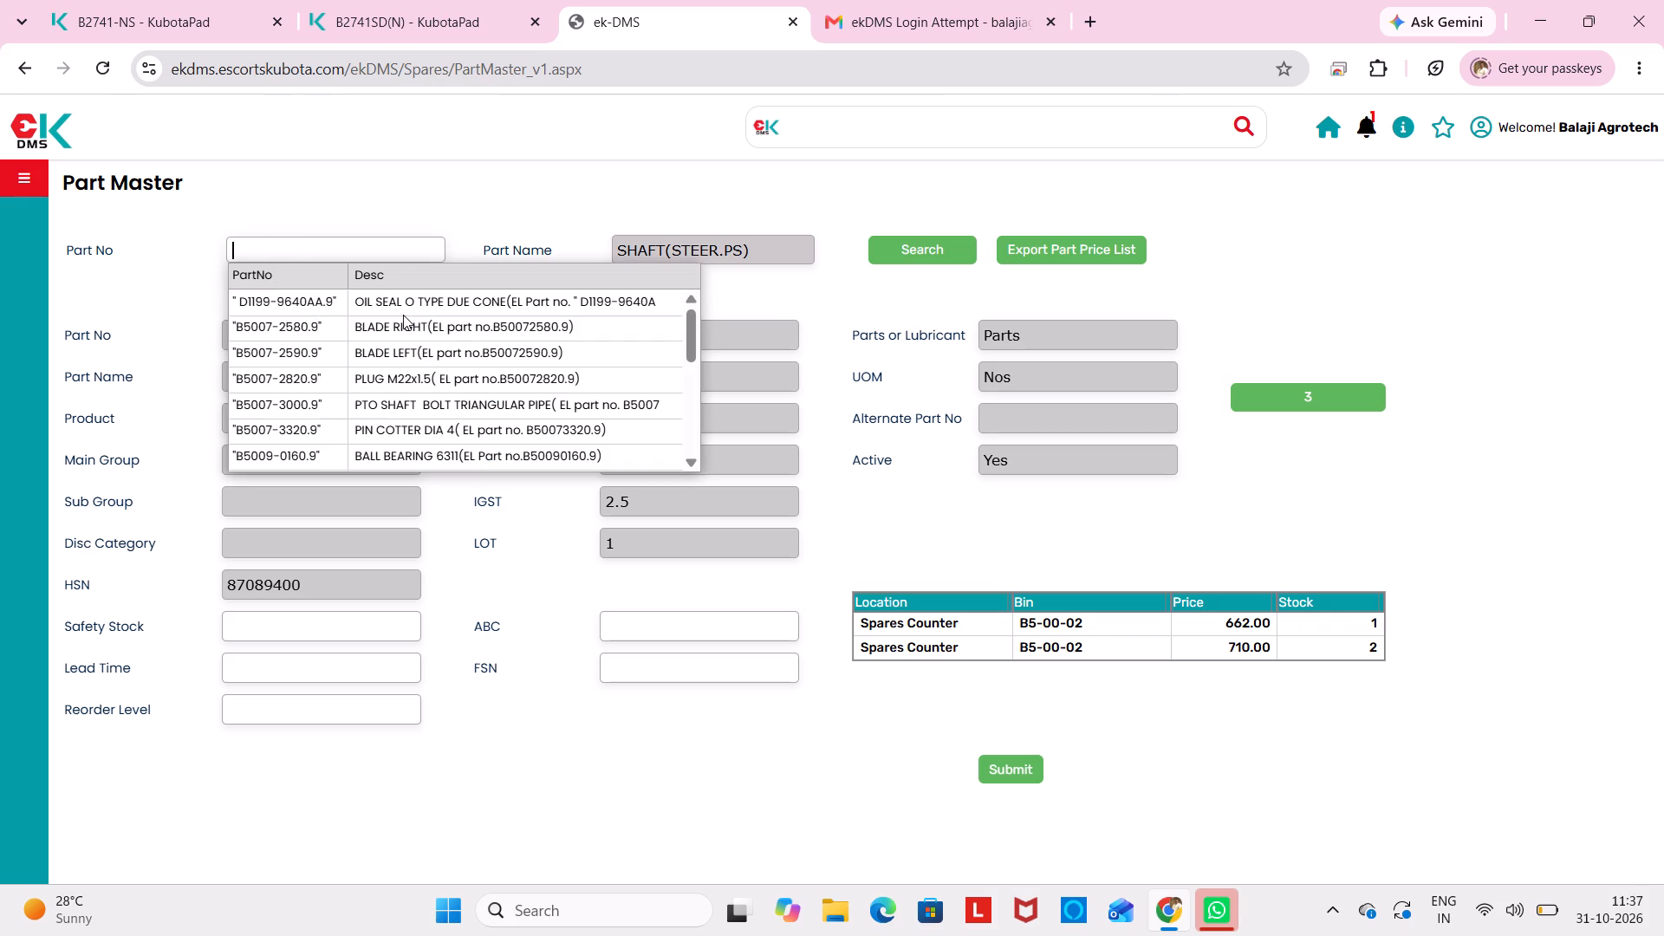
text(41610)
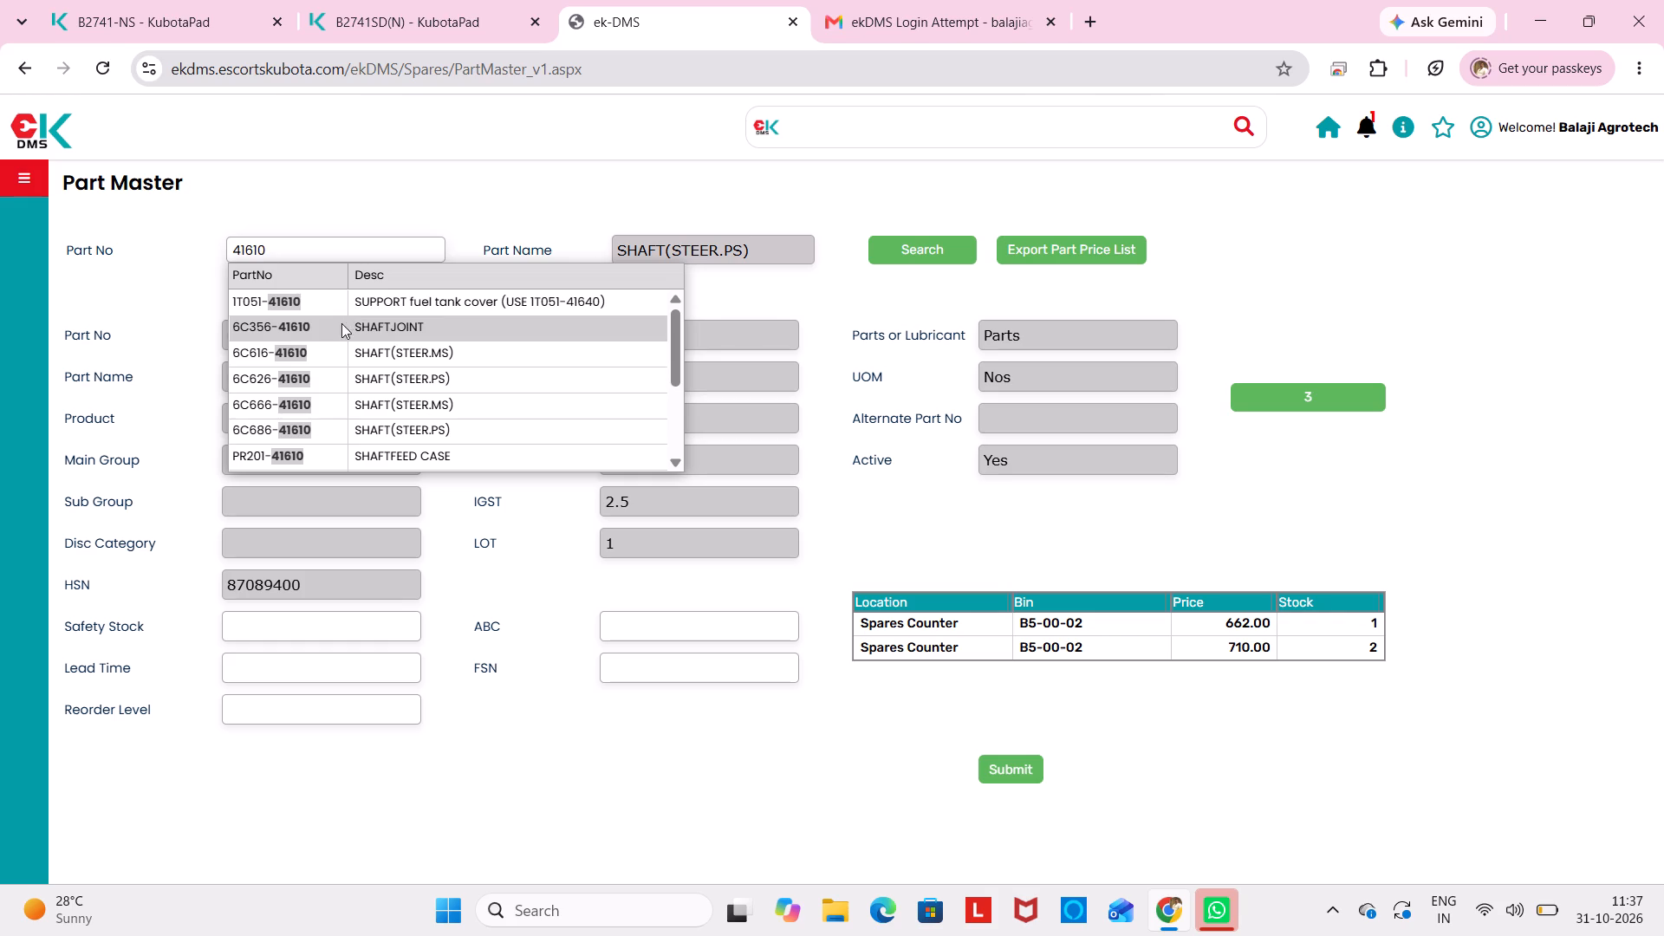
click(283, 425)
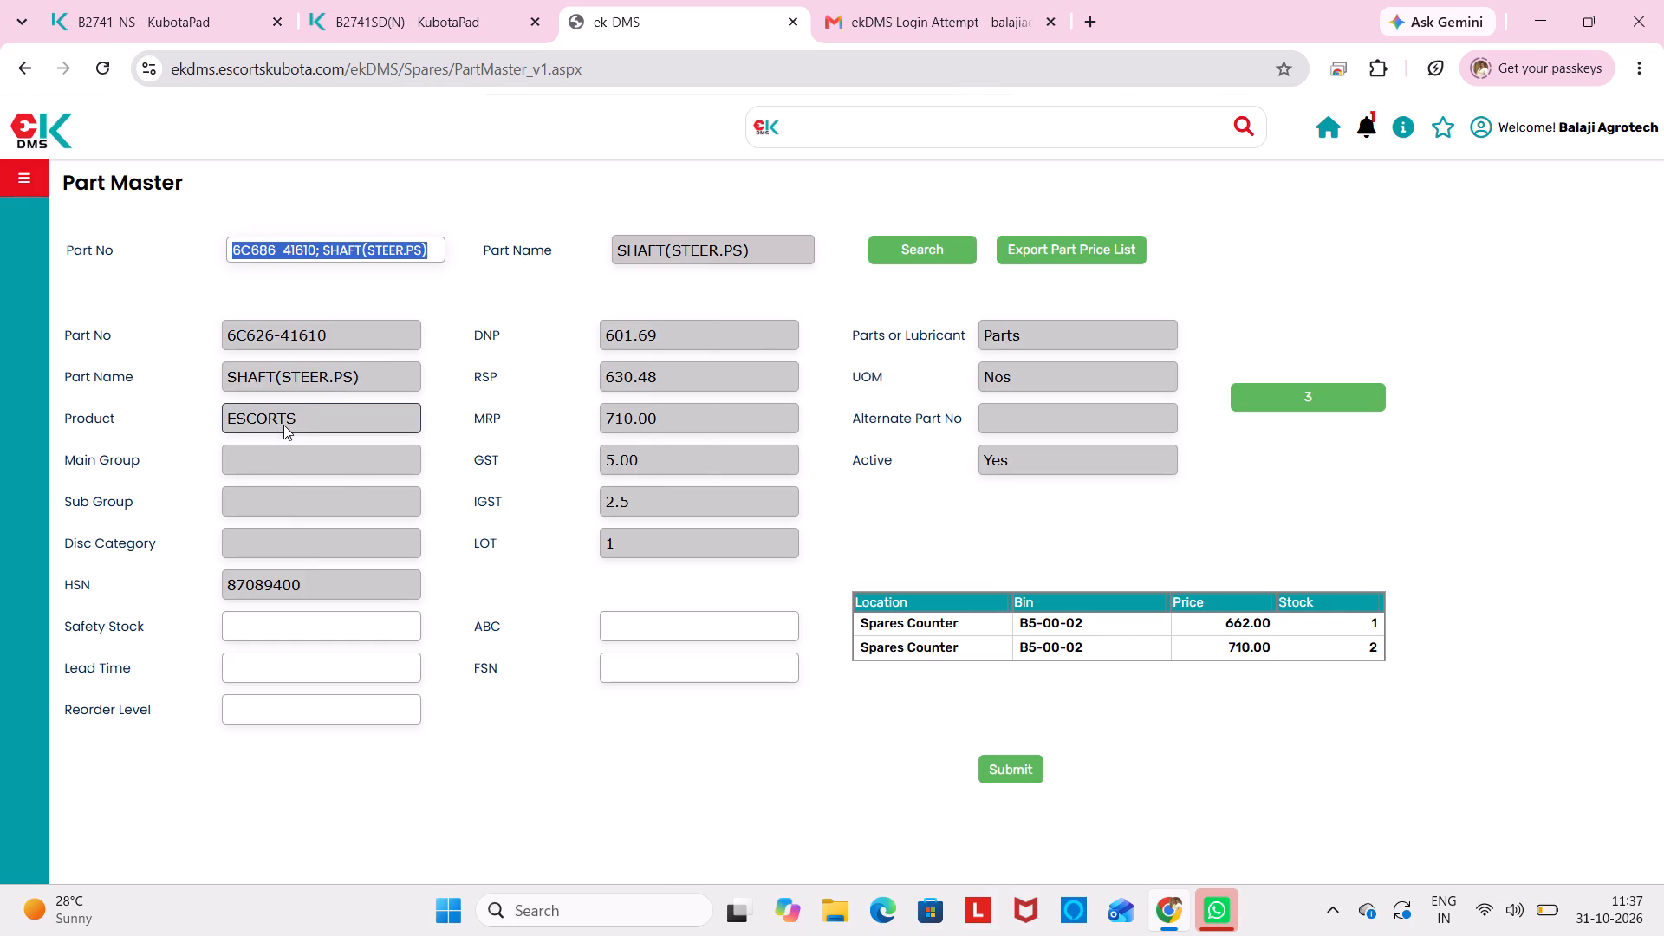
click(939, 247)
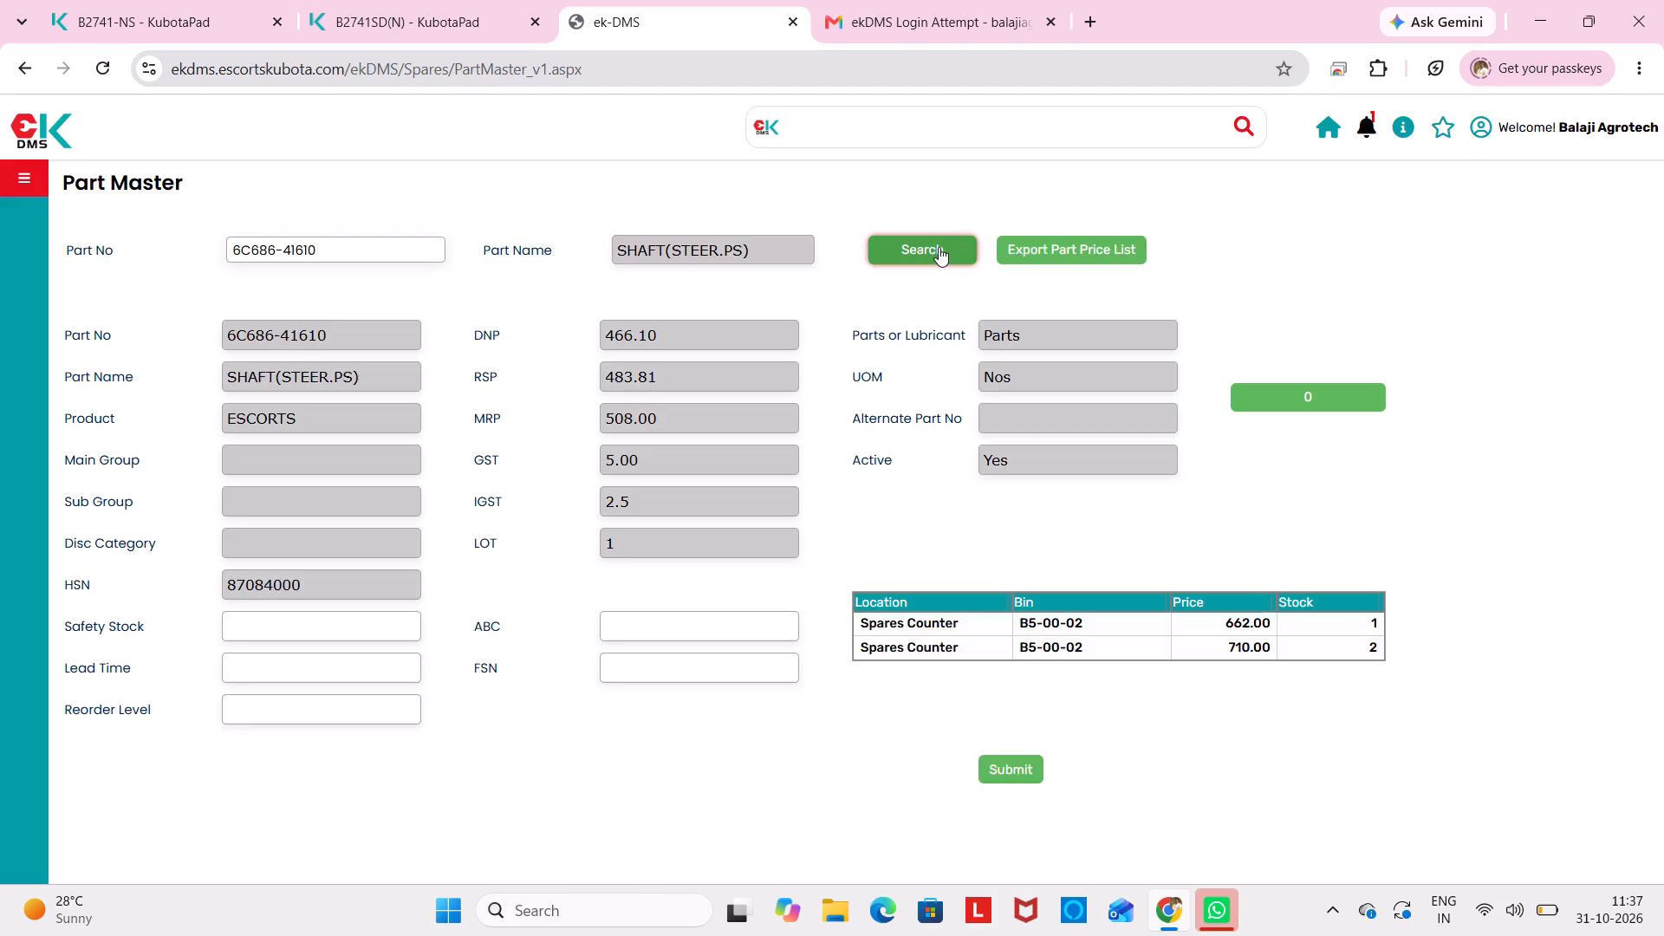
Copy part number 6C686-41610 from the Part Master details.
triple_click(315, 331)
key(ctrl+c)
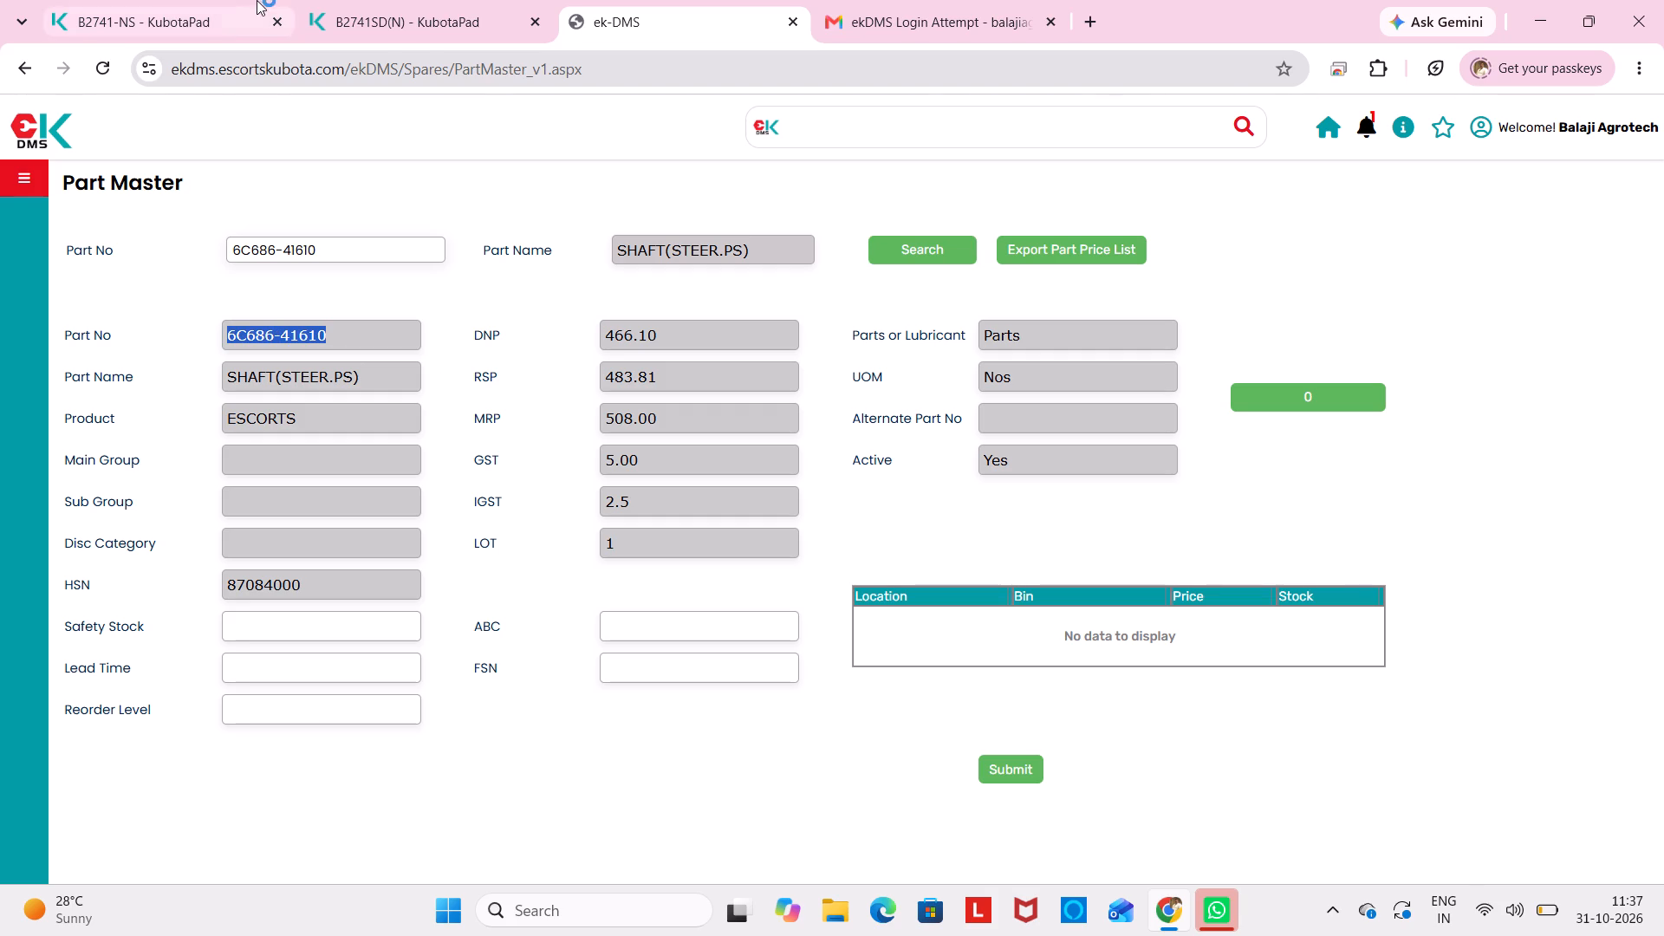
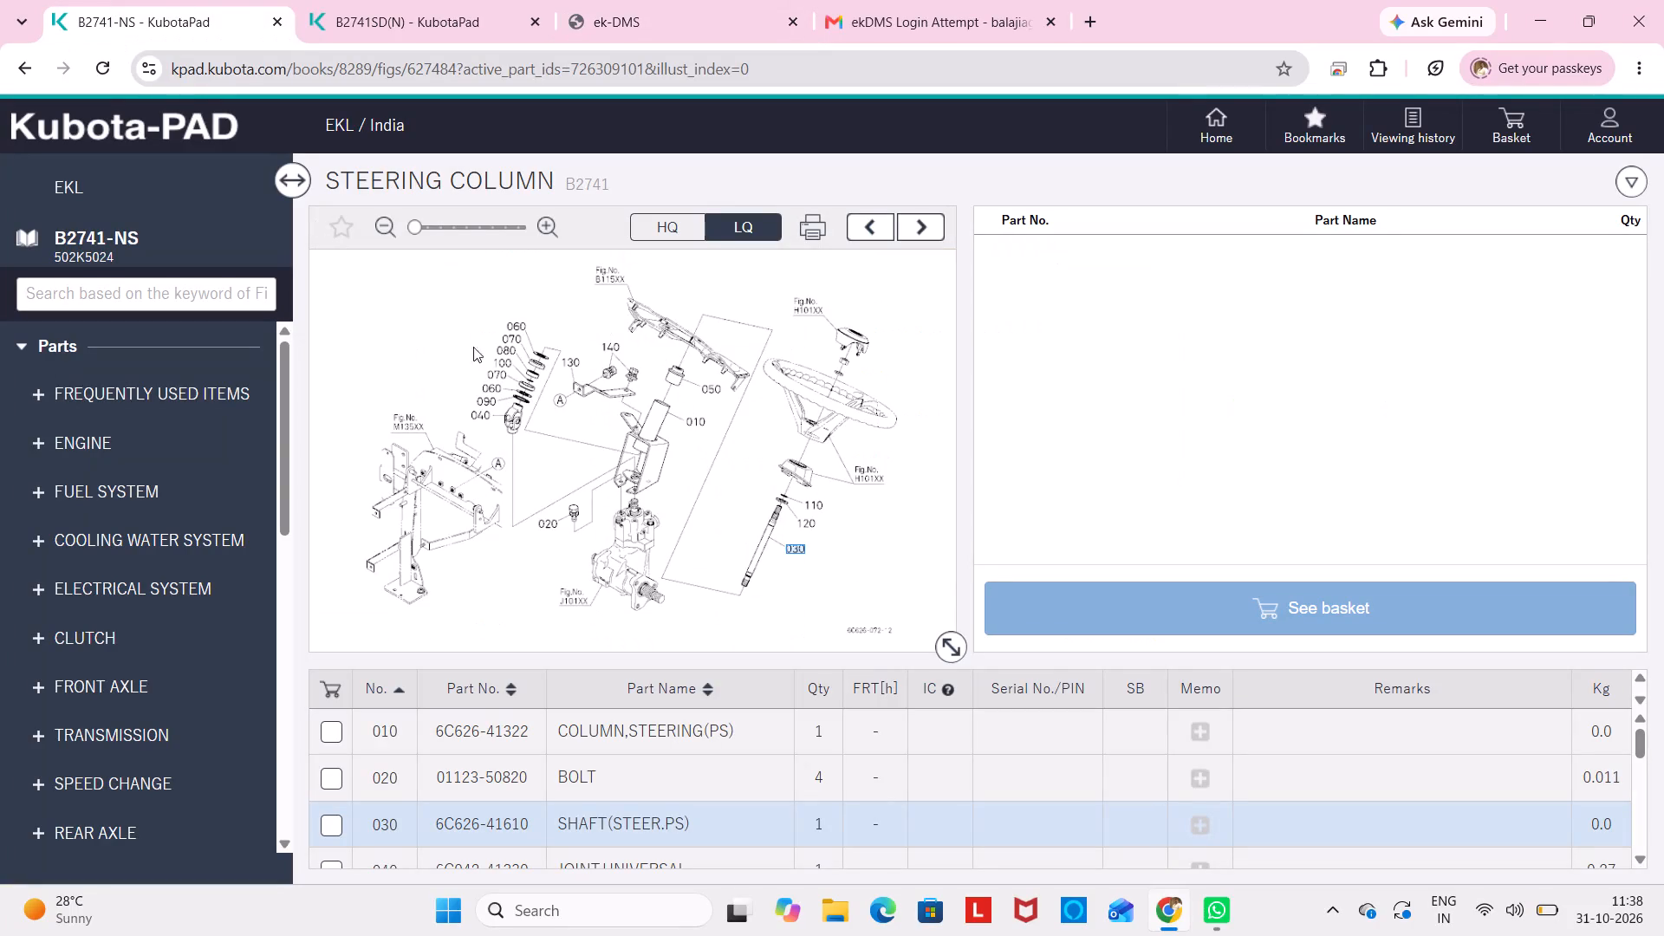
Leave the B2741-NS steering column figure and open the Kubota-PAD home page with its model and parts search.
click(1202, 134)
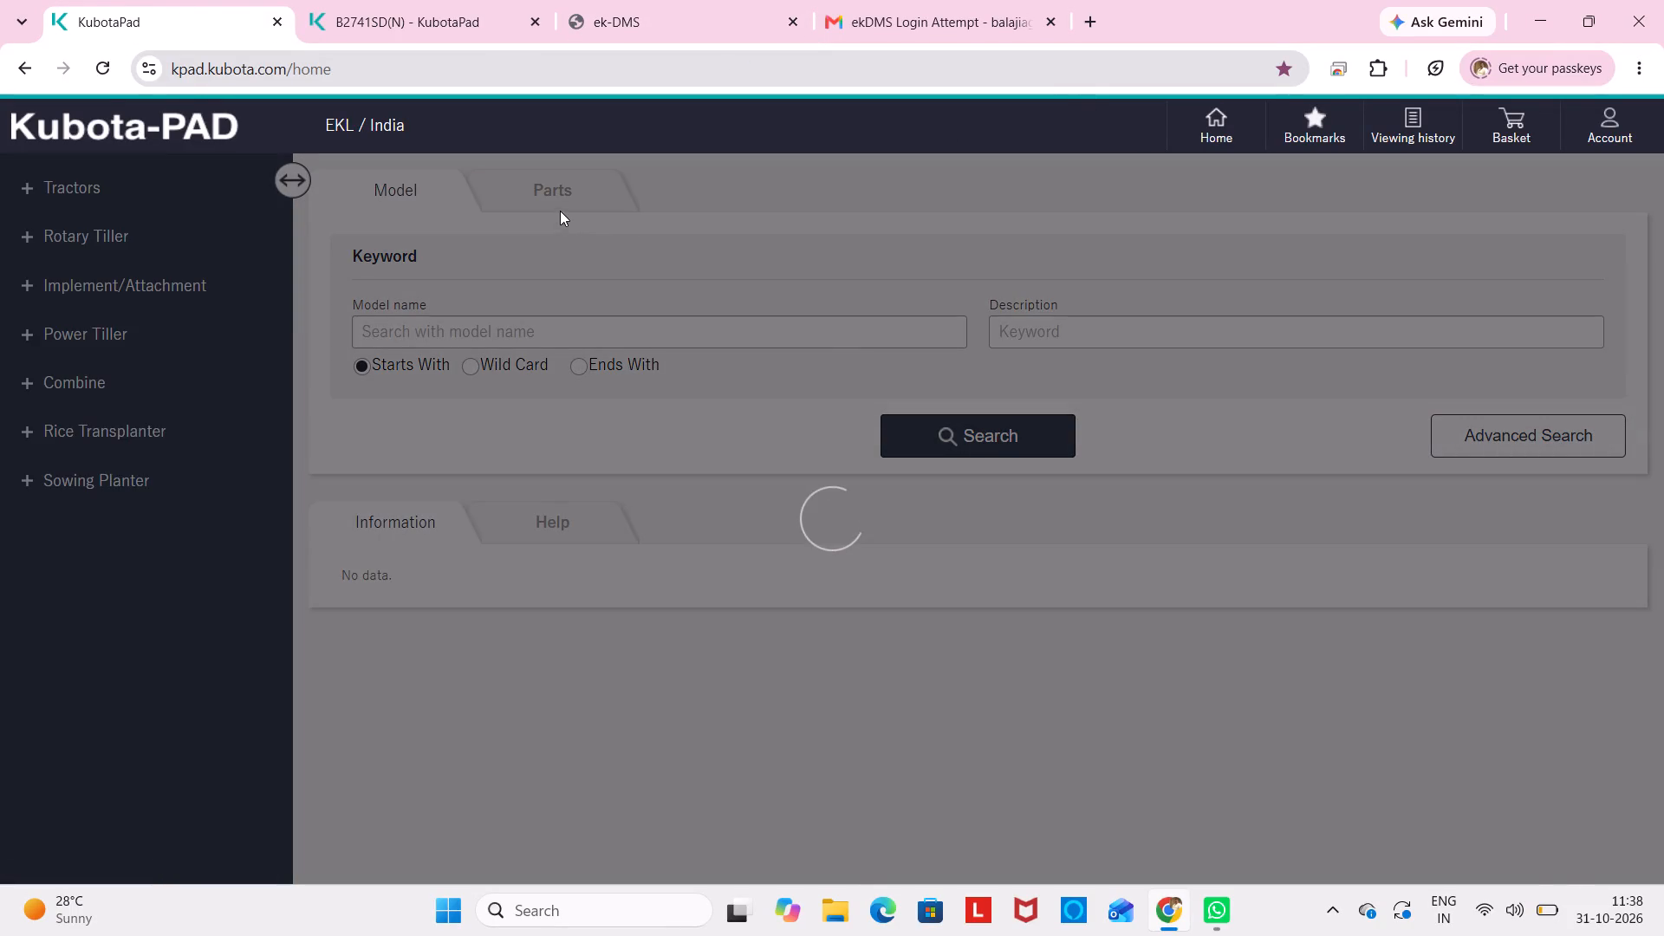
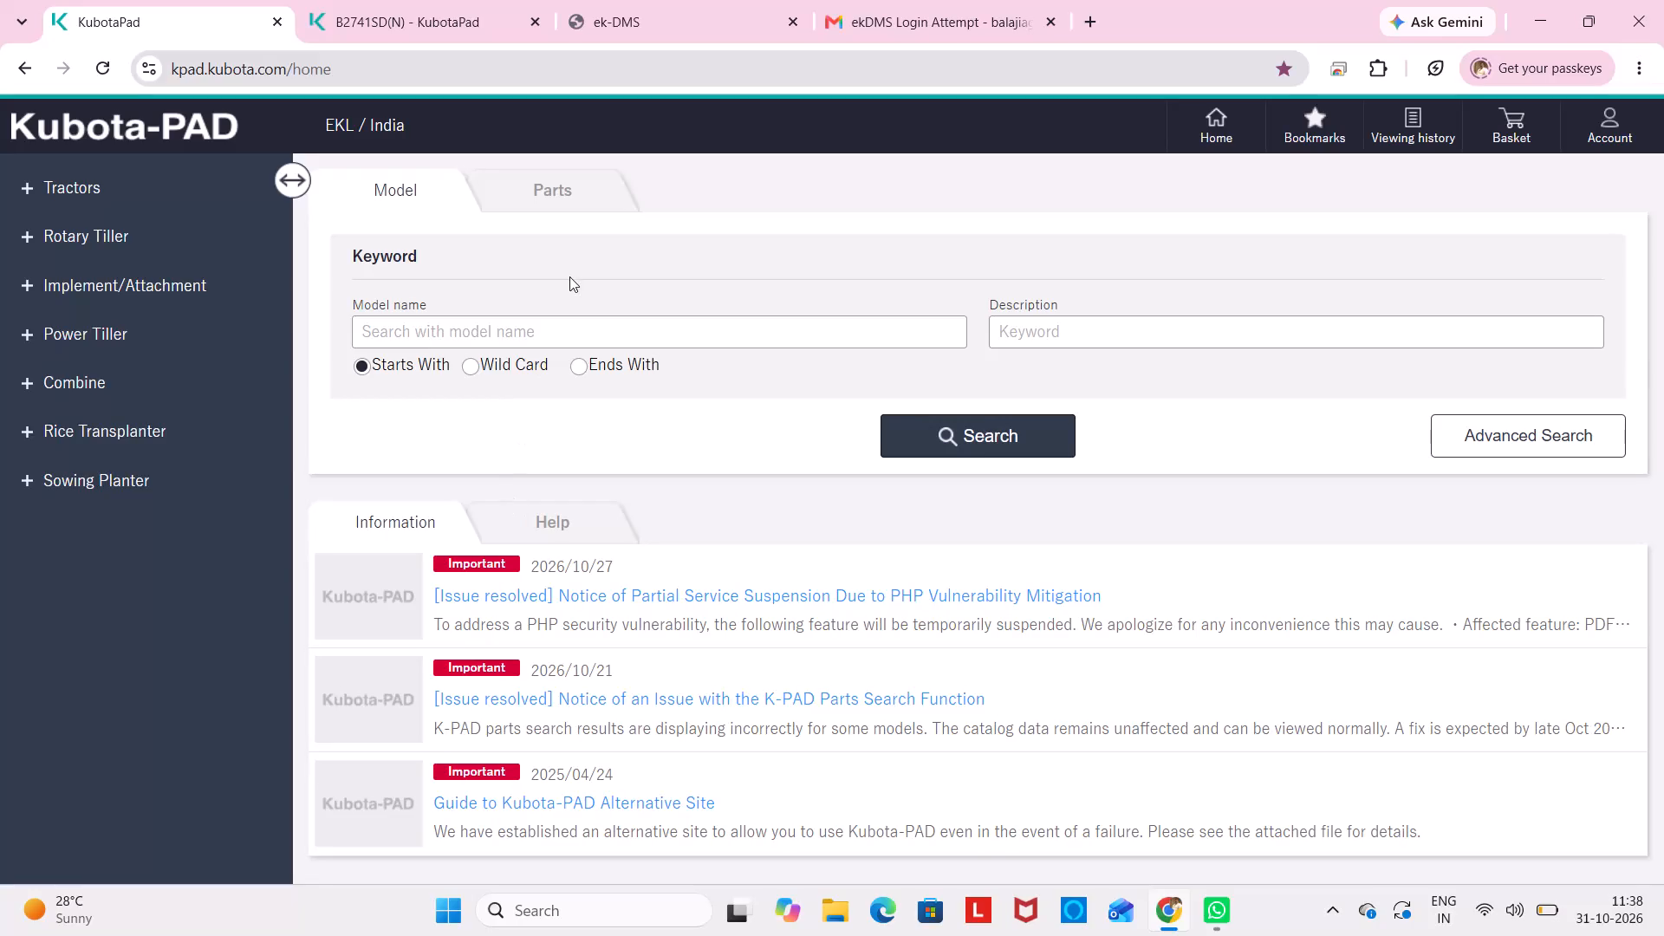
Search the parts catalogue for part number 6C526-57710 and open the drag link figure of the matching B2441 entry.
click(553, 177)
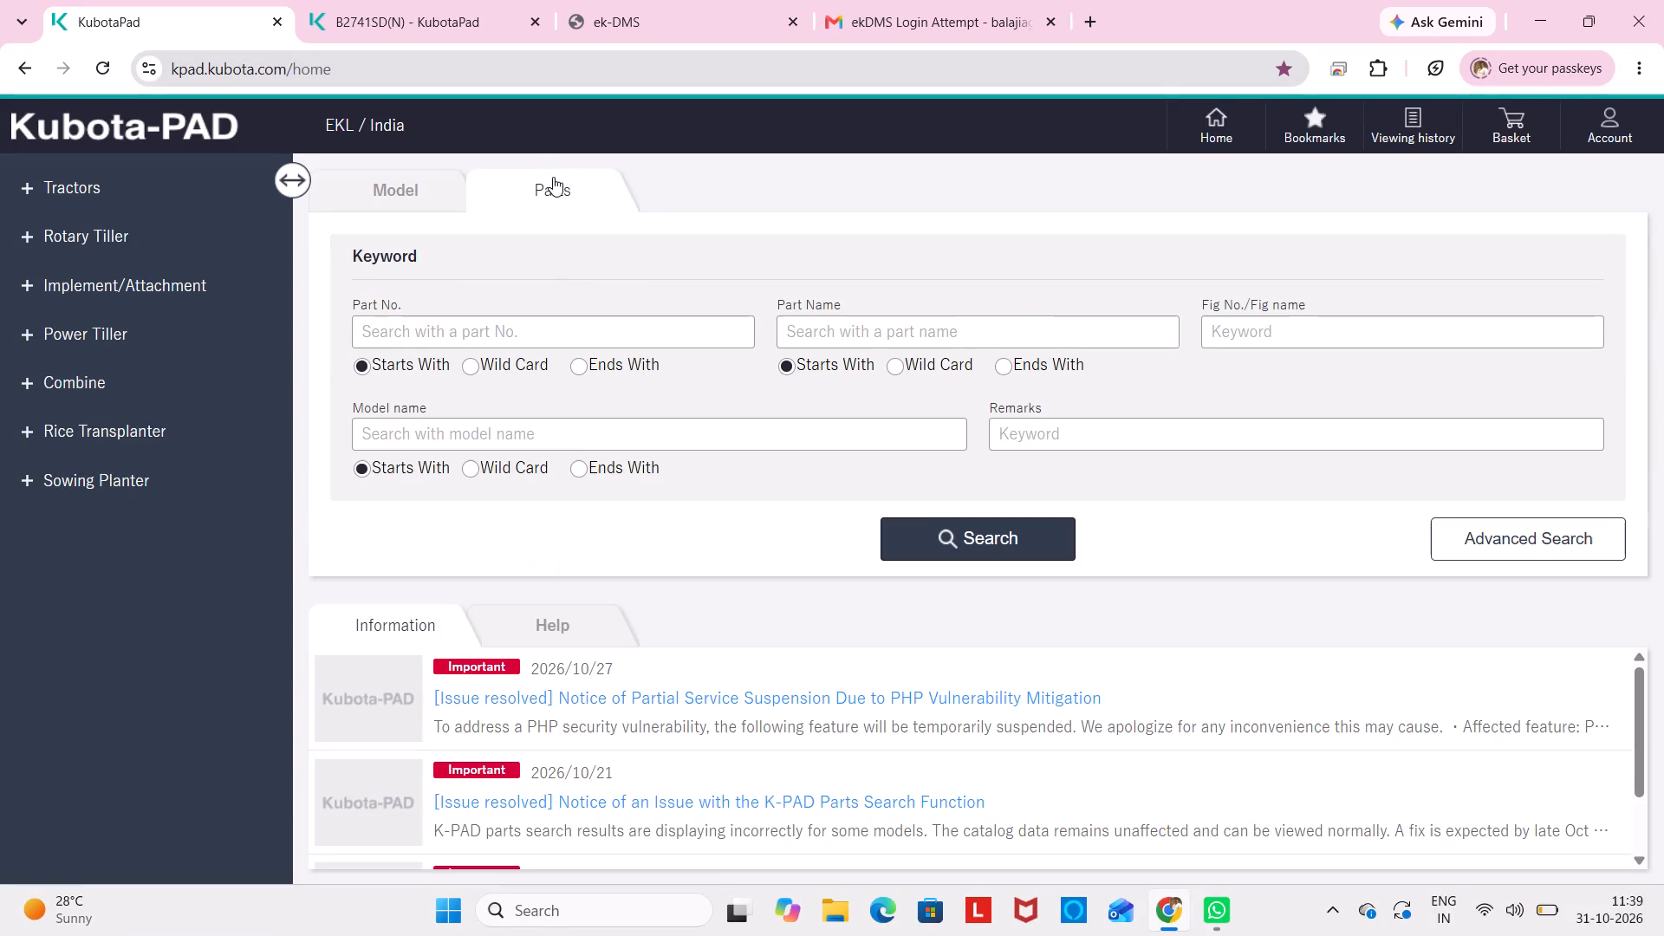
click(553, 324)
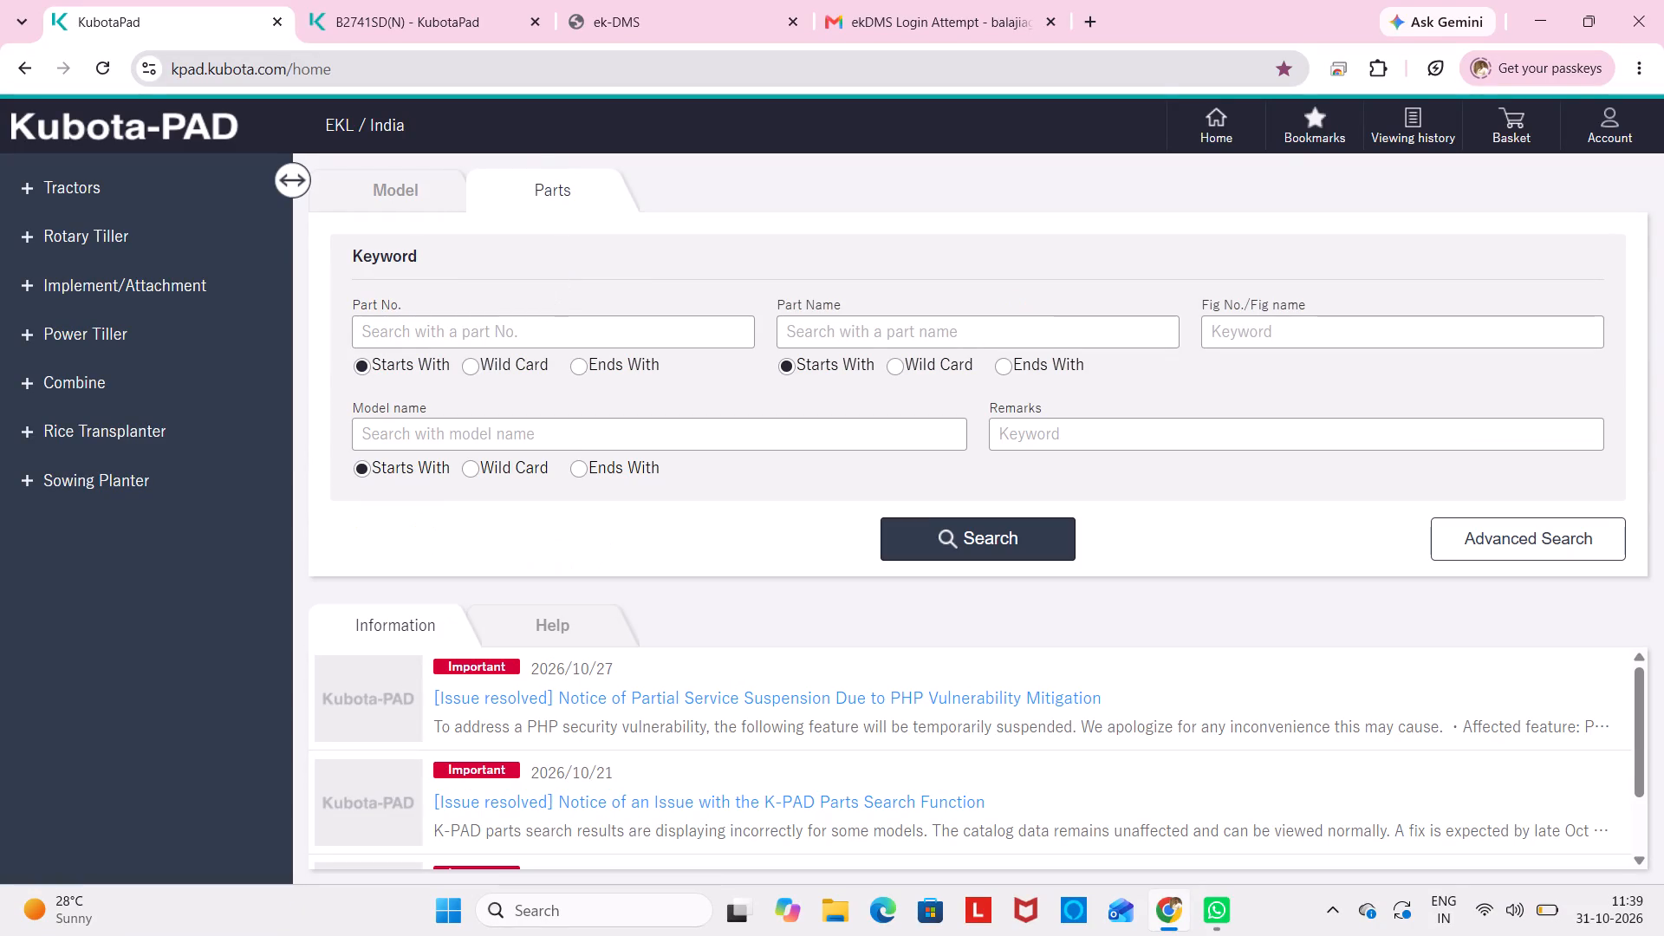
key(ctrl+v)
key(BackSpace)
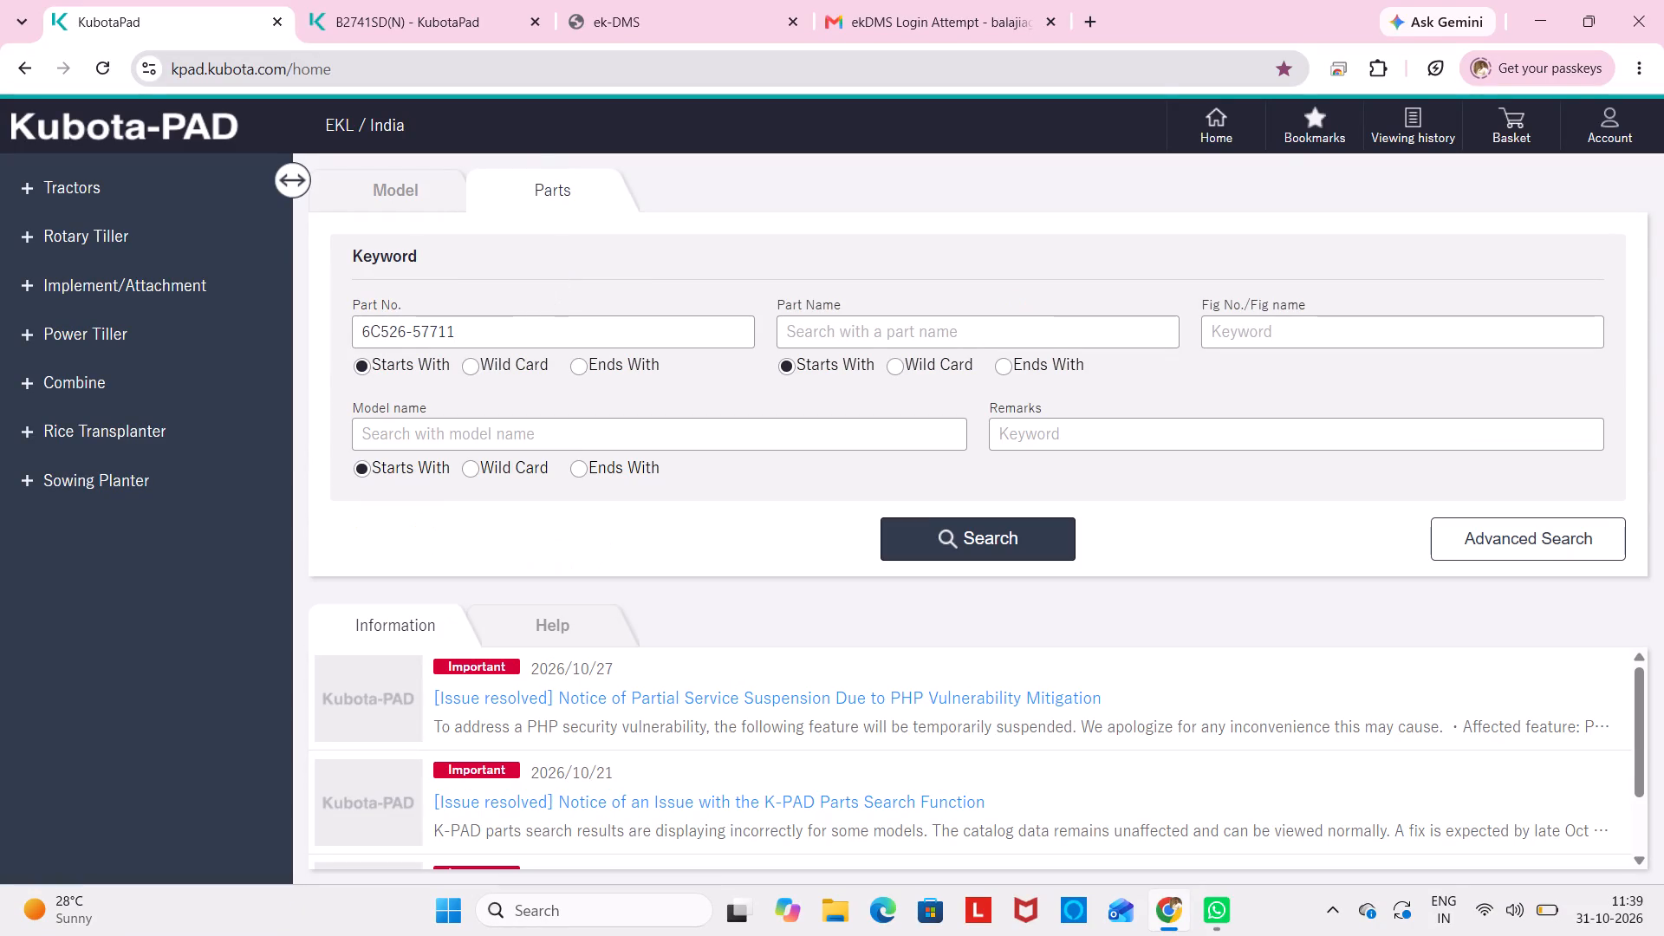
key(BackSpace)
key(0)
key(Return)
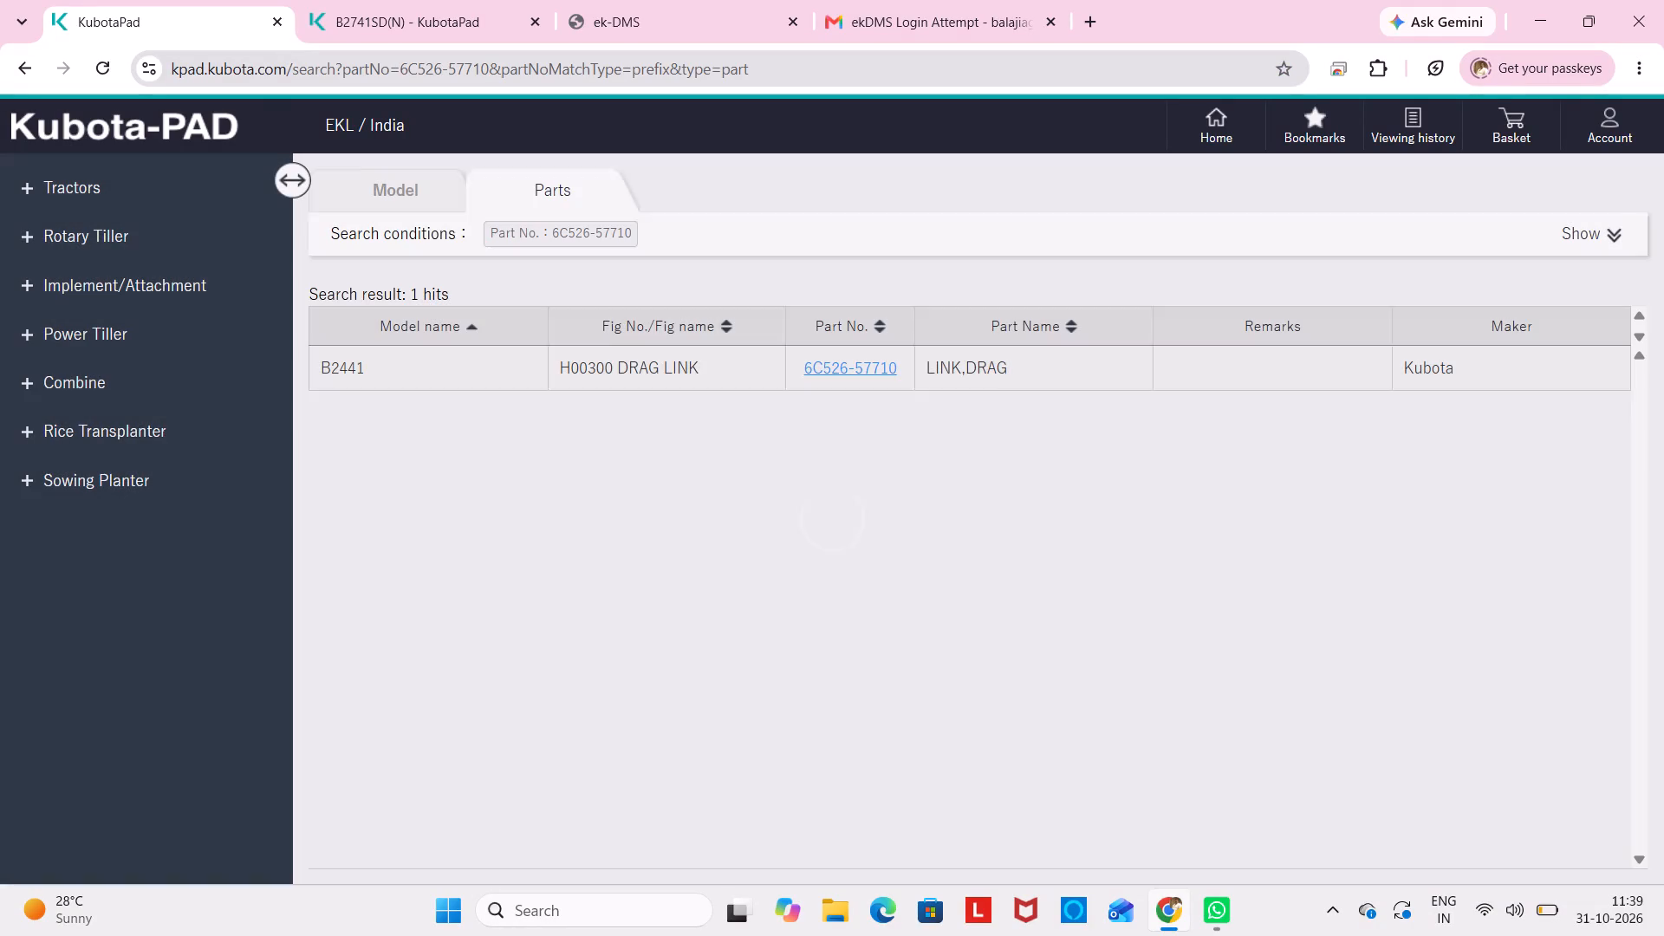
click(855, 365)
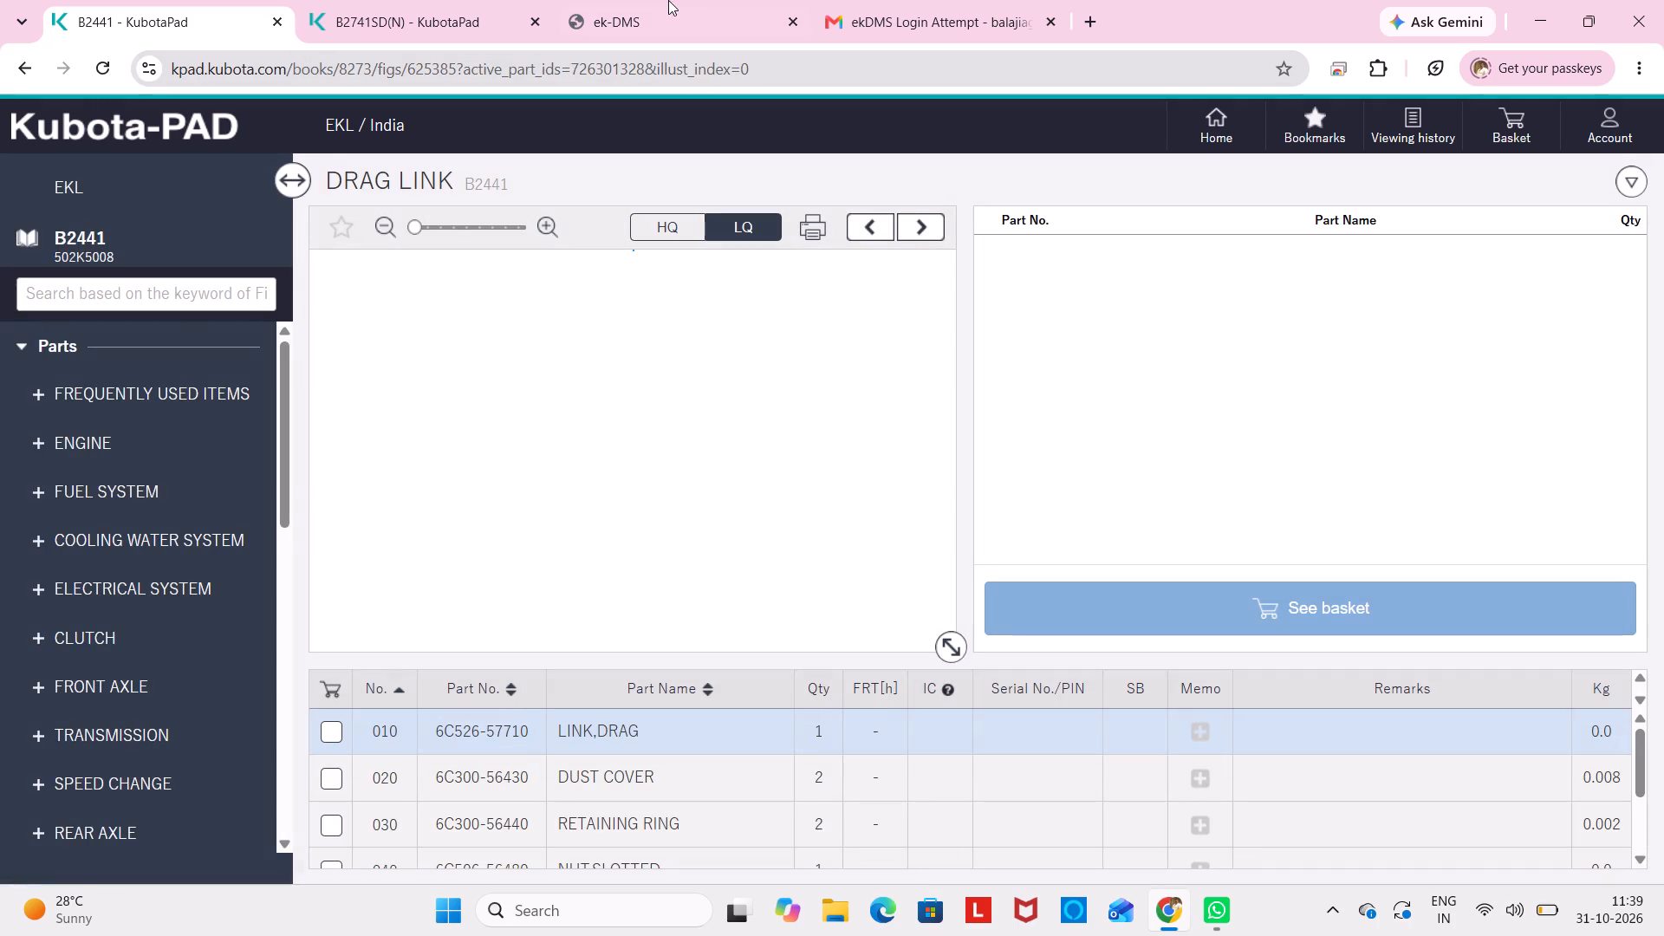
In the B2741SD(N) catalogue, open the narrow drag link figure from the steering section and highlight item 010.
click(498, 0)
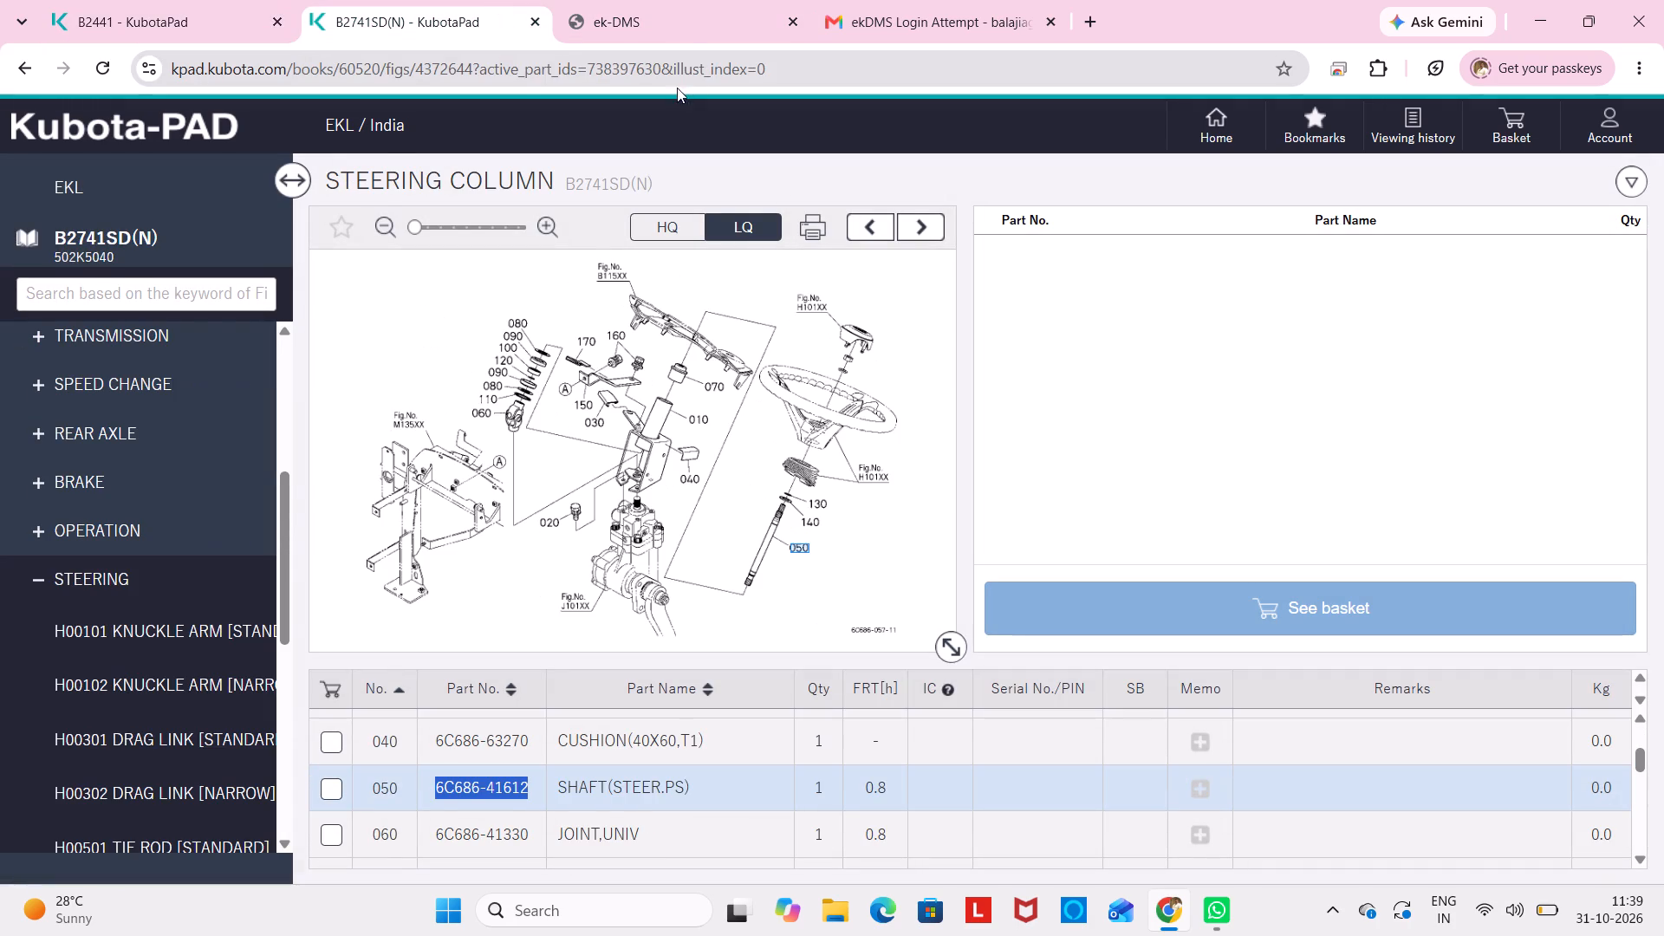
click(159, 591)
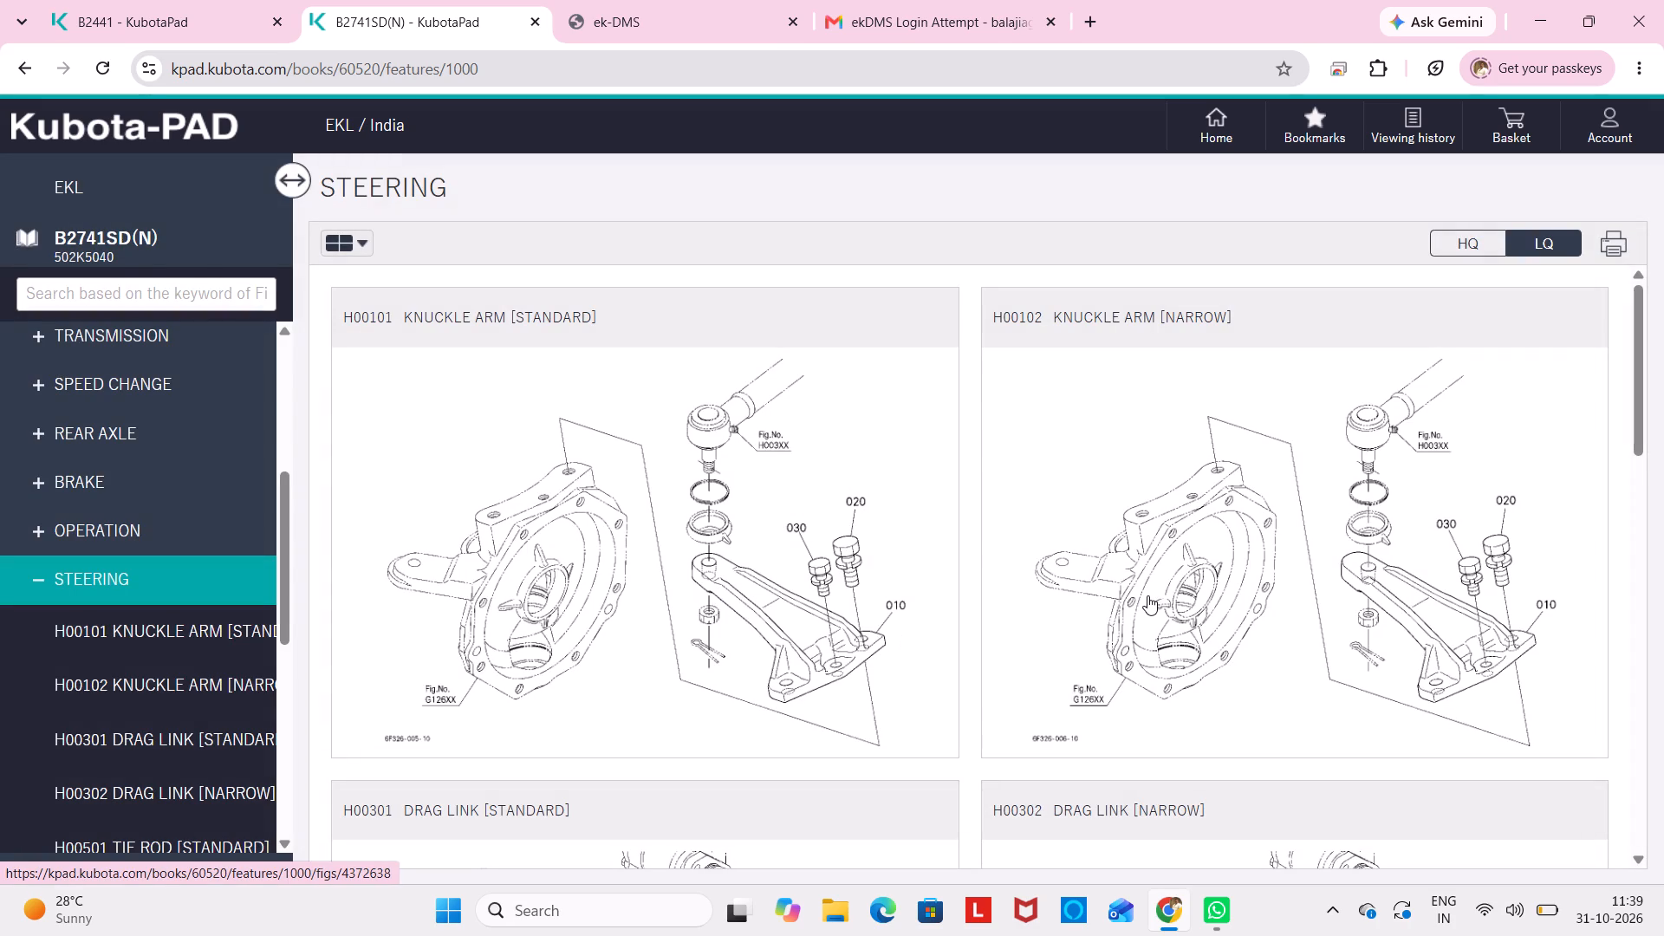
scroll(1148, 595, down, 4)
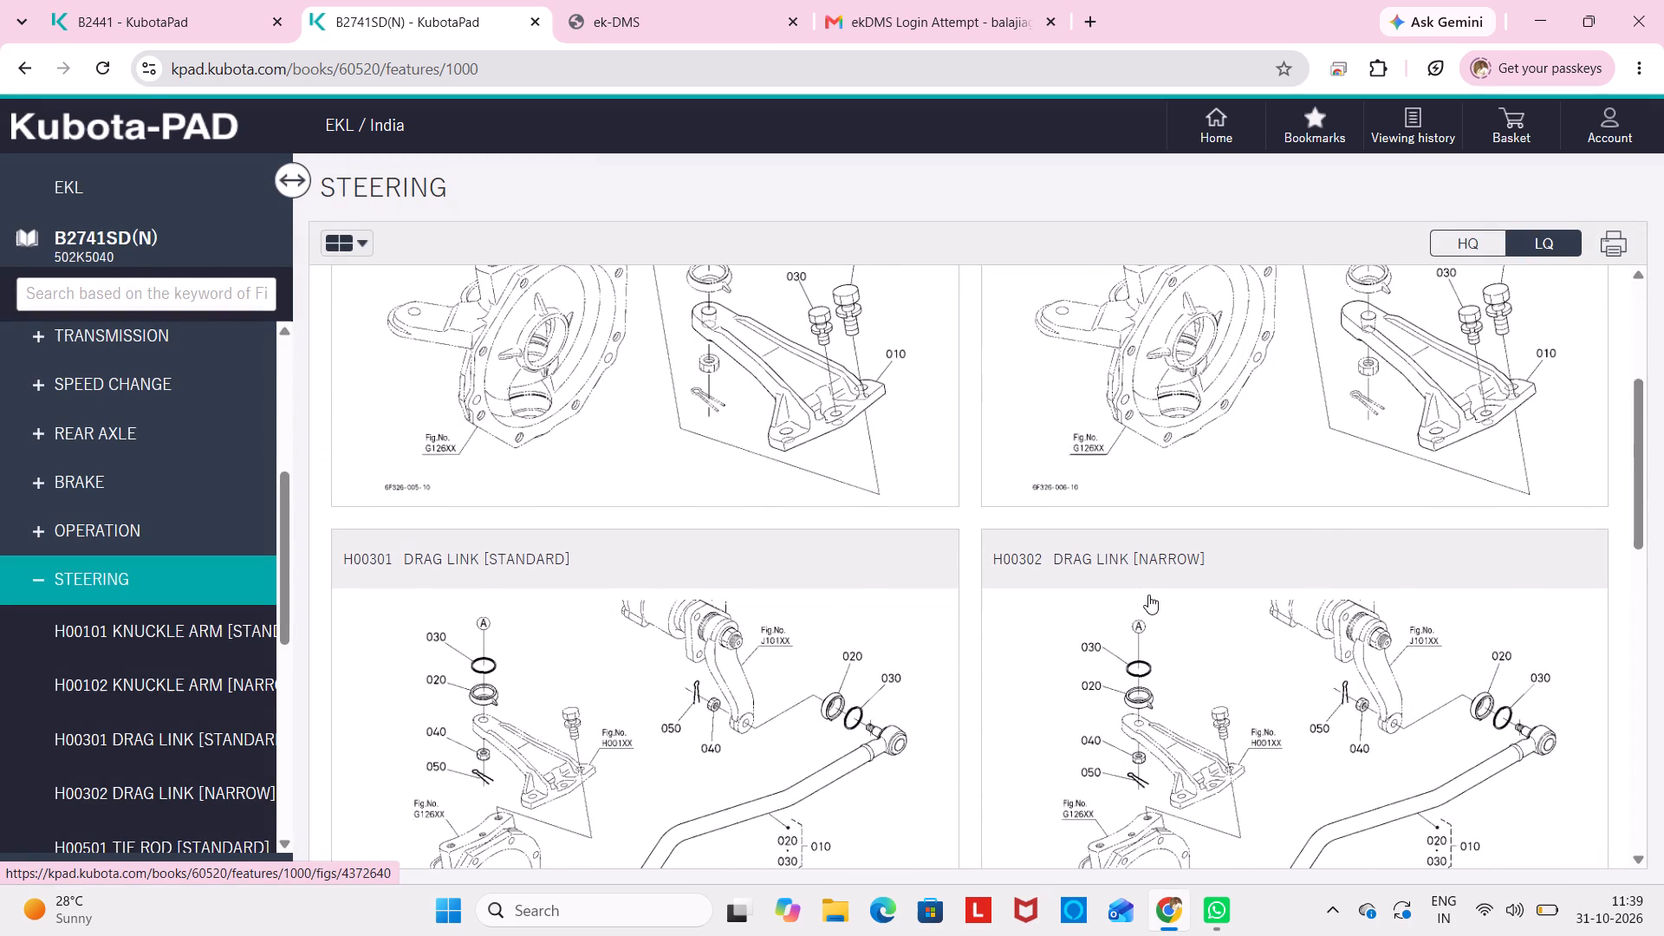
scroll(1148, 595, down, 1)
click(1467, 654)
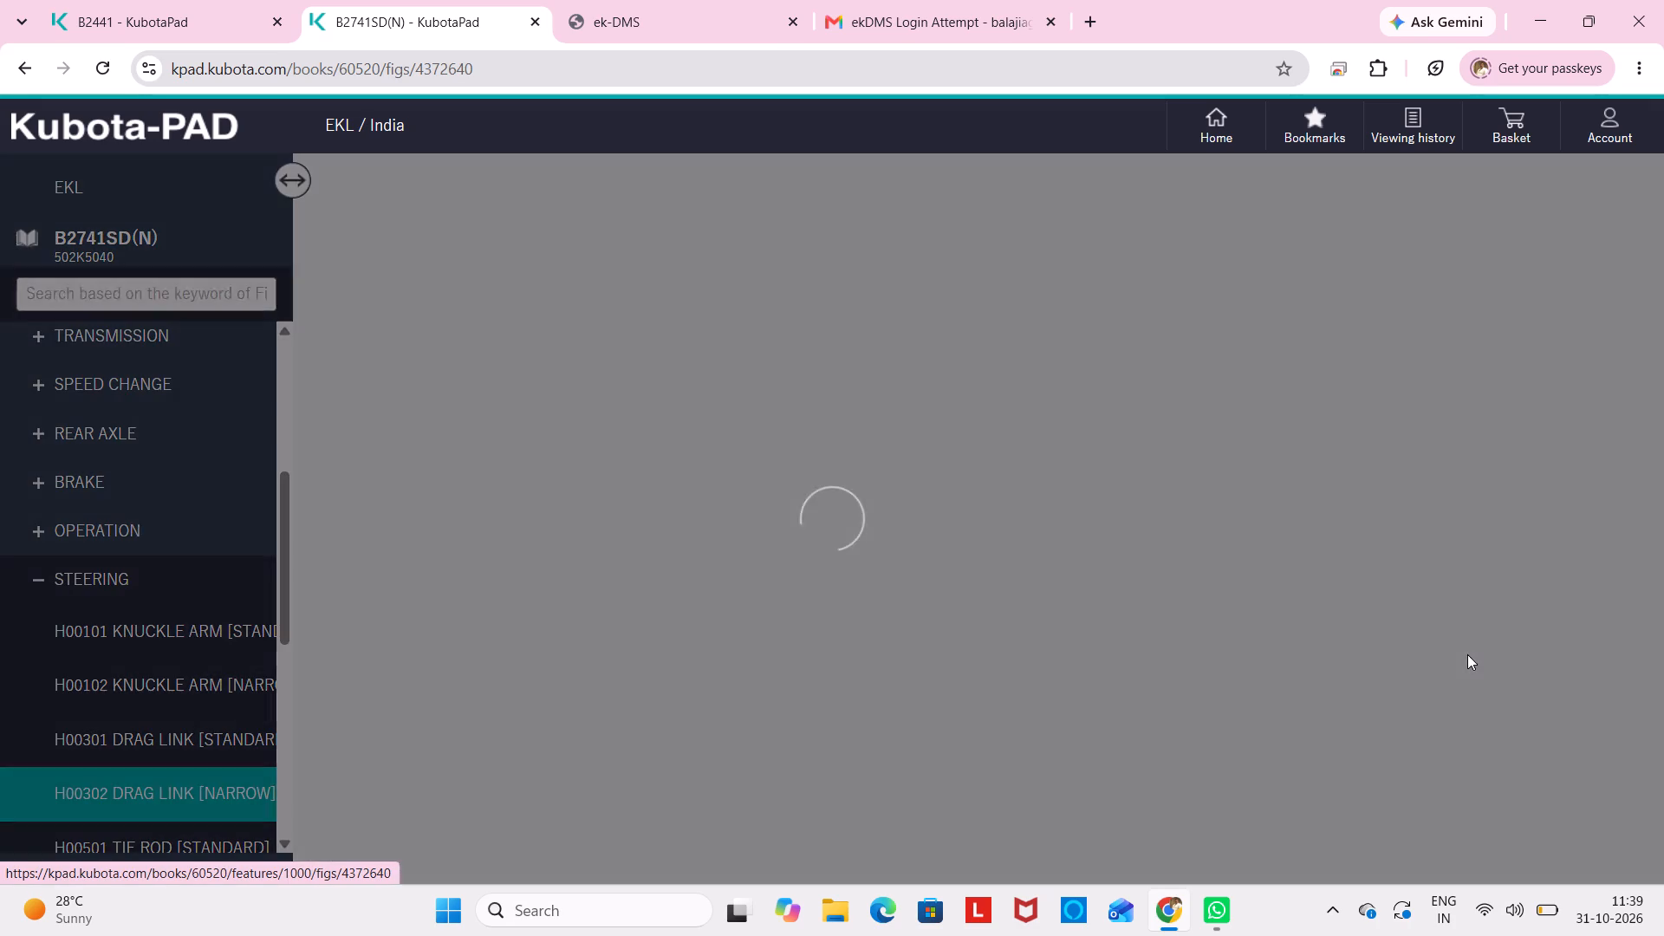
click(808, 497)
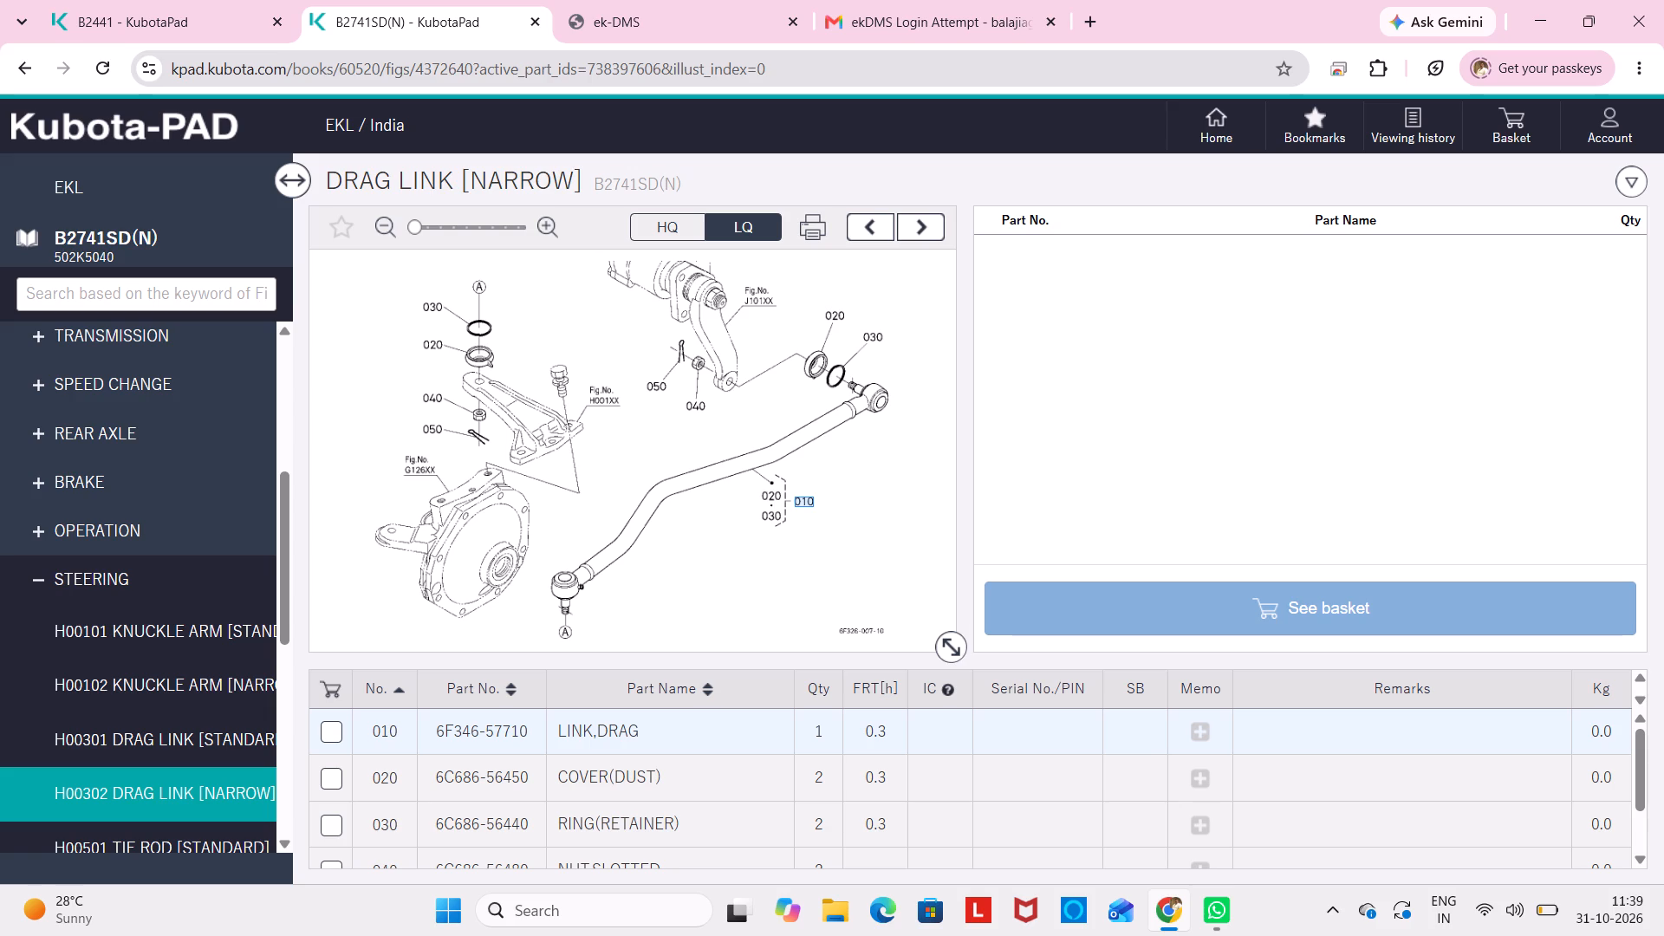
Browse the neighbouring steering figures, go to the standard drag link figure H00301 and highlight item 010.
click(915, 234)
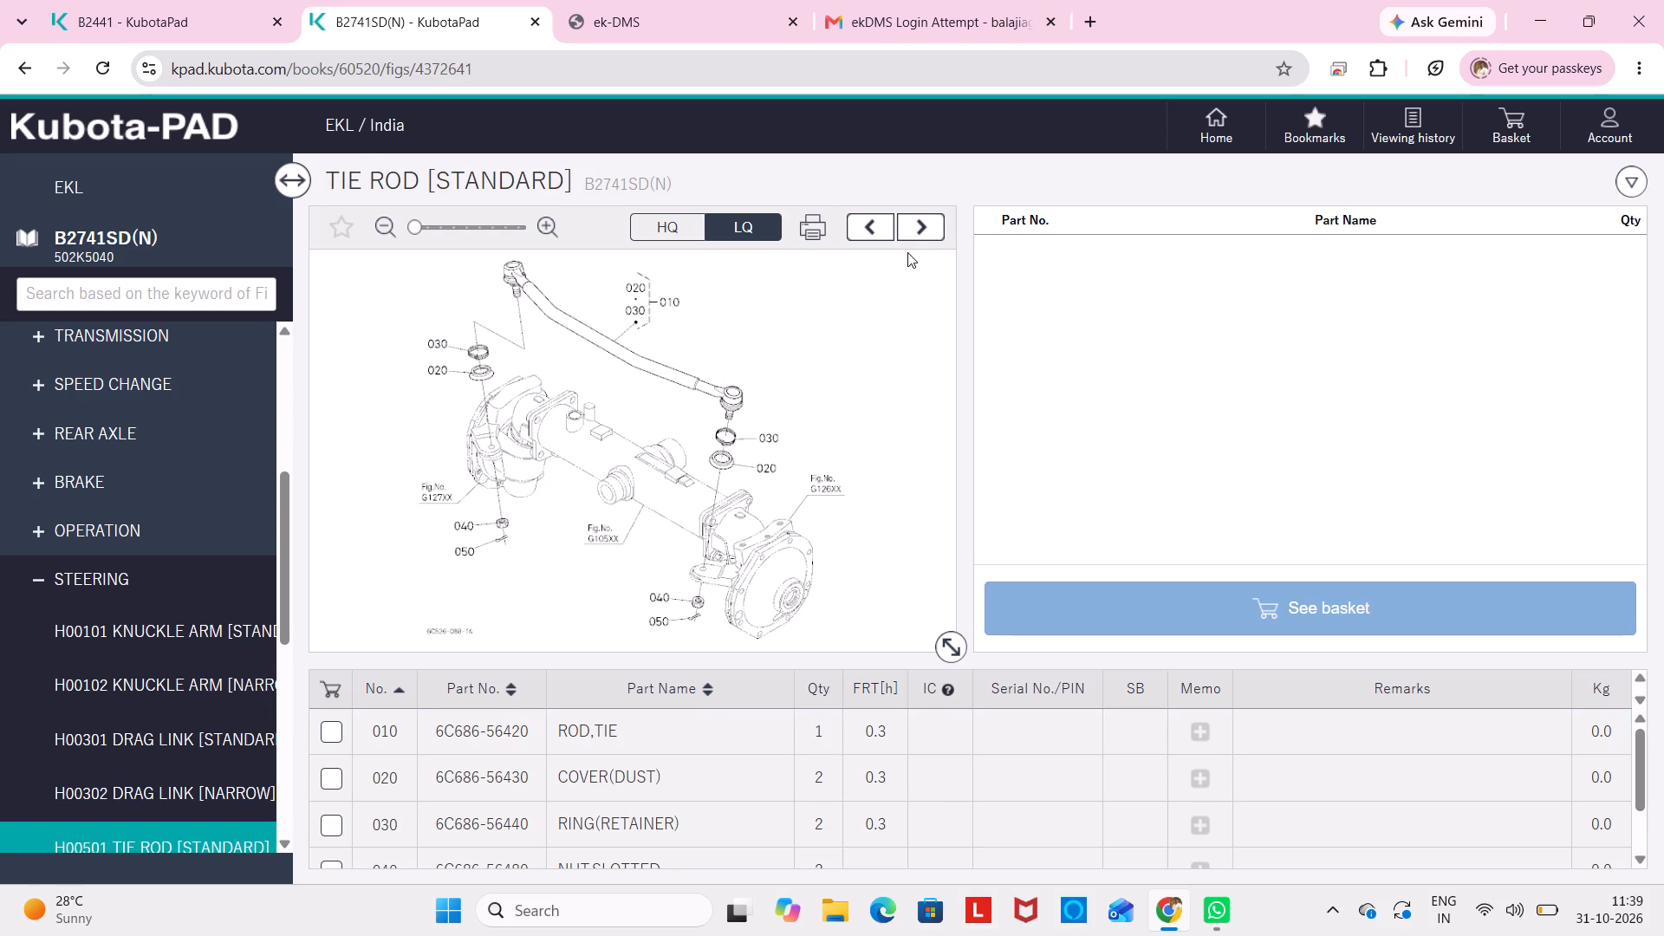
click(919, 228)
click(882, 226)
click(882, 226)
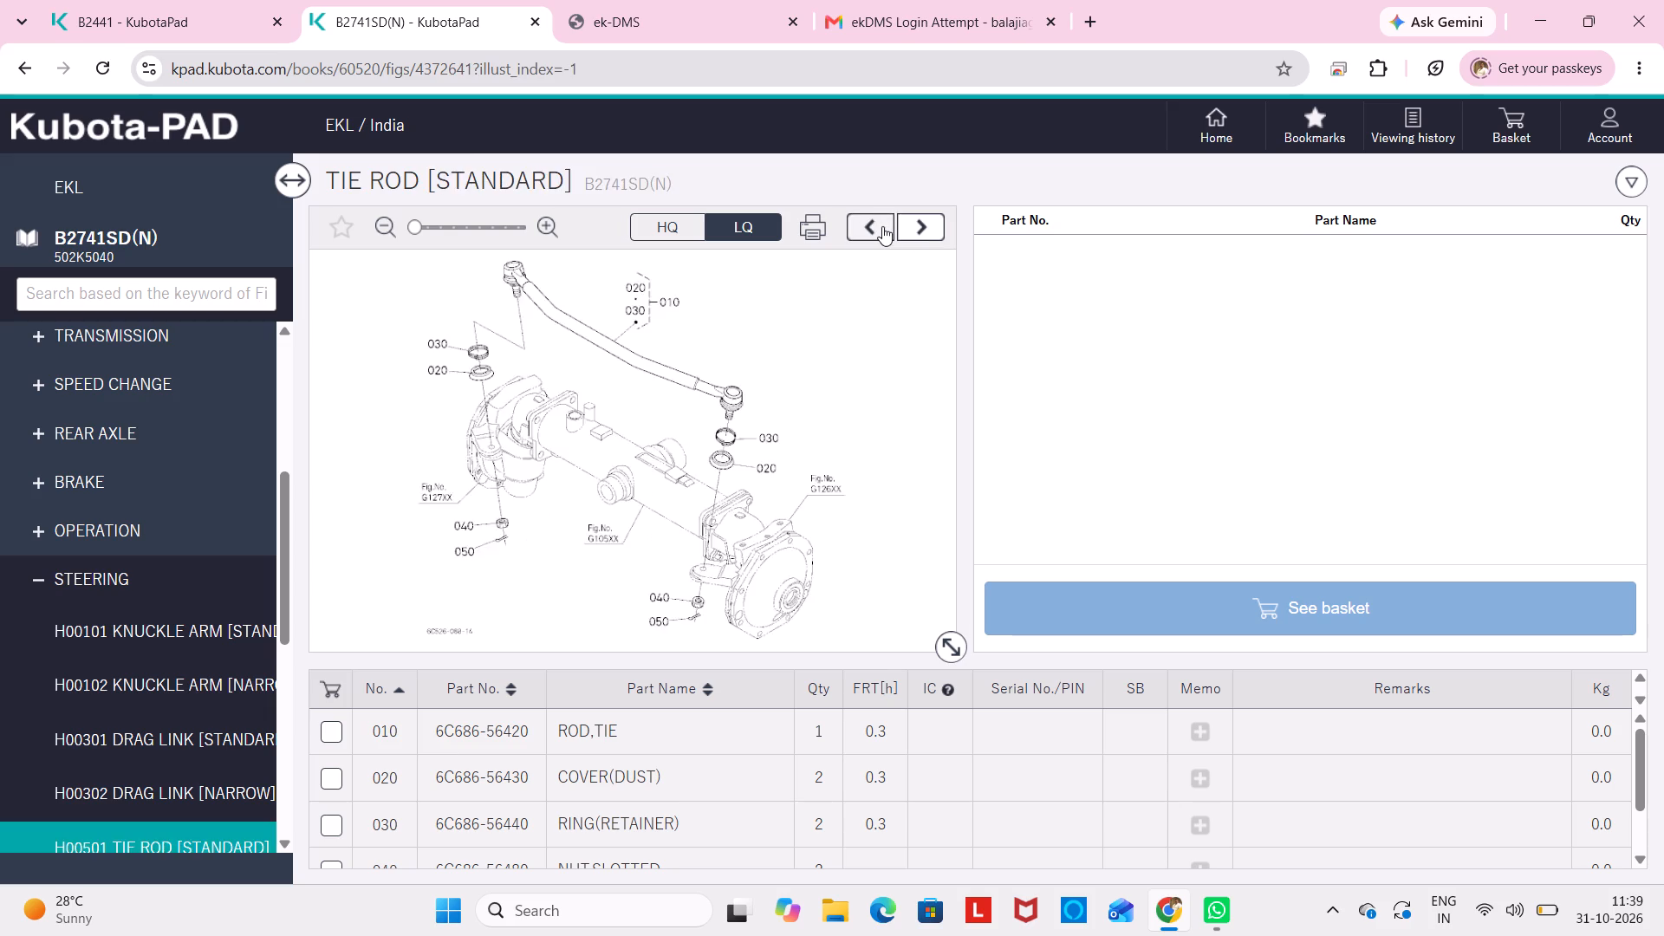
click(882, 226)
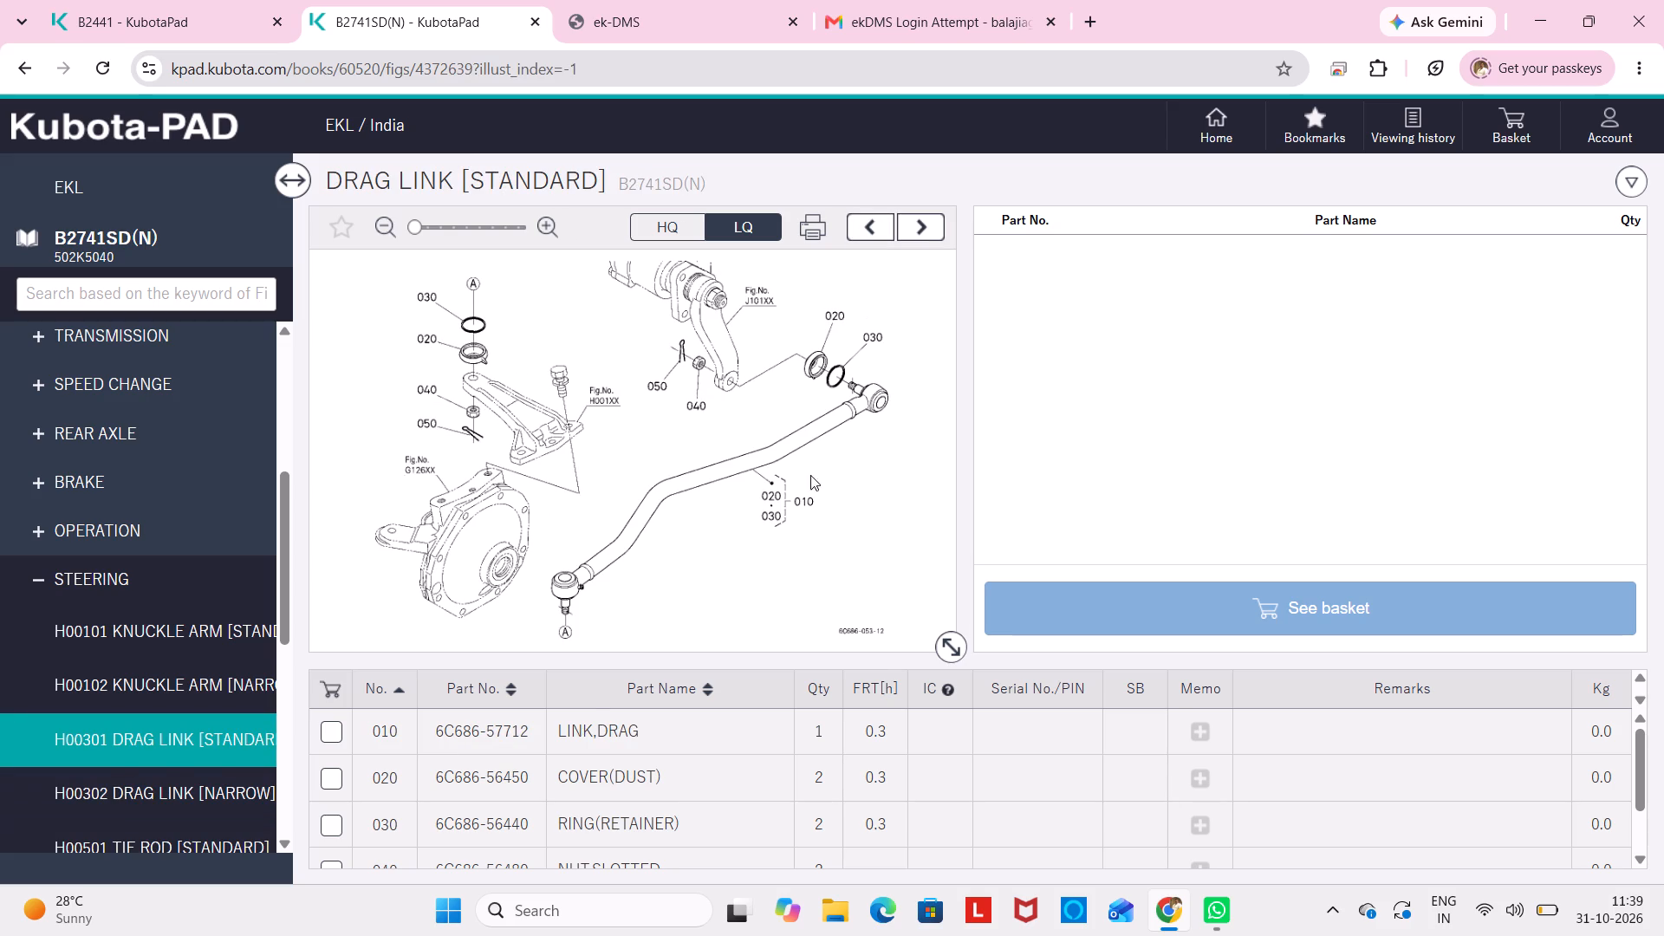
click(806, 501)
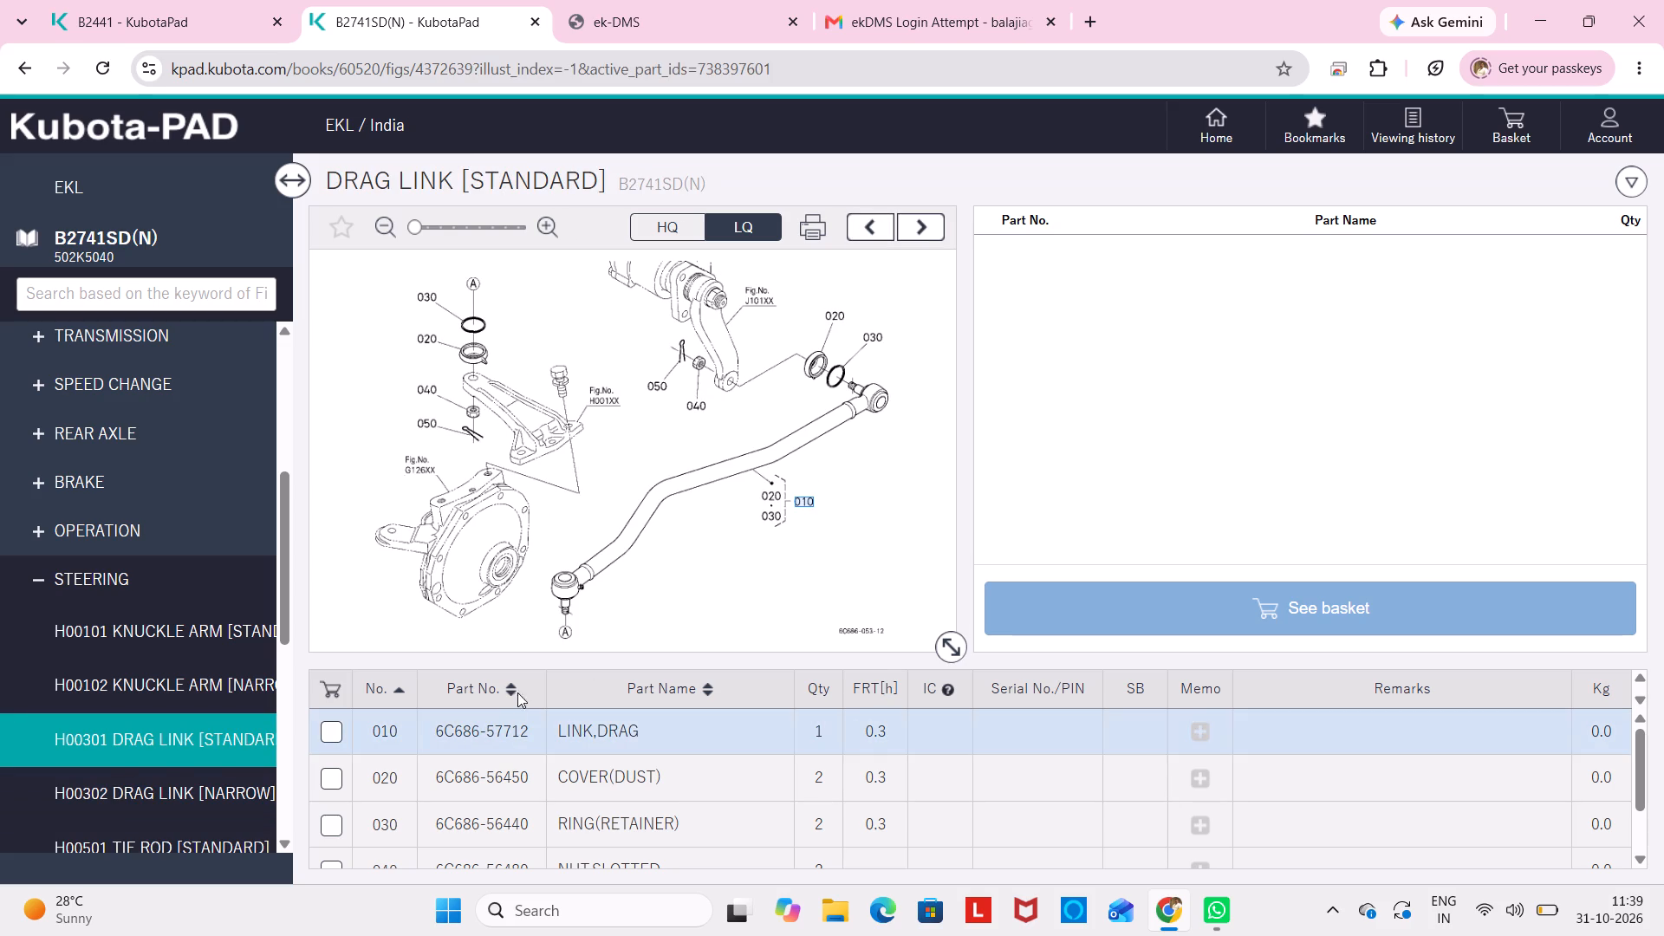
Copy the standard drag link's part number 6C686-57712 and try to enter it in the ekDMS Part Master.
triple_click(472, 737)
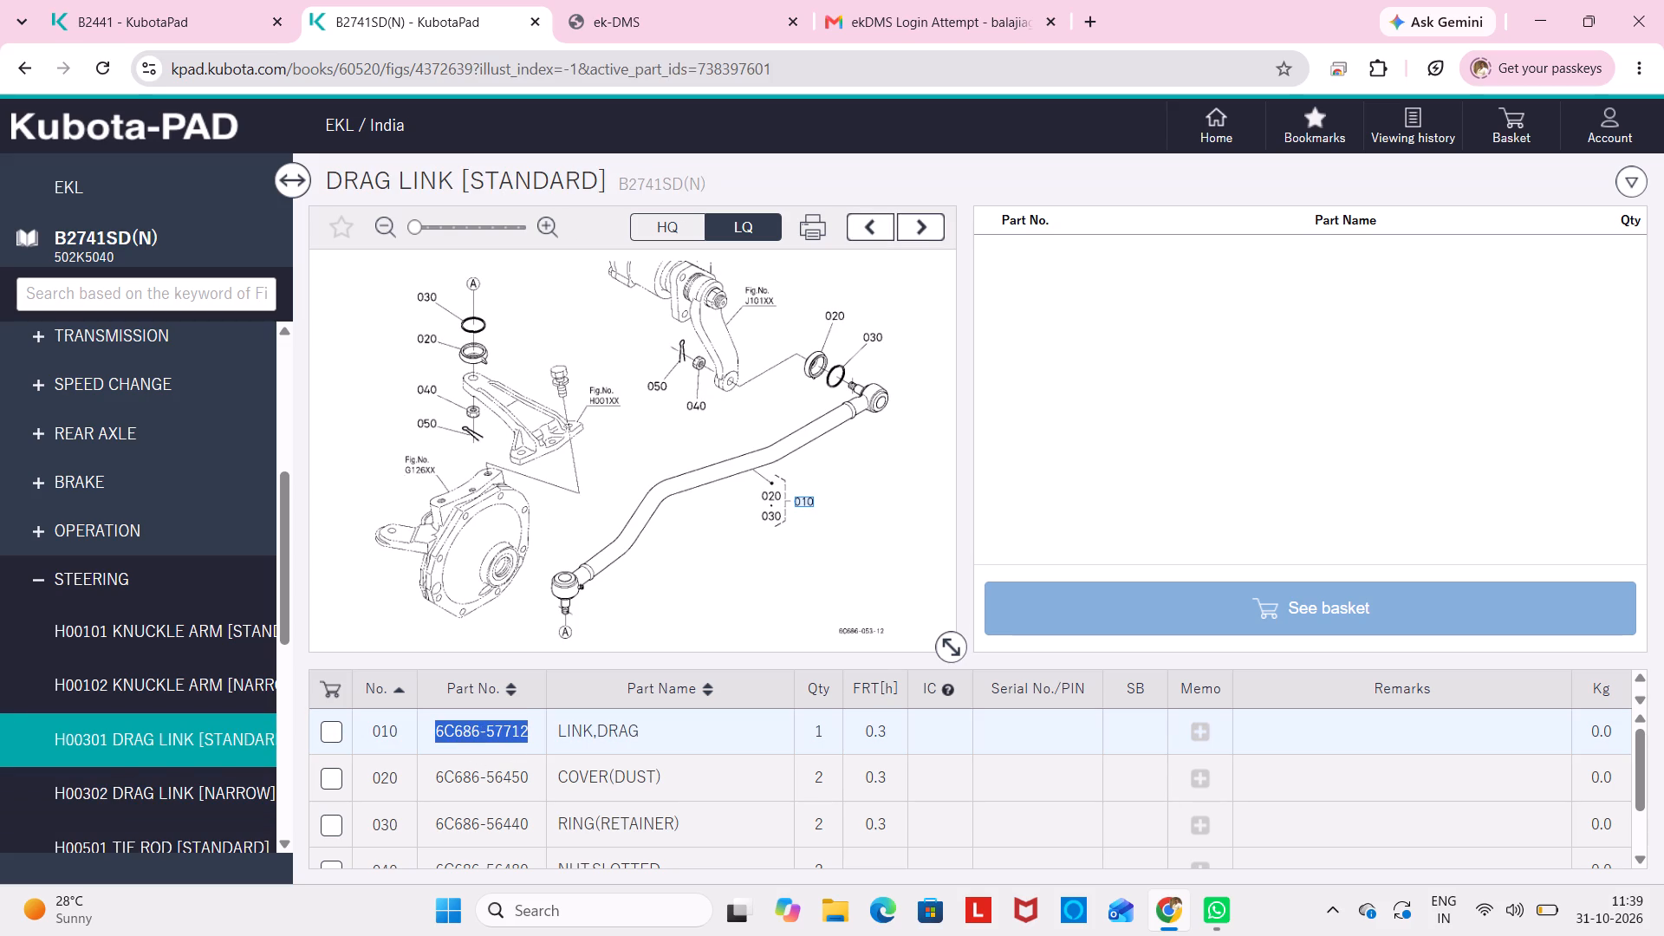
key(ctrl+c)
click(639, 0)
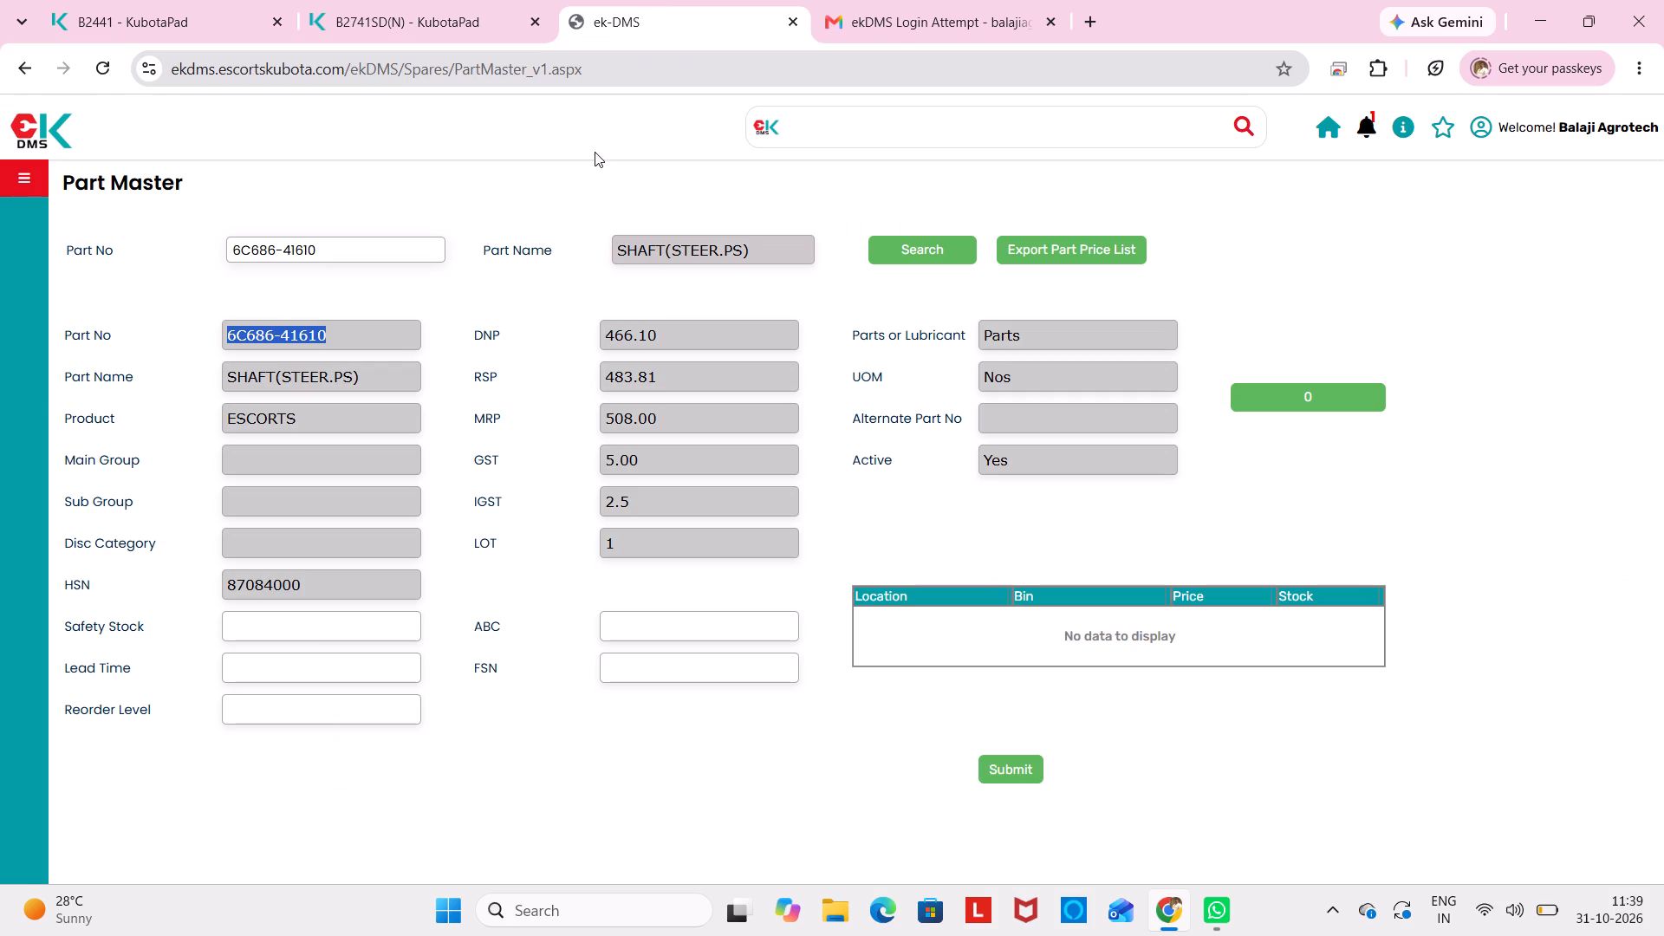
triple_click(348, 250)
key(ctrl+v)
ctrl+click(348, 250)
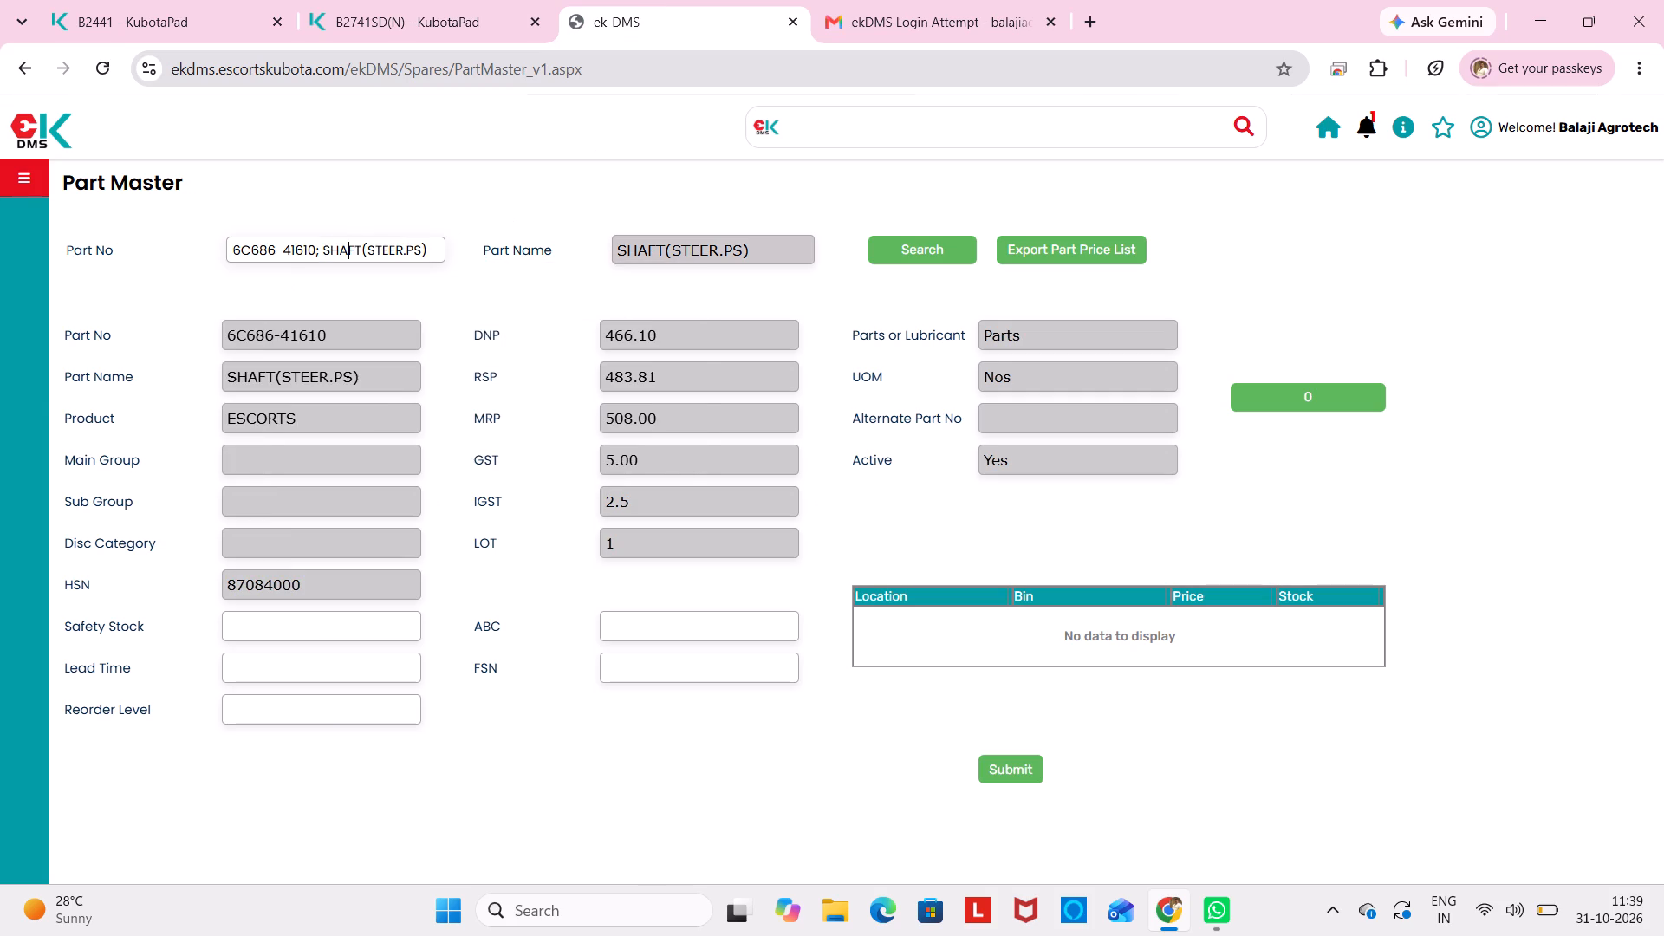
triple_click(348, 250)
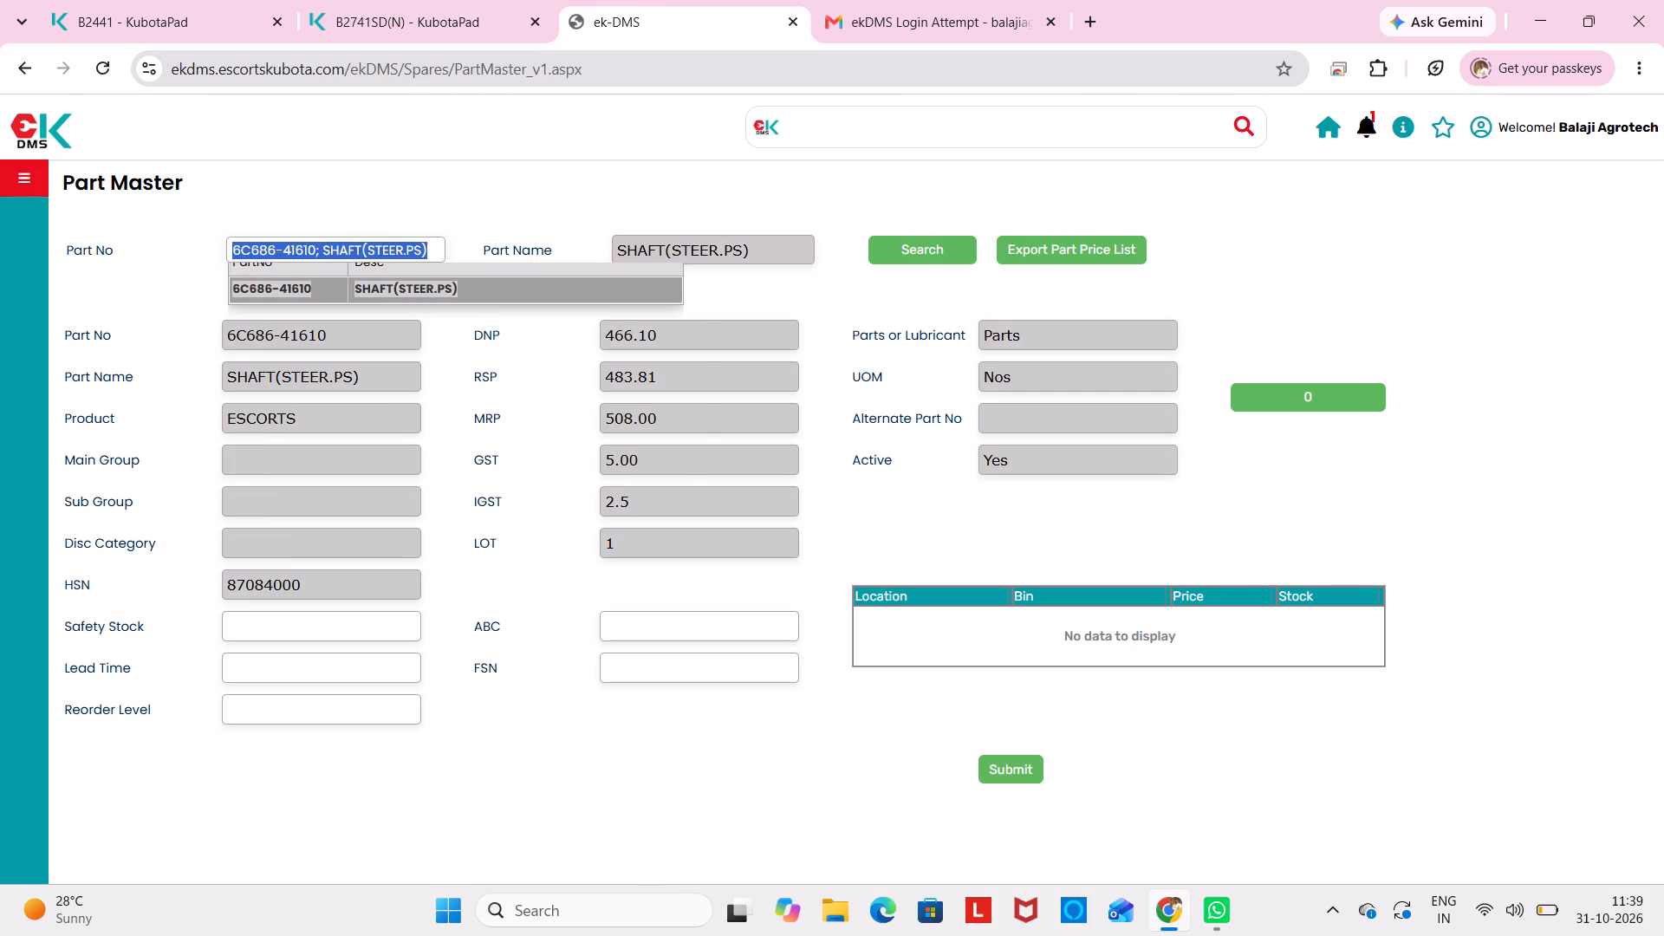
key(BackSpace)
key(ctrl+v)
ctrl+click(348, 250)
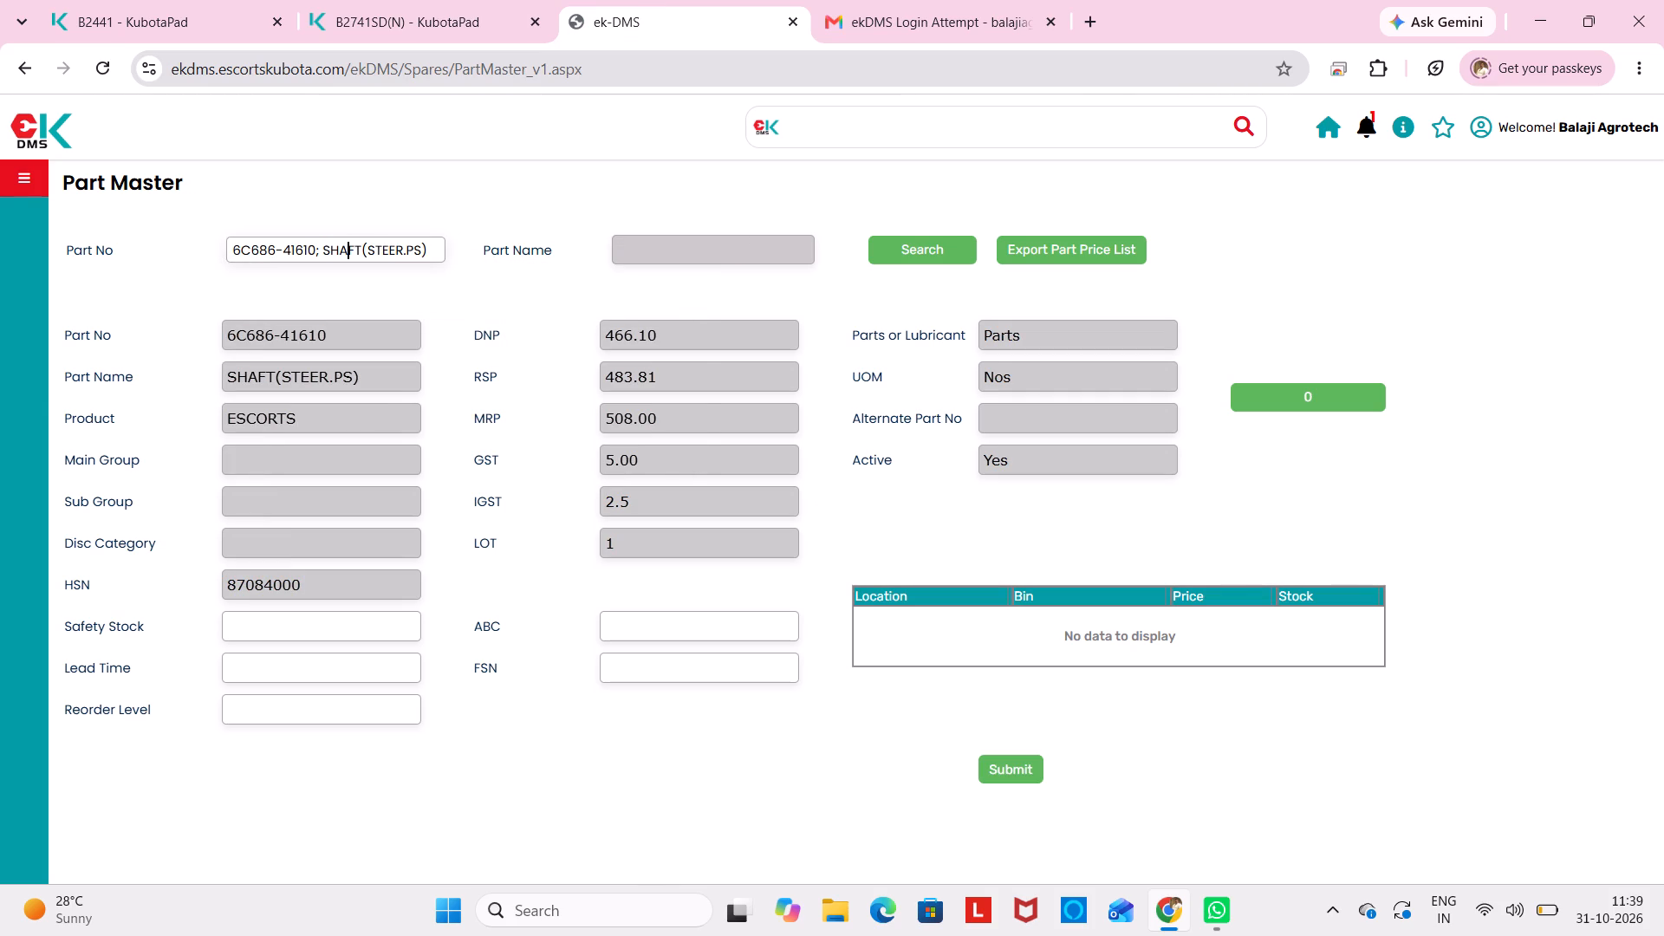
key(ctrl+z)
Copy part number 6C686-57712 from the B2741SD(N) figure again and look up LINK,DRAG in the ekDMS Part Master.
click(361, 0)
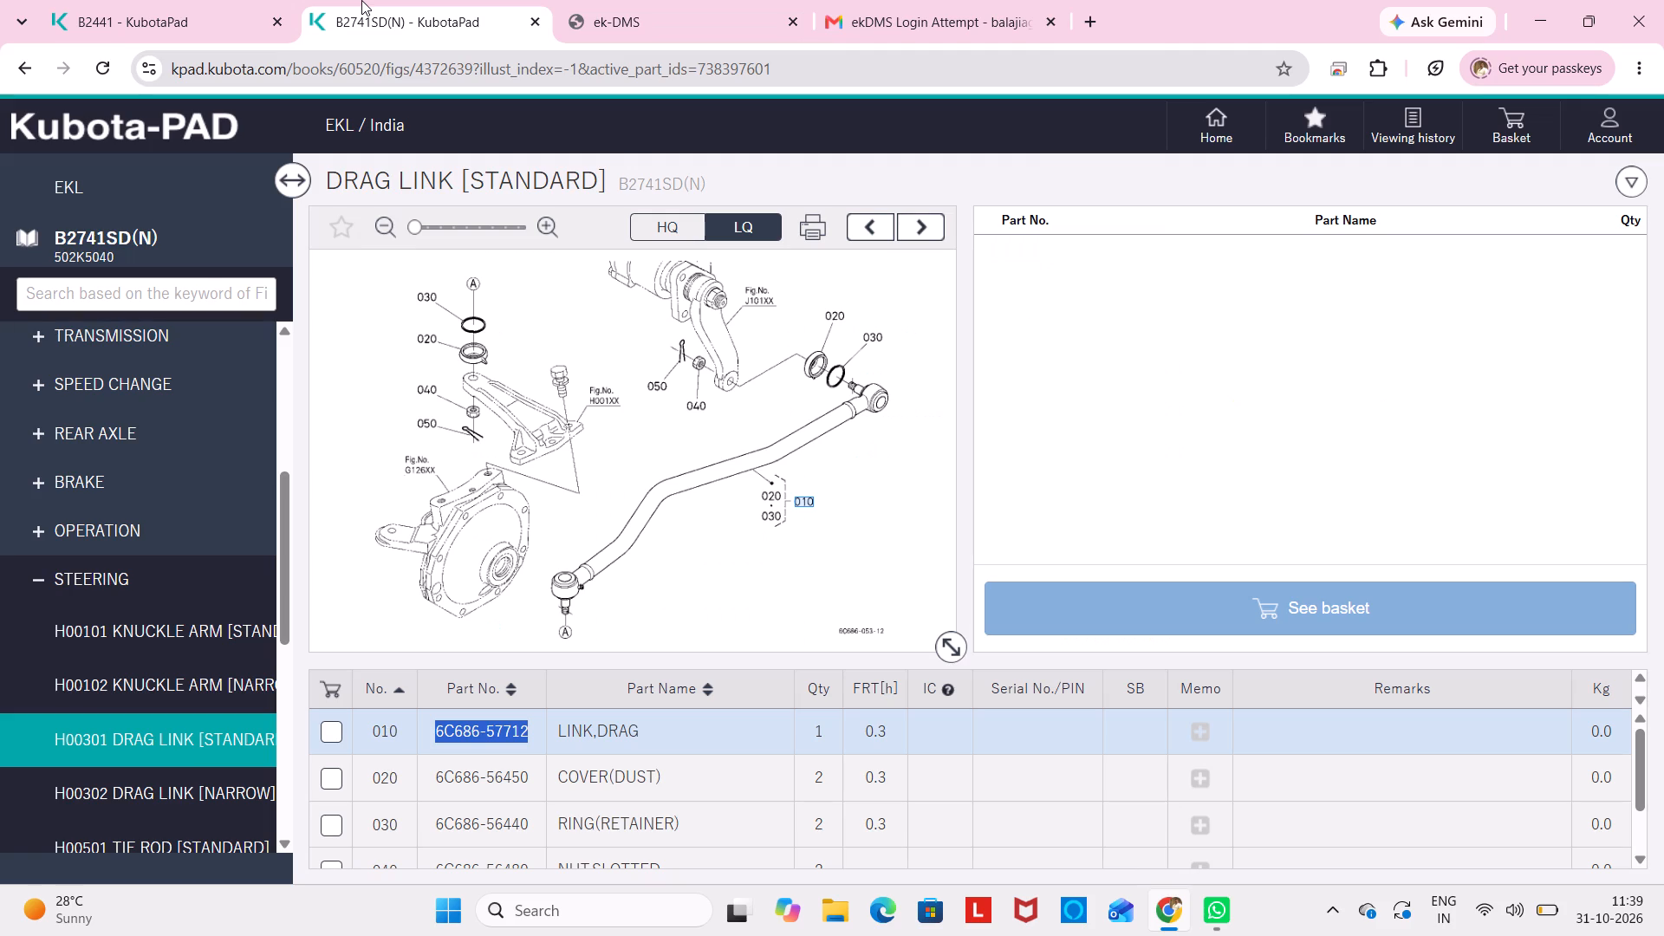
key(ctrl+c)
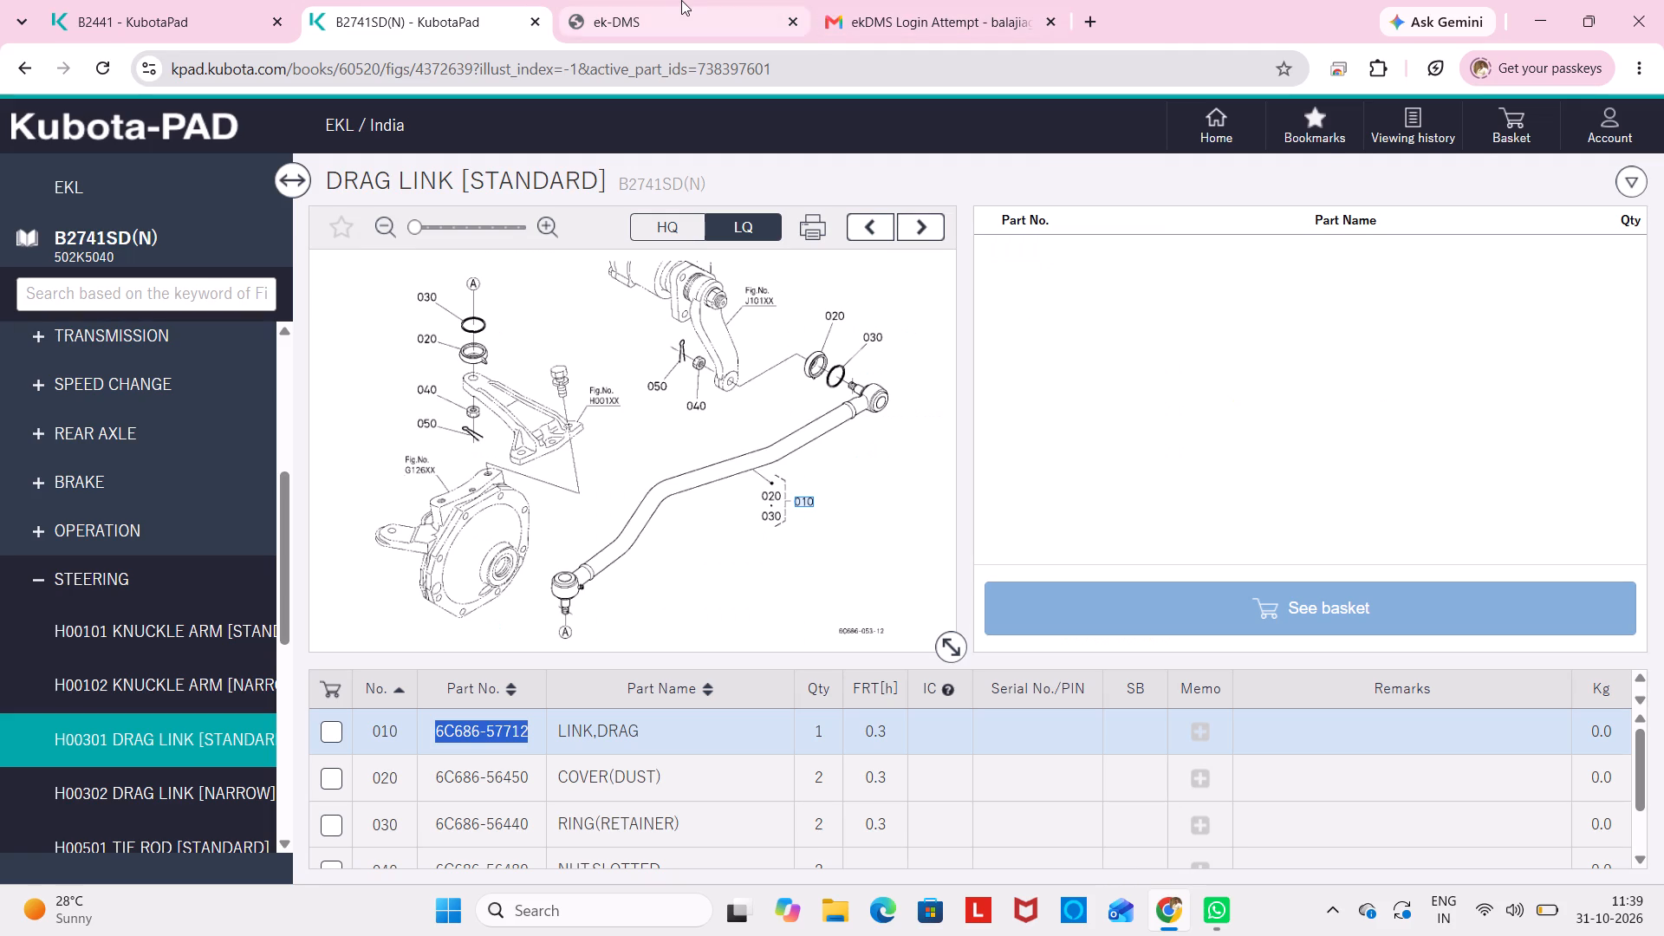
click(681, 0)
triple_click(350, 257)
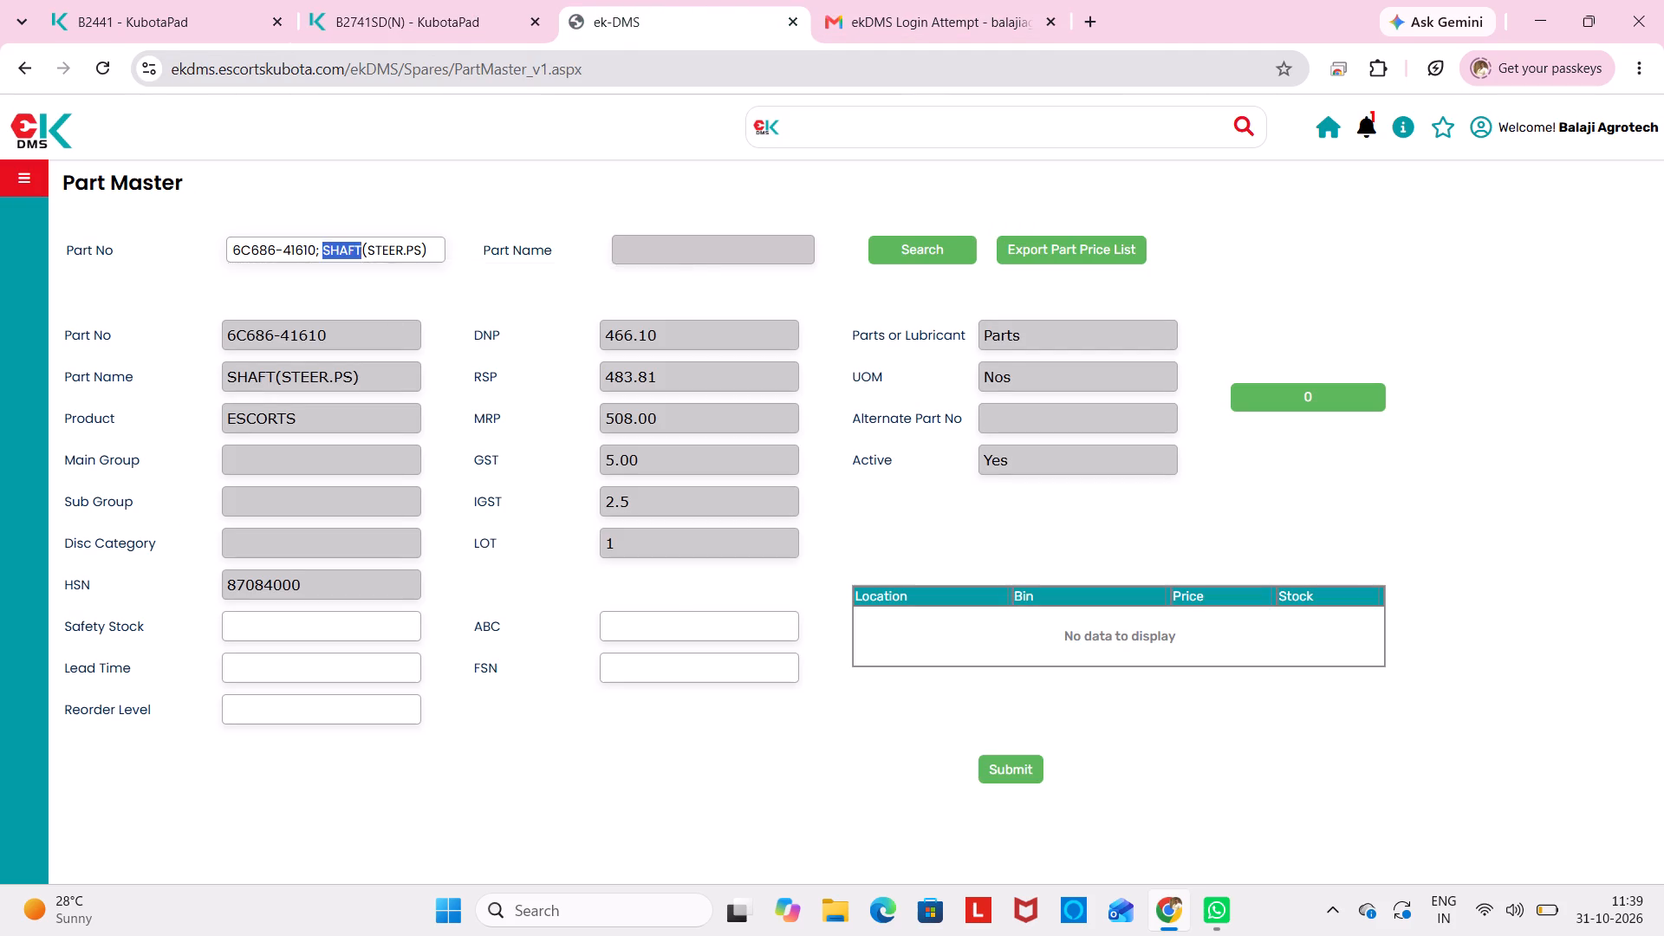
click(350, 257)
key(BackSpace)
key(ctrl+v)
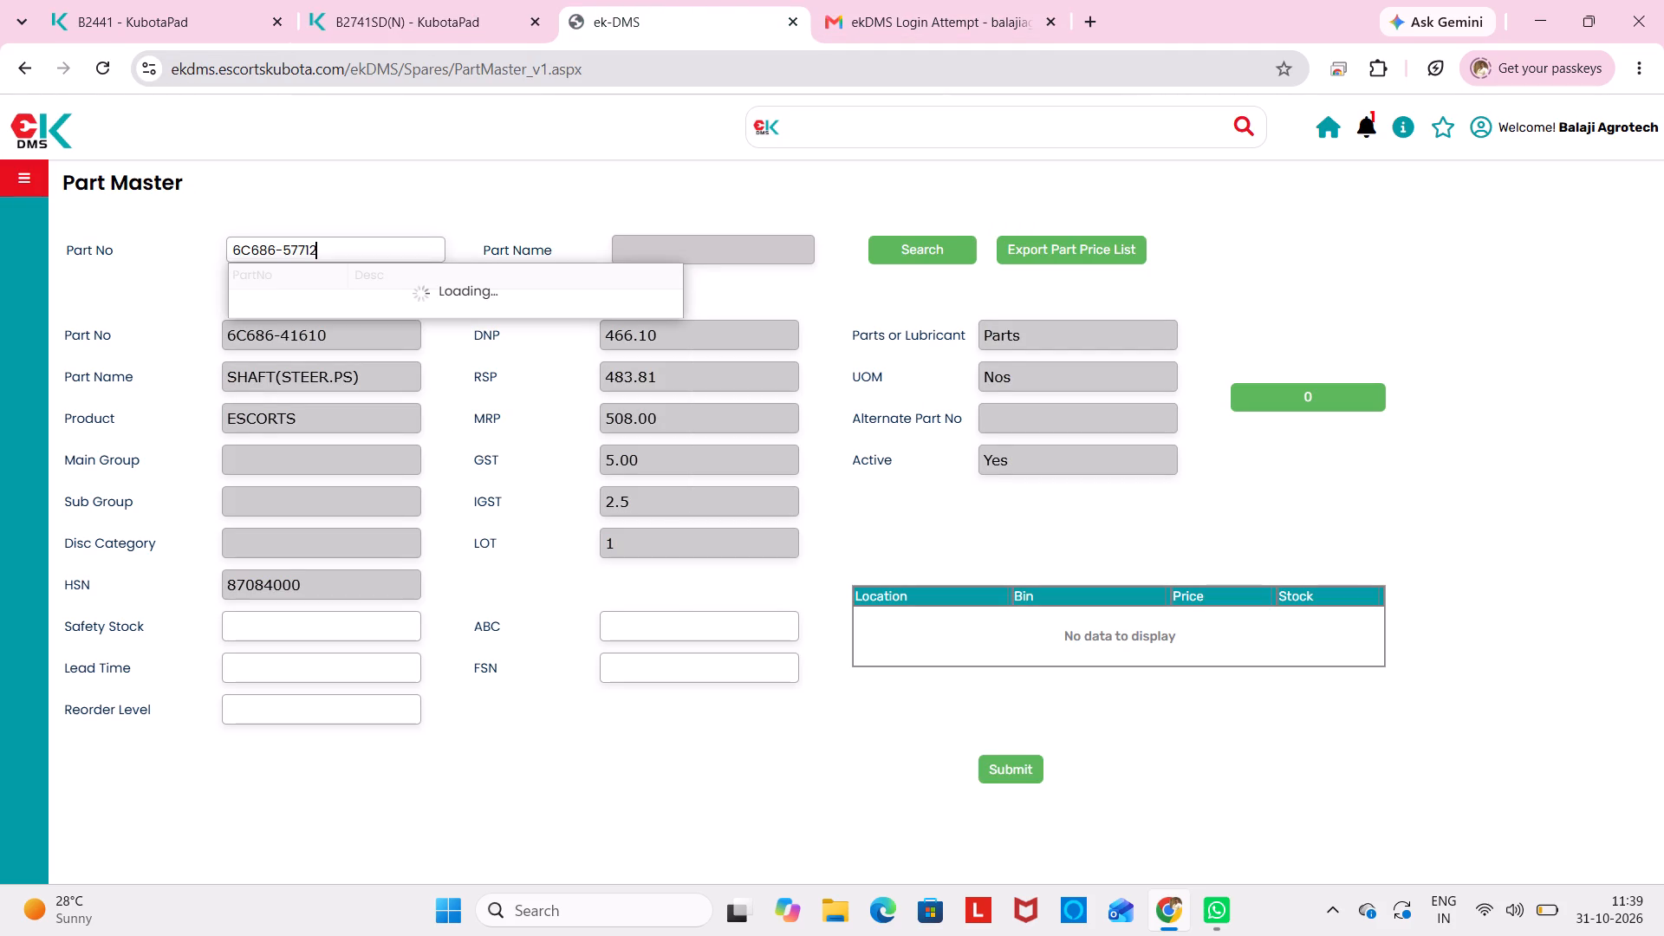
click(380, 295)
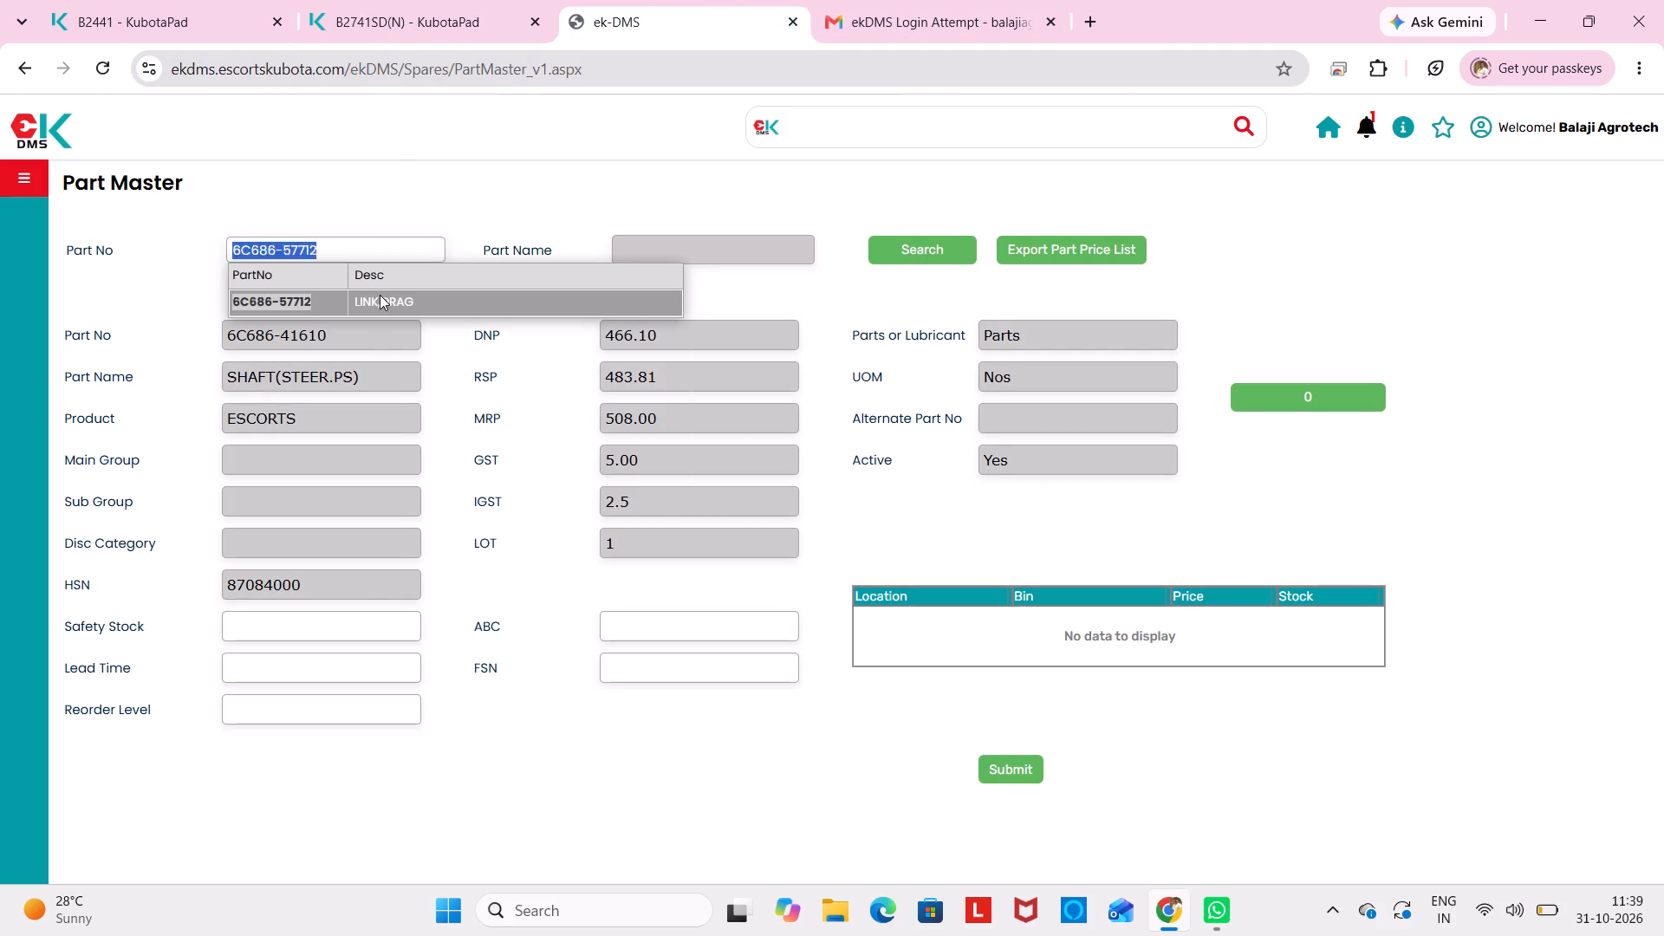
click(940, 250)
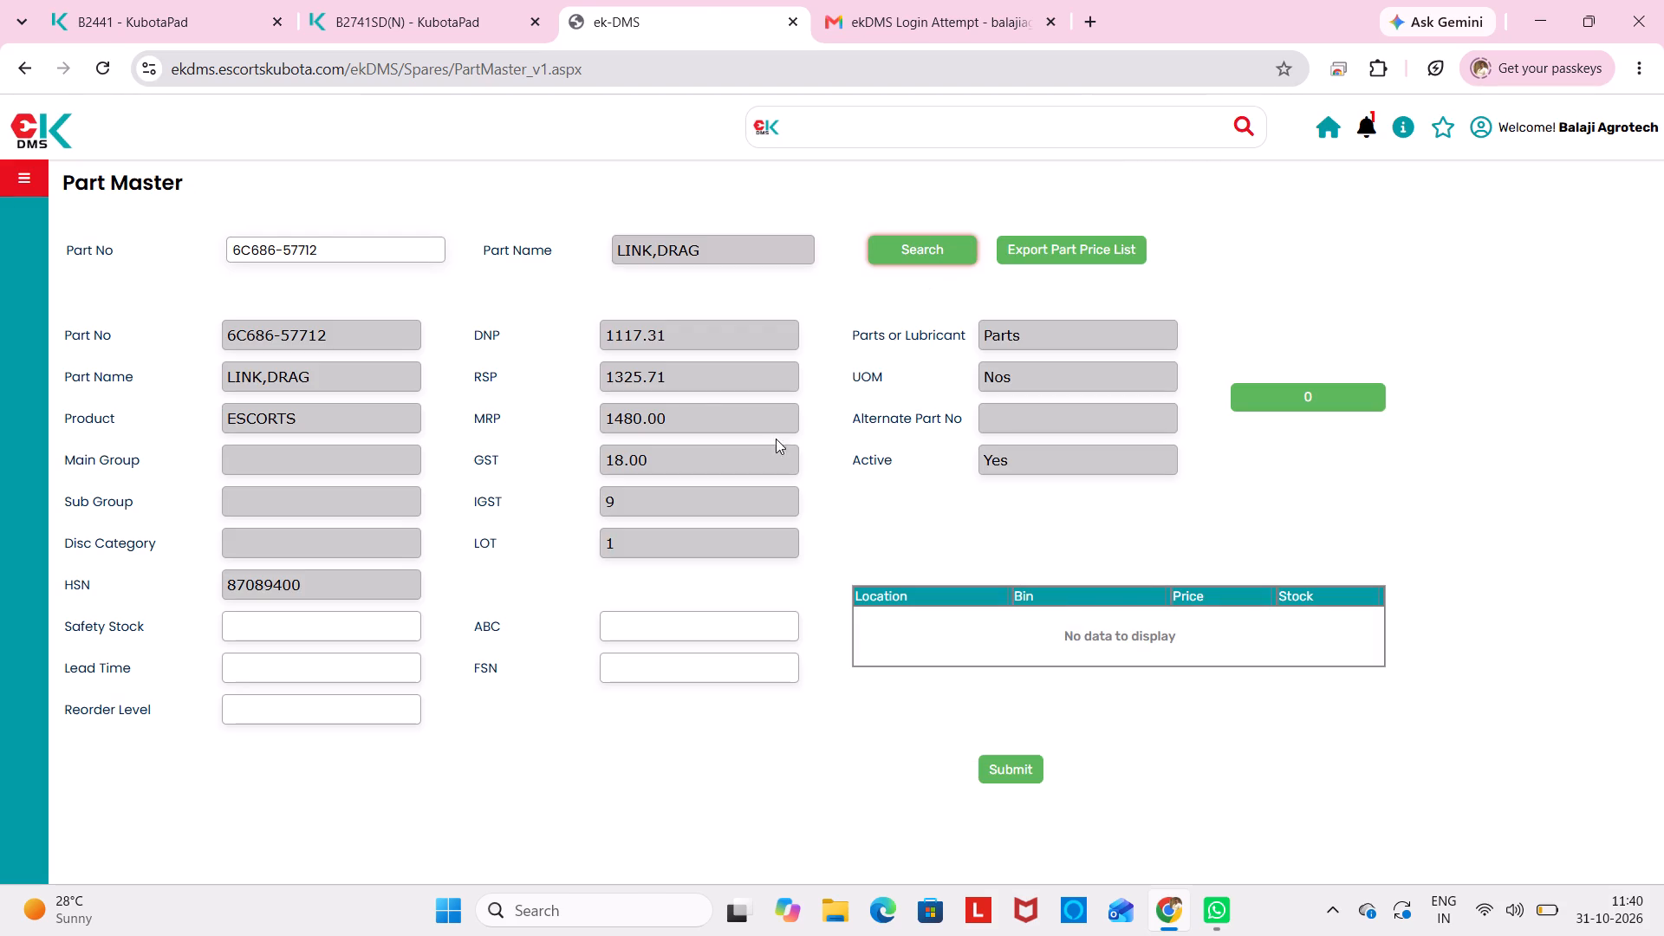
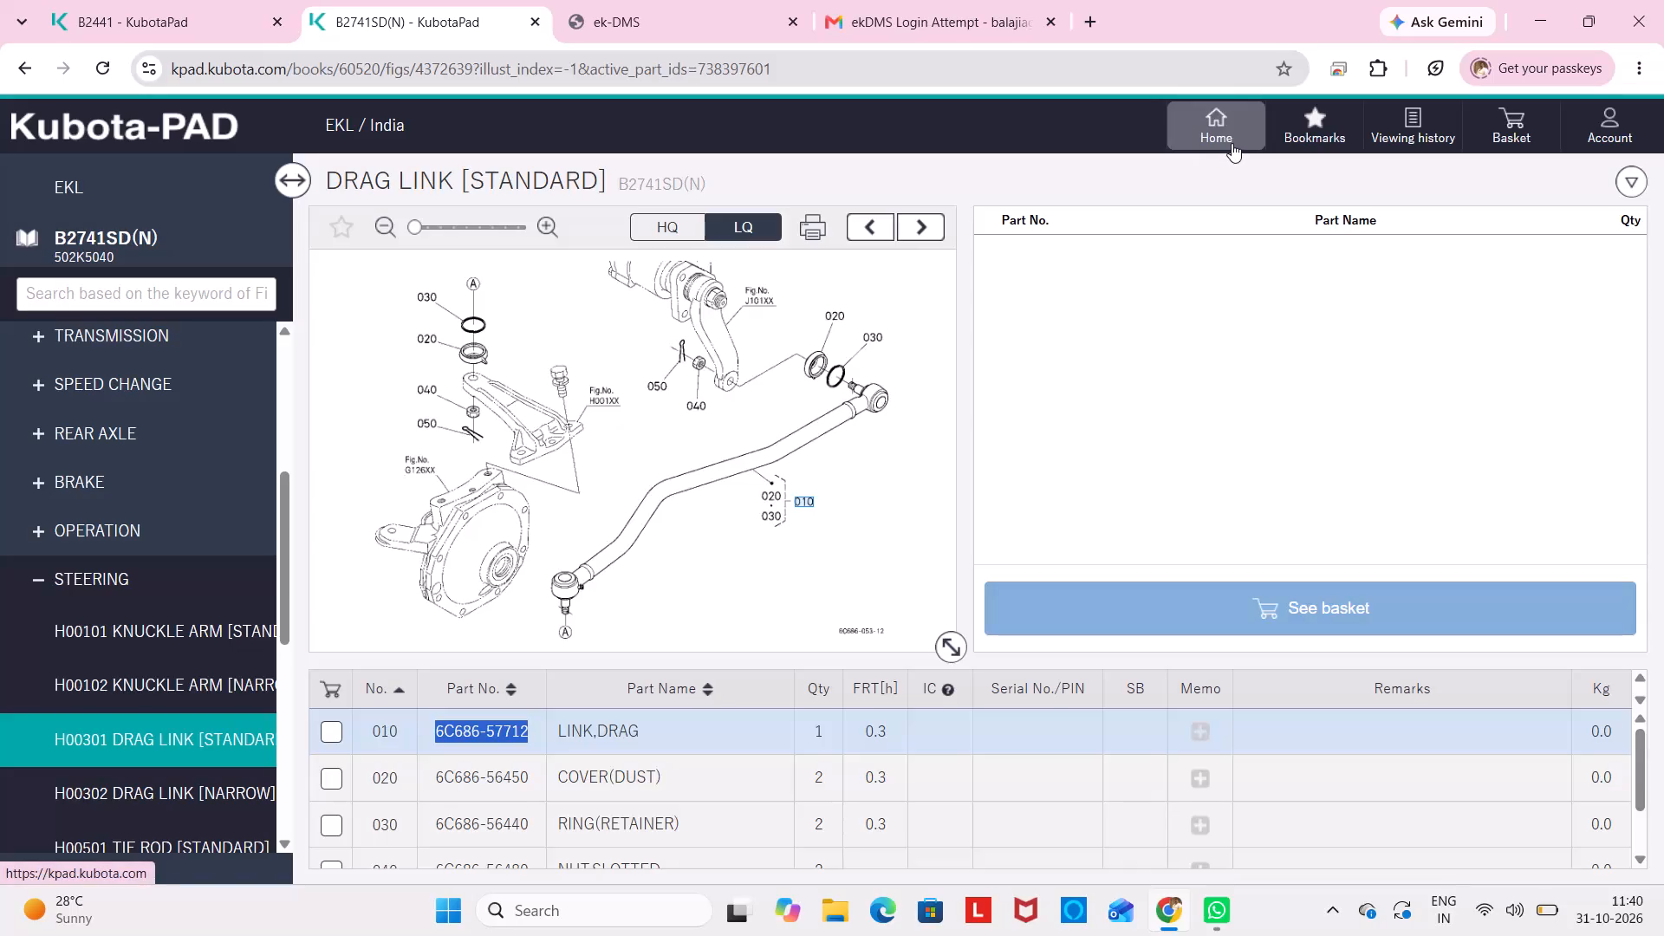
Search the Kubota-PAD parts catalogue for part number 6C686-65180.
click(588, 181)
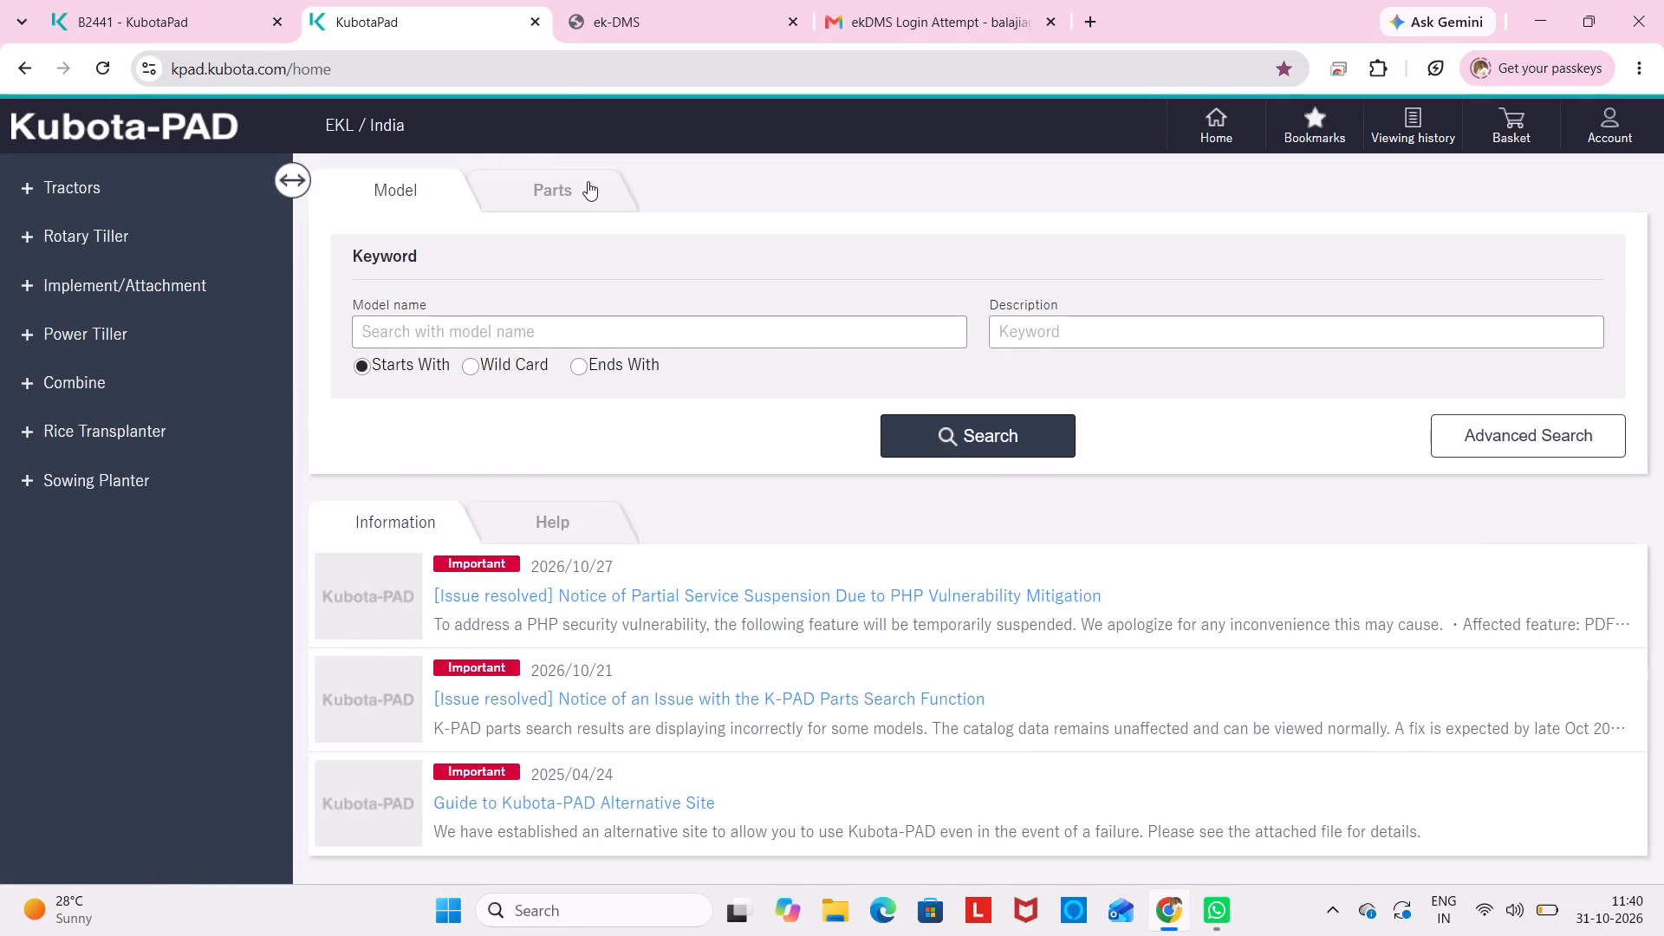
click(520, 329)
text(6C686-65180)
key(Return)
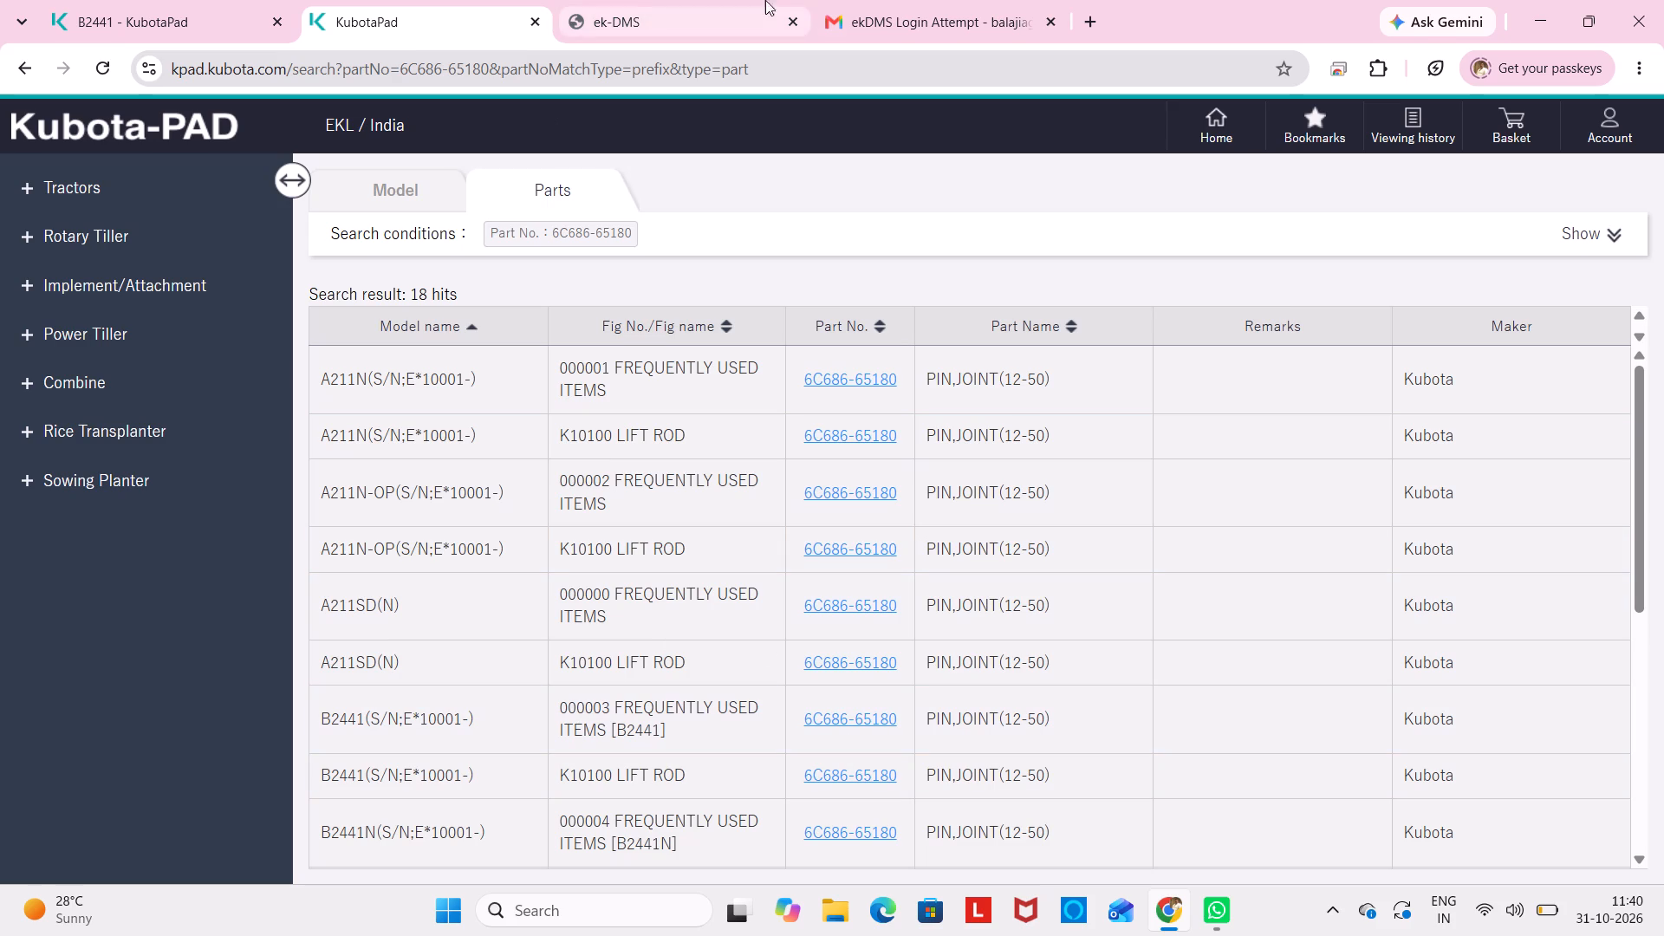
Switch to the ekDMS Part Master.
click(718, 0)
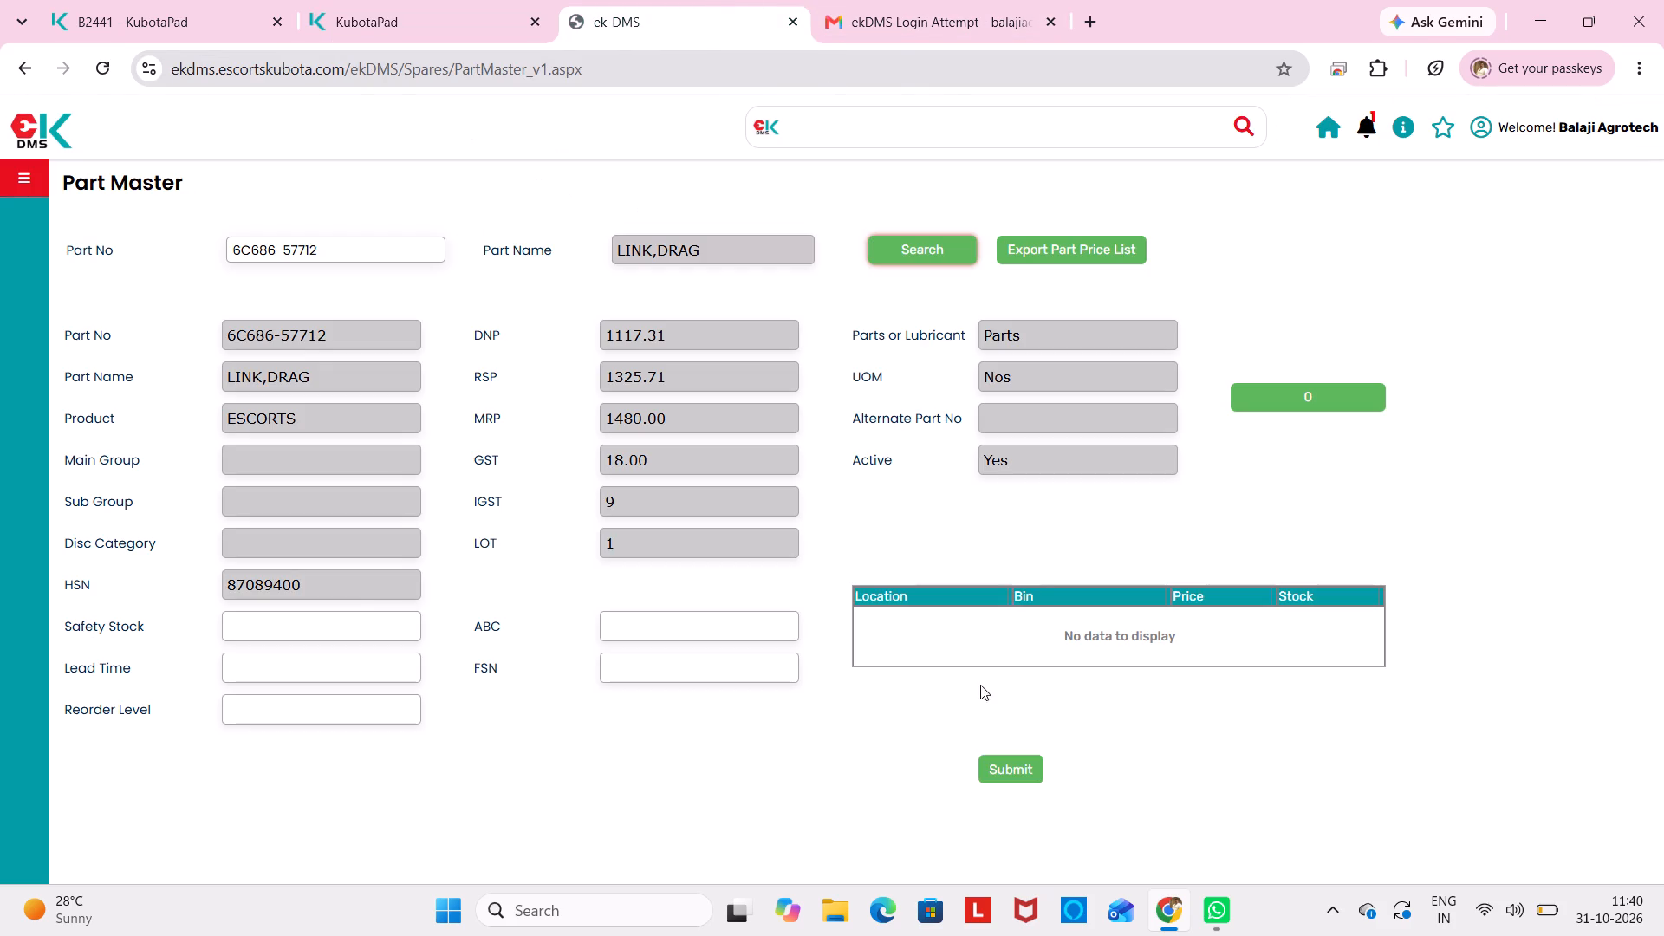
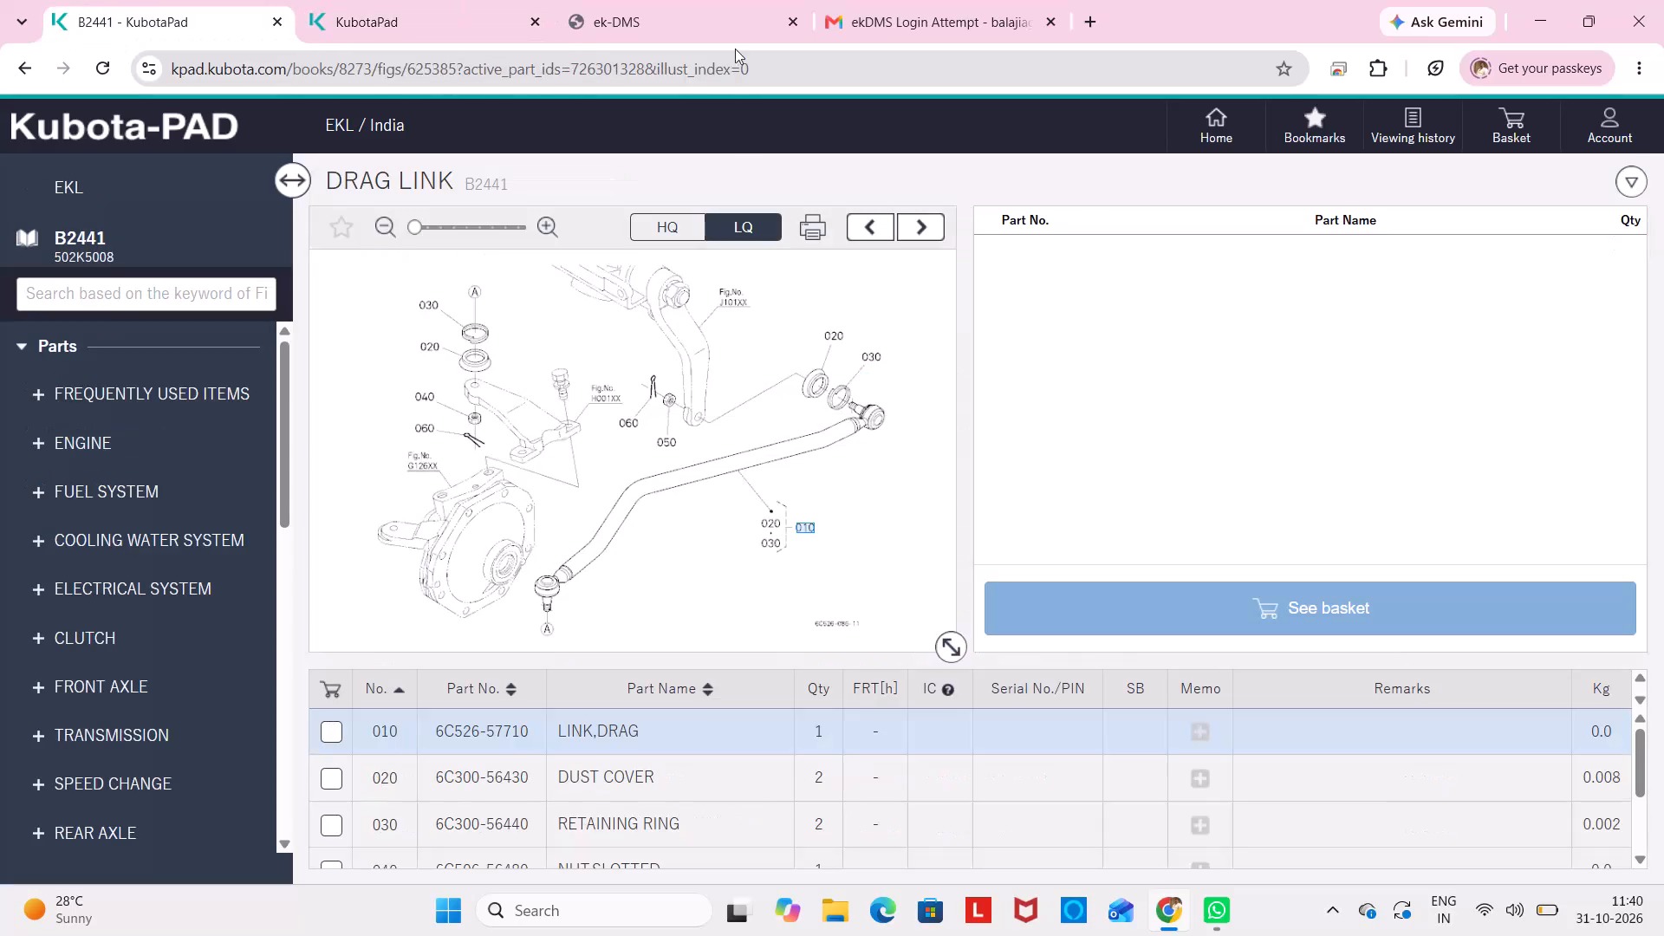
Search the Kubota-PAD parts catalogue for part number 6C626-30294.
click(1185, 143)
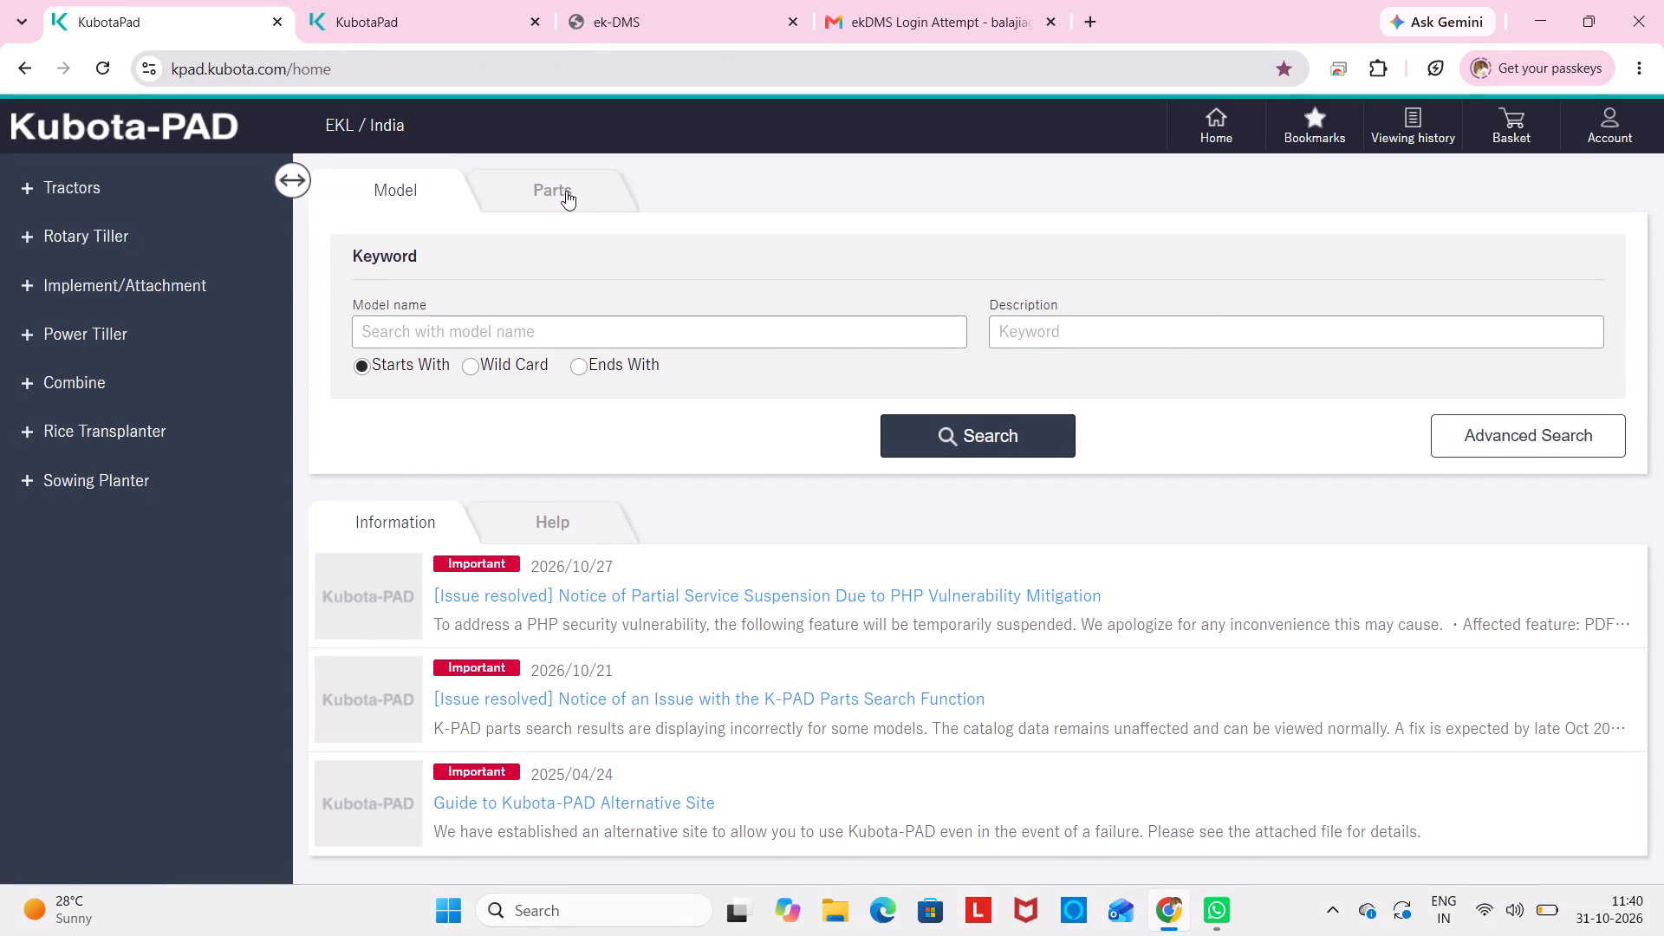
click(566, 191)
click(583, 336)
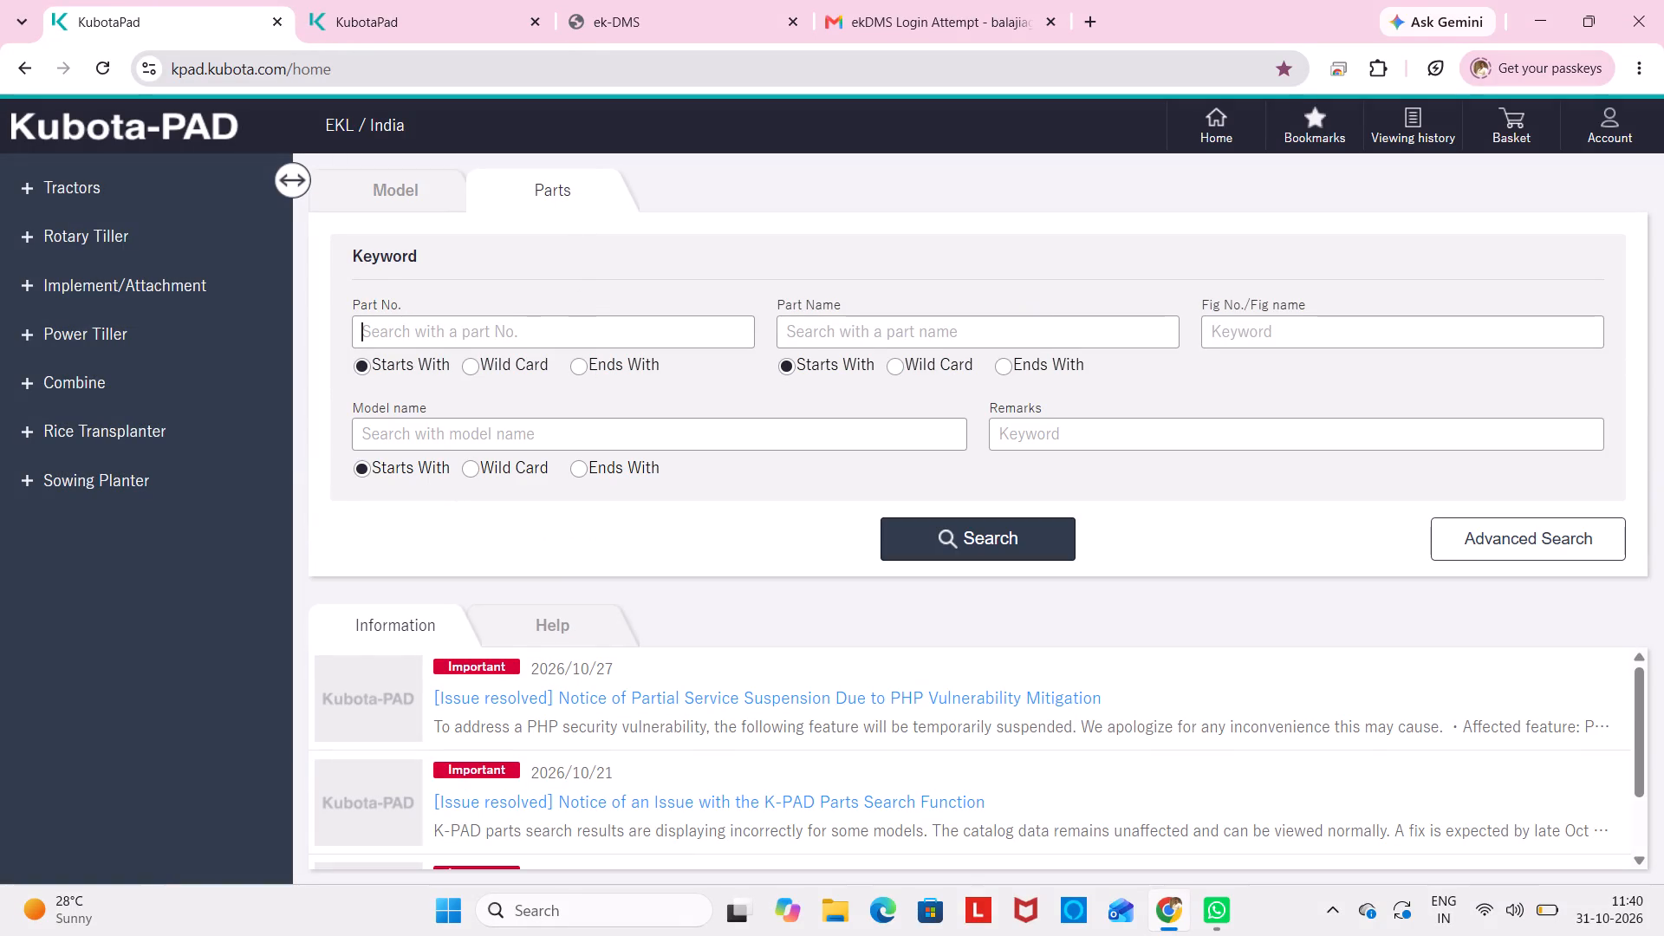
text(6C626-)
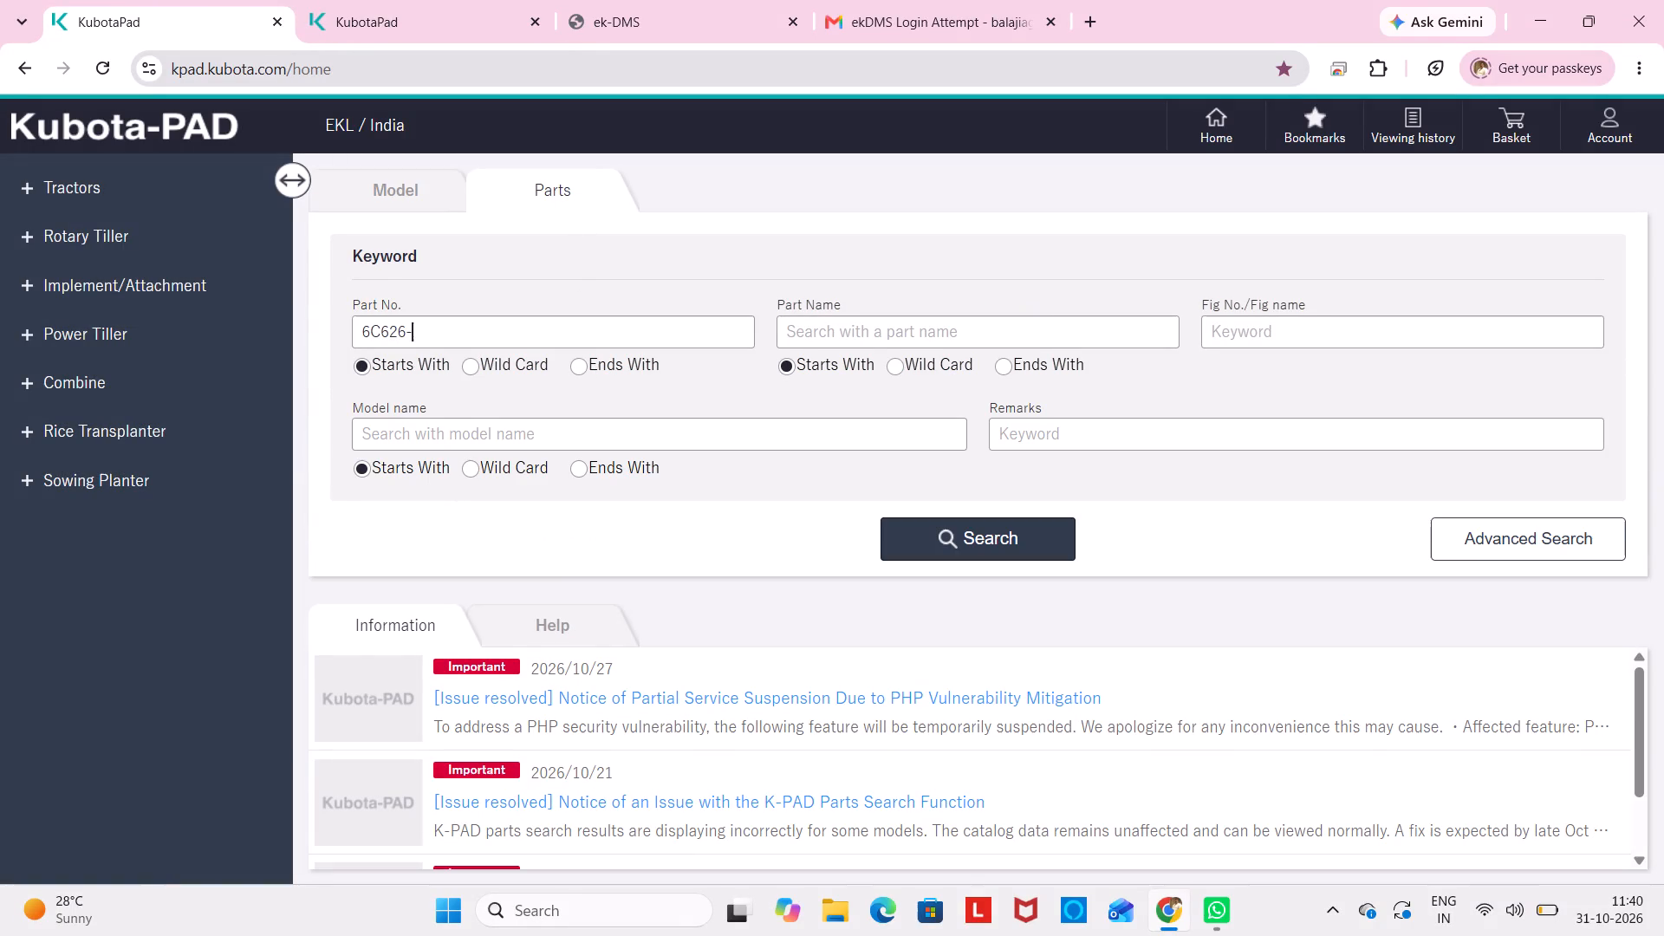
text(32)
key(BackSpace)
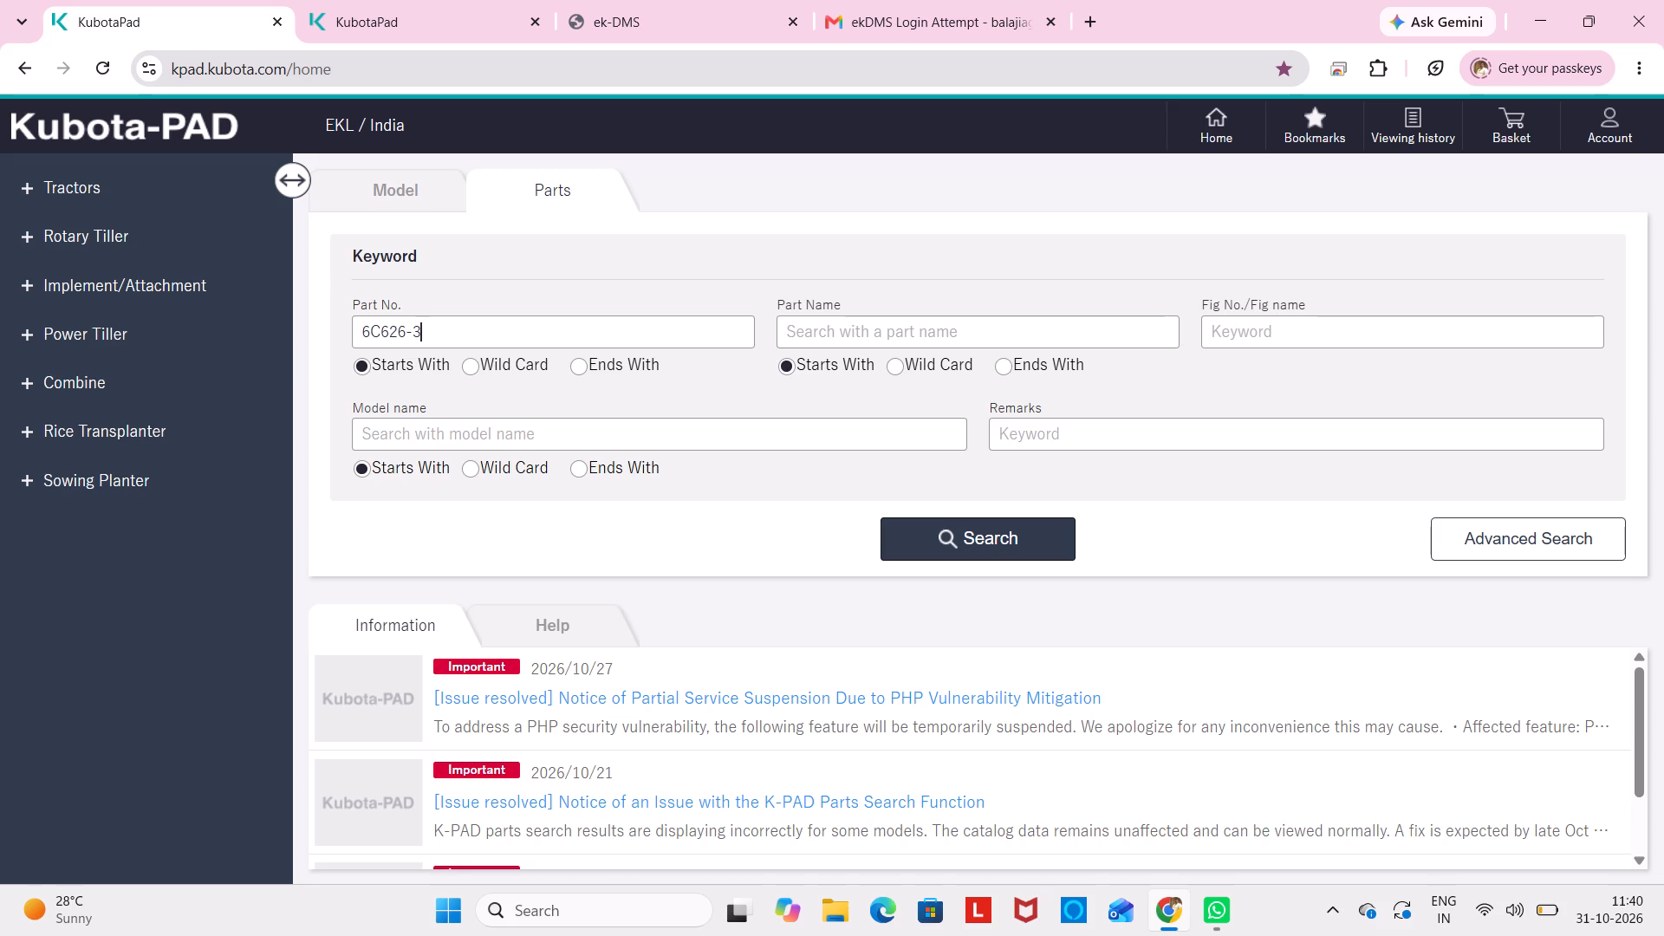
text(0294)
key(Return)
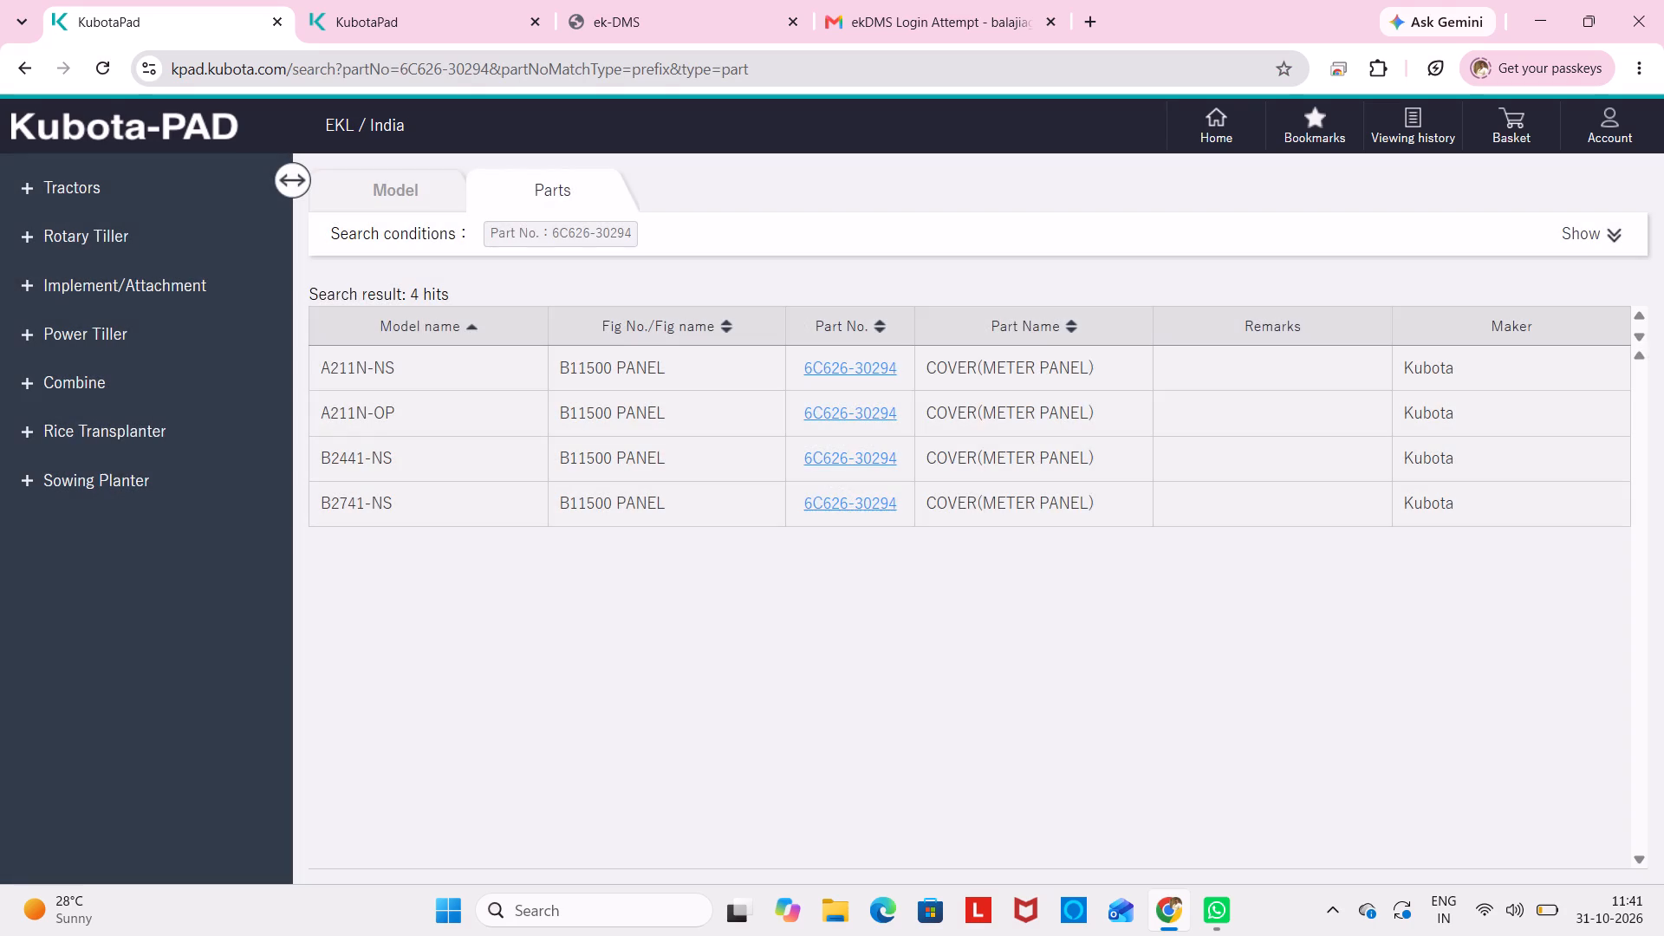
Open the B2741-NS PANEL figure for part 6C626-30294 and examine its parts list down to the hour meter cable.
click(855, 499)
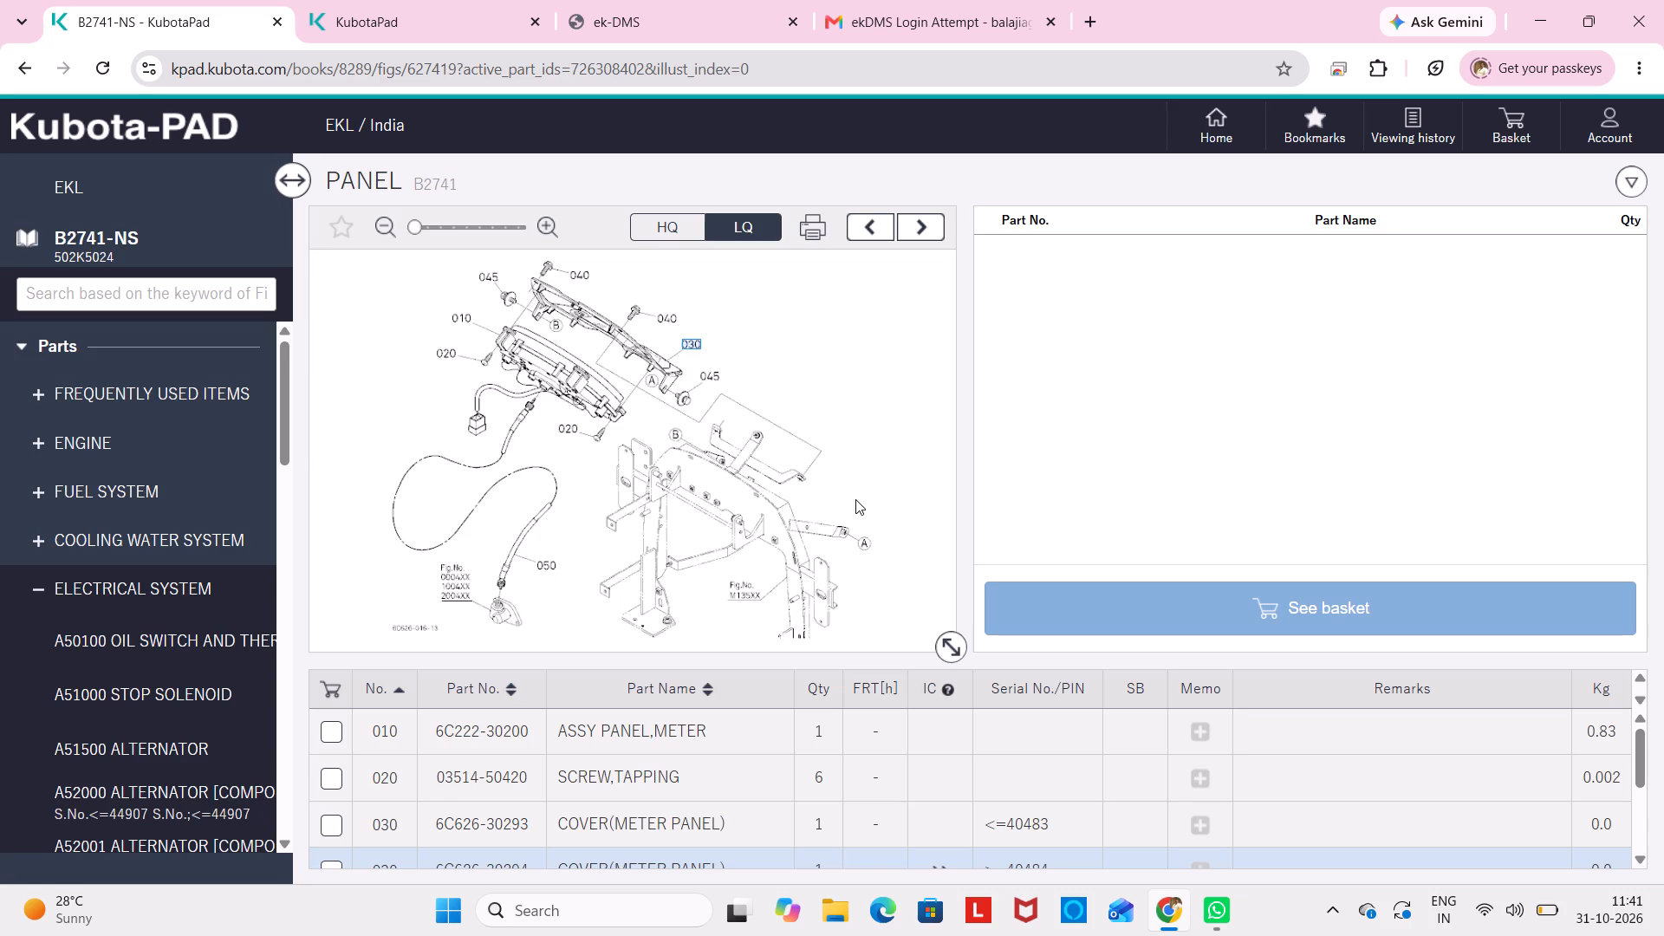
scroll(663, 781, down, 1)
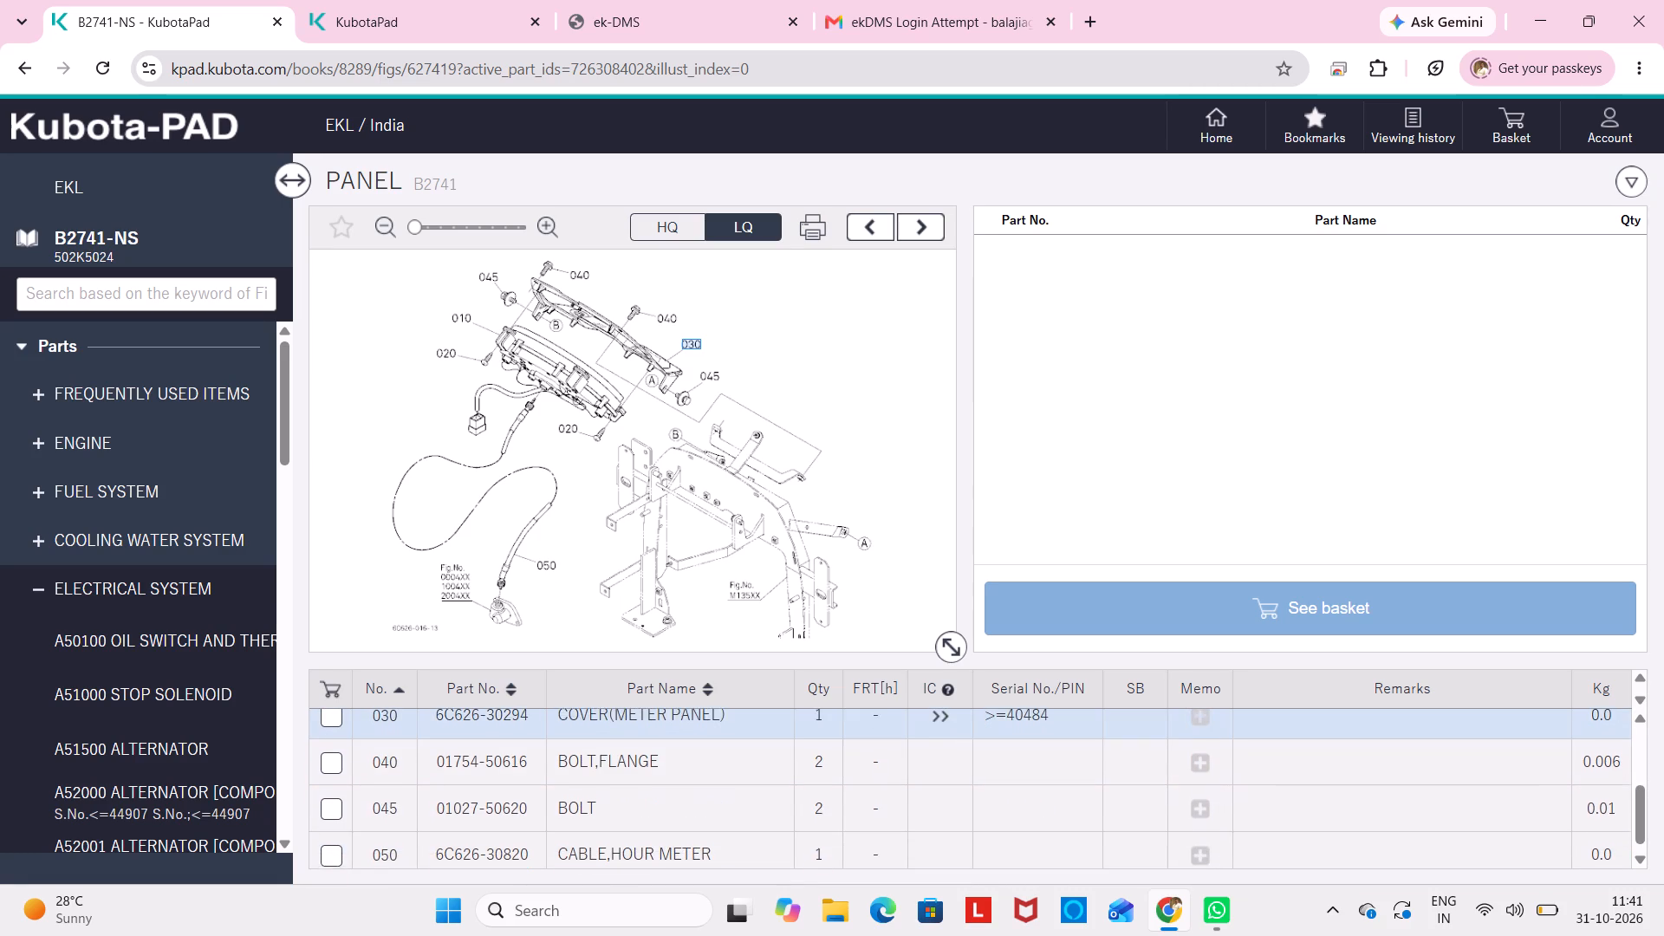
scroll(663, 781, down, 1)
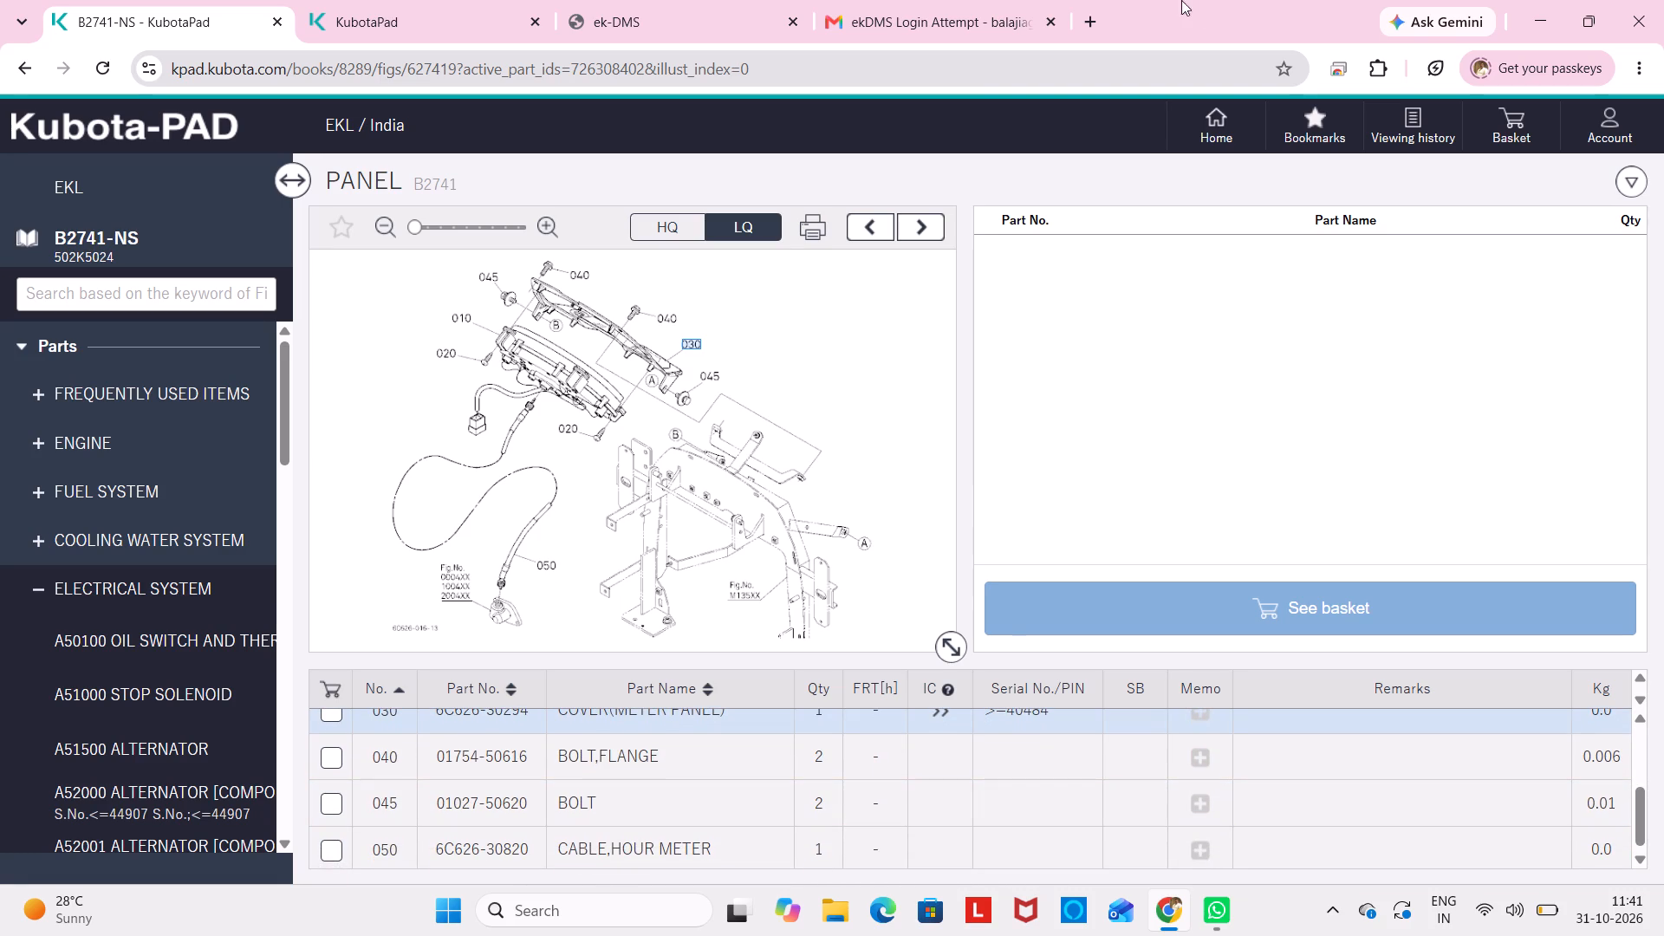
In the other Kubota-PAD window holding the 6C686-65180 search, open the B2741SD(N) parts book from the B Series tractors.
click(282, 0)
click(465, 0)
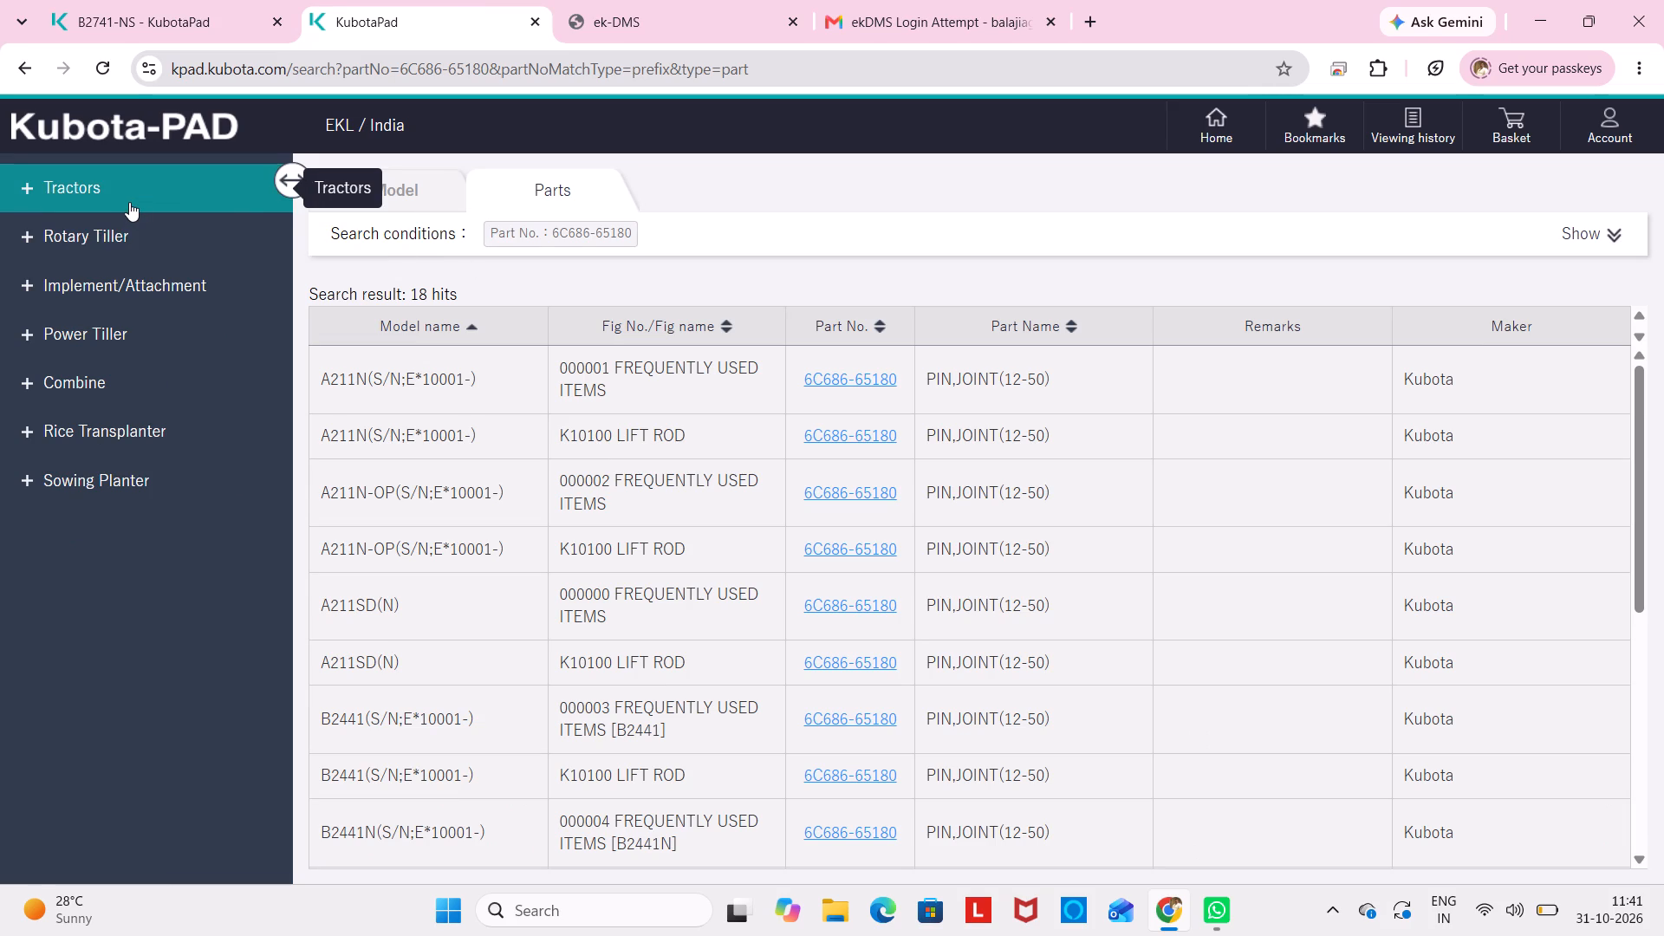
click(129, 202)
click(158, 257)
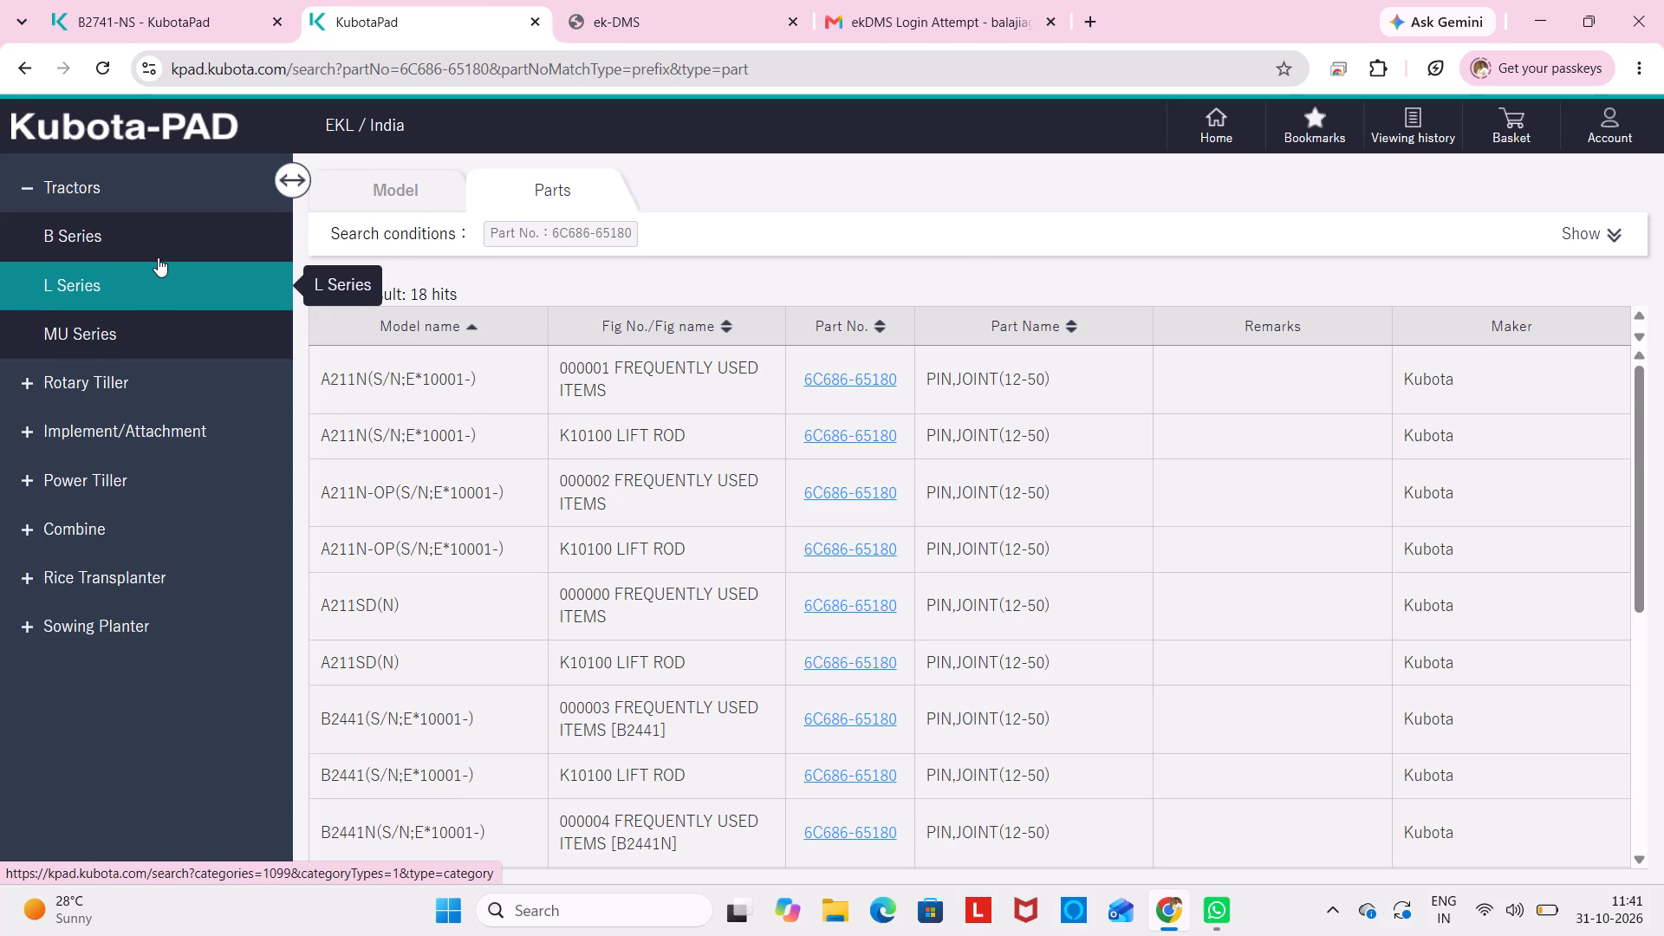
scroll(411, 842, down, 3)
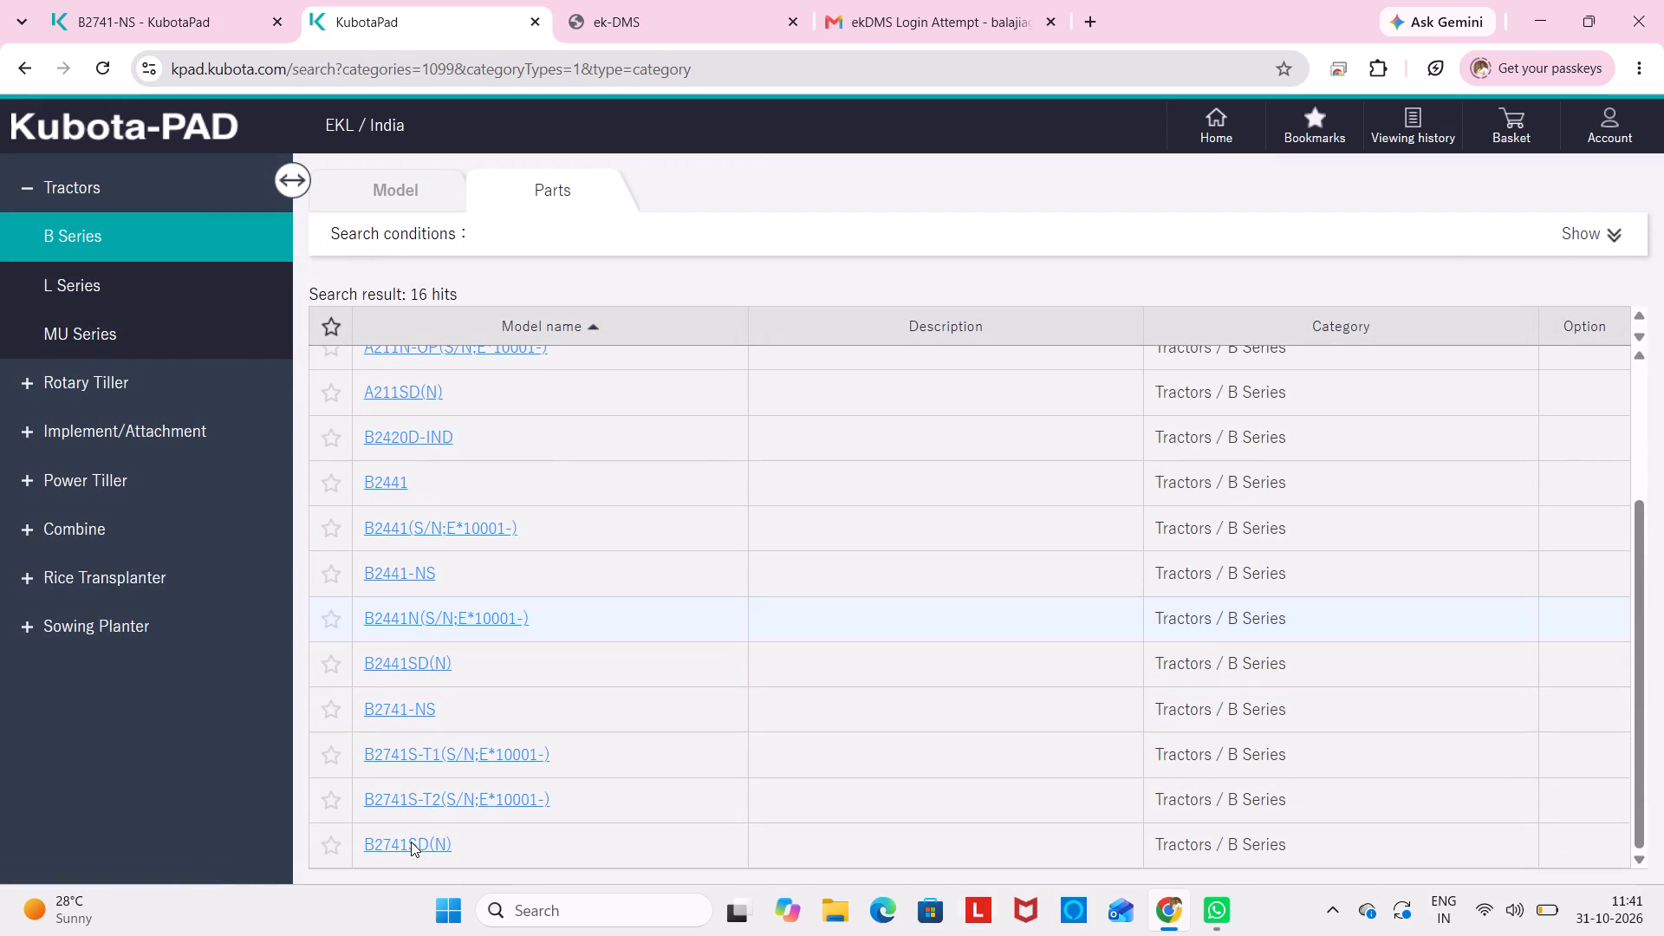
click(411, 842)
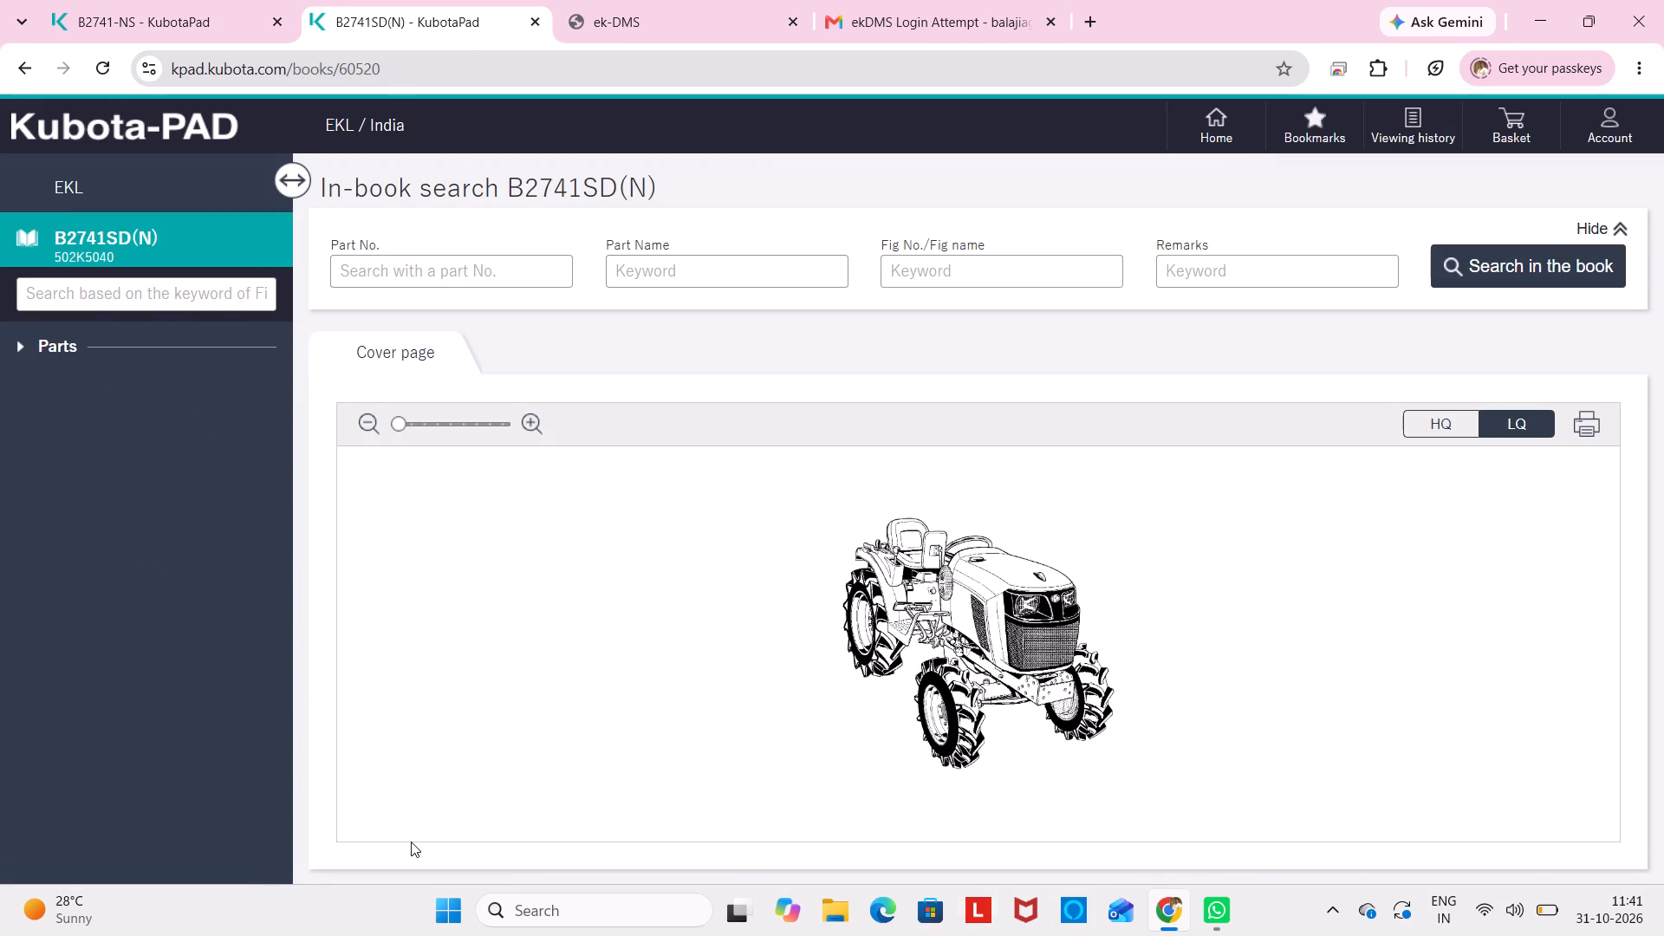
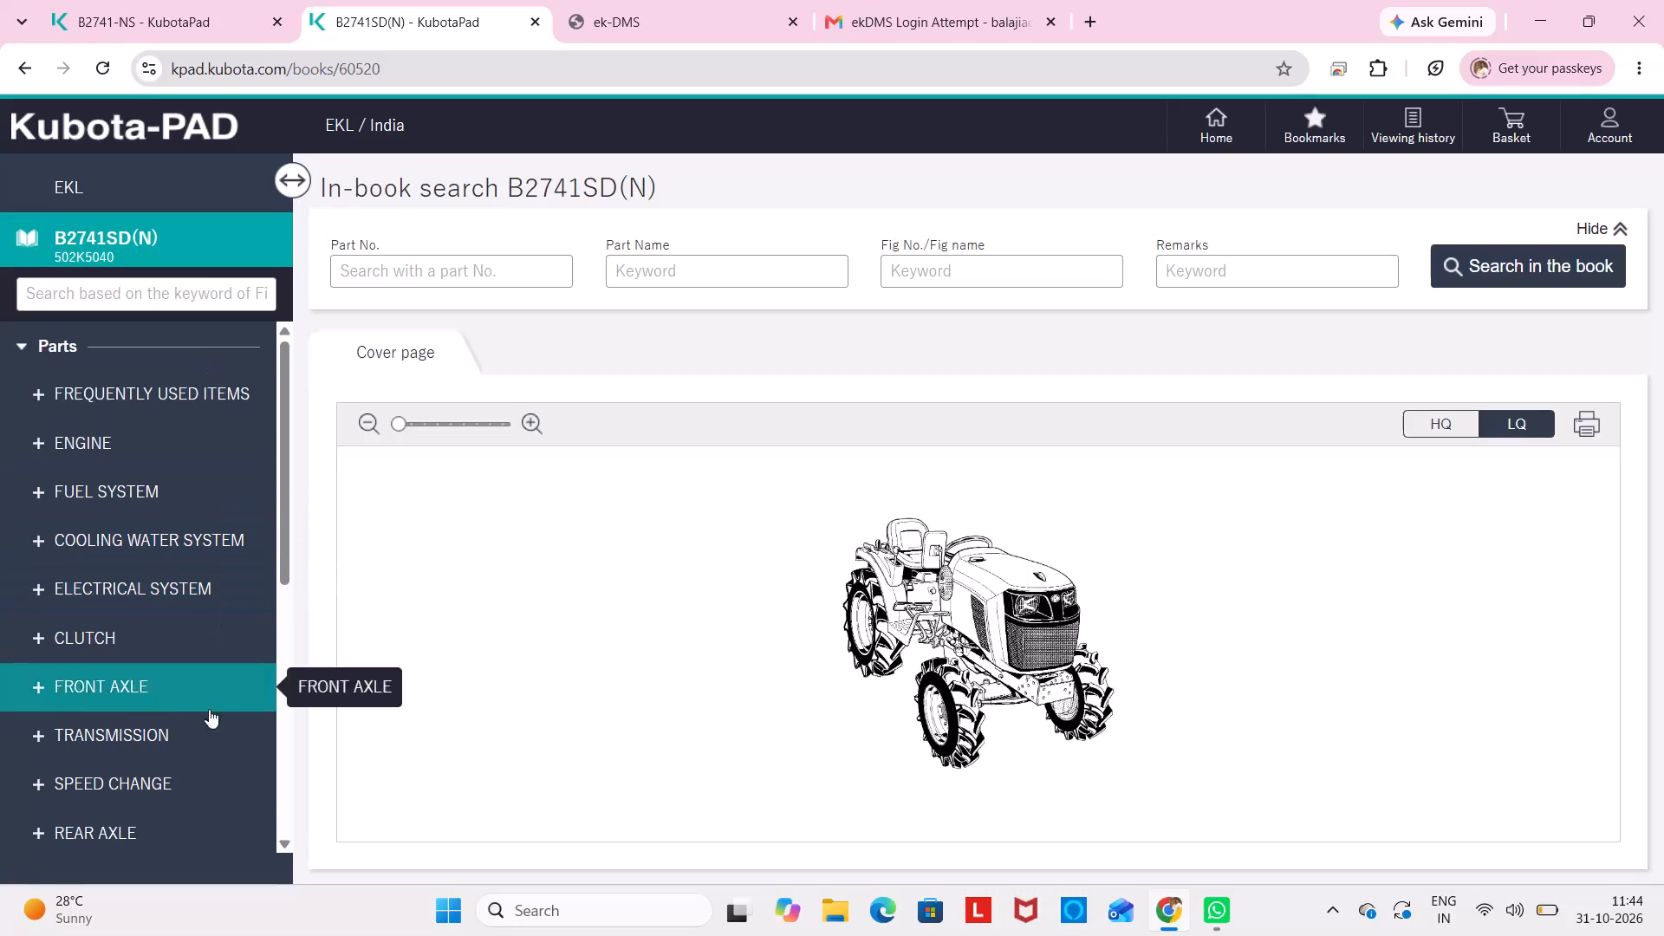
Open the ELECTRICAL SYSTEM section of the B2741SD(N) parts book.
scroll(184, 718, down, 1)
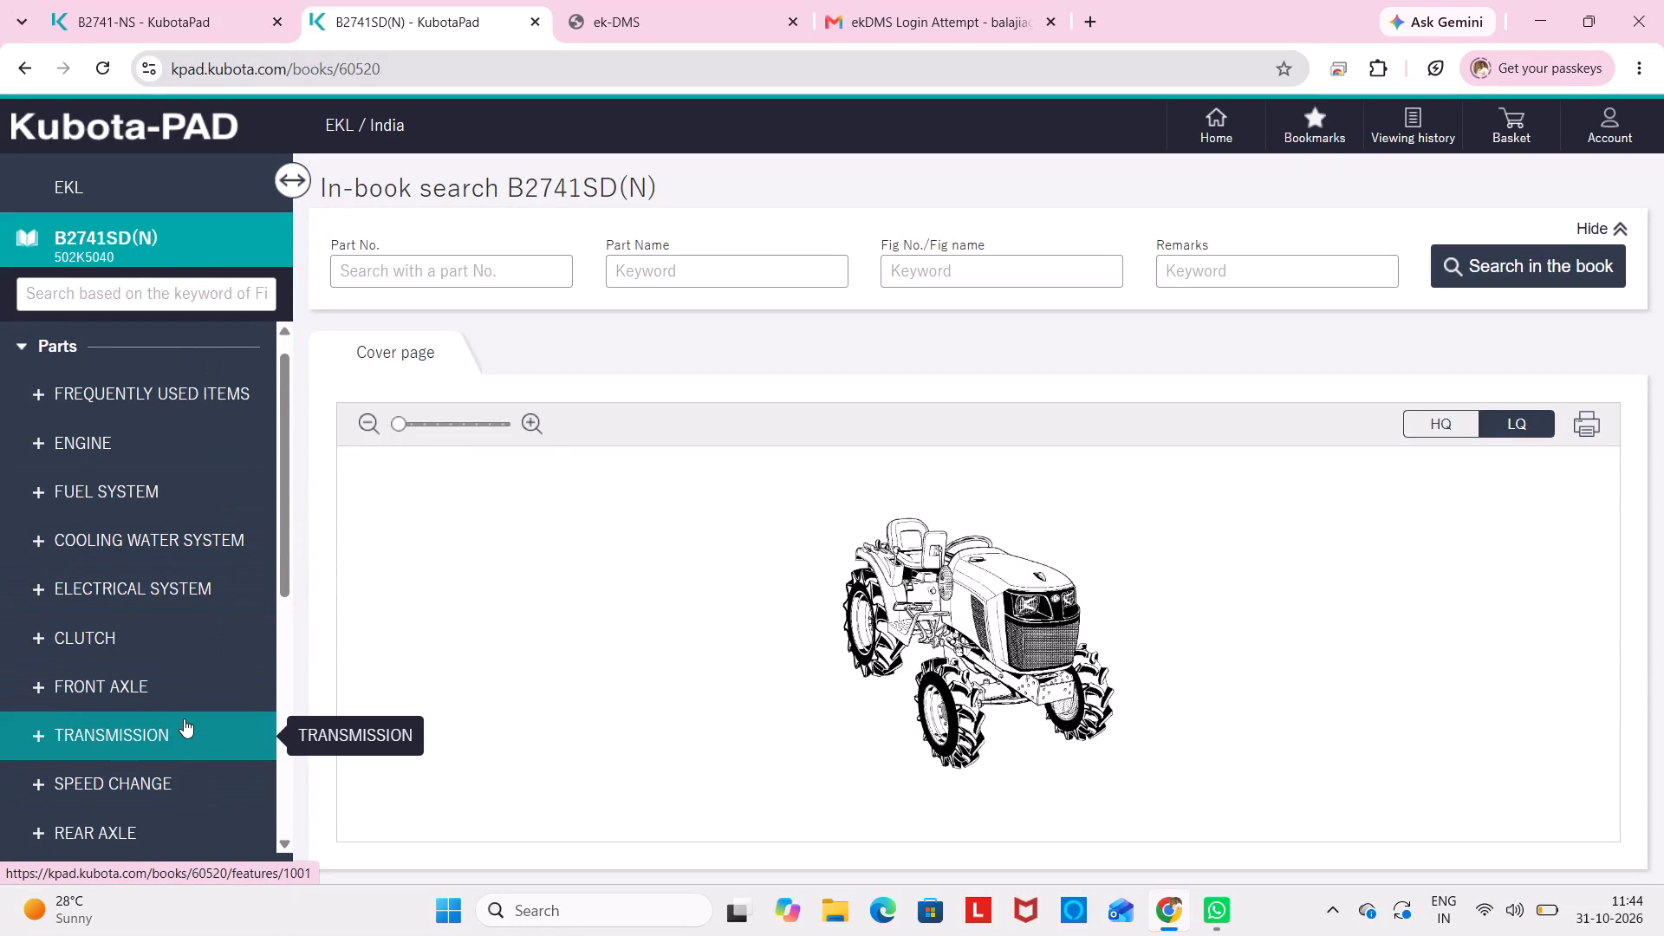
scroll(184, 718, down, 2)
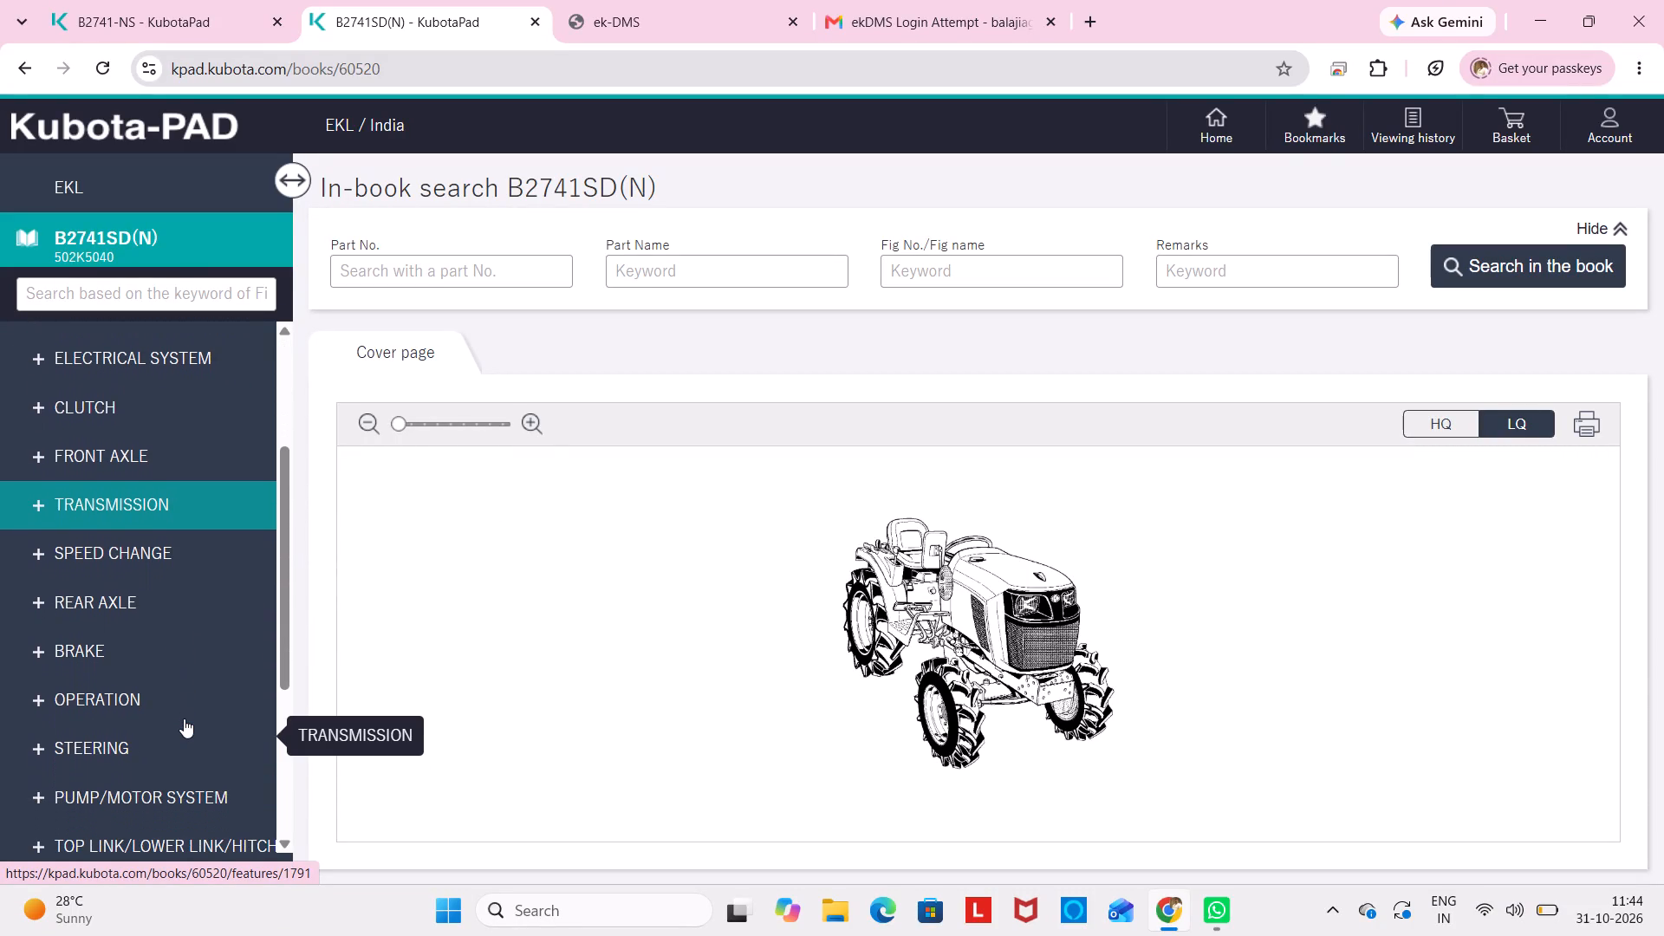
click(192, 359)
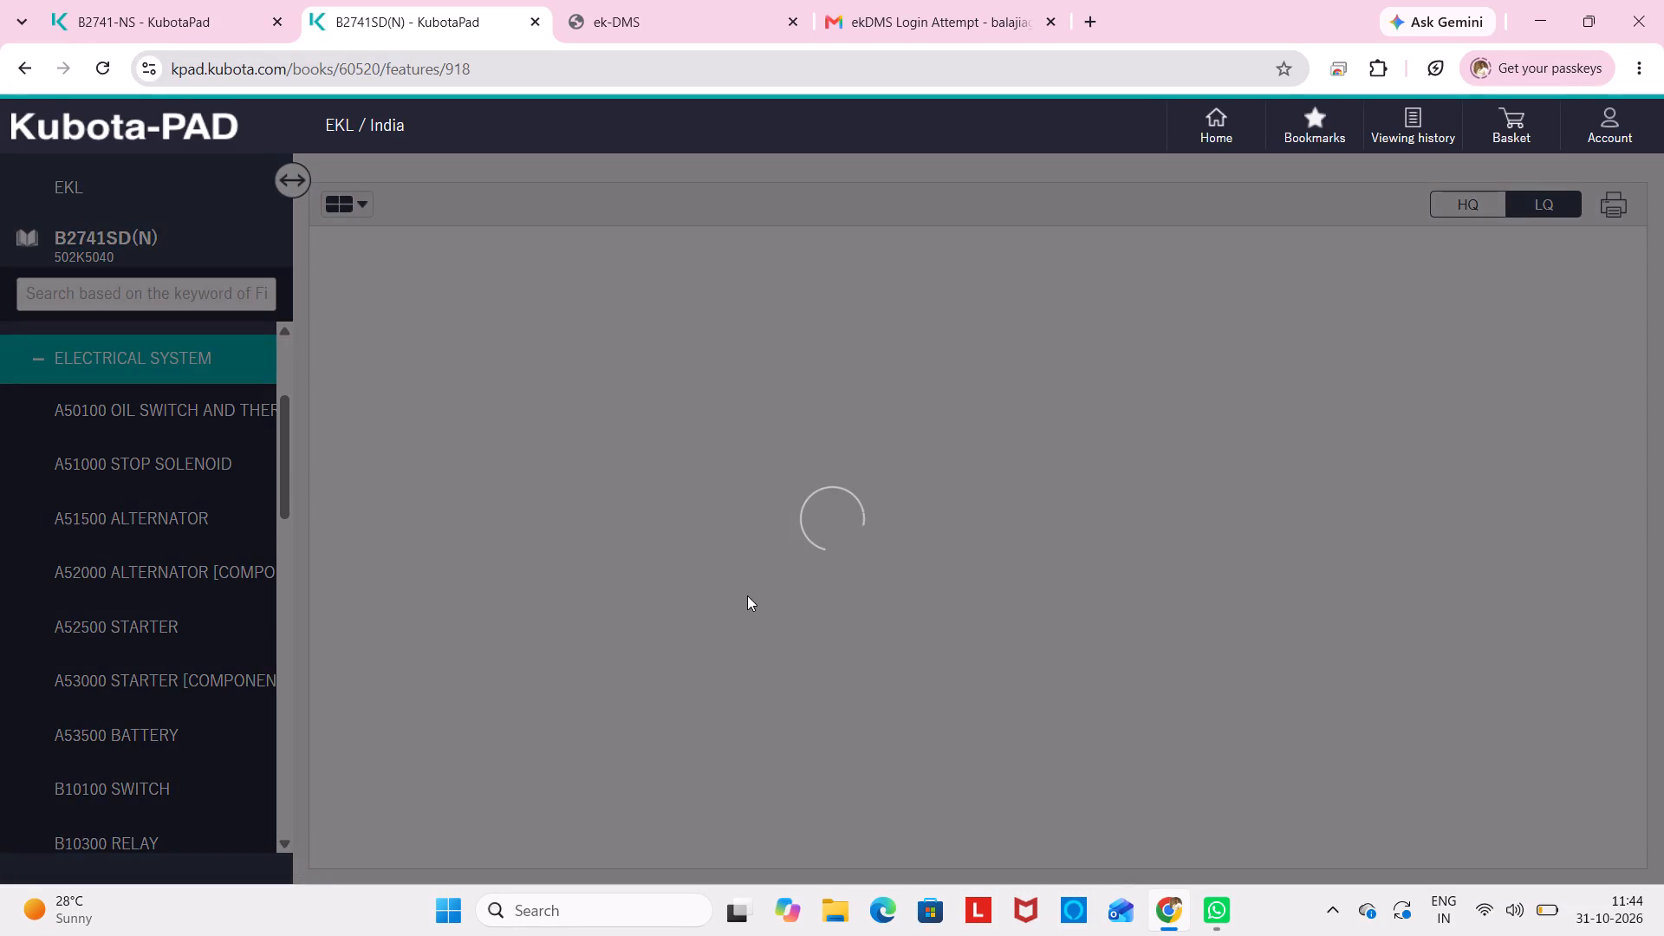
Look through the electrical system figures and open figure B11500 PANEL.
scroll(749, 596, down, 4)
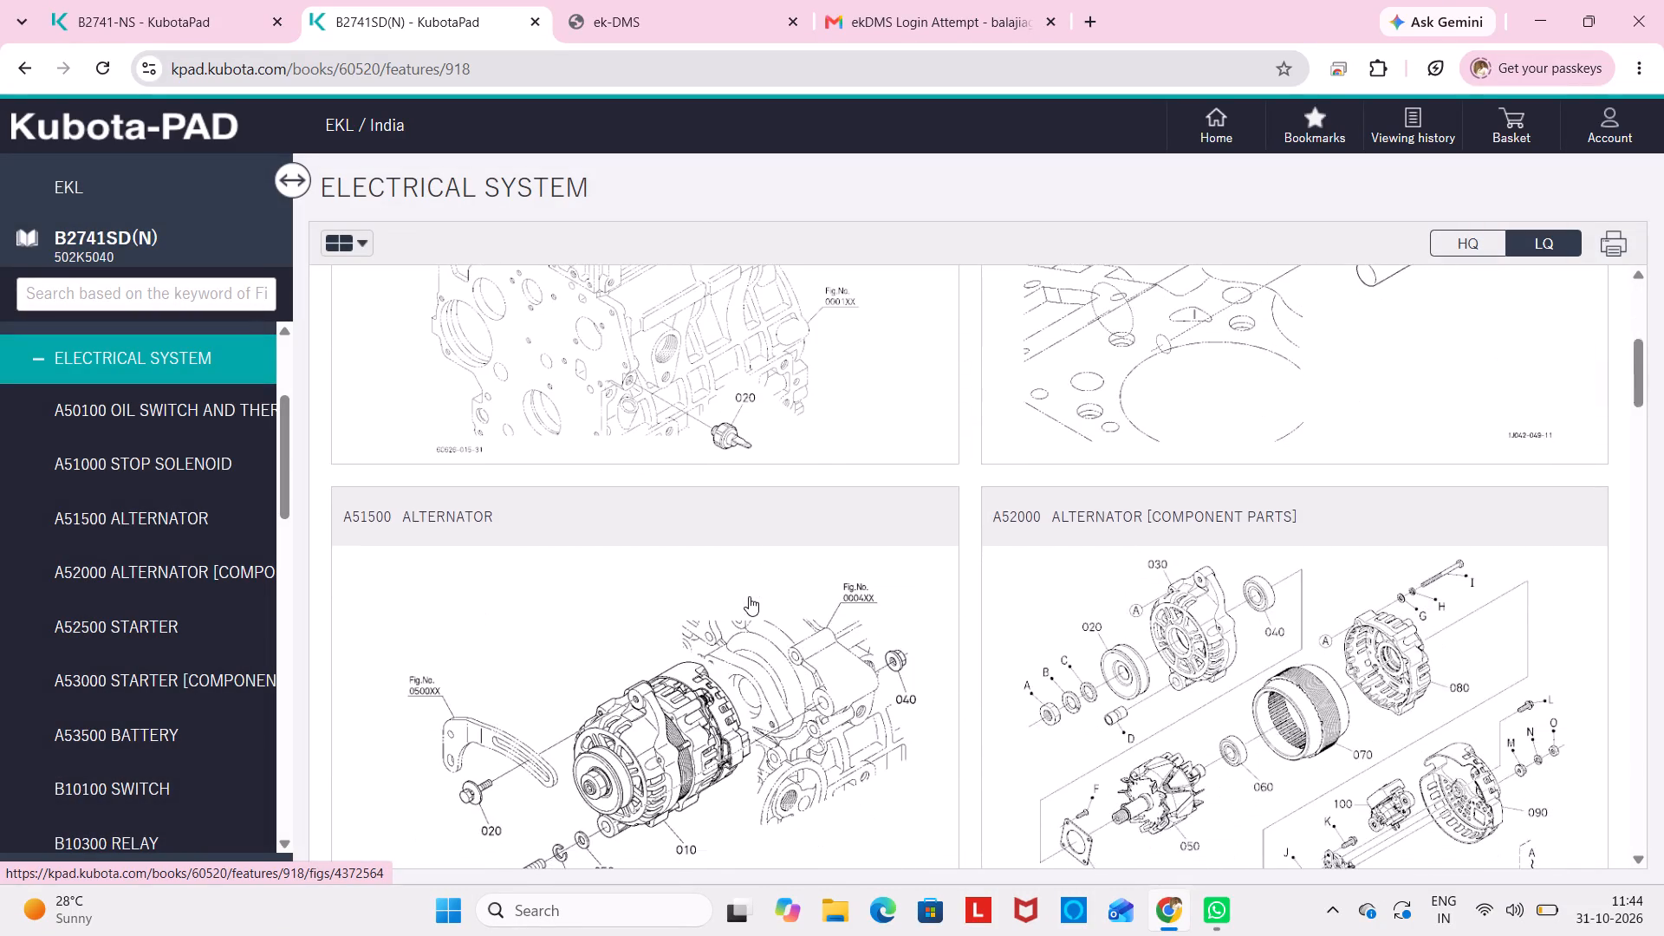
scroll(749, 596, down, 10)
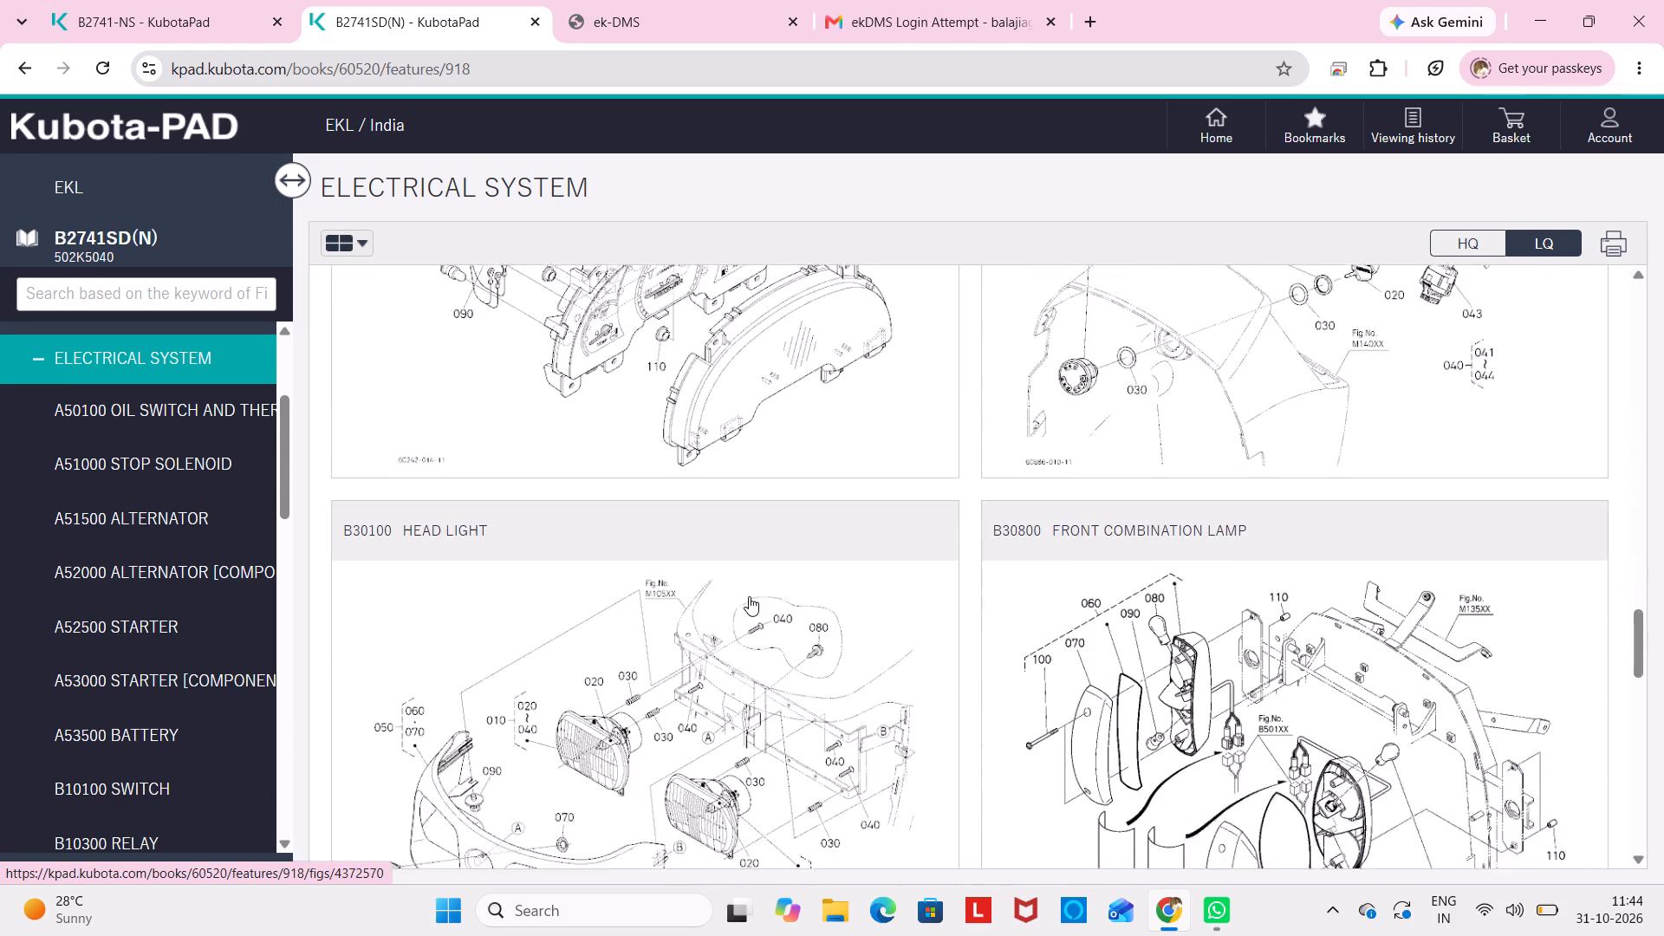
scroll(749, 596, down, 9)
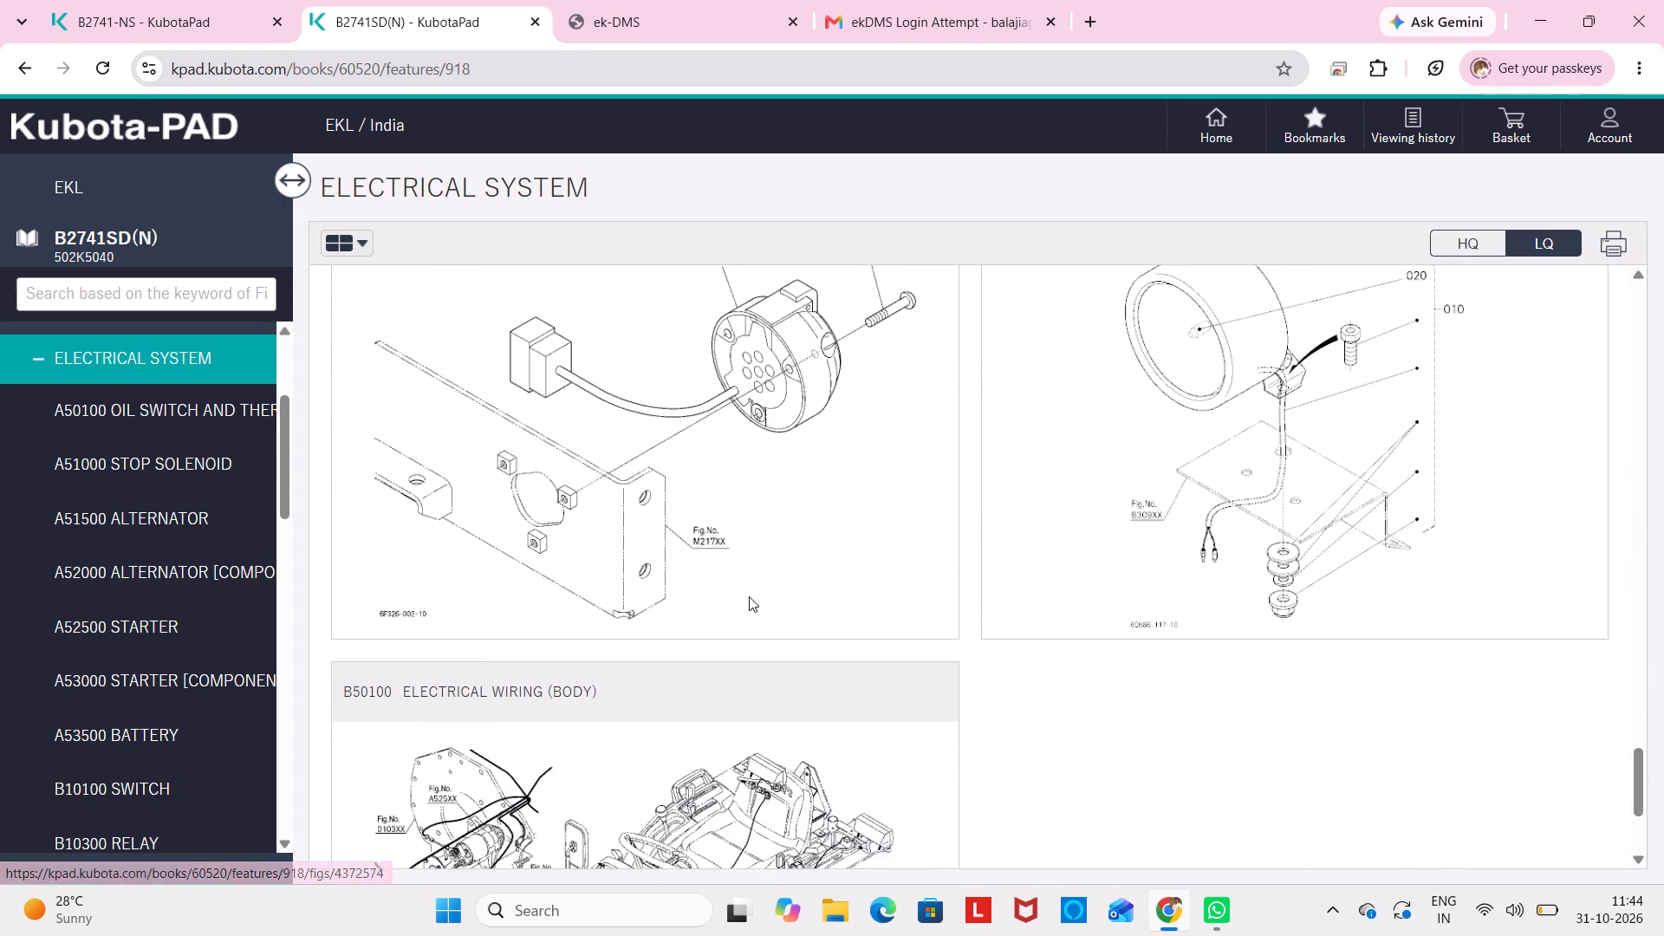
scroll(749, 596, down, 3)
scroll(749, 596, up, 8)
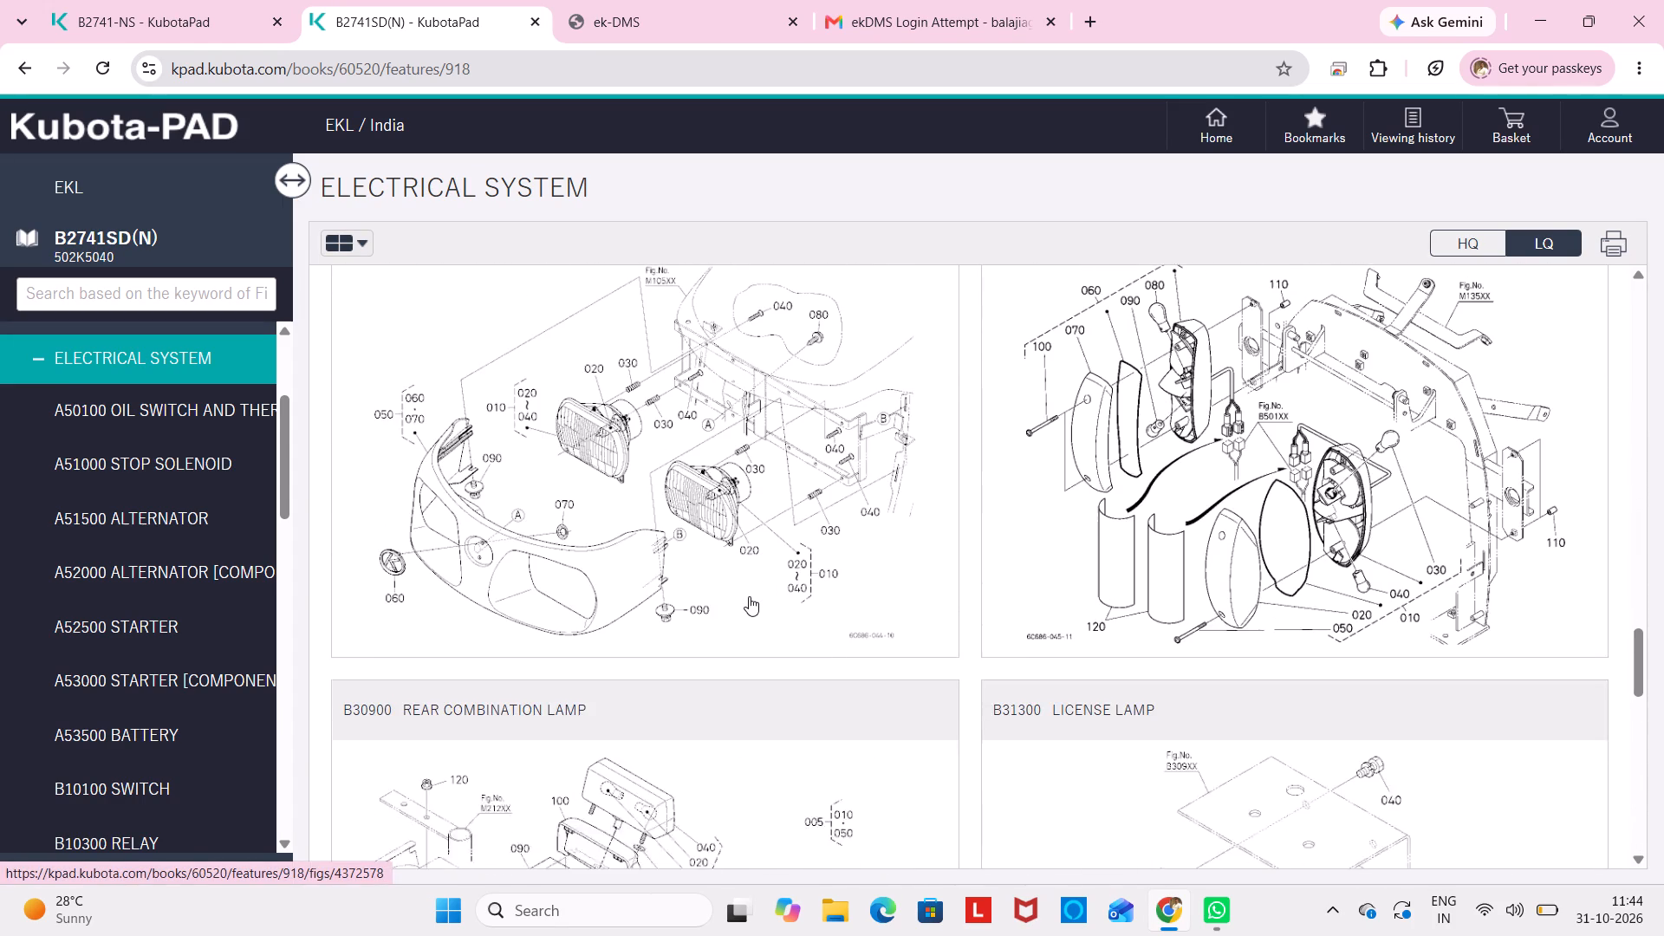
scroll(749, 596, up, 8)
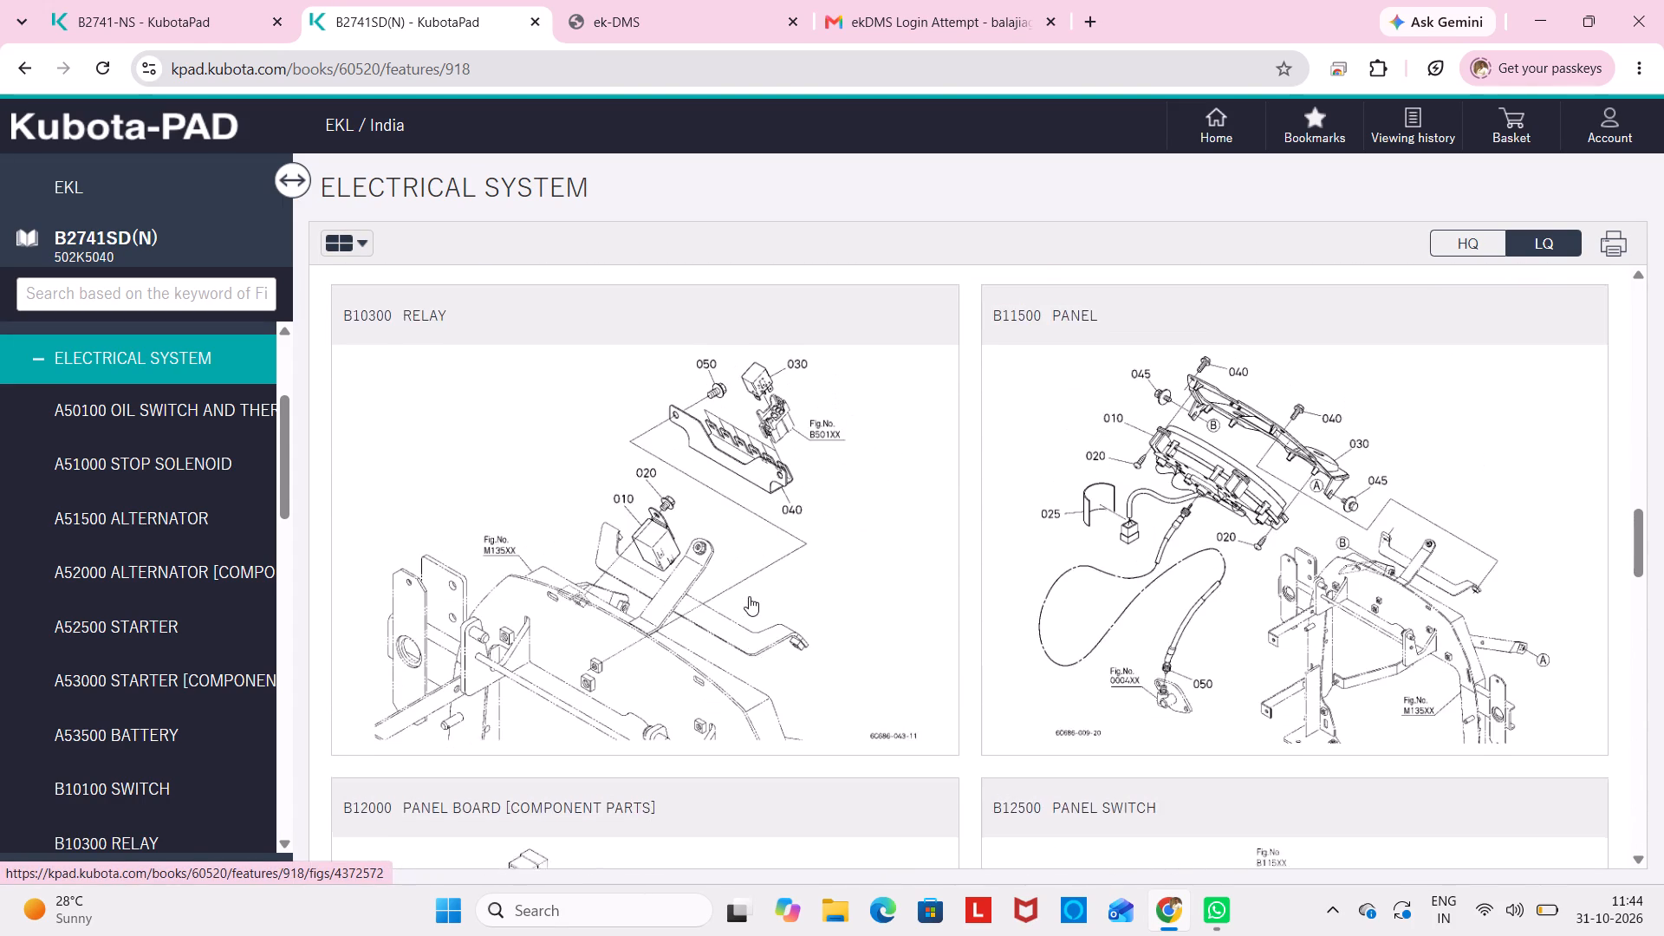
scroll(749, 596, down, 3)
scroll(749, 596, up, 3)
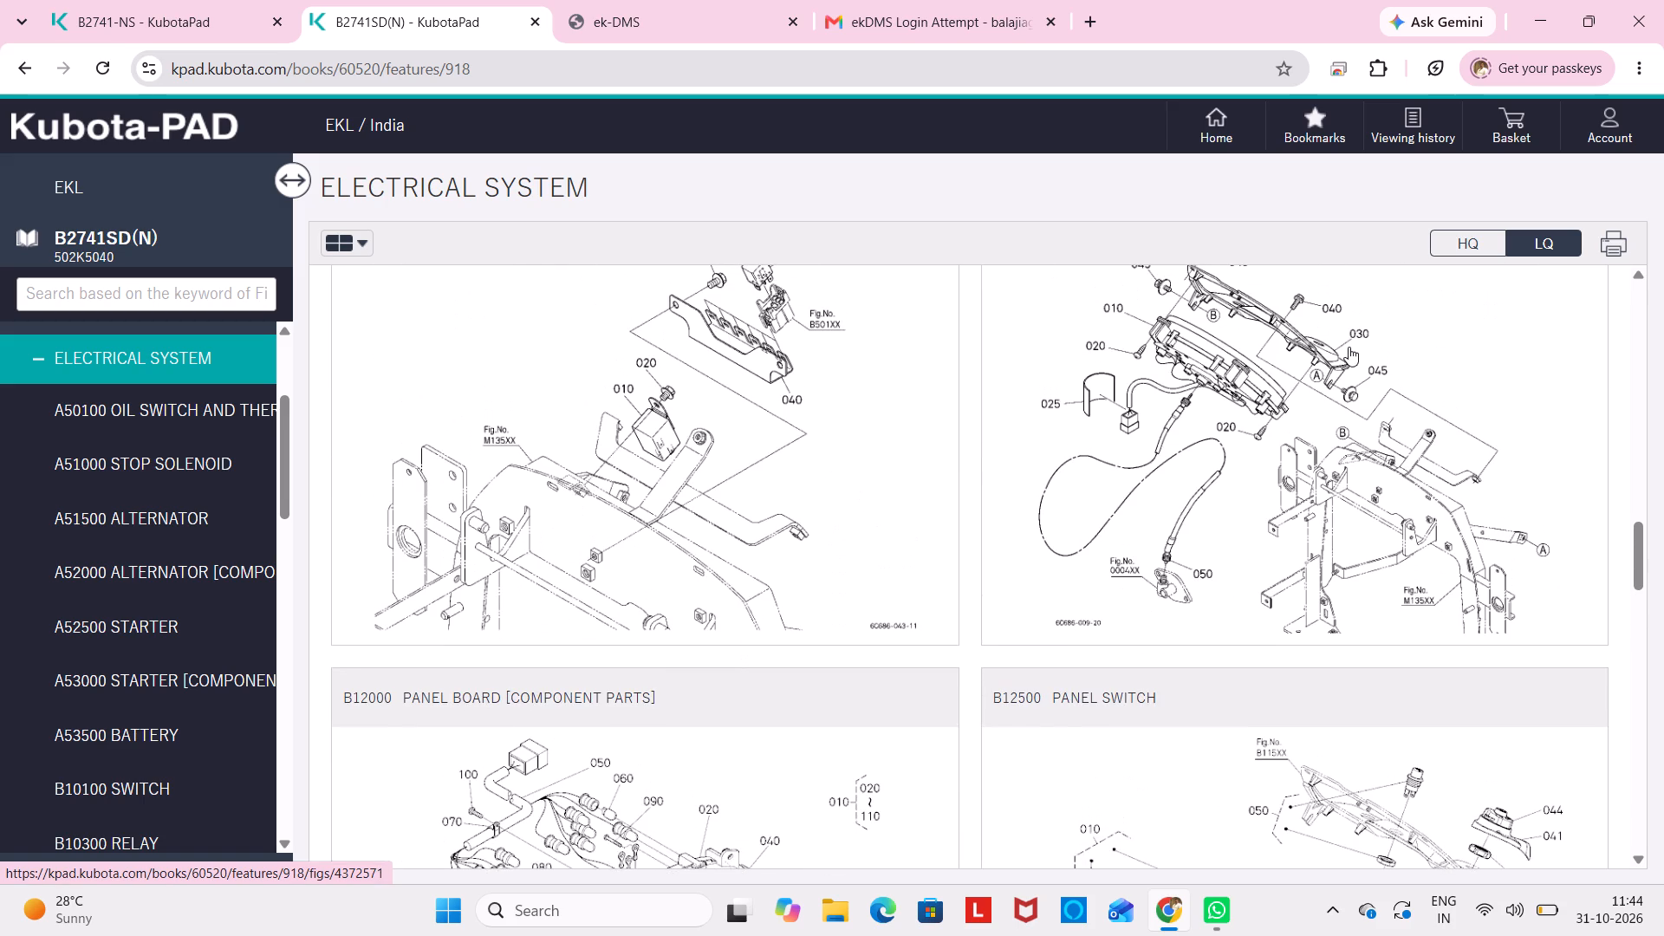
click(1349, 347)
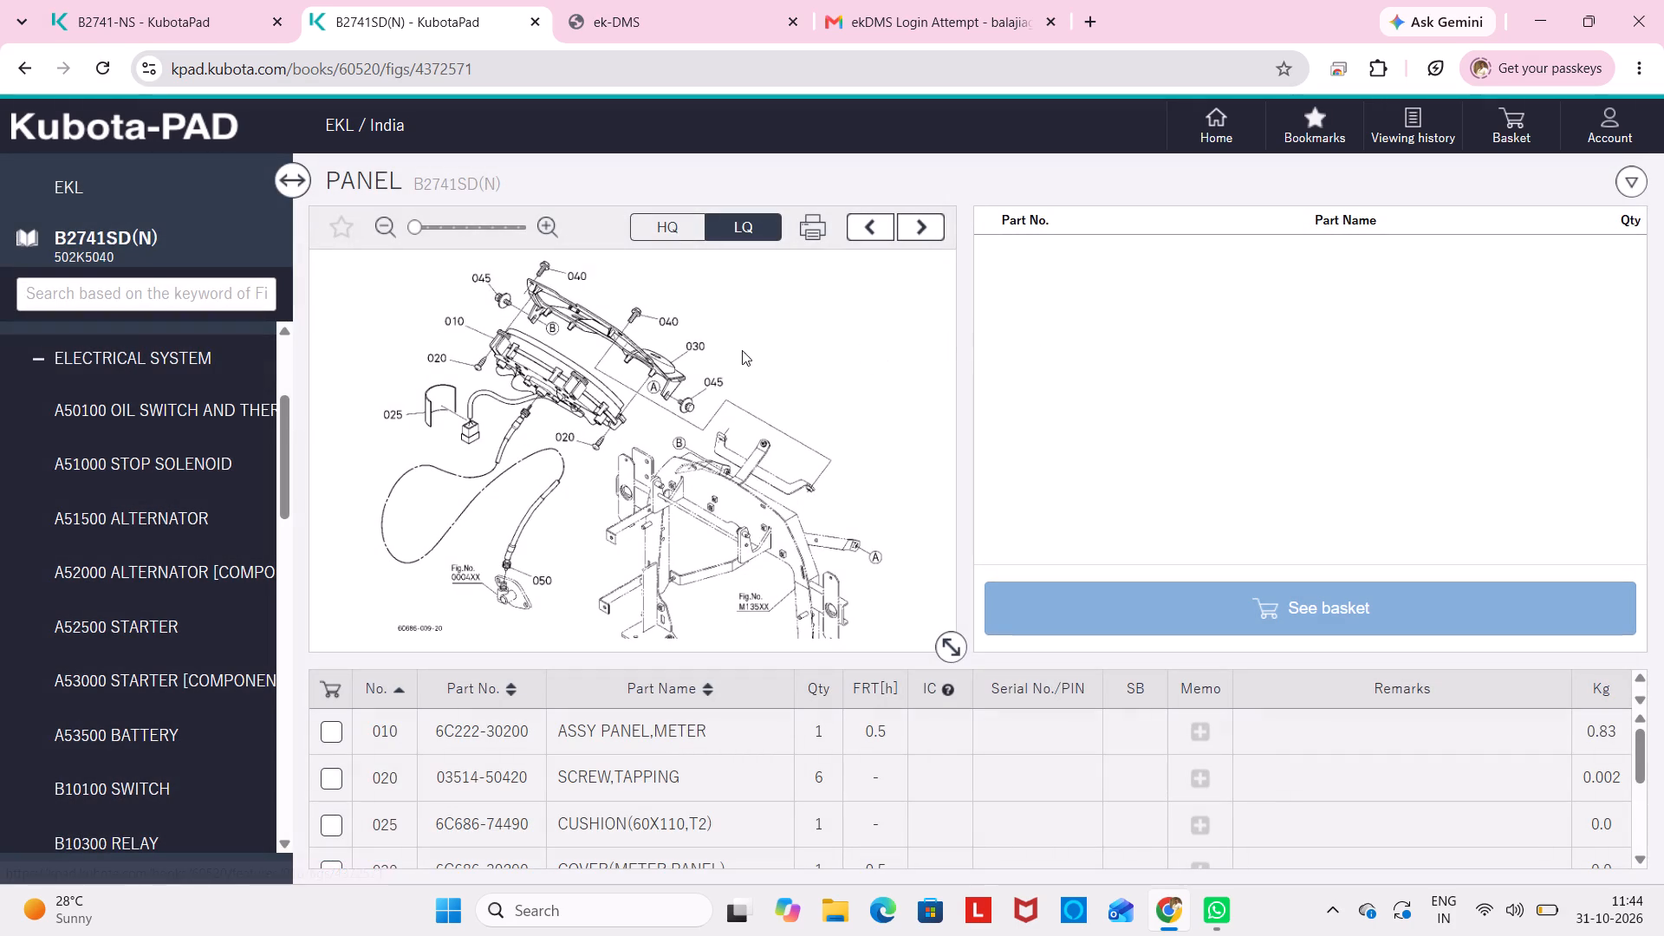
Select item 030, the meter panel cover, in the figure and copy its part number 6C686-30290 from the parts list.
click(694, 341)
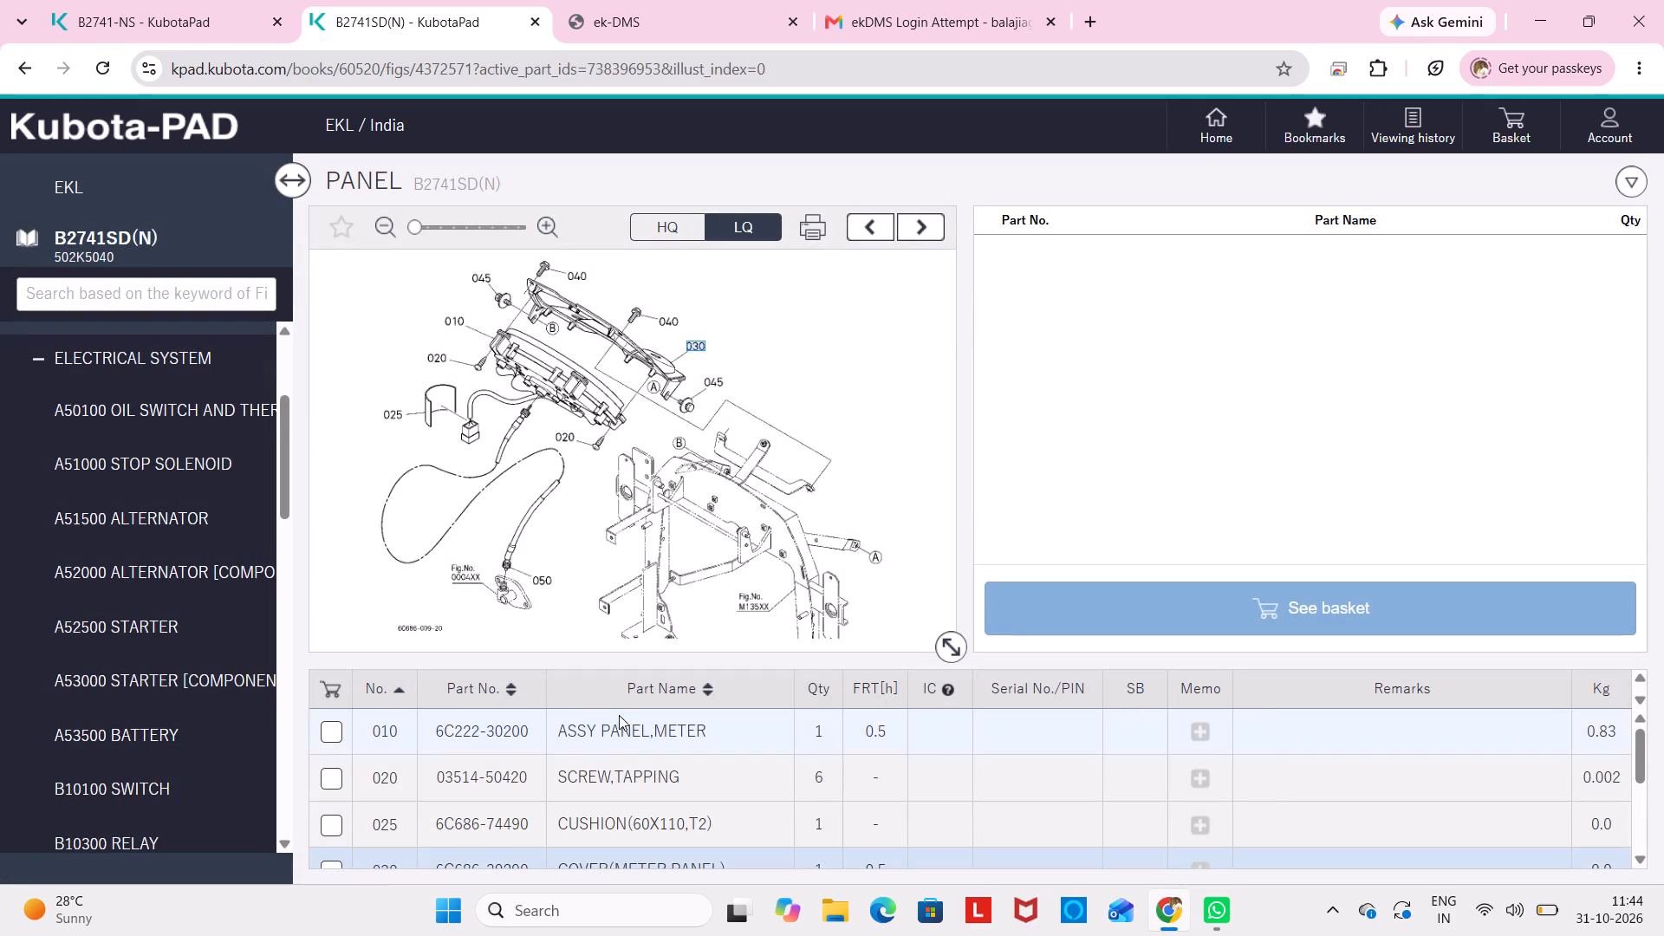
scroll(616, 807, down, 1)
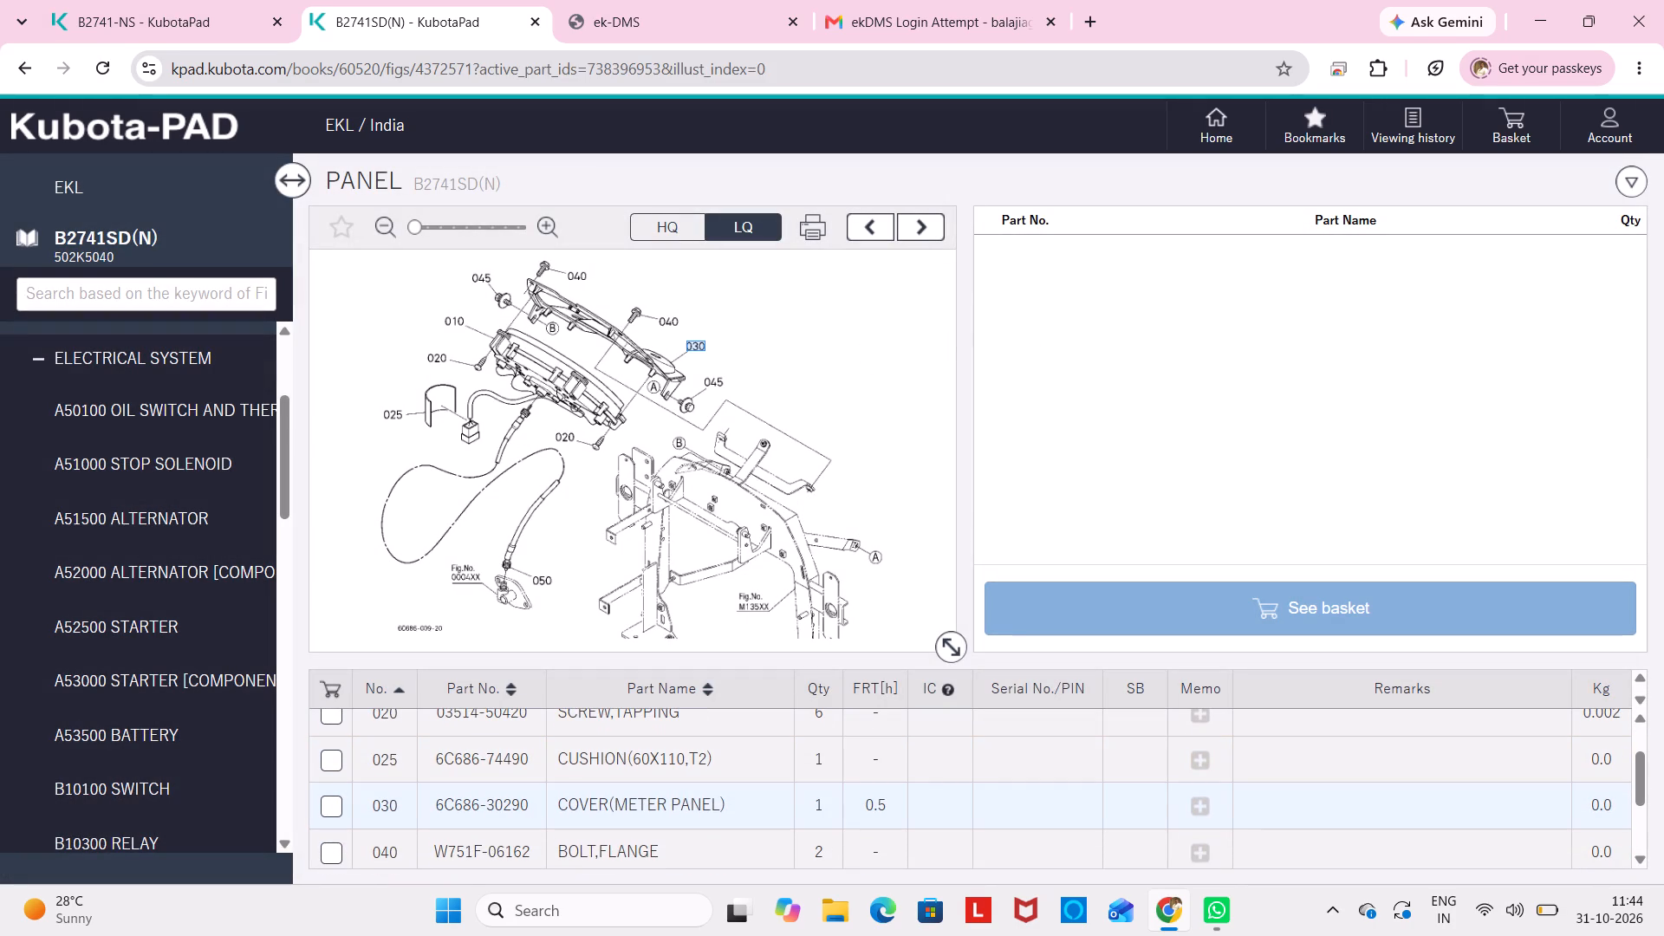
triple_click(506, 803)
key(ctrl+c)
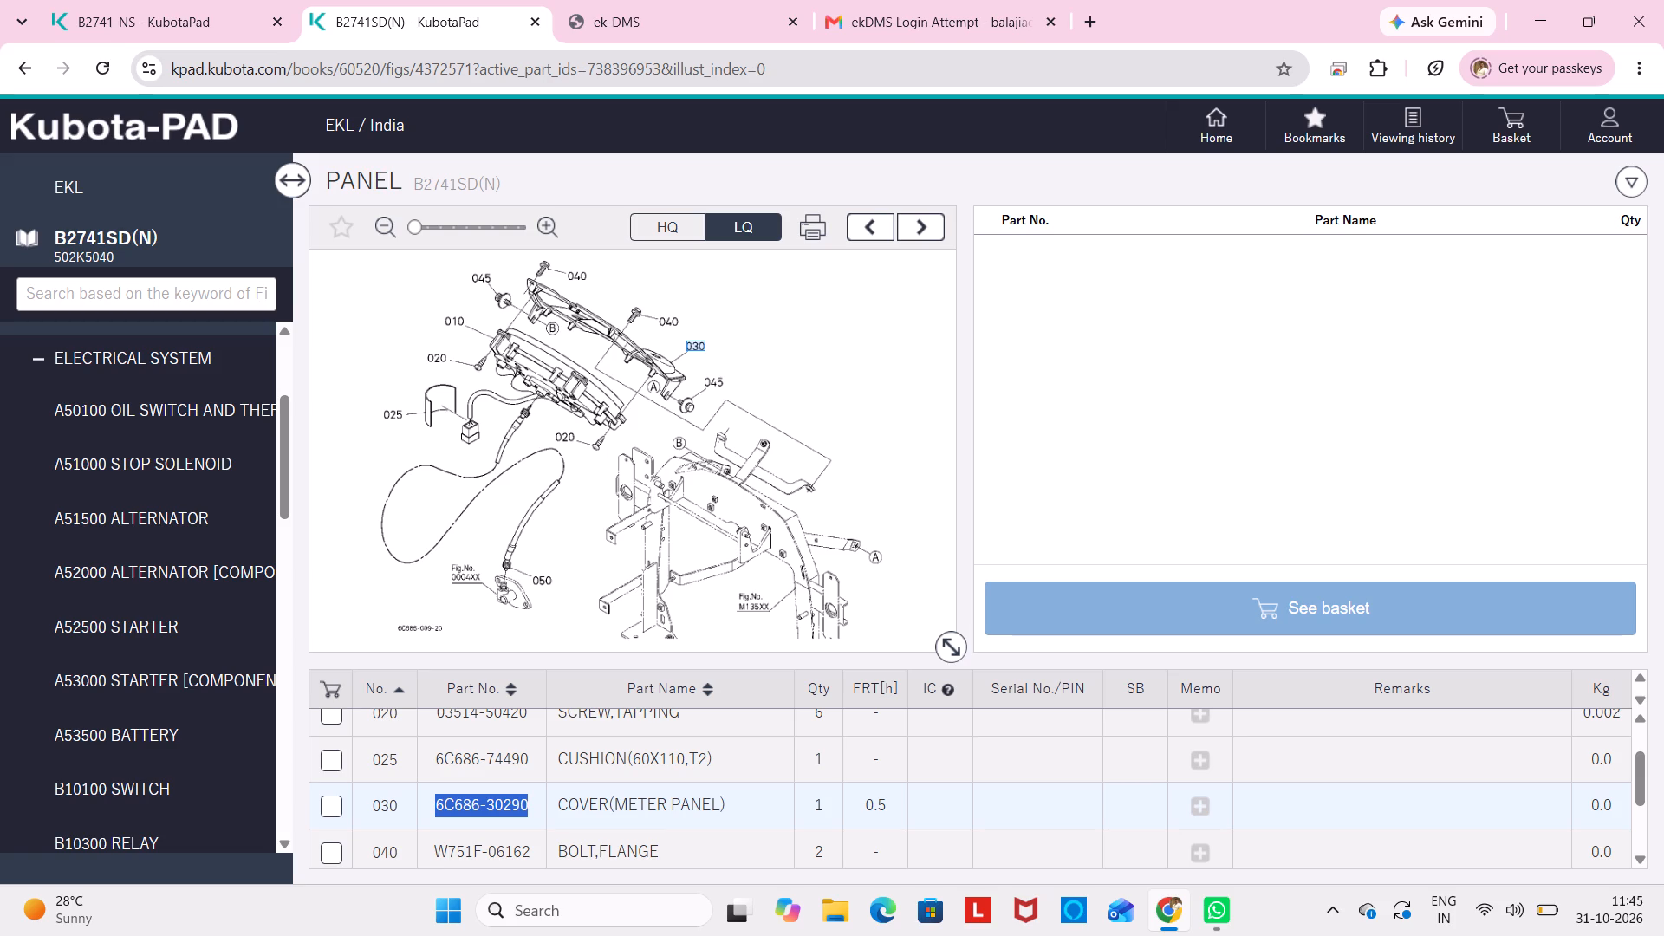
In the ekDMS Part Master, look up the meter panel cover with part number 6C686-30290.
click(748, 0)
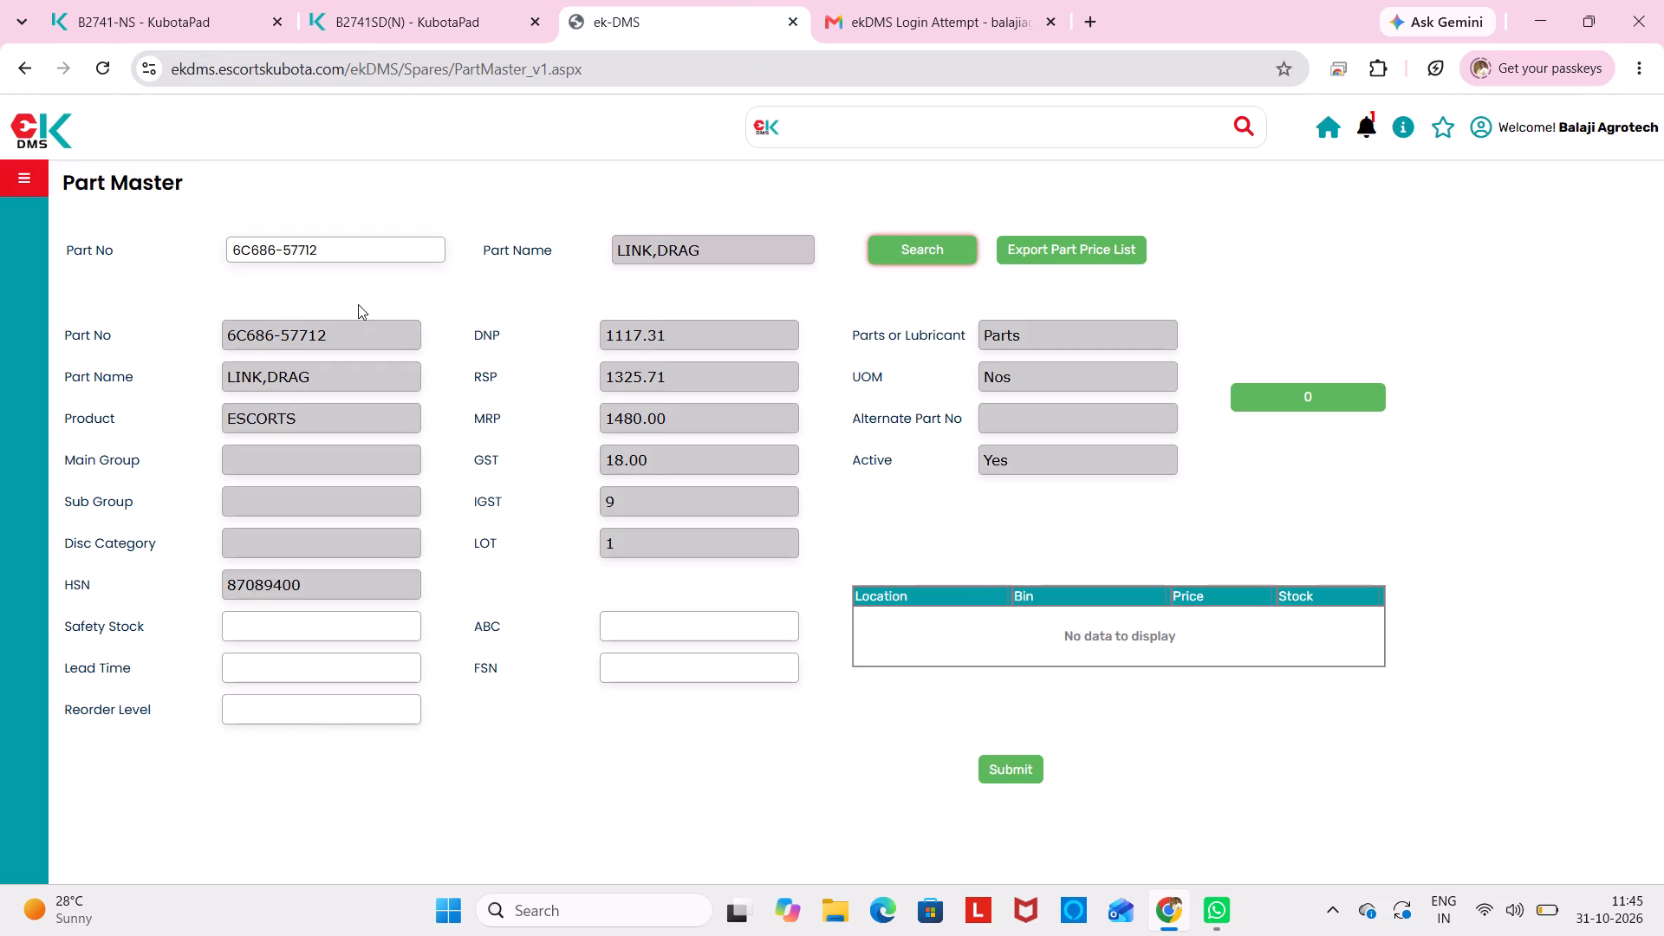
triple_click(322, 251)
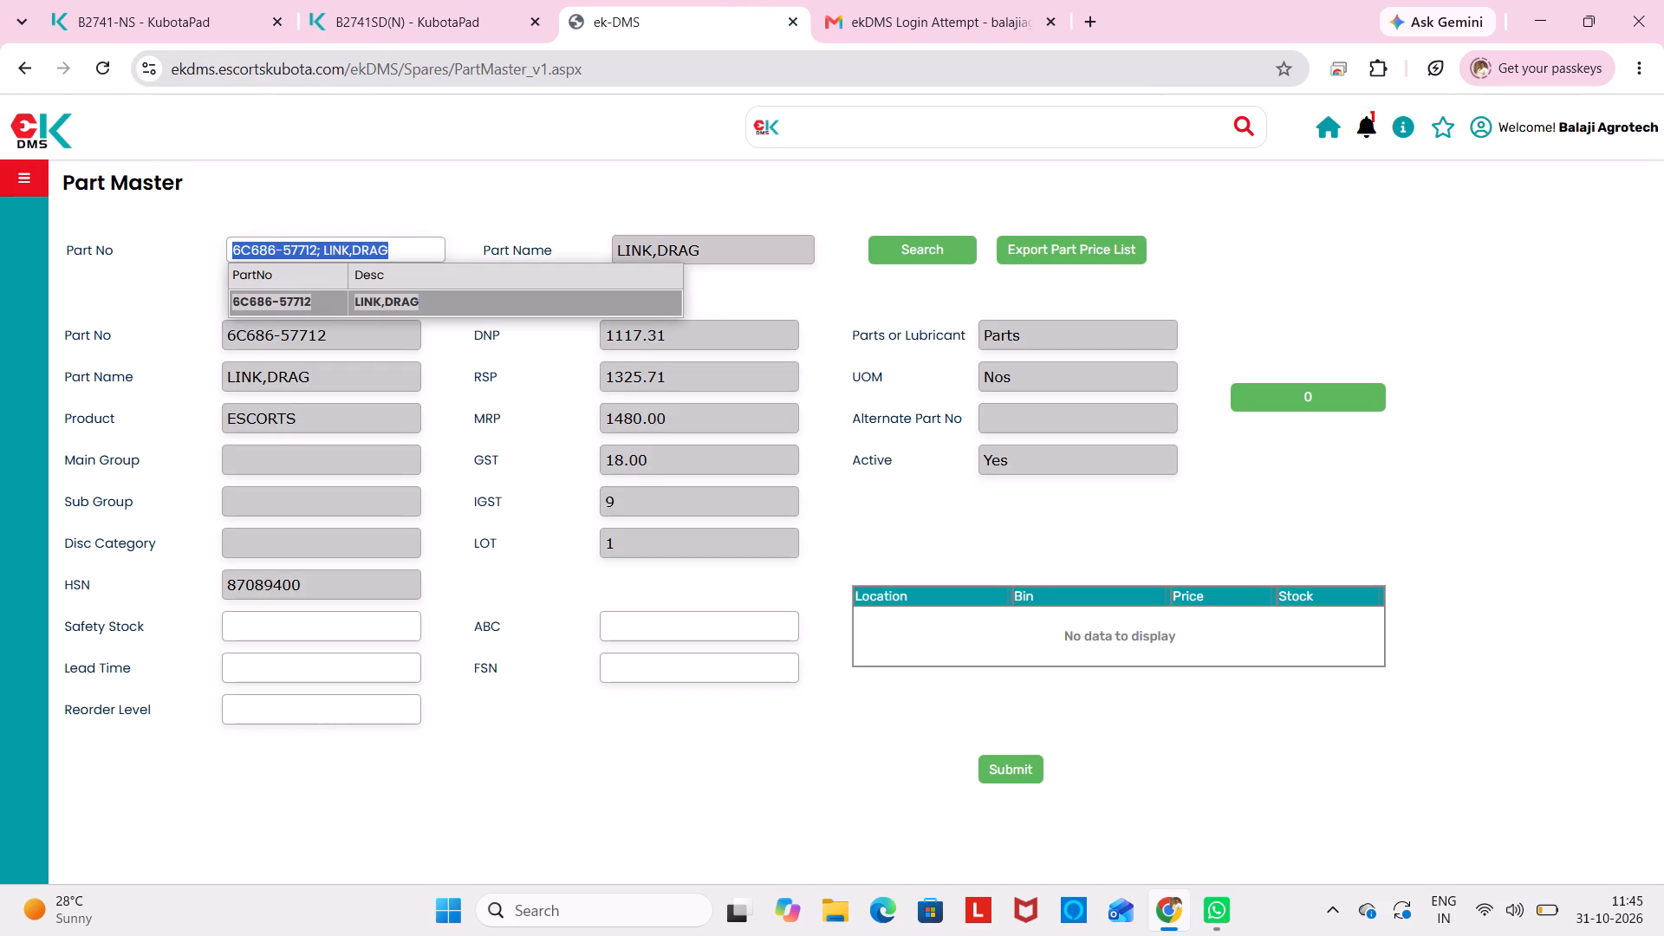
key(ctrl+v)
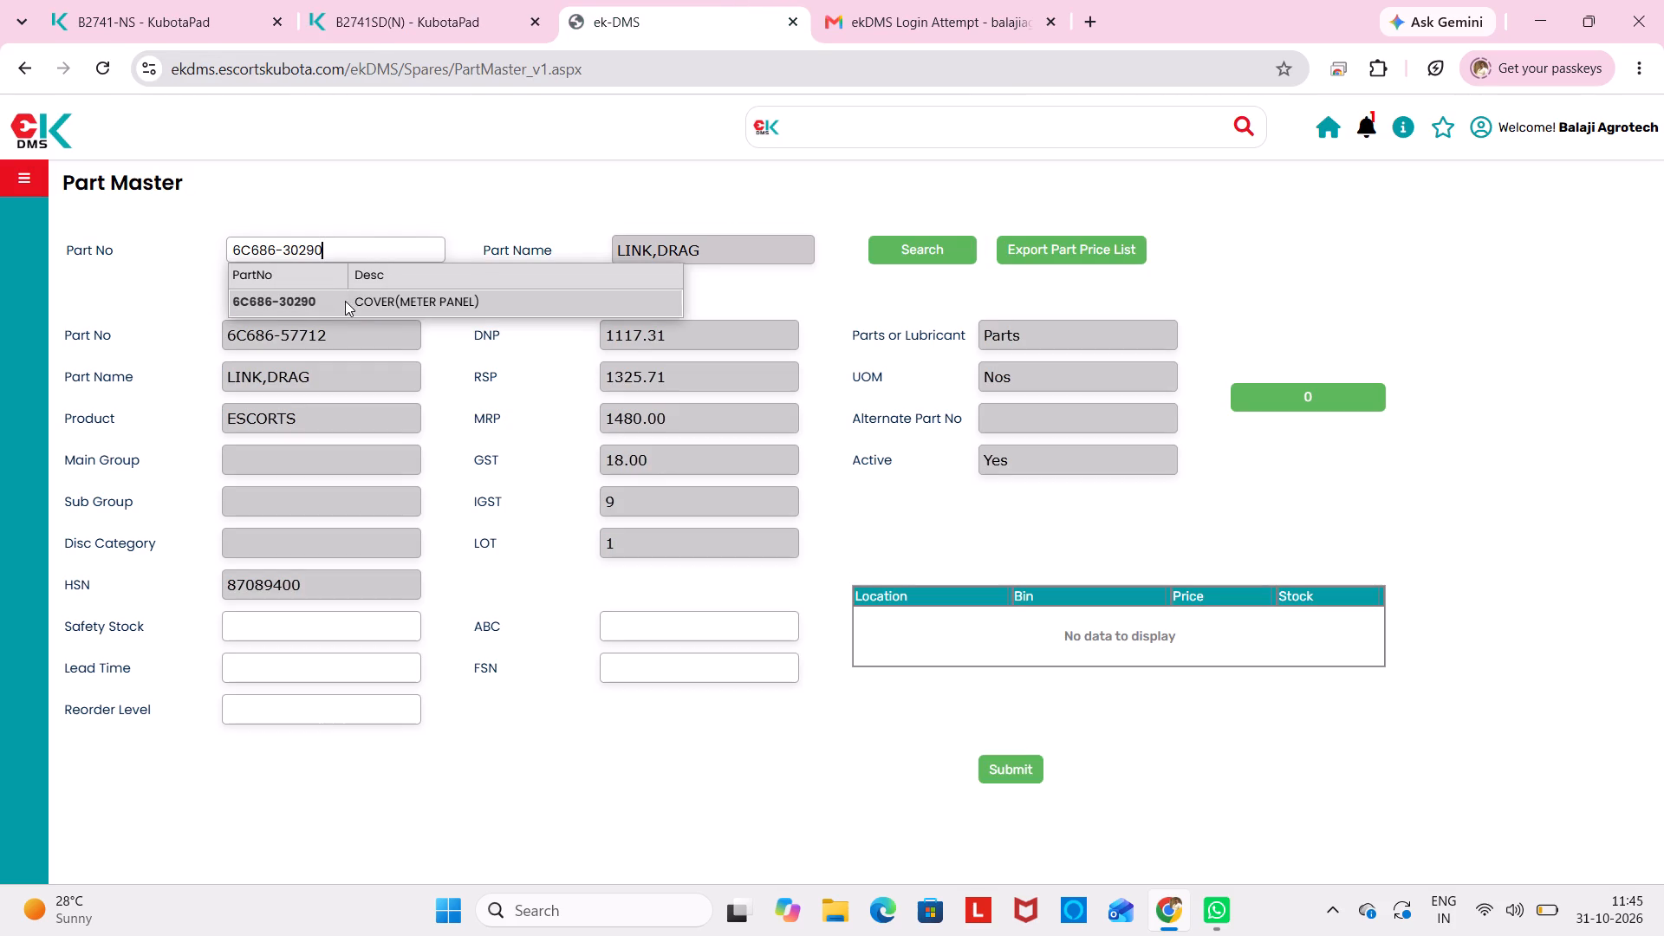
click(345, 301)
click(938, 245)
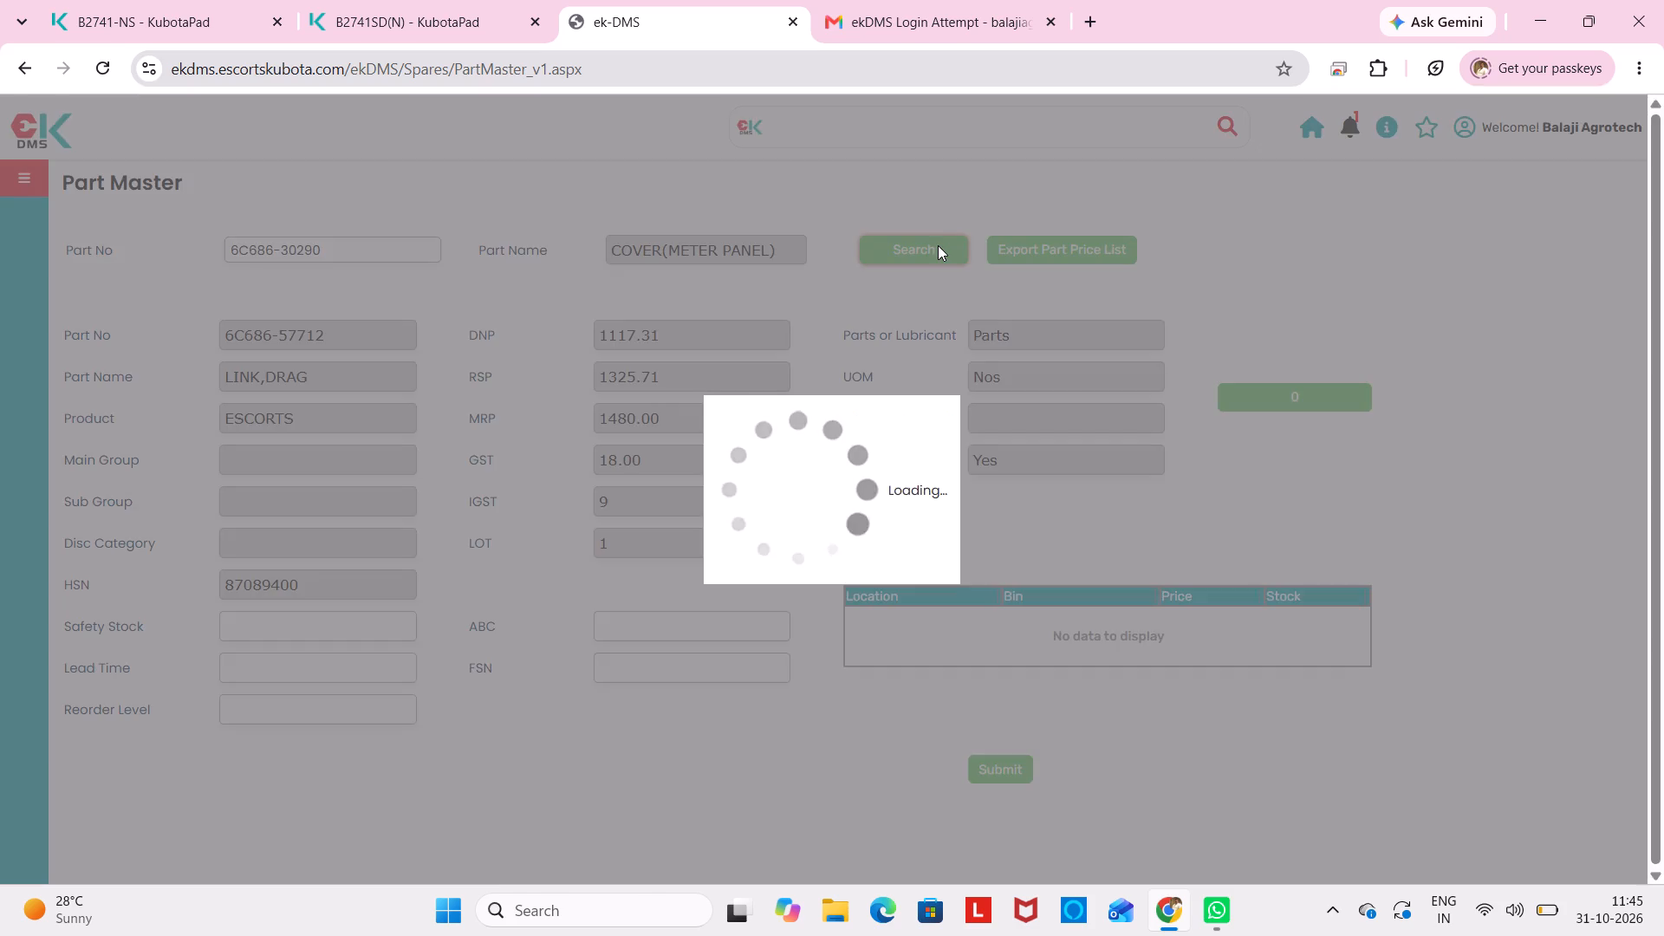
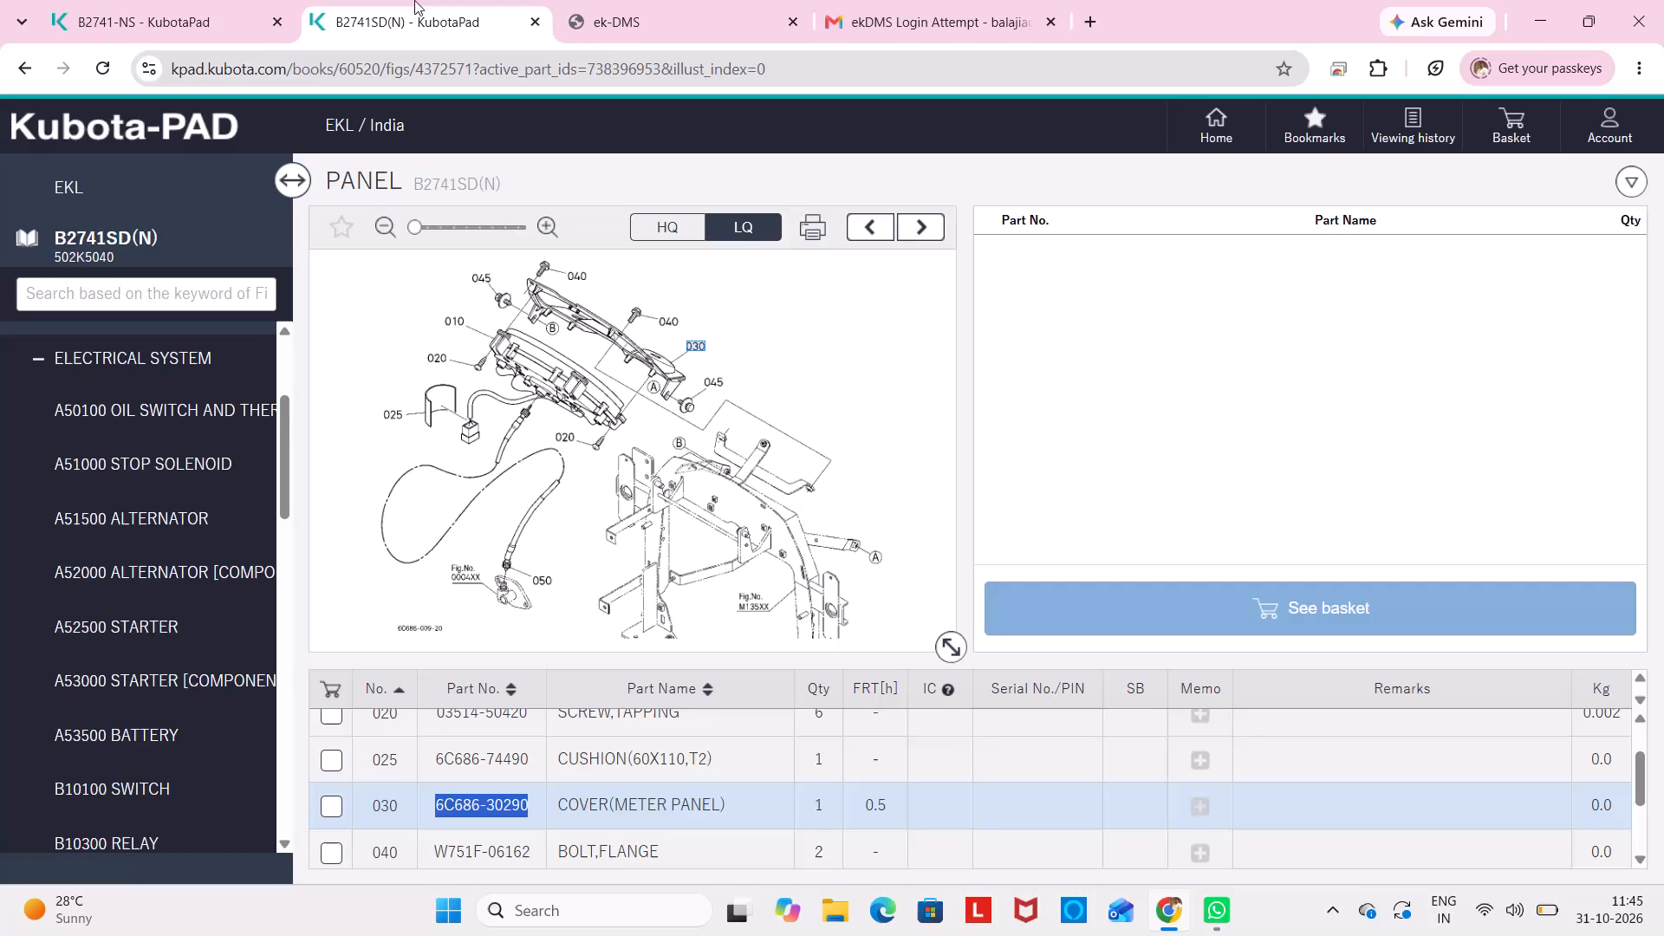
Review the meter panel cover's record in the ekDMS Part Master against the B2741-NS PANEL figure in Kubota-PAD, ending on that figure.
click(0, 0)
click(169, 11)
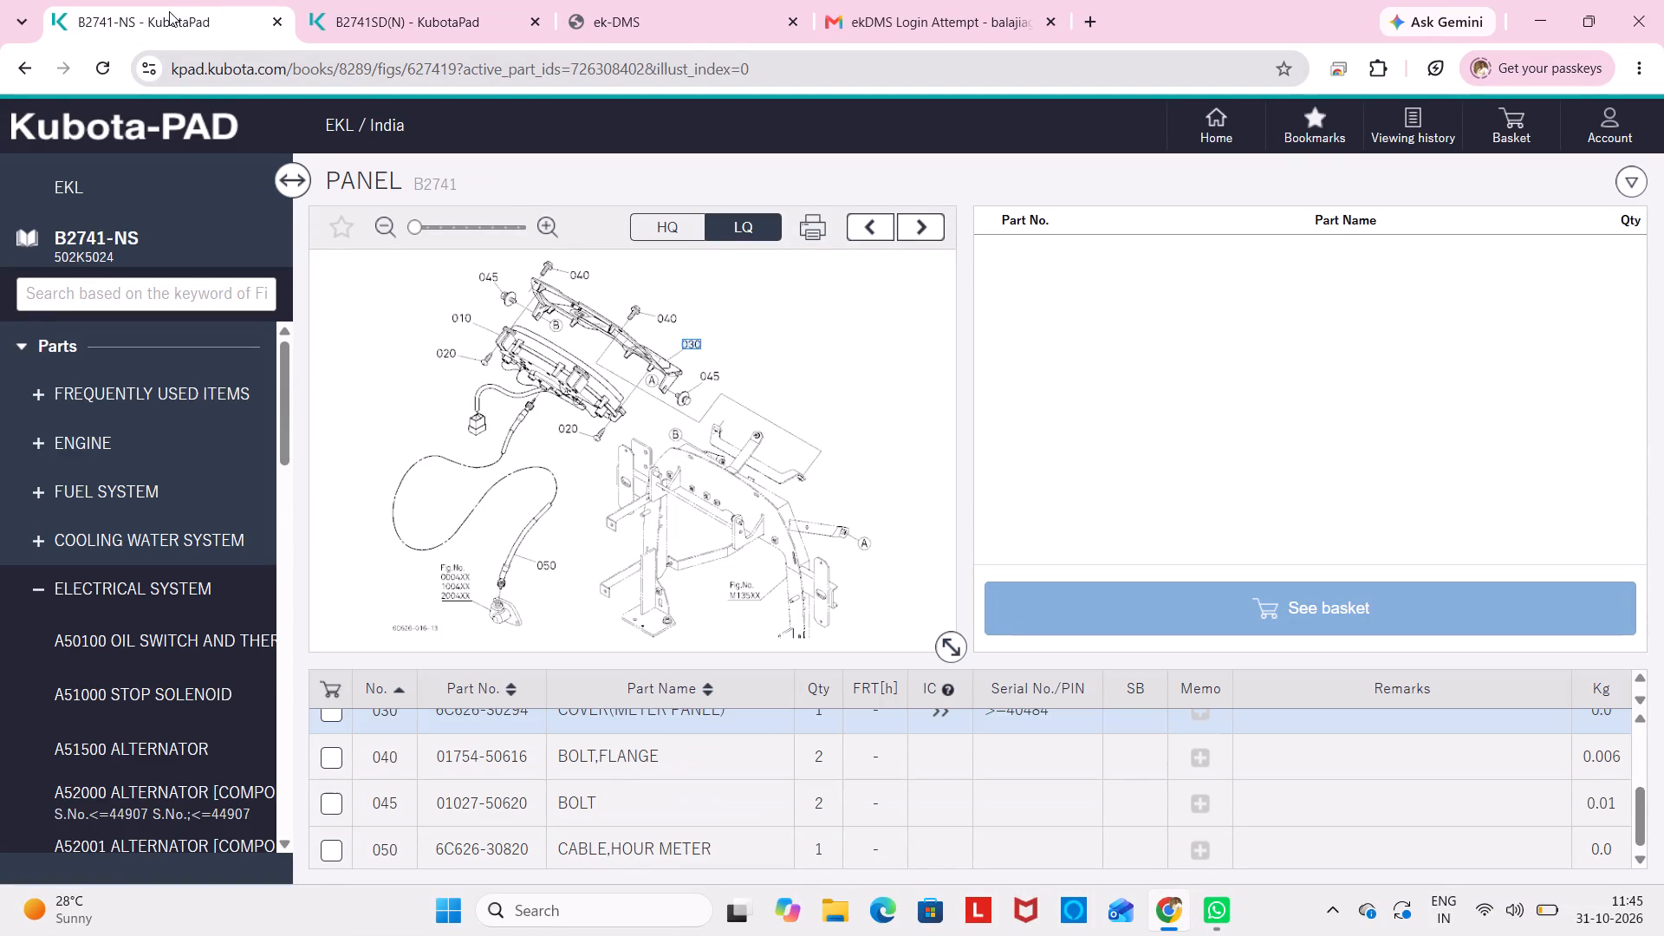
click(401, 0)
click(675, 0)
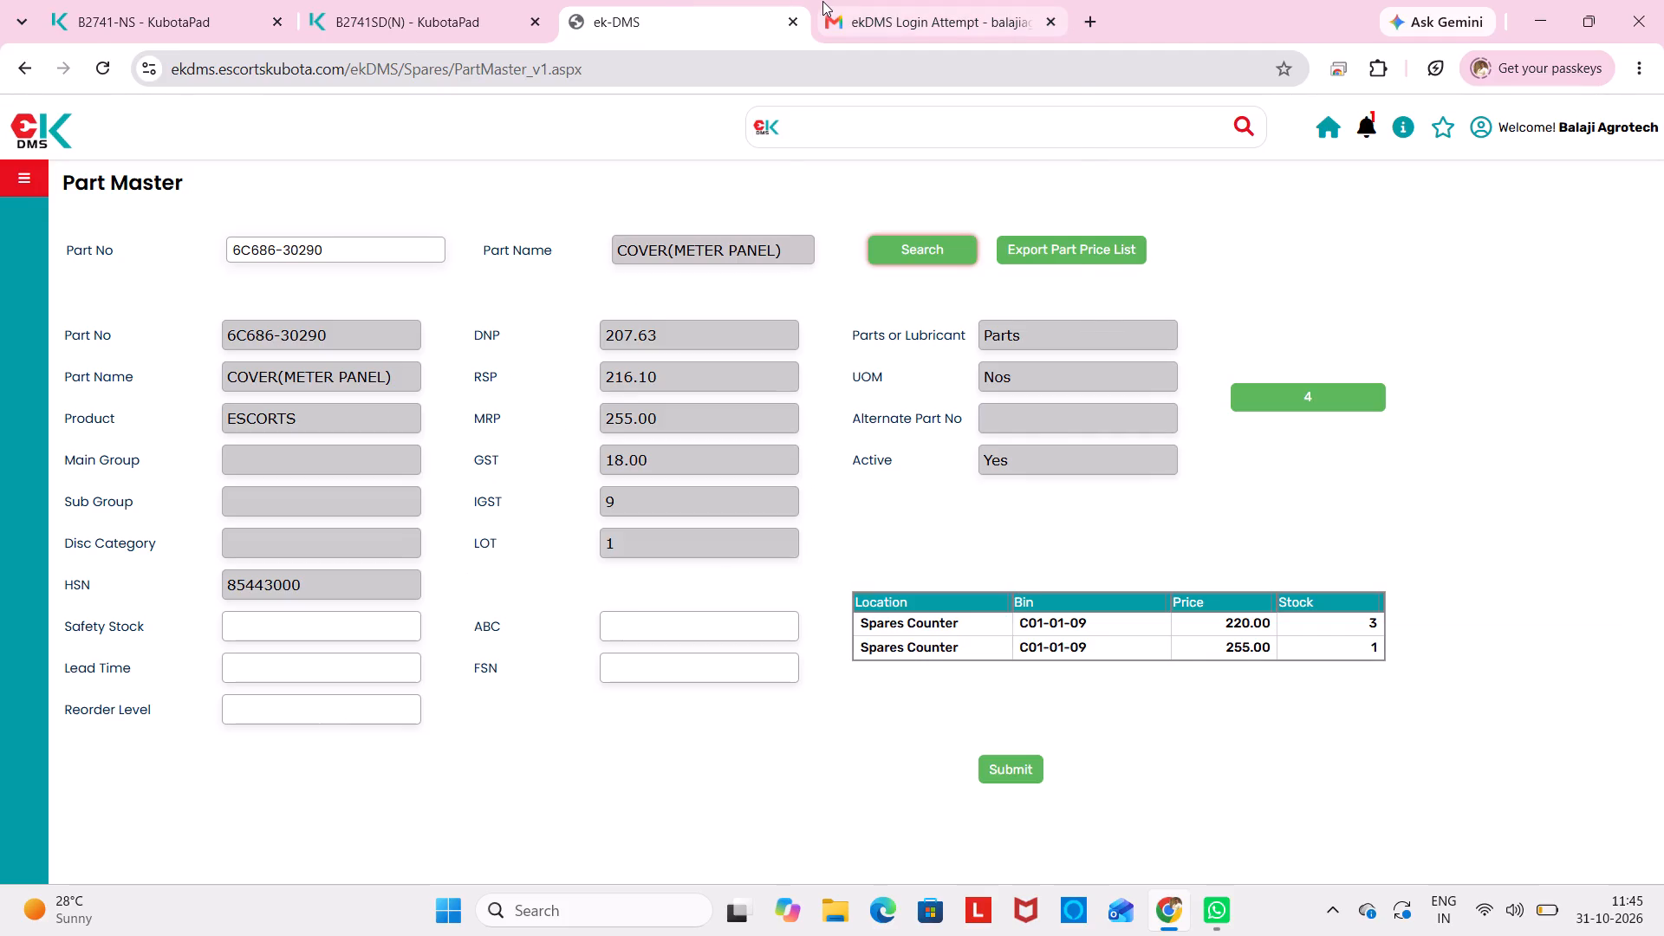
click(211, 7)
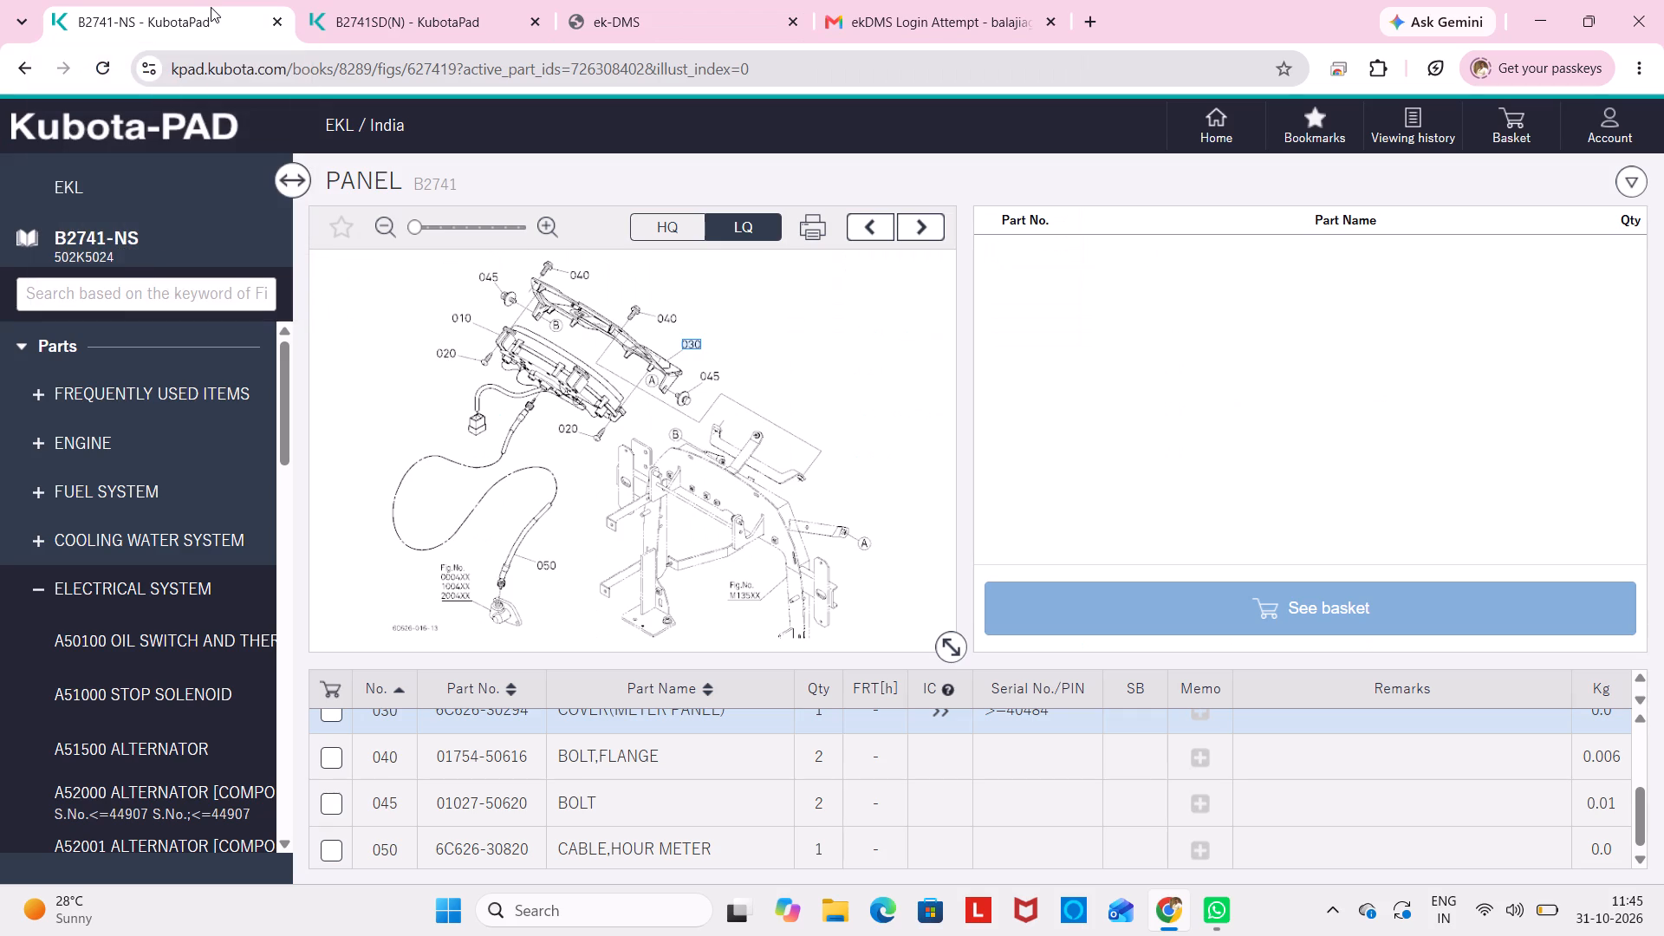
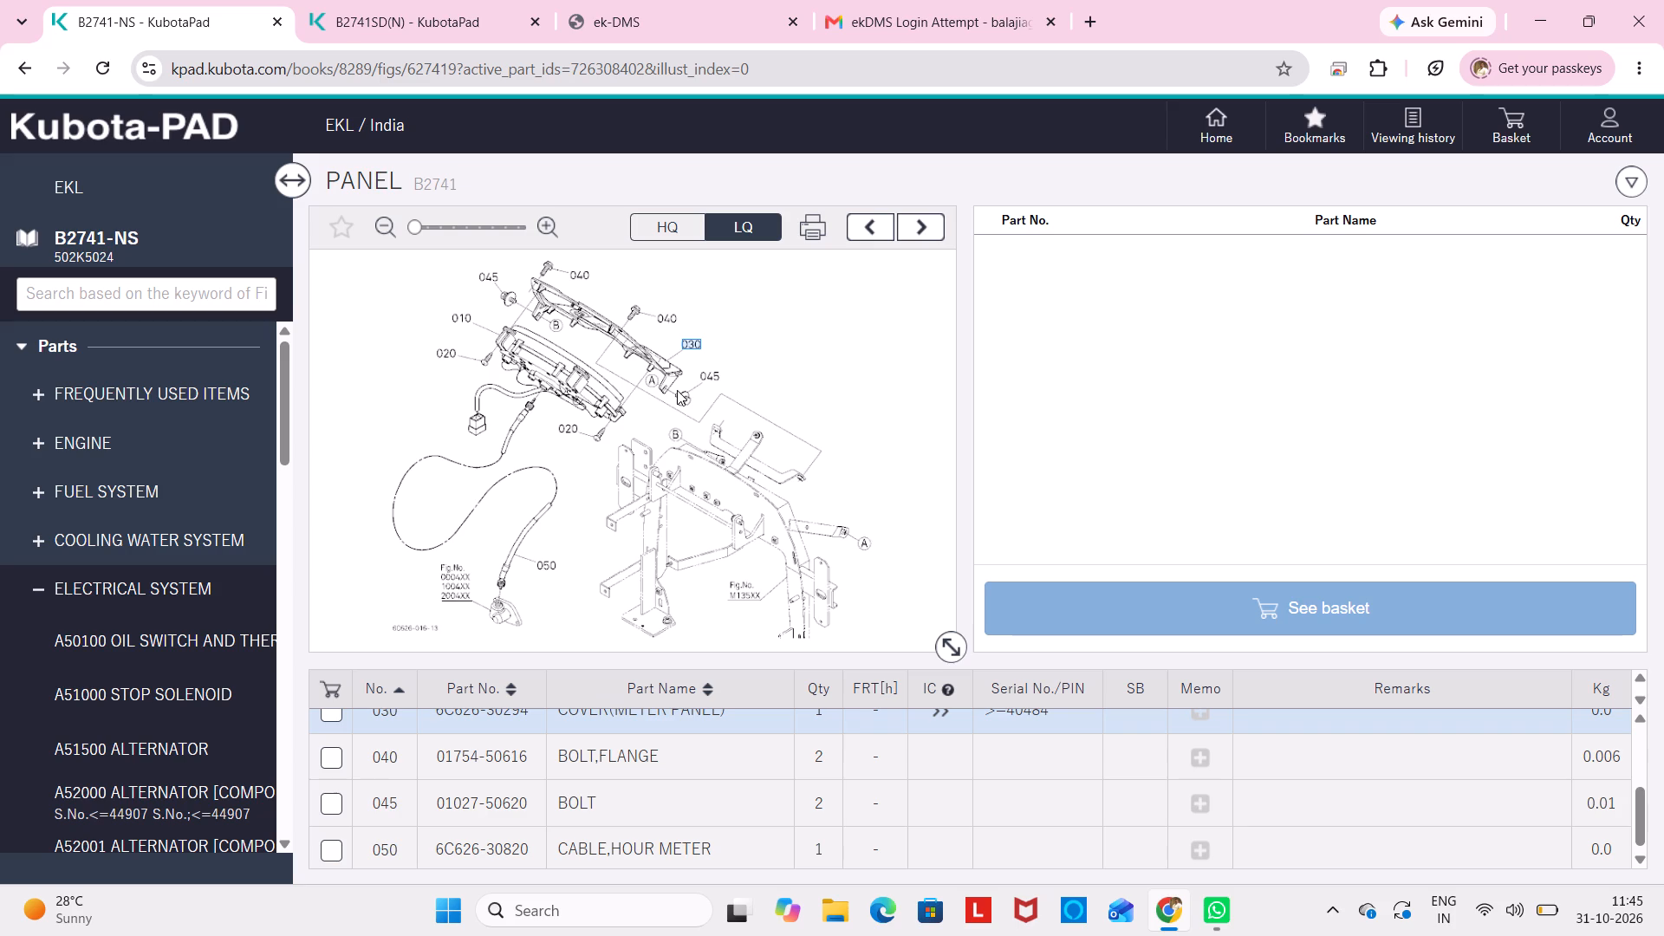
Check the COVER(METER PANEL) entries in the B2741-NS PANEL parts list, and return to the cover's Part Master record in ekDMS.
scroll(674, 822, up, 1)
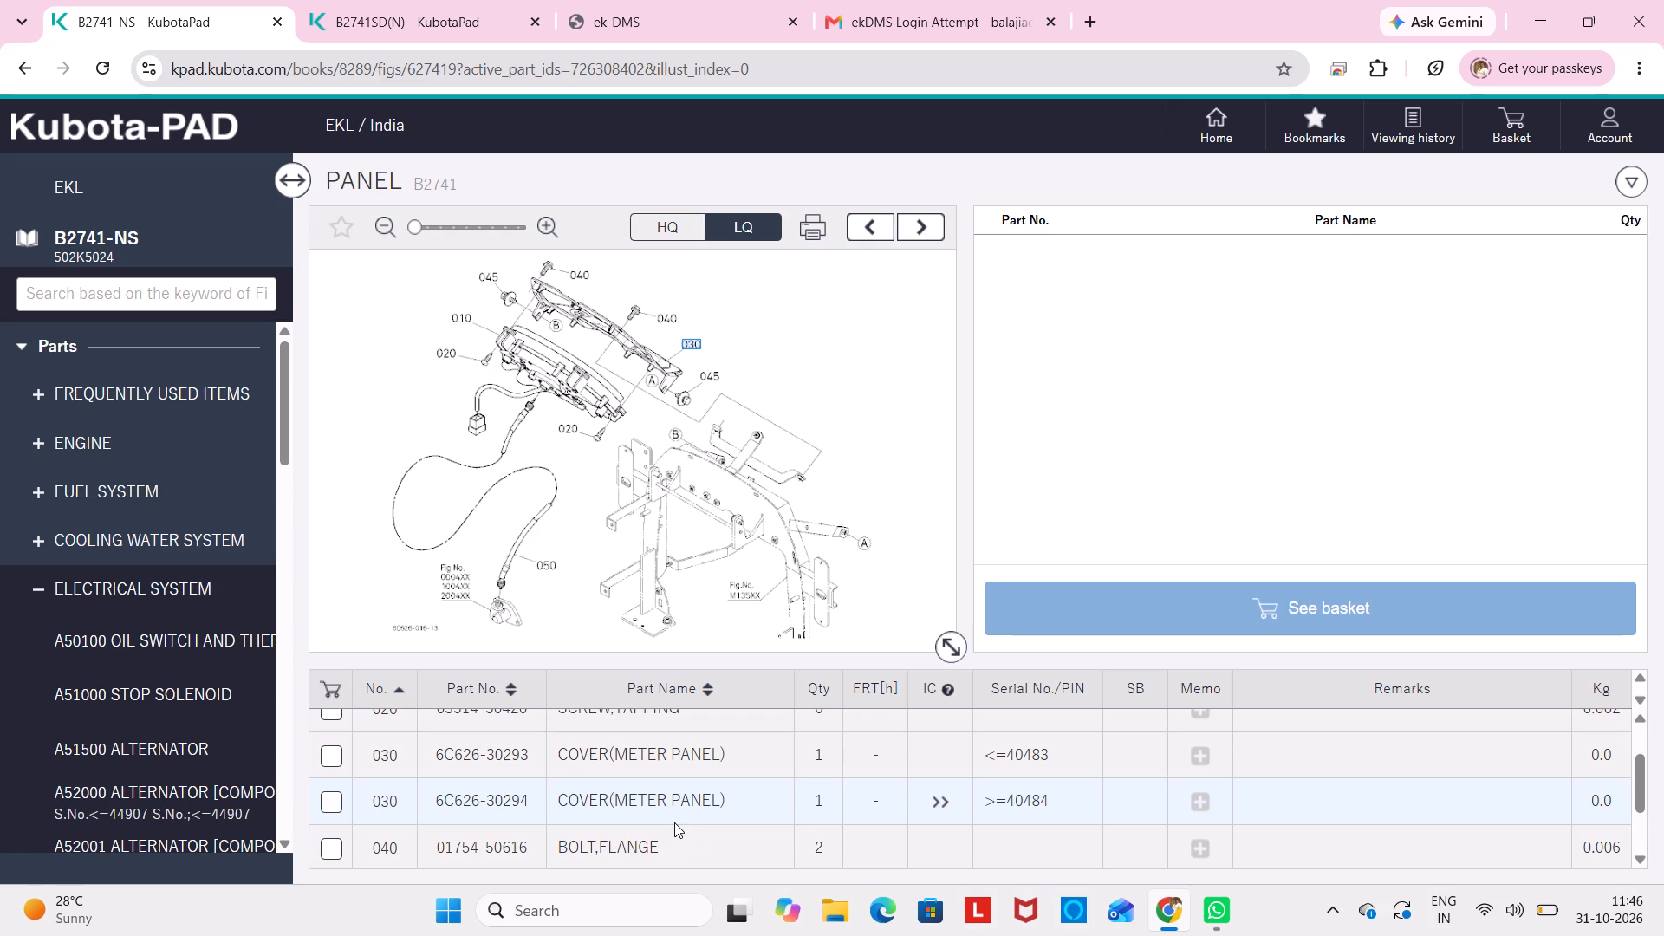
click(694, 0)
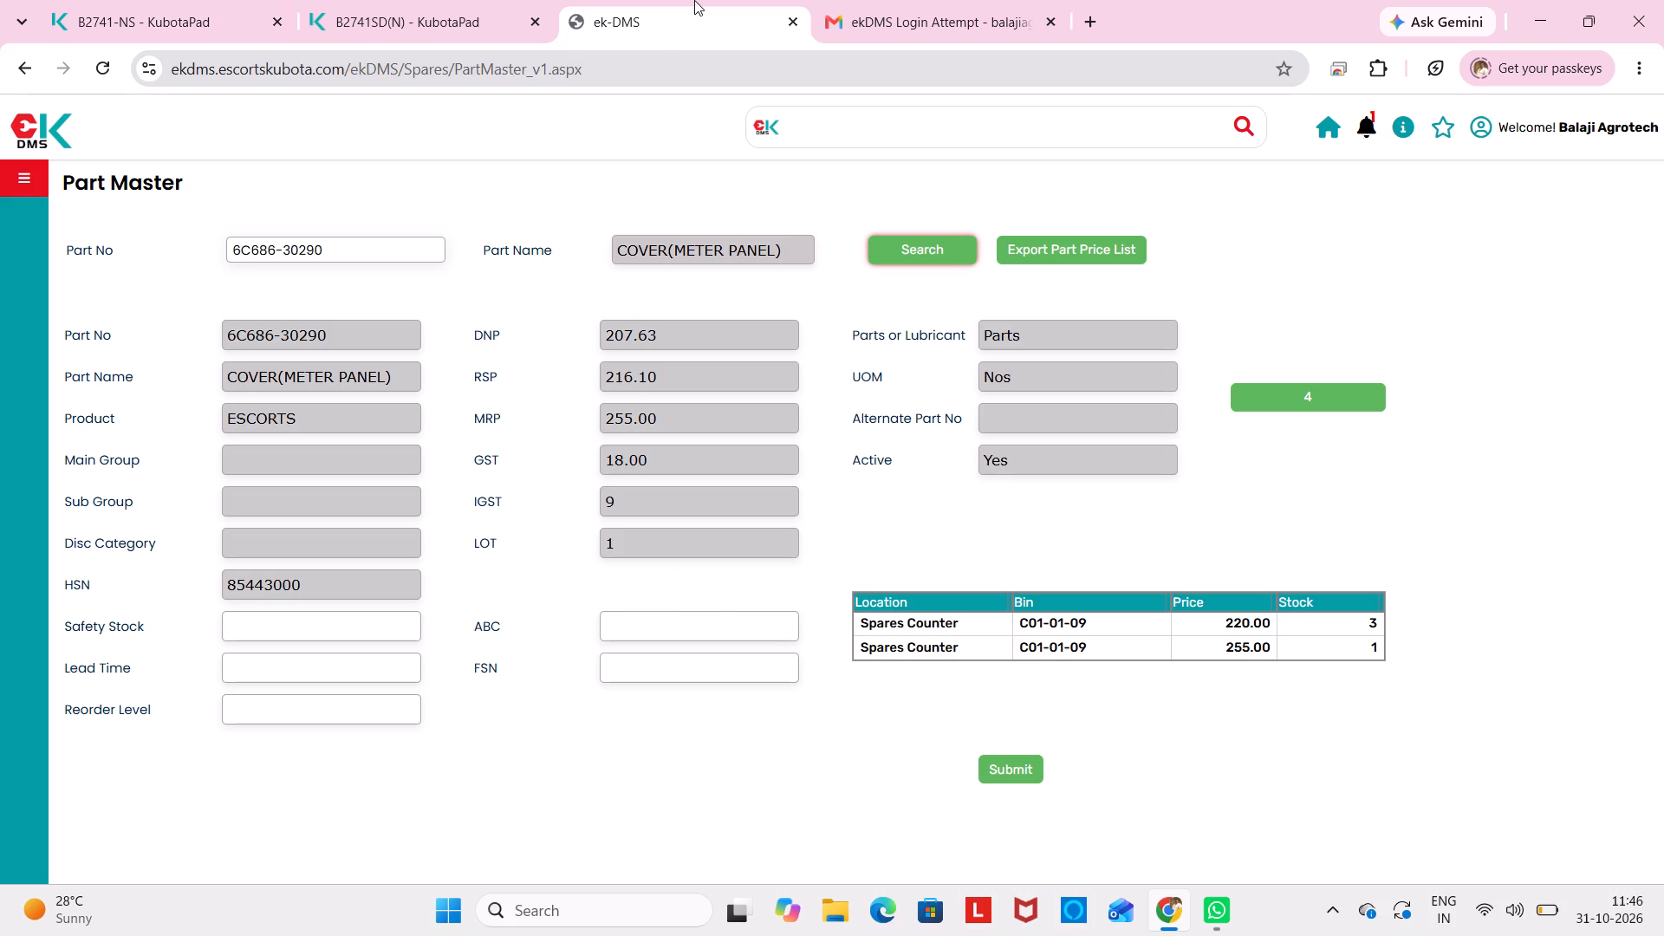
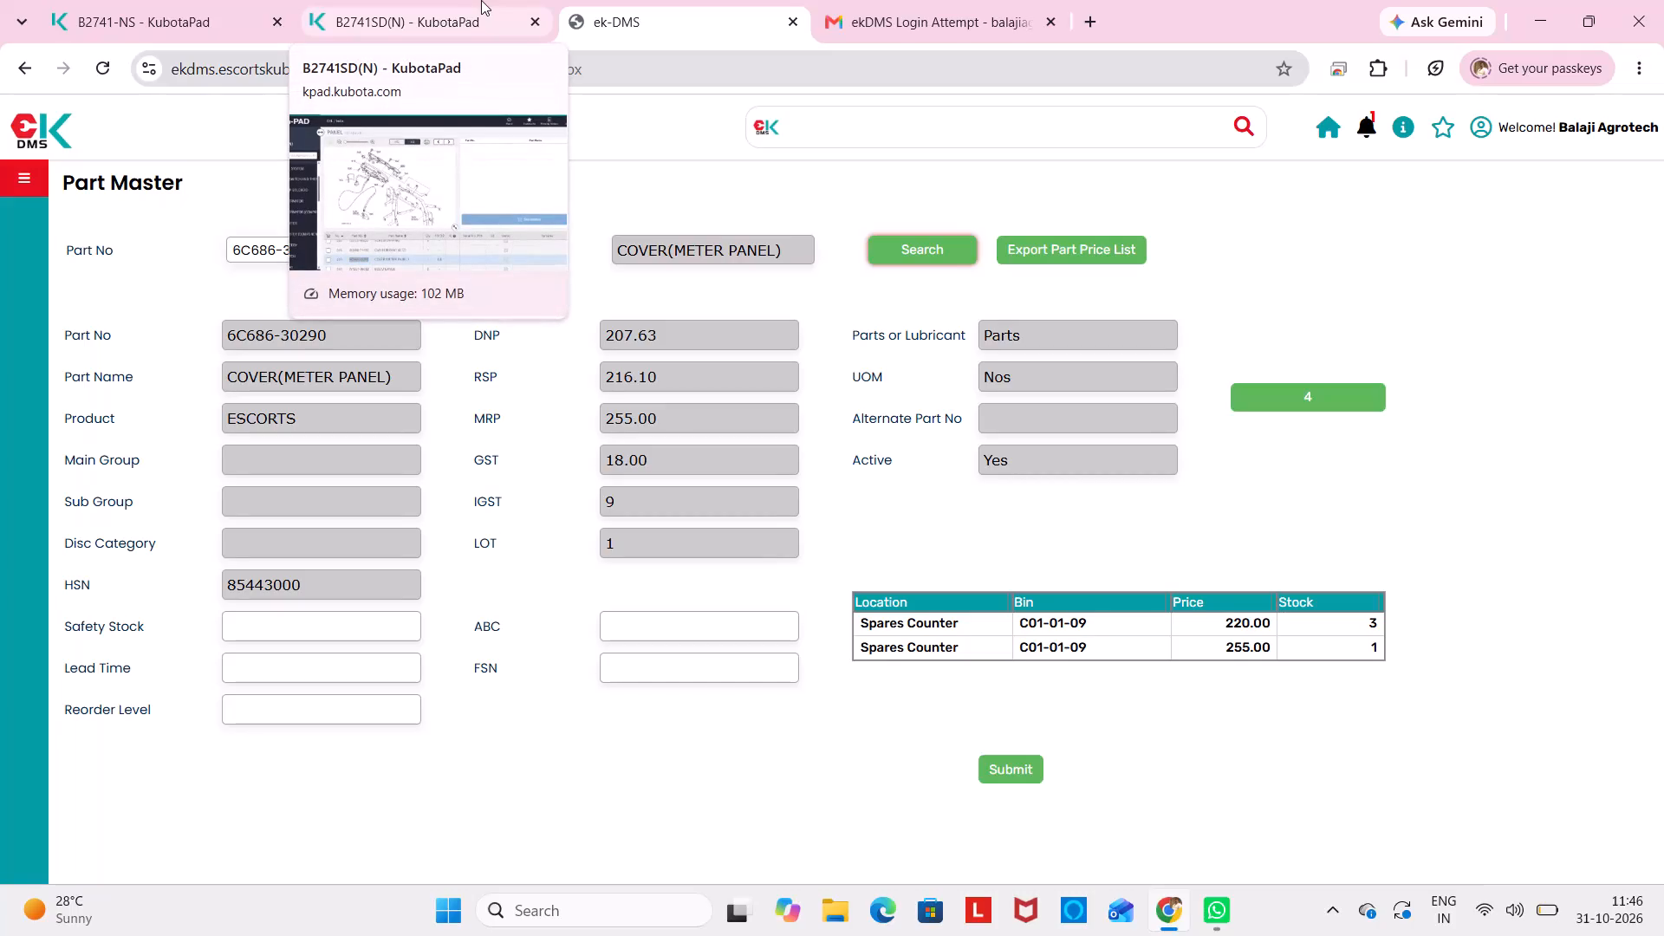
In the B2741SD(N) Kubota-PAD catalogue, open the FRONT WHEEL DRIVE SHAFT (REAR) figure in the FRONT AXLE section.
click(455, 0)
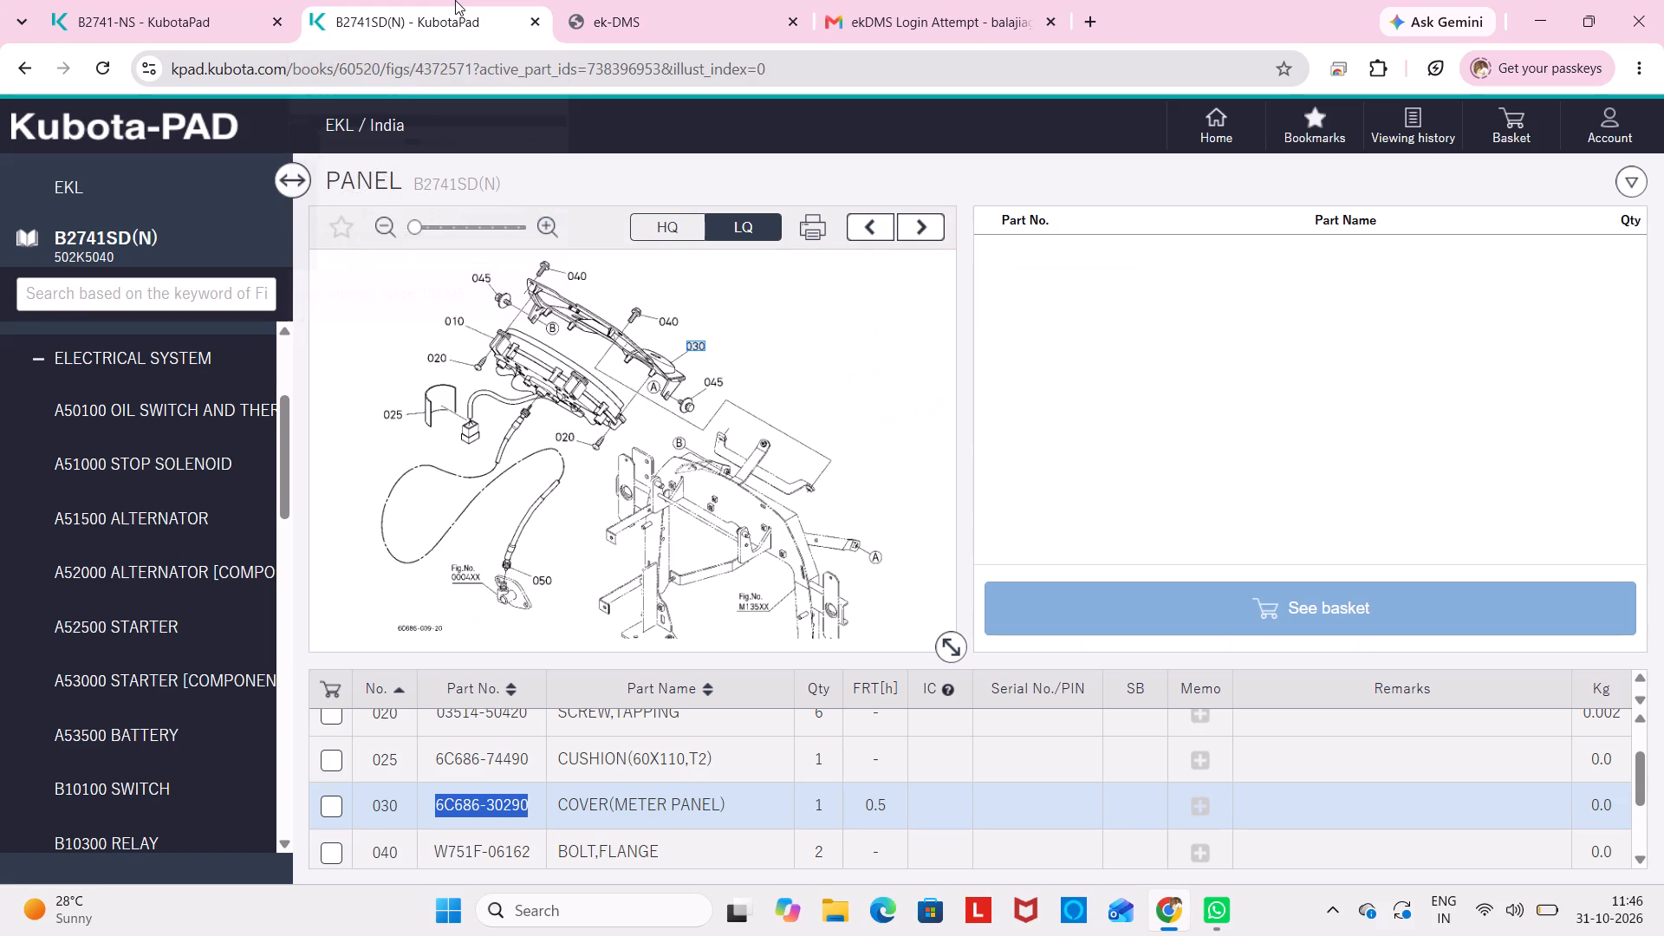
click(50, 374)
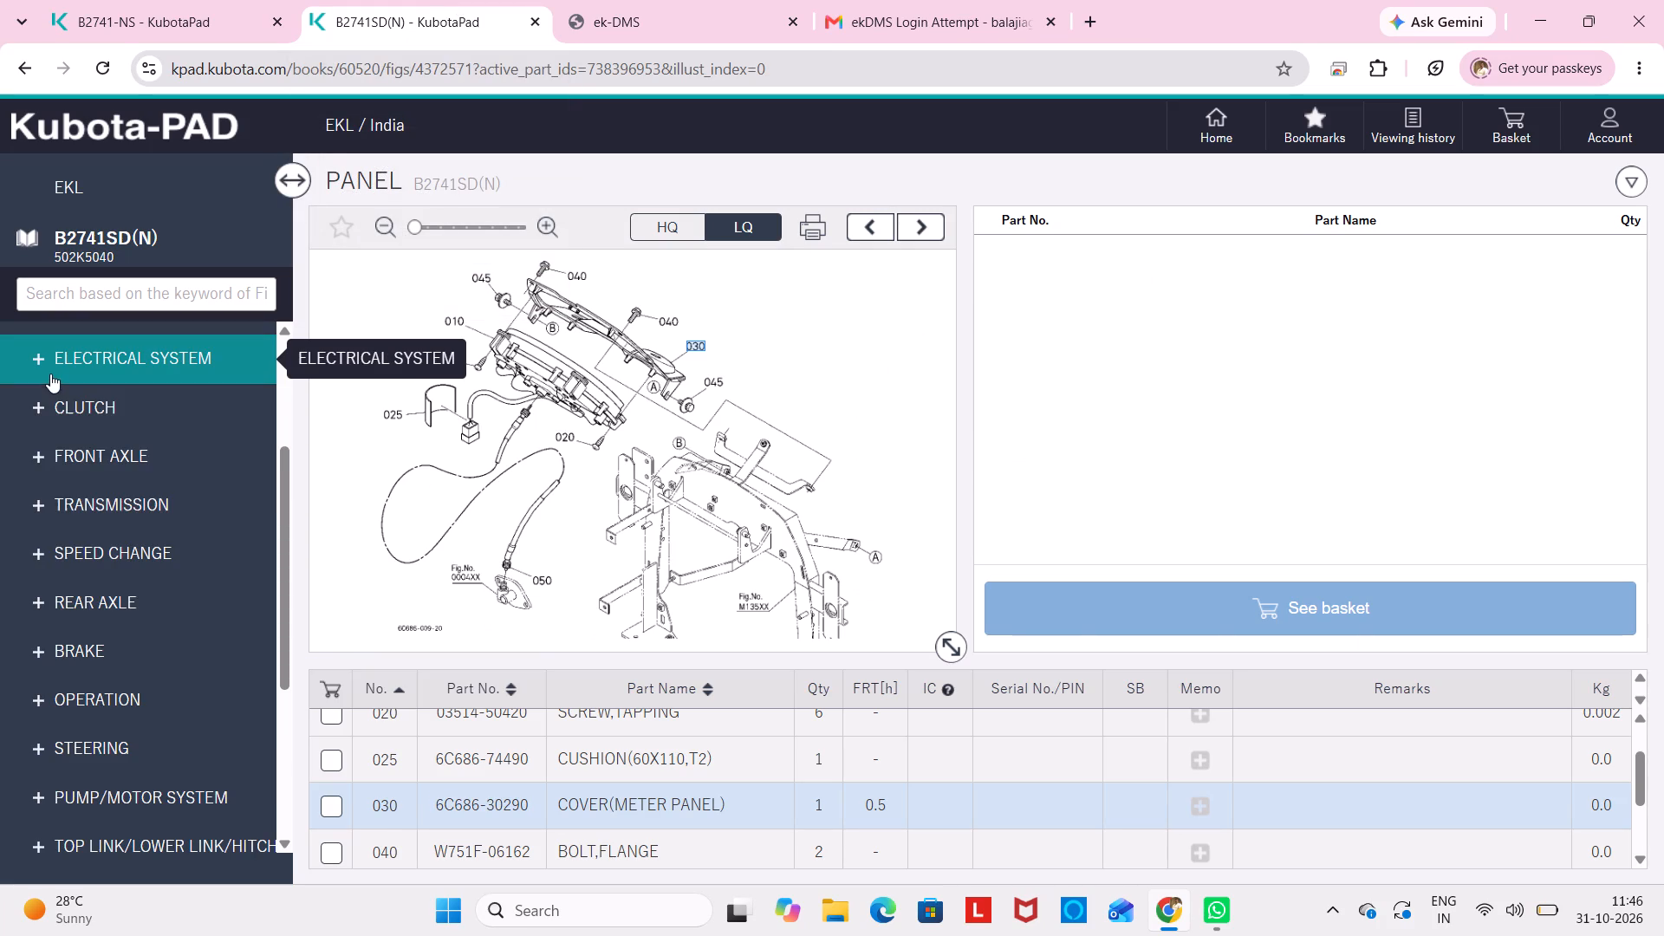
click(153, 459)
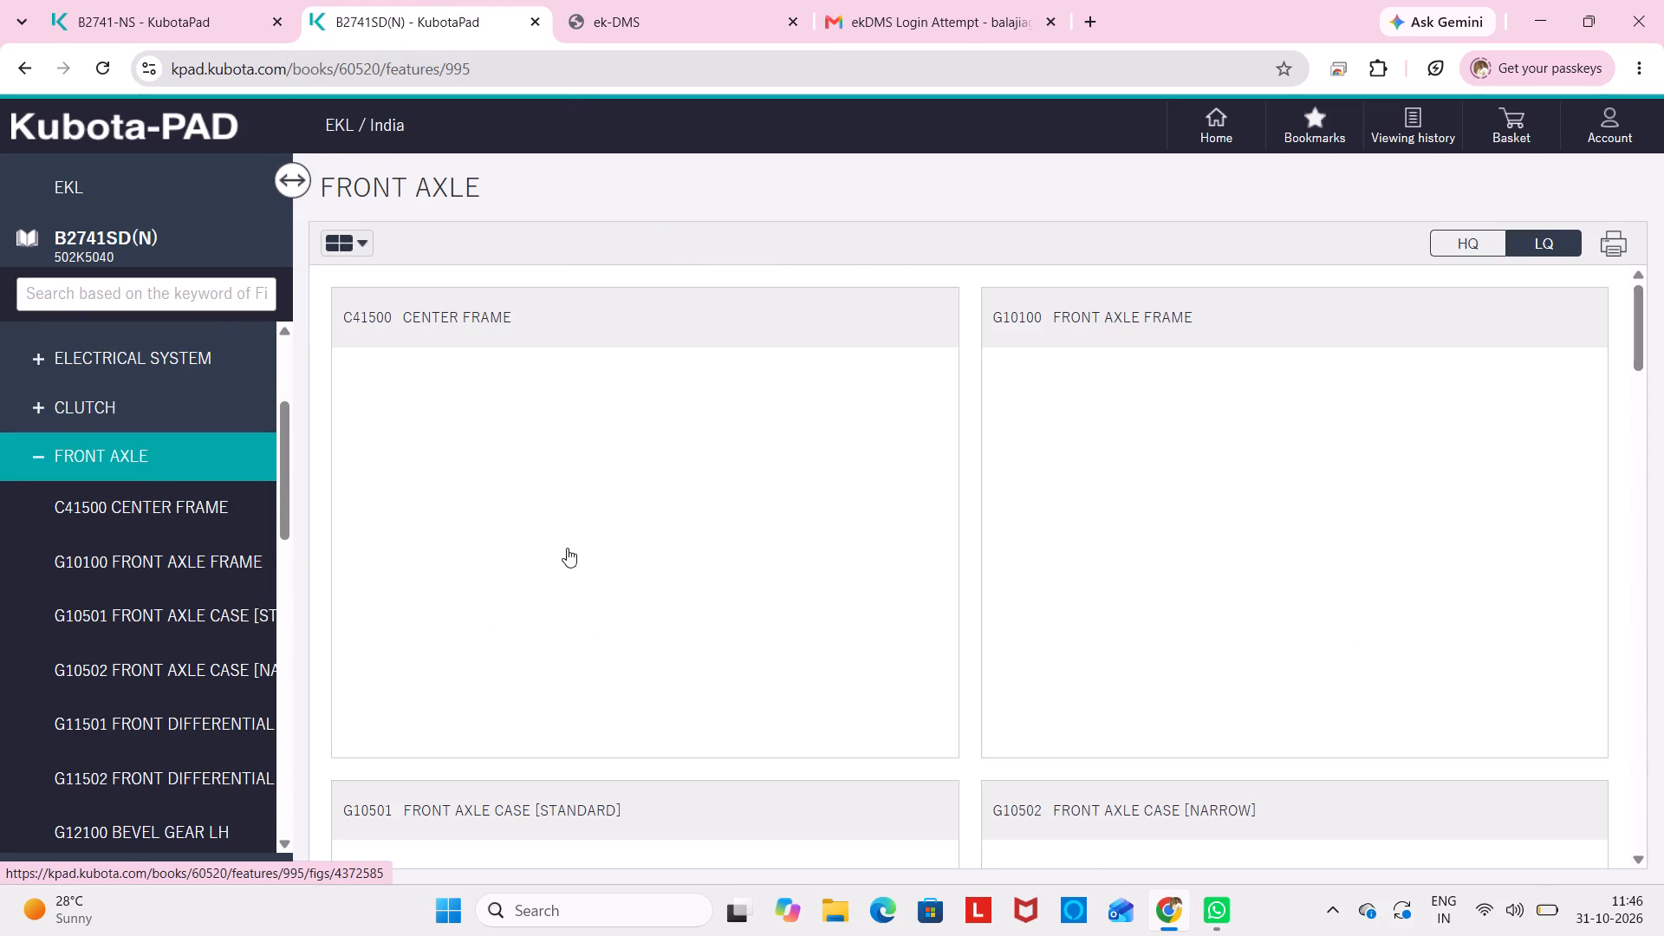
scroll(777, 659, down, 9)
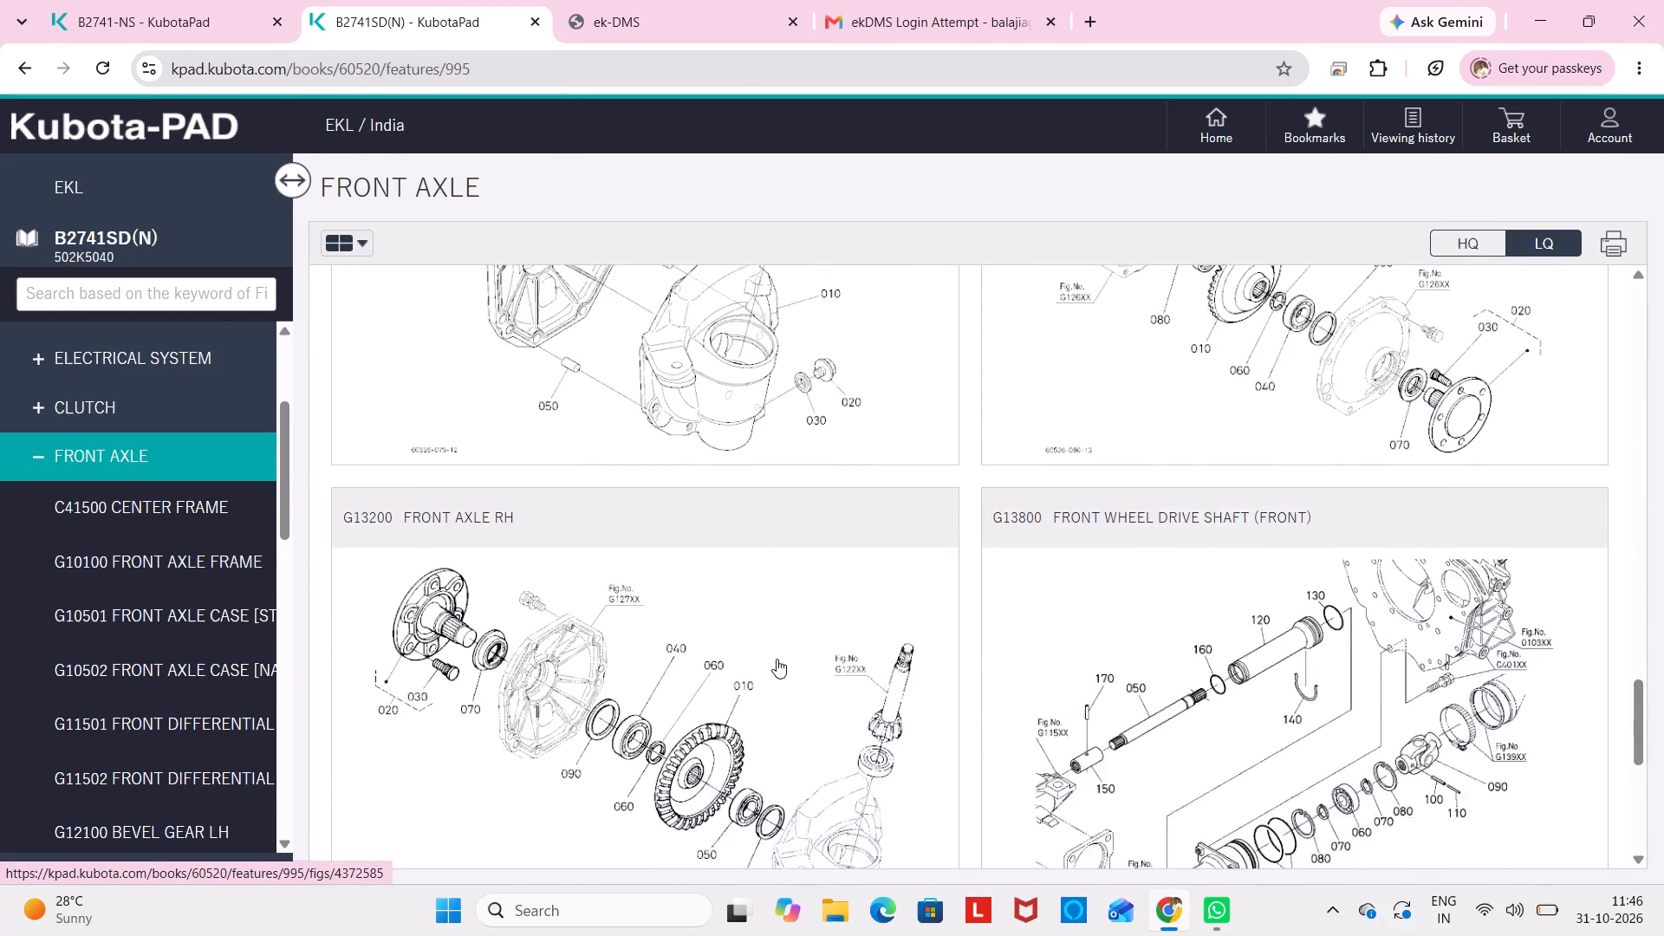
scroll(777, 659, down, 1)
click(1399, 439)
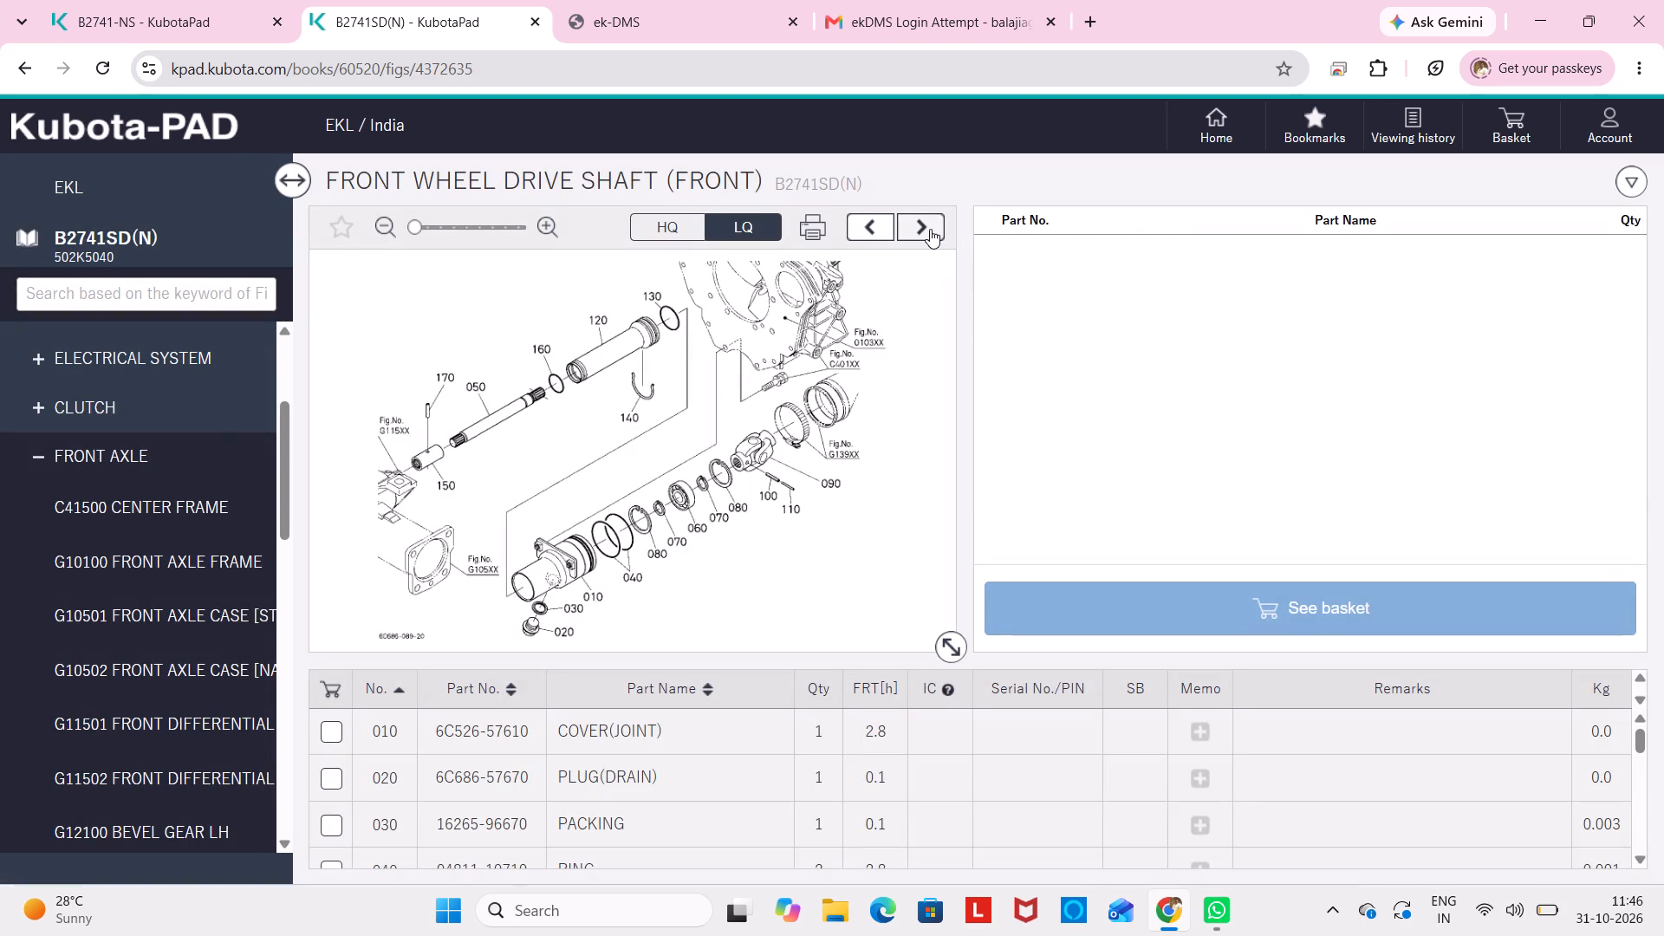
click(930, 229)
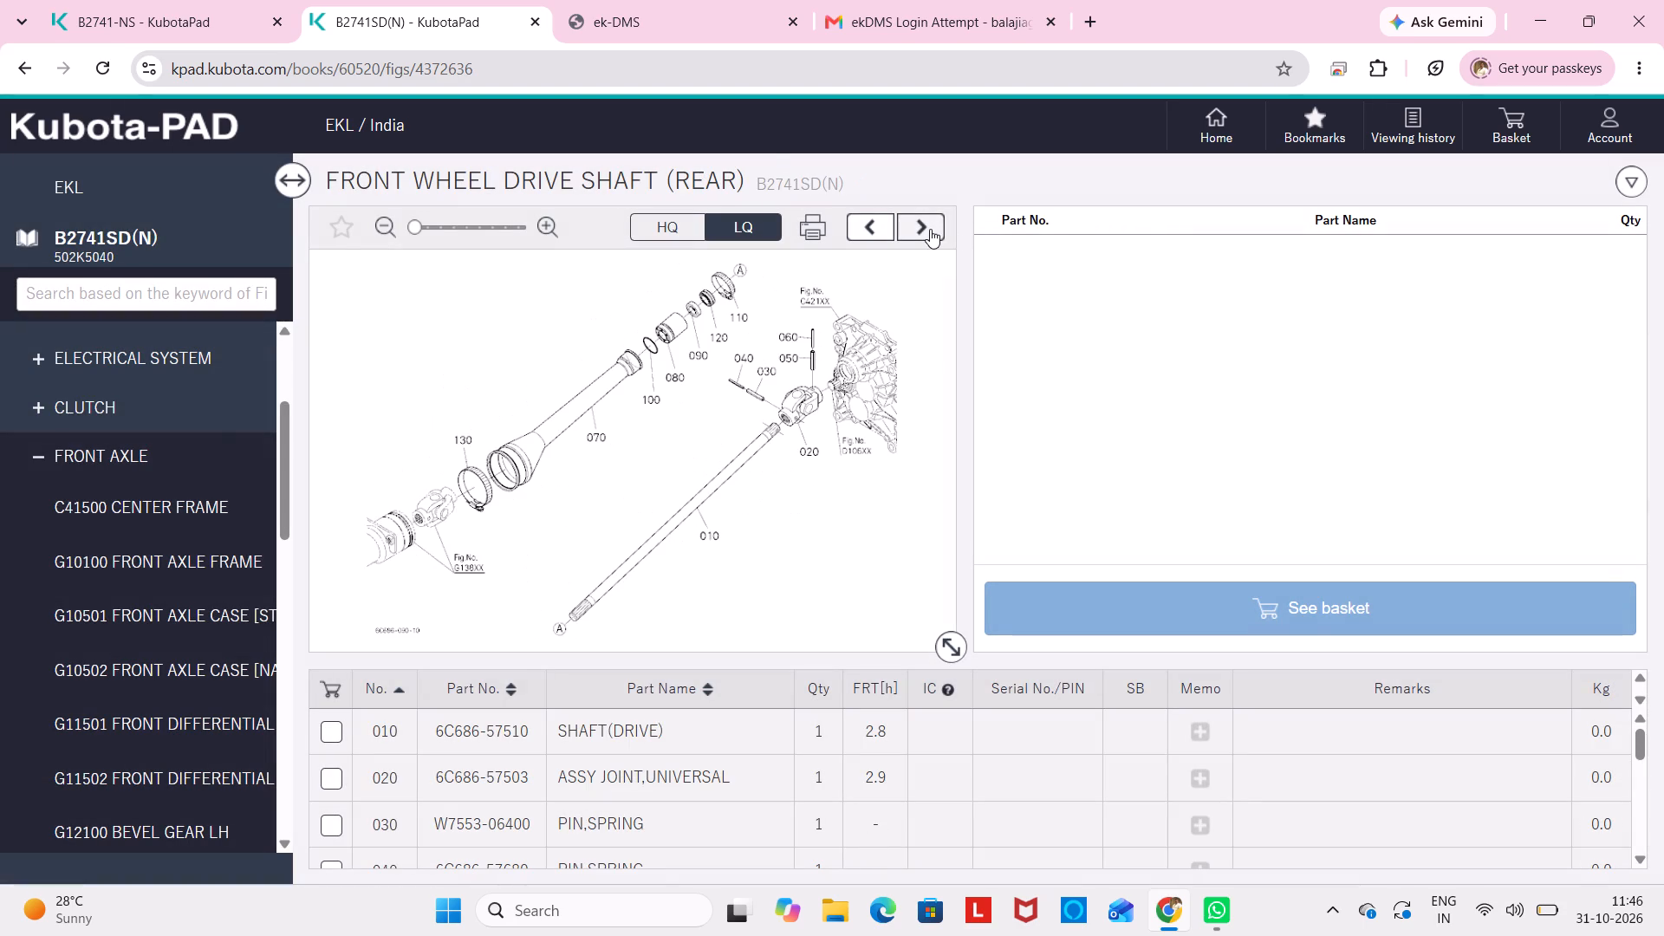
Copy the part number of item 020, ASSY JOINT,UNIVERSAL, and look up 6C686-57503 in the ekDMS Part Master.
click(811, 453)
triple_click(506, 773)
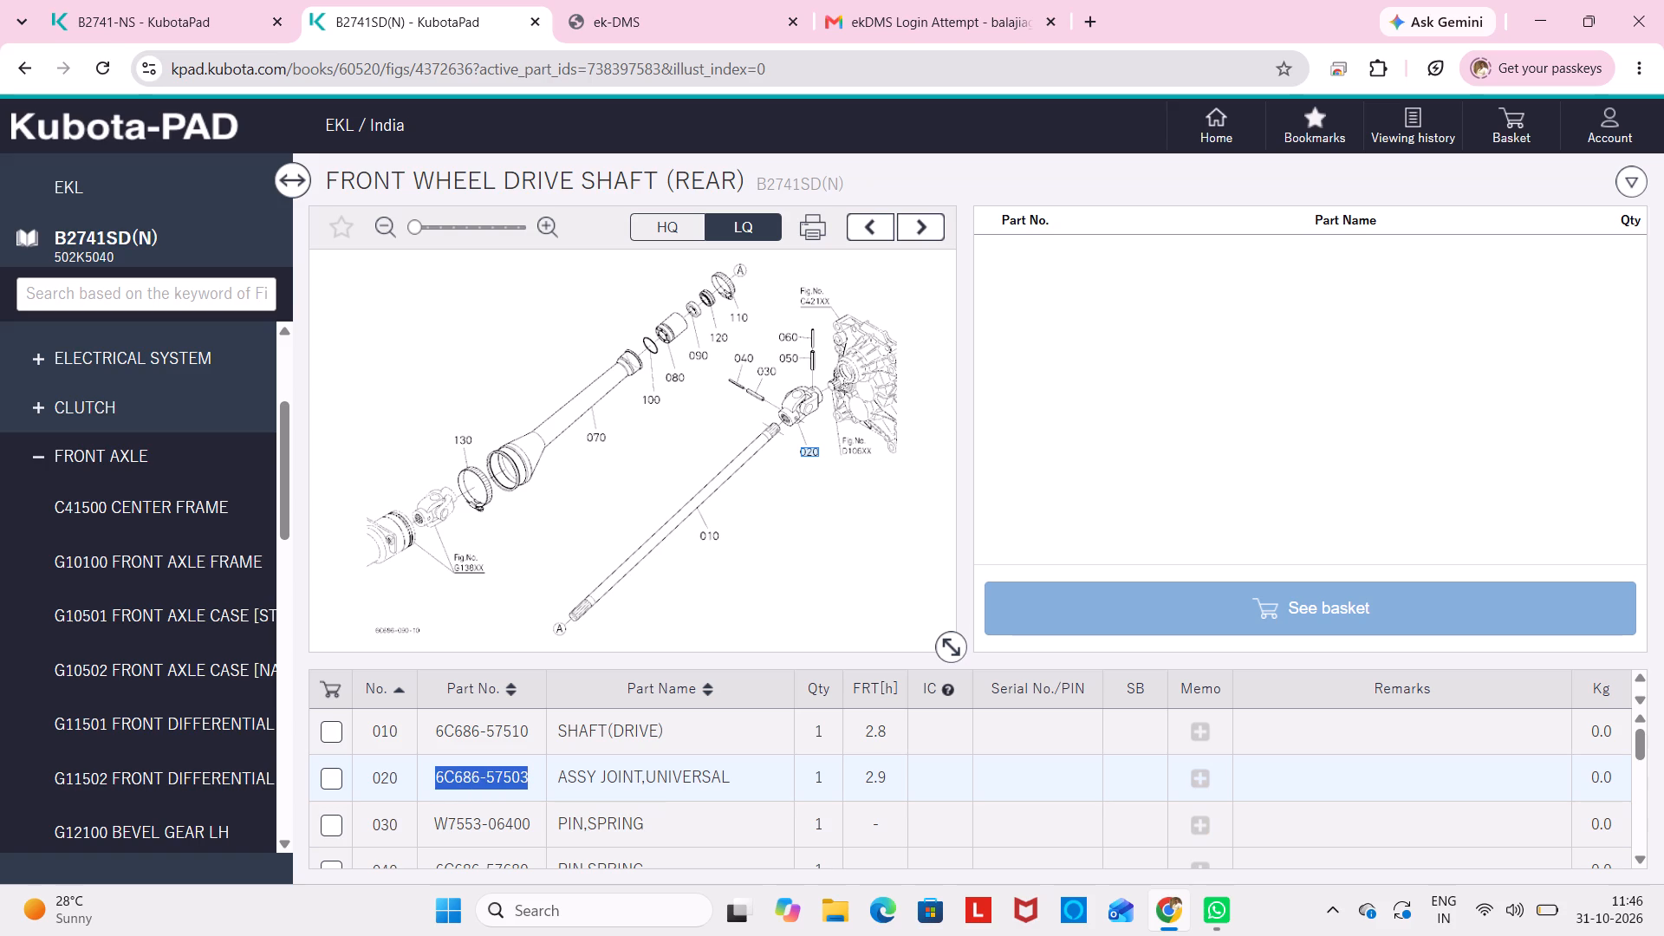
key(ctrl+c)
click(620, 0)
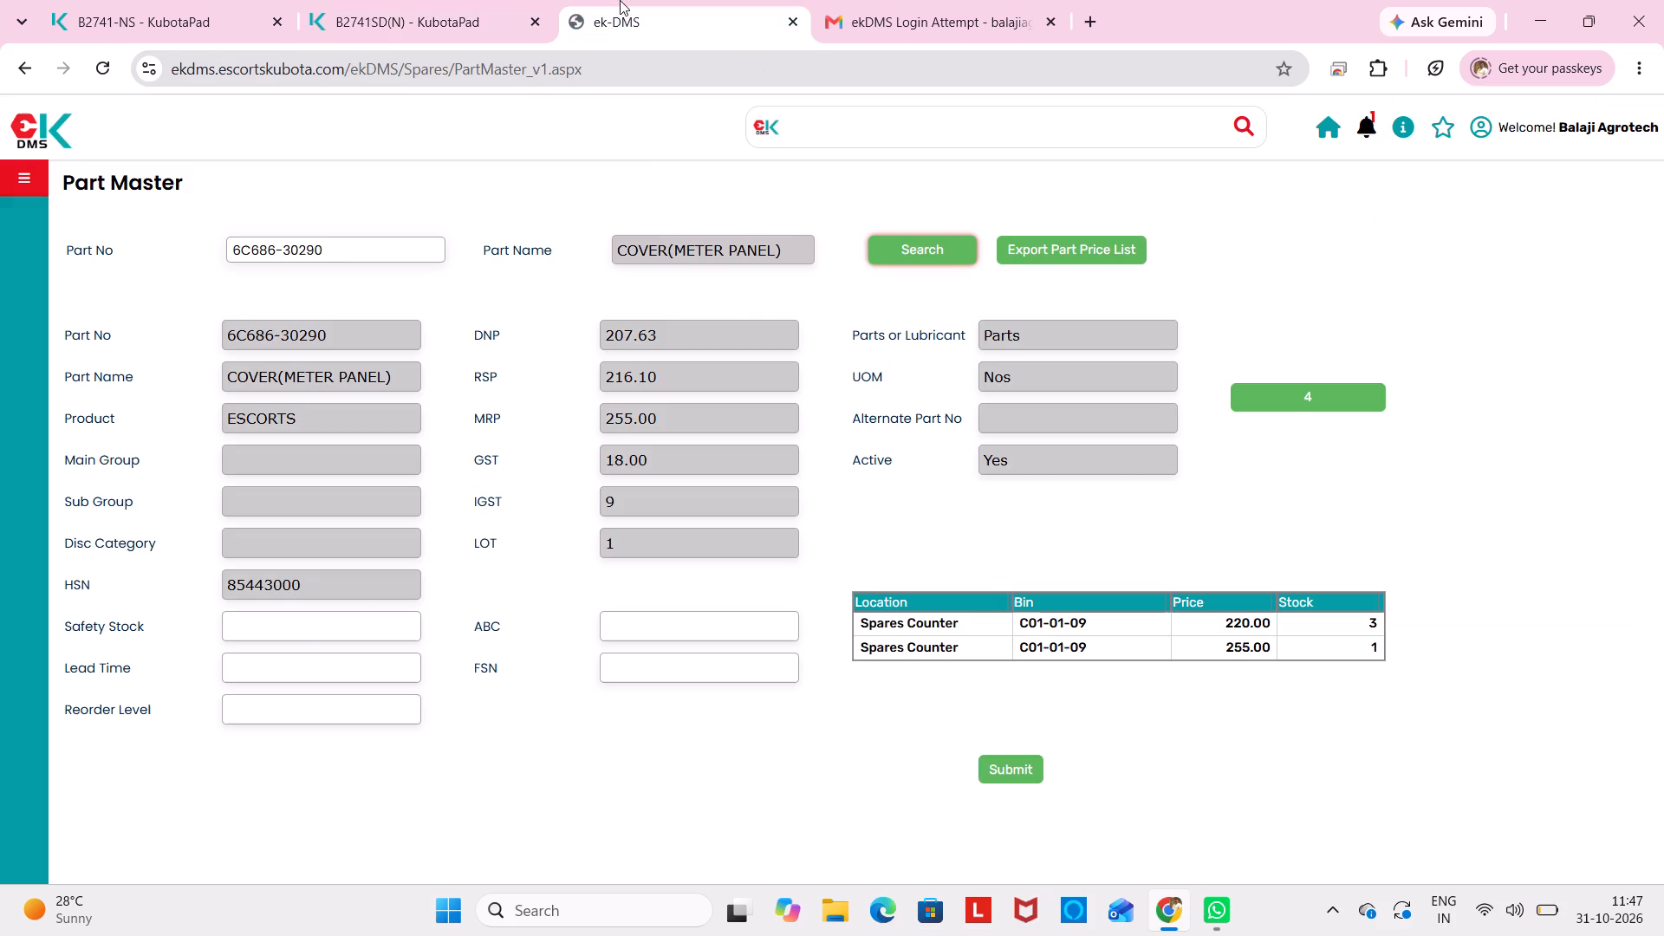
triple_click(384, 247)
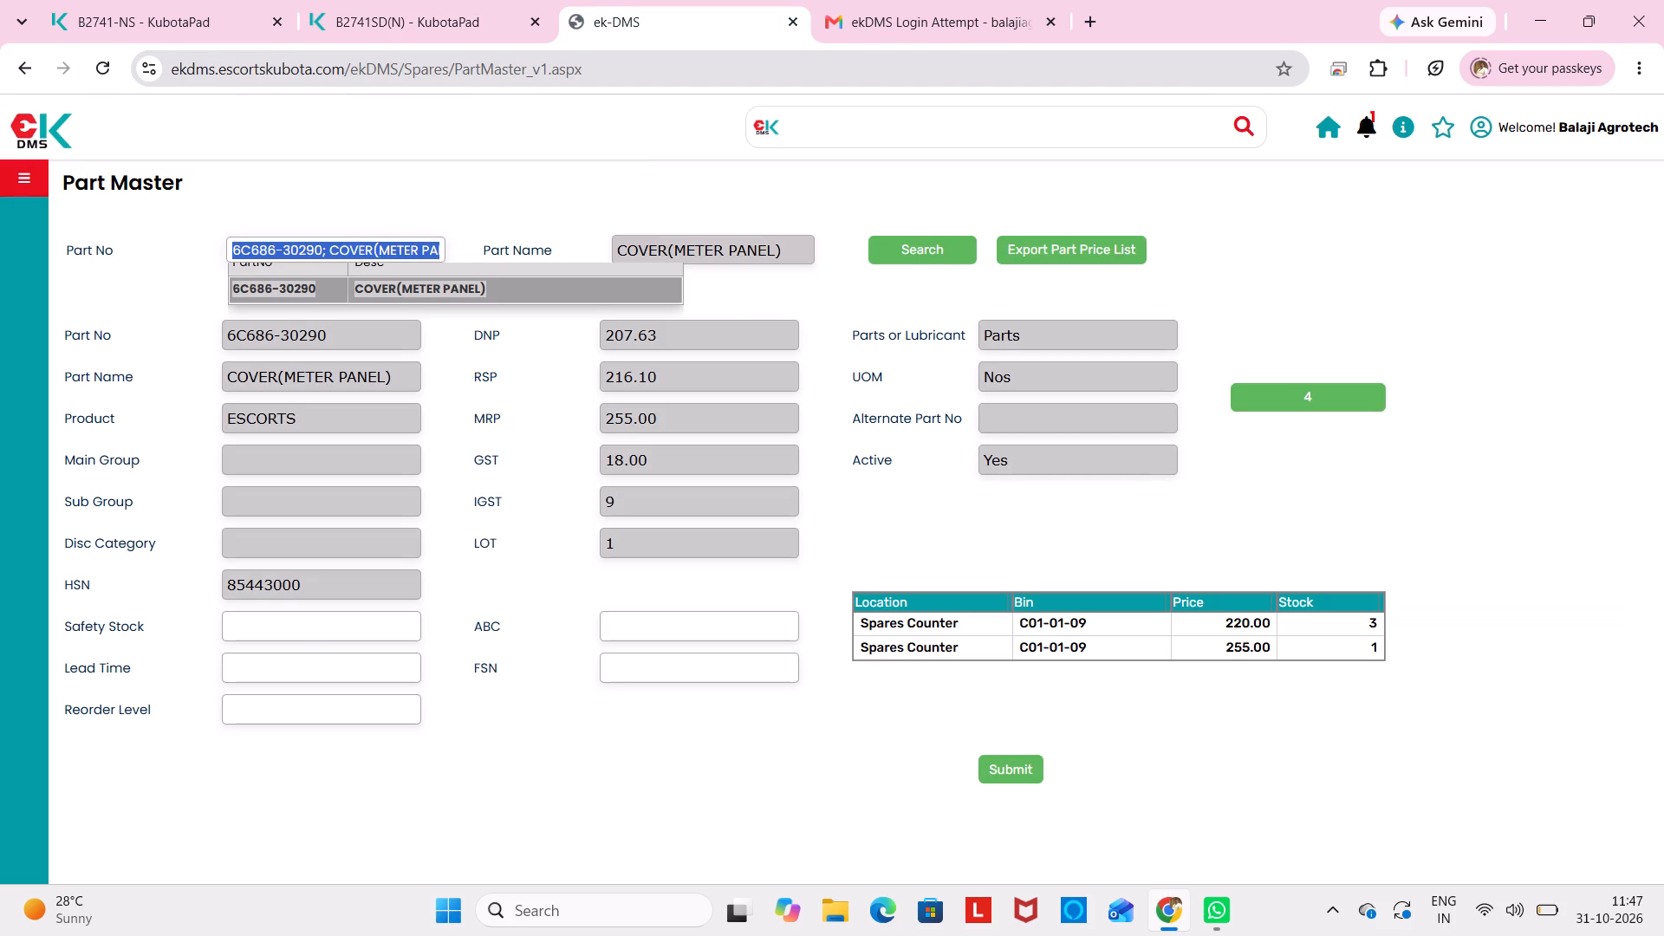
key(ctrl+v)
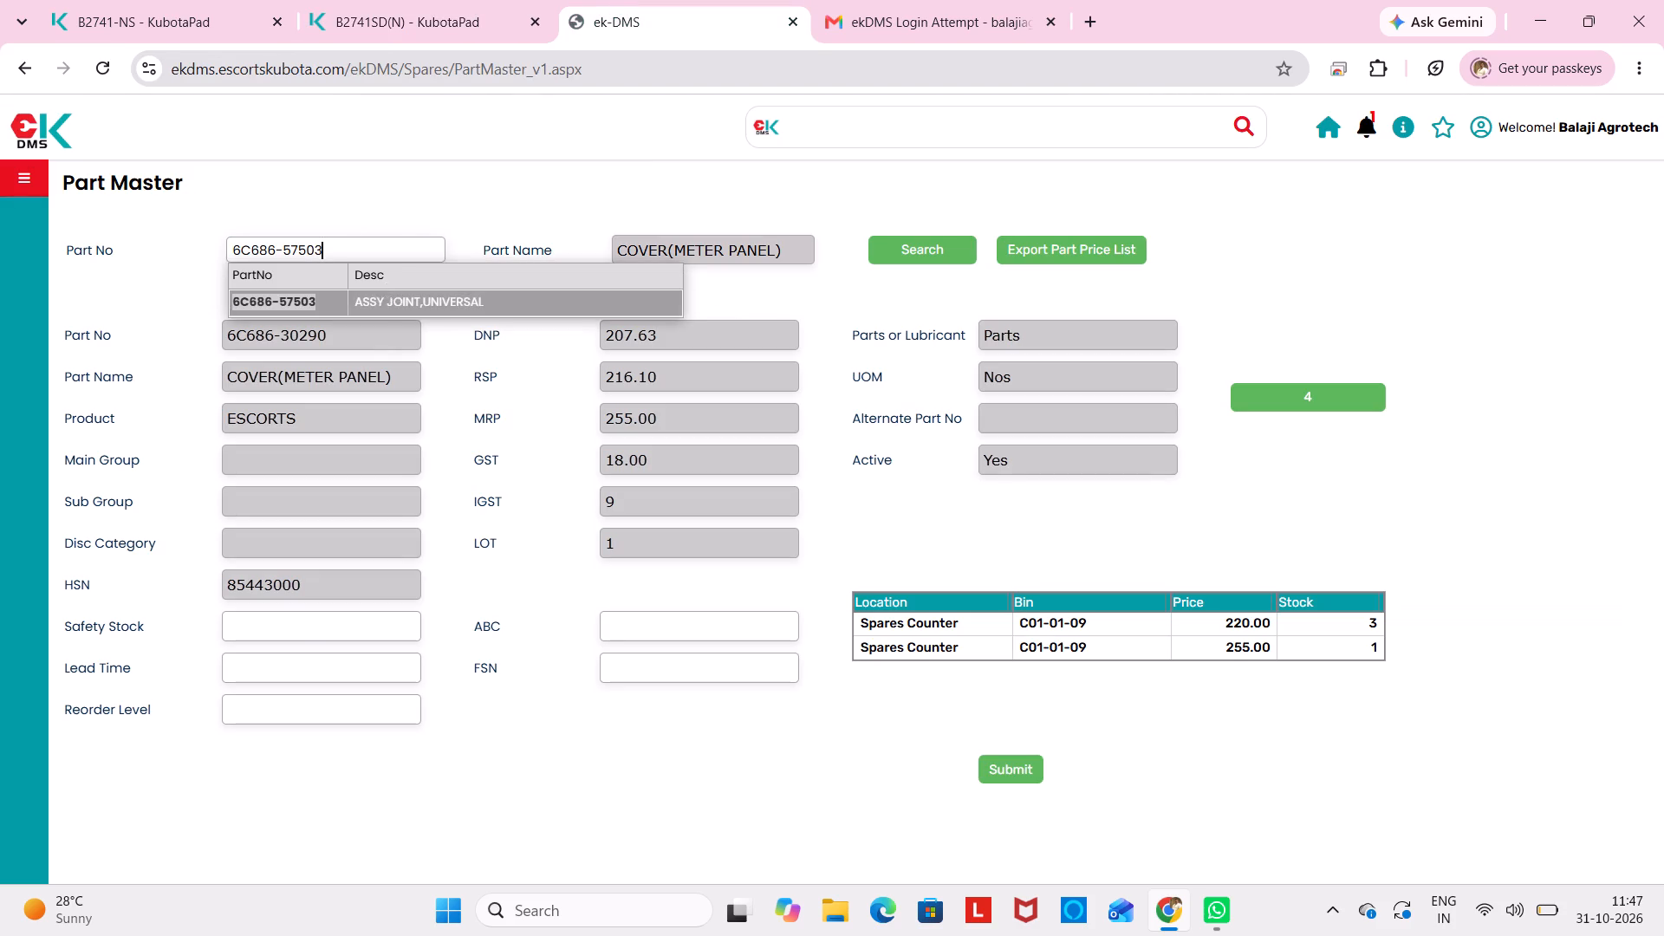
click(390, 304)
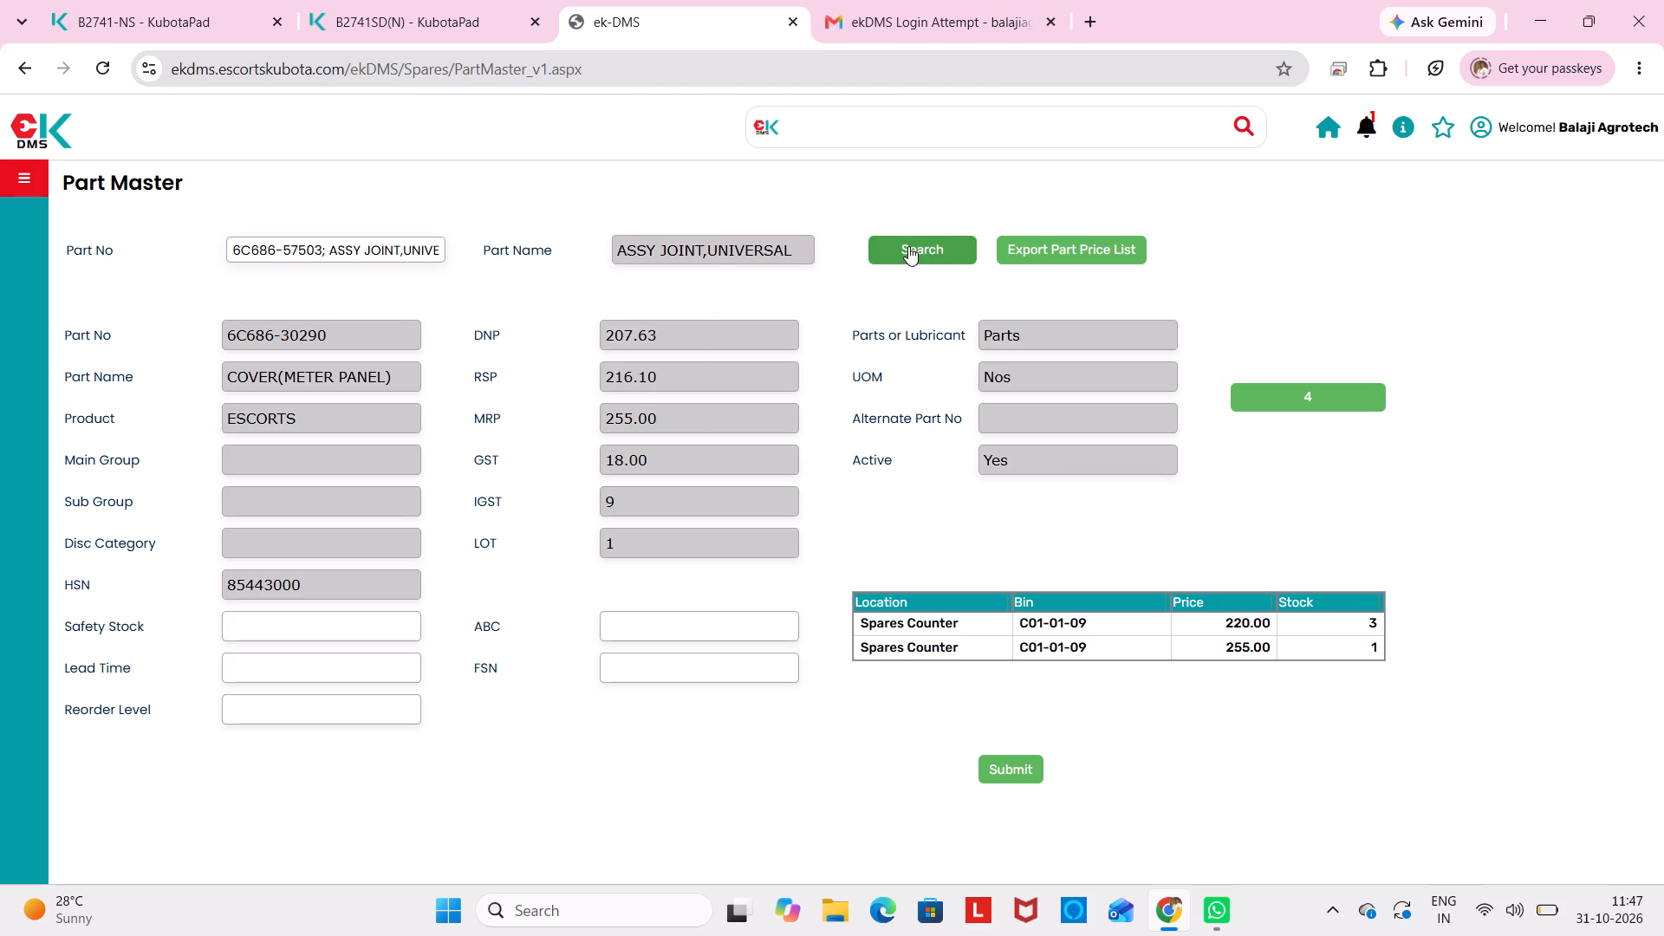
click(908, 246)
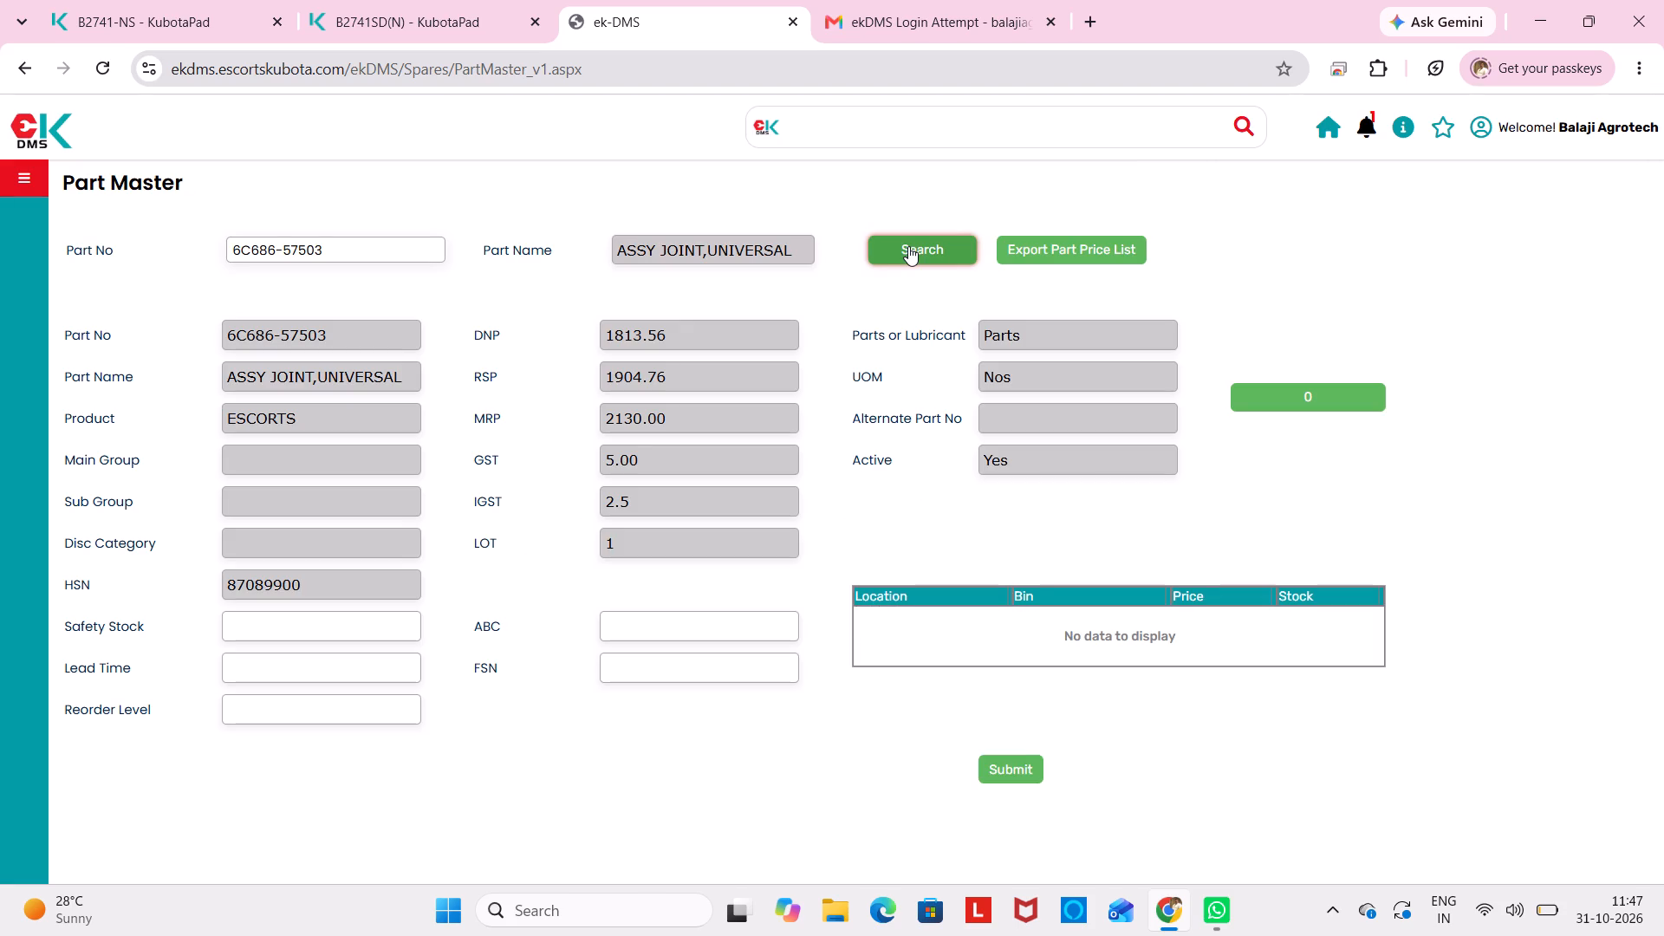
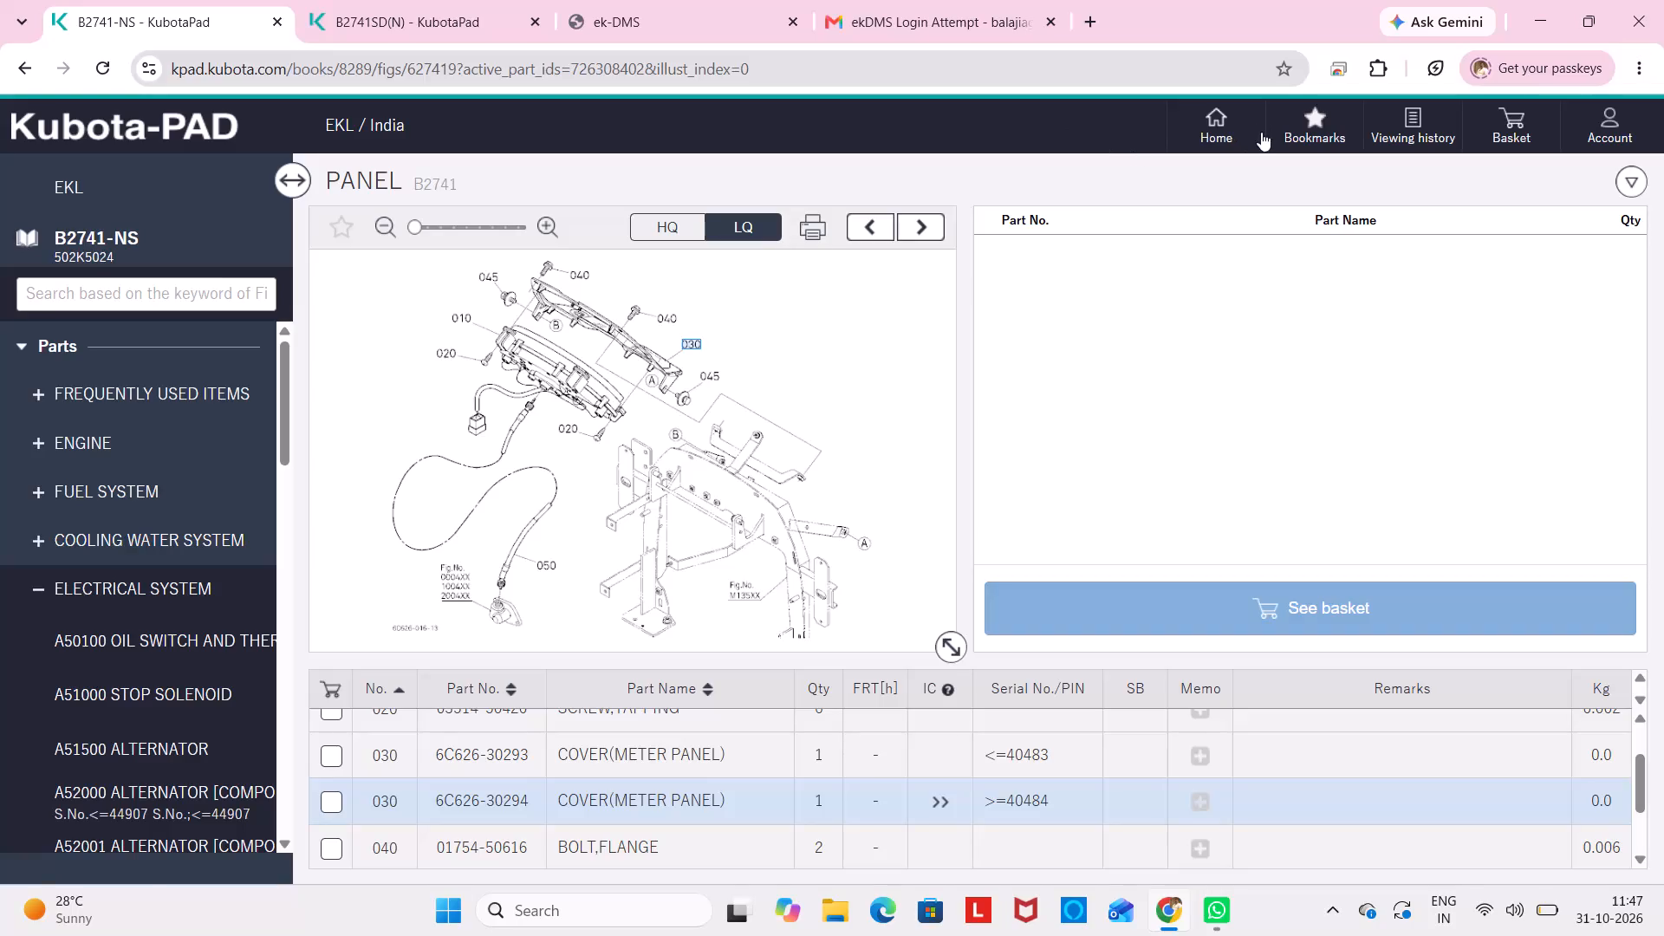
From the Kubota-PAD home page, start a parts search with the part number prefix 6C626-.
click(1258, 127)
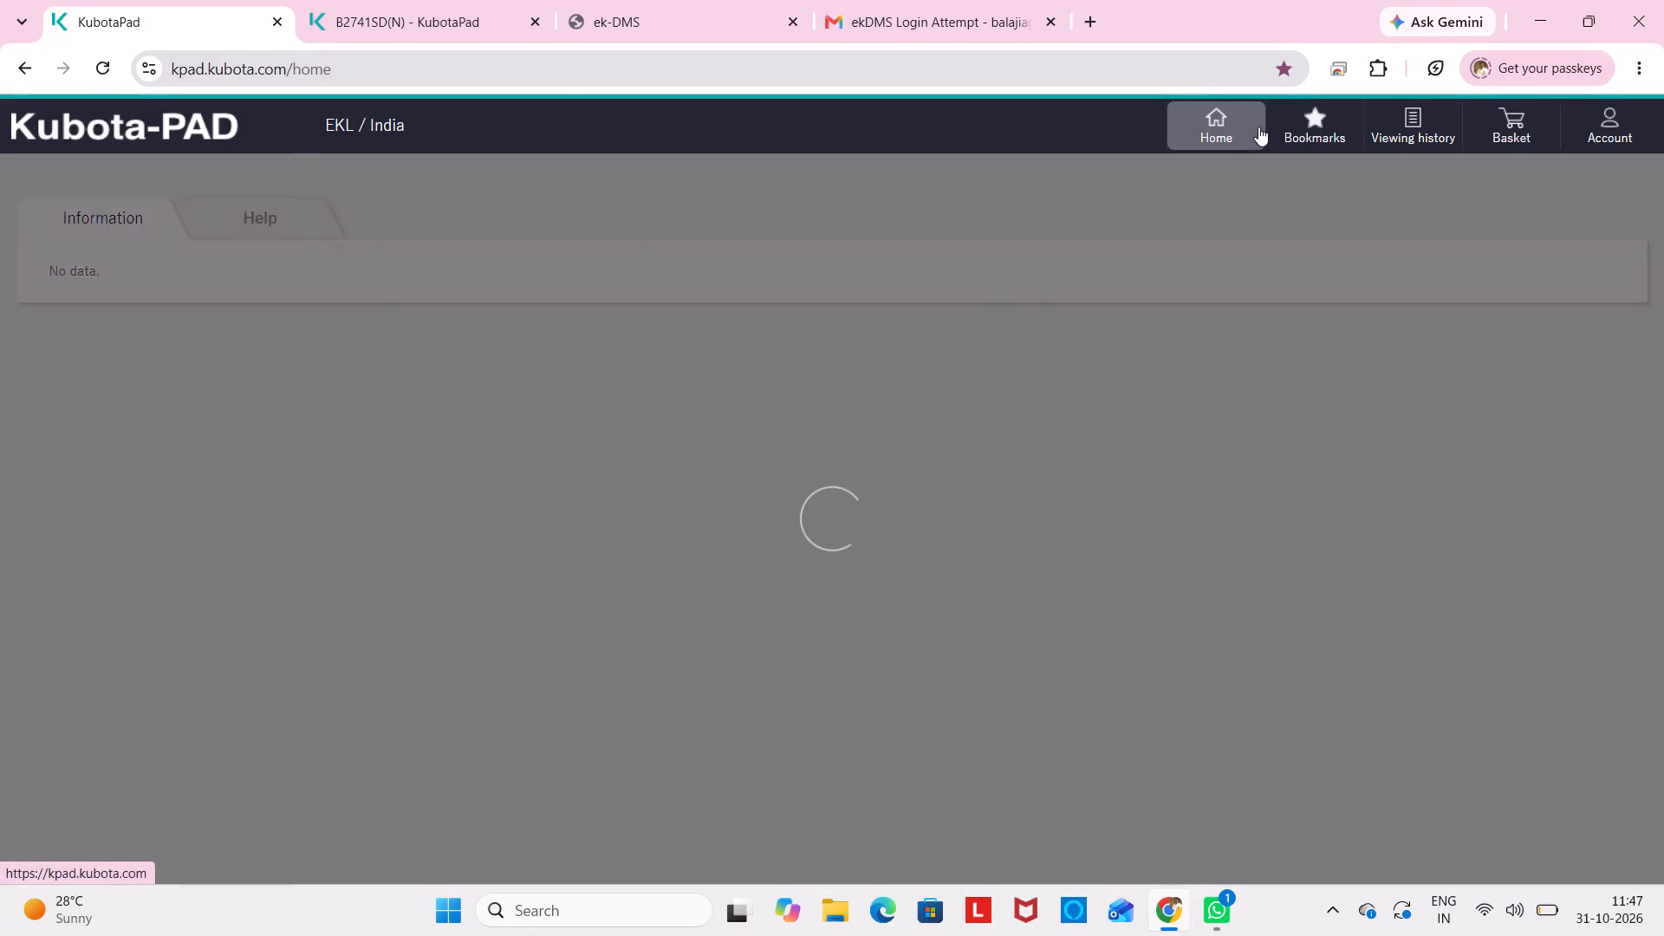
click(536, 201)
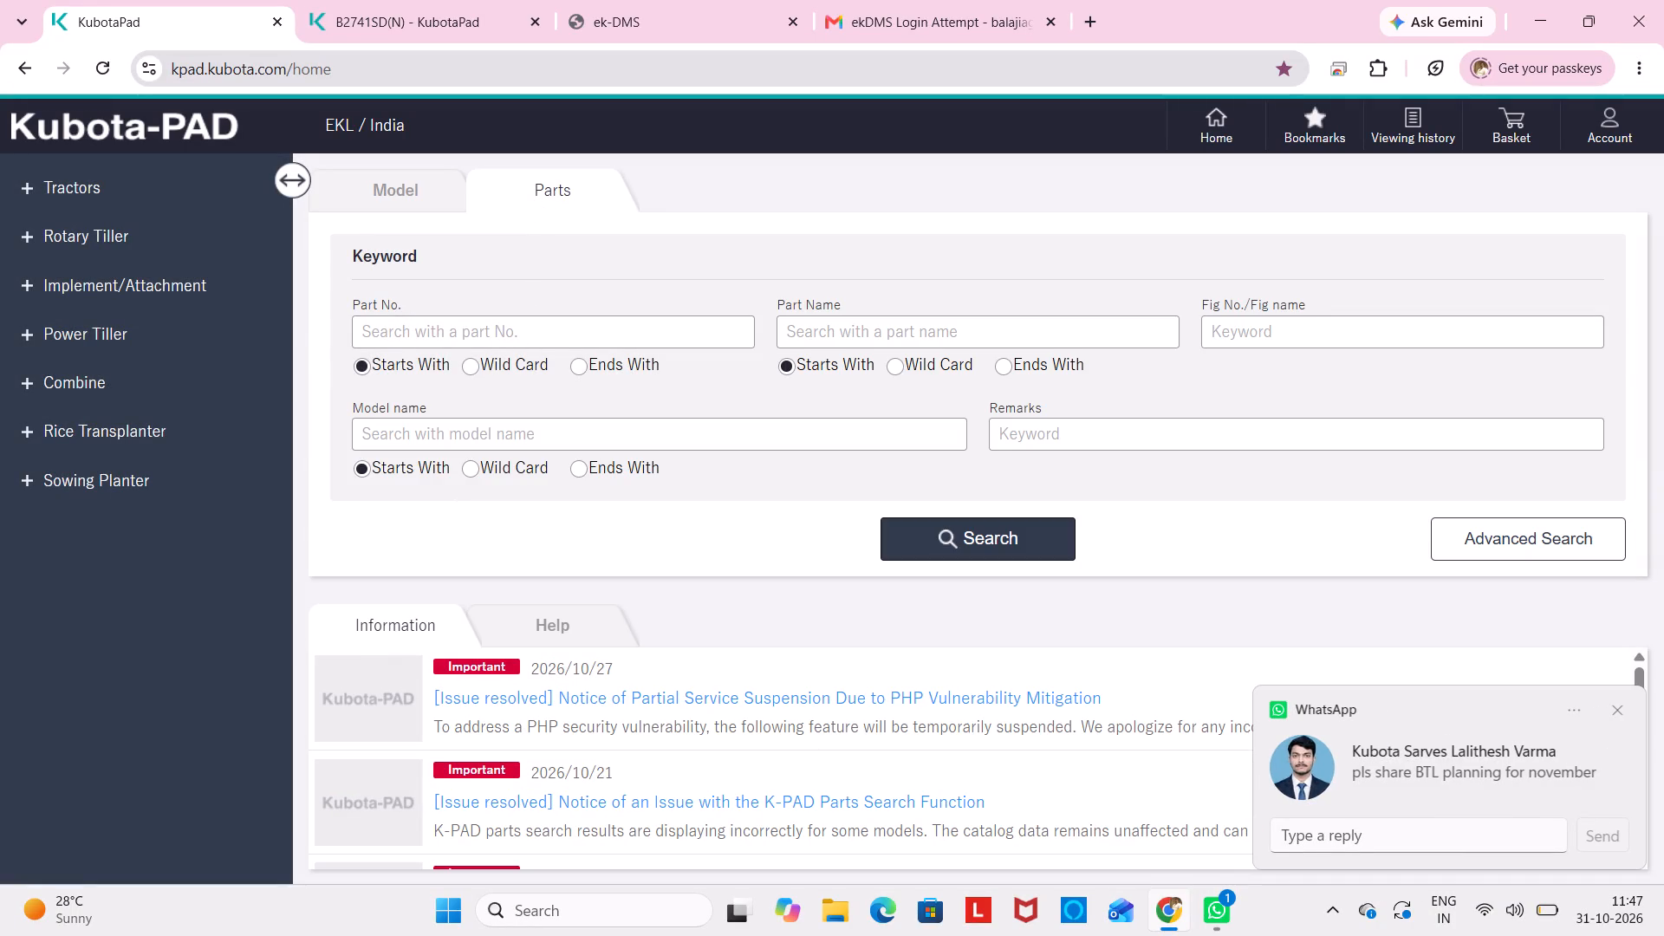
click(525, 327)
text(6C626-)
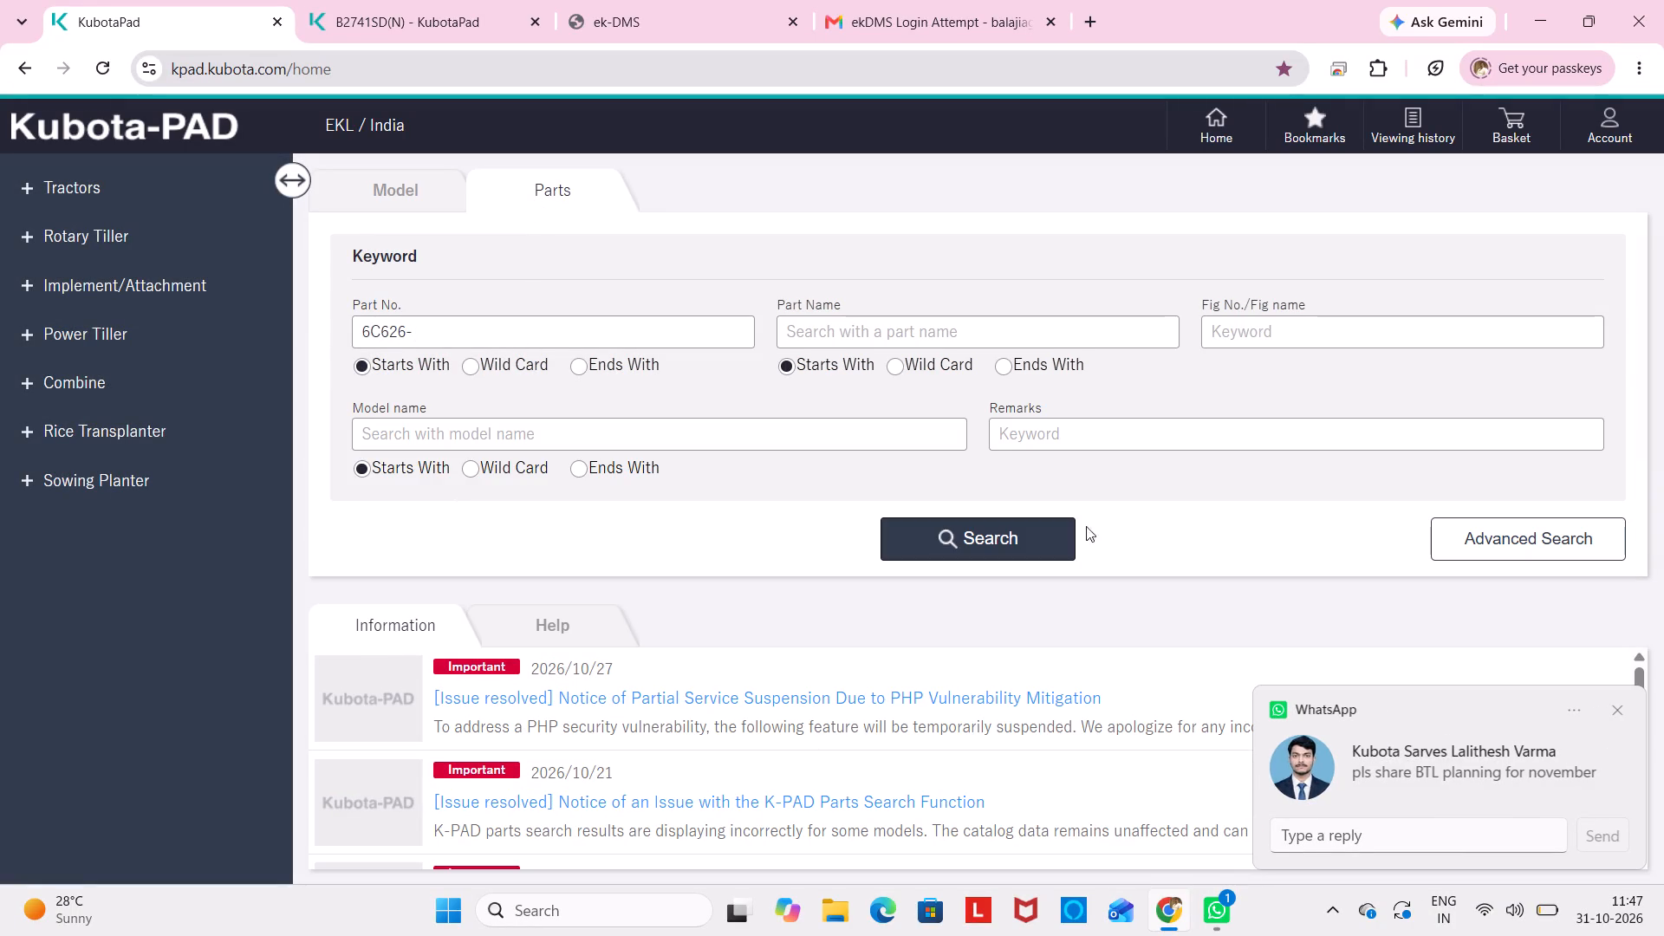
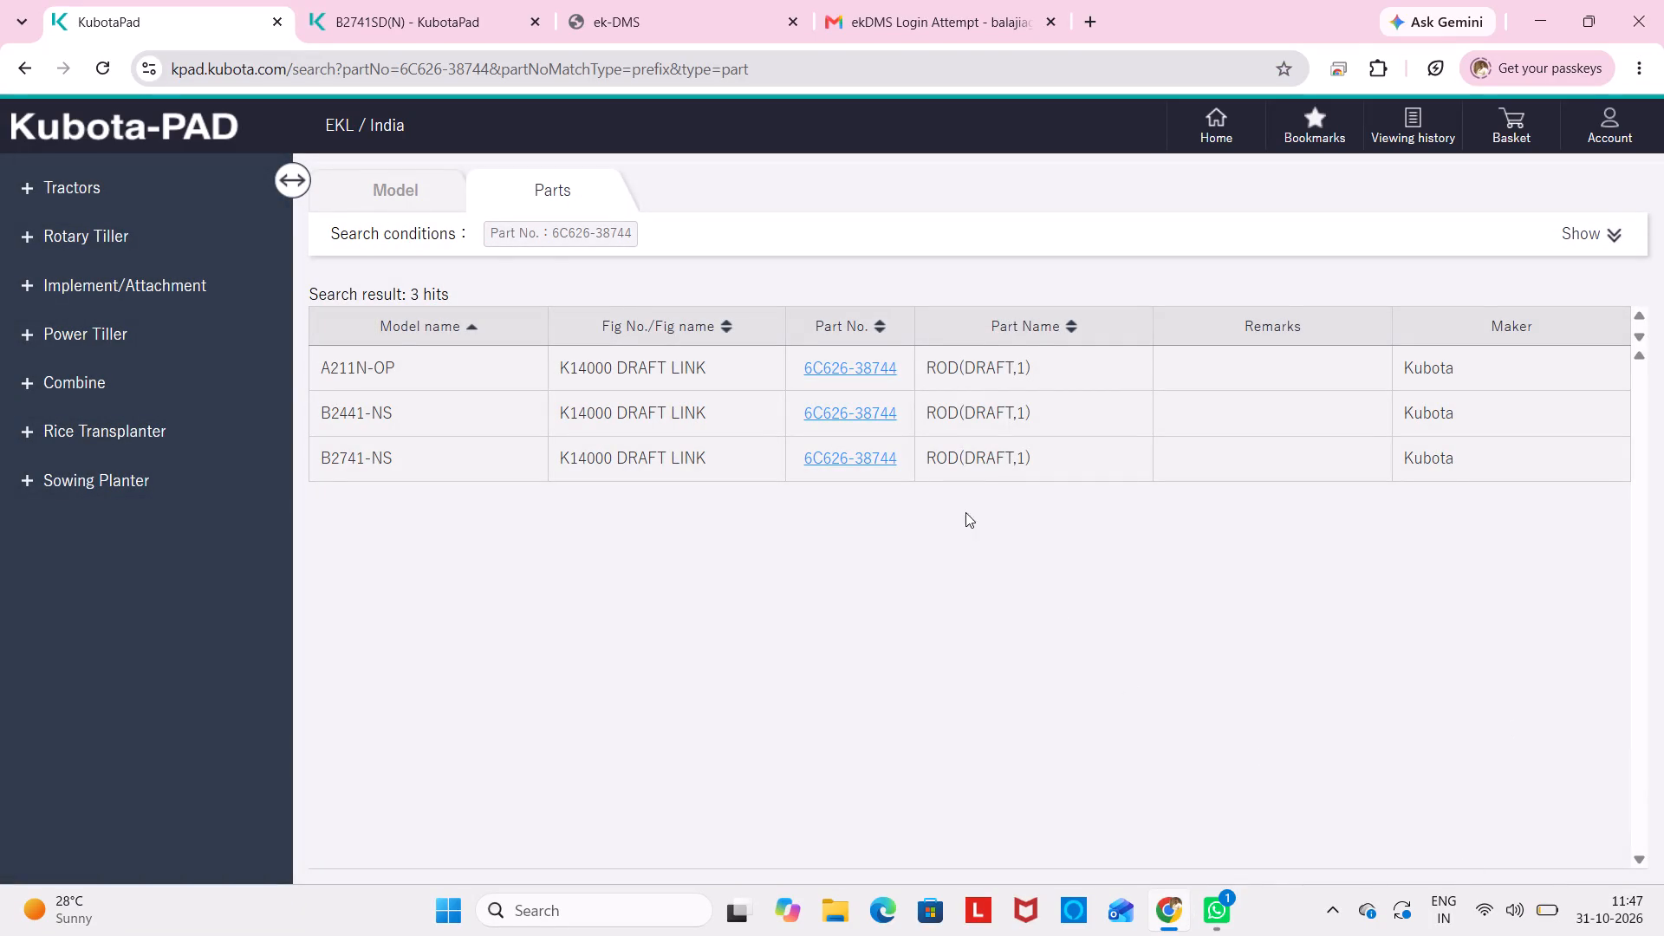
Open the B2741-NS Draft Link figure for part 6C626-38744 and find its section in the catalogue's category list.
click(868, 465)
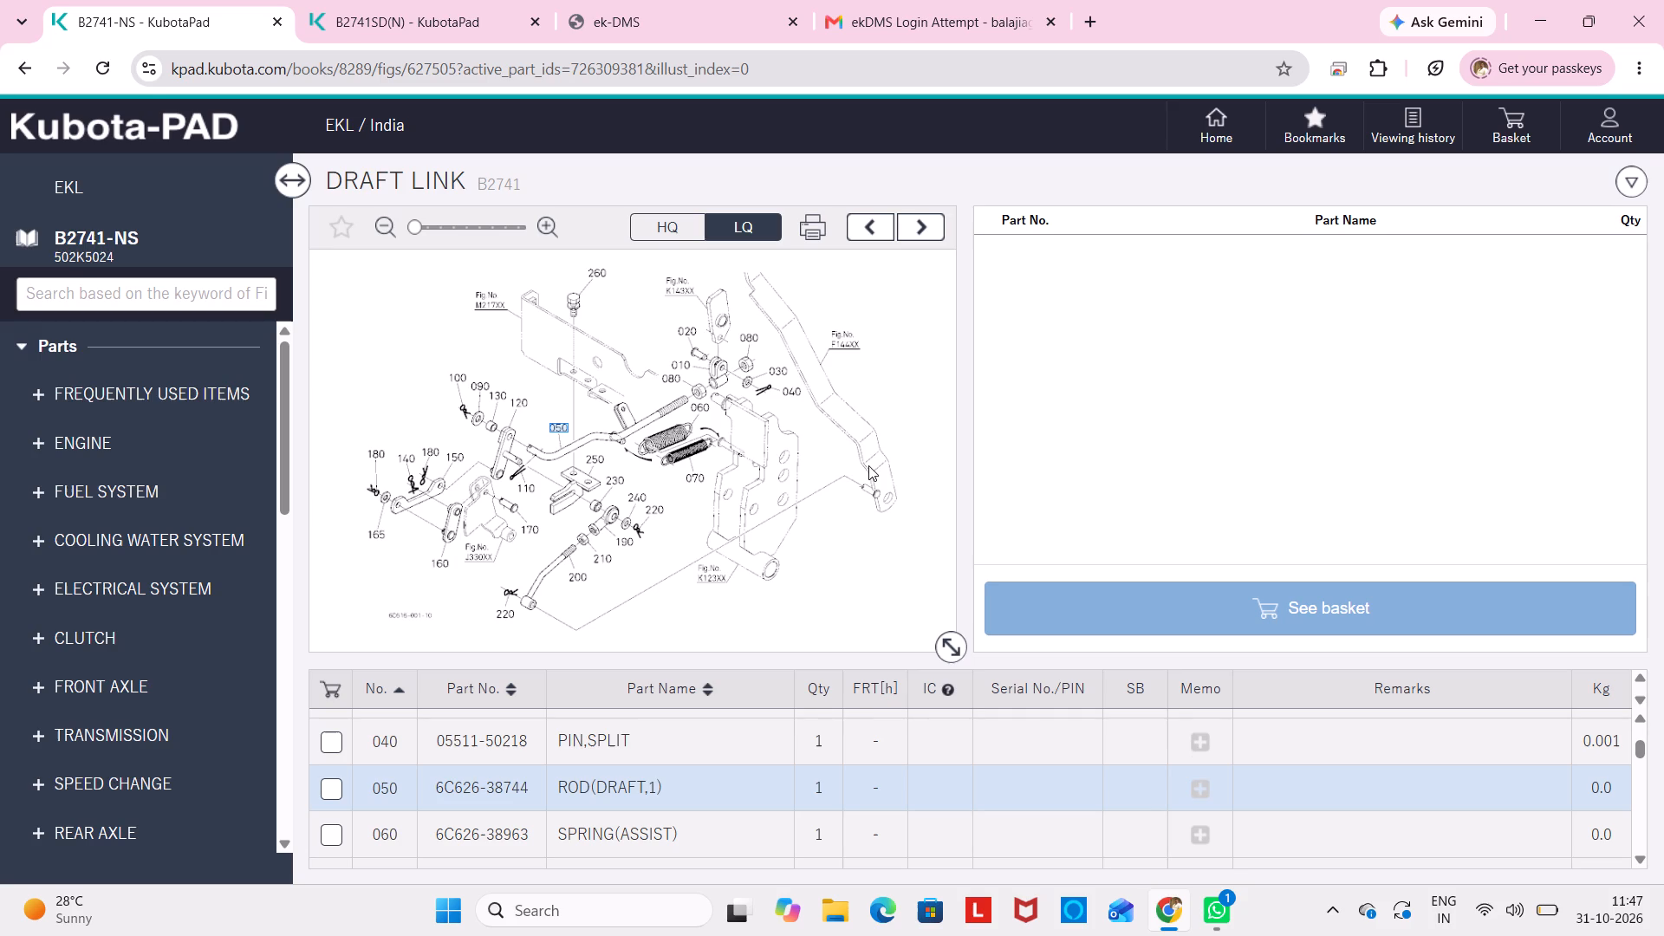
click(748, 0)
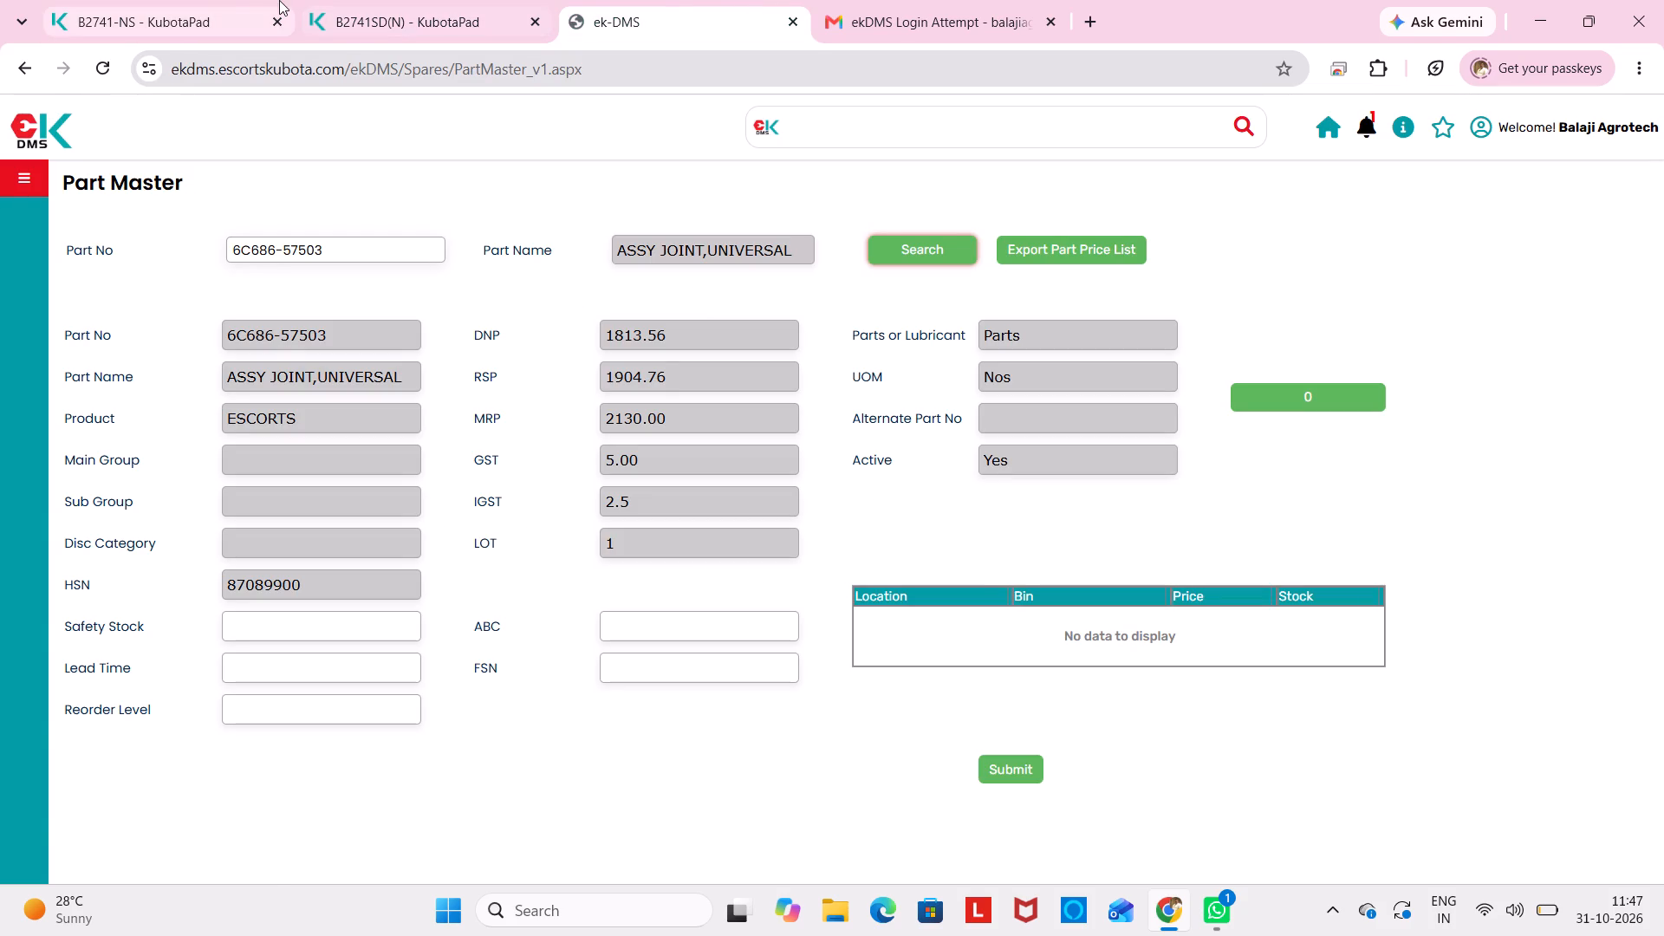
click(228, 0)
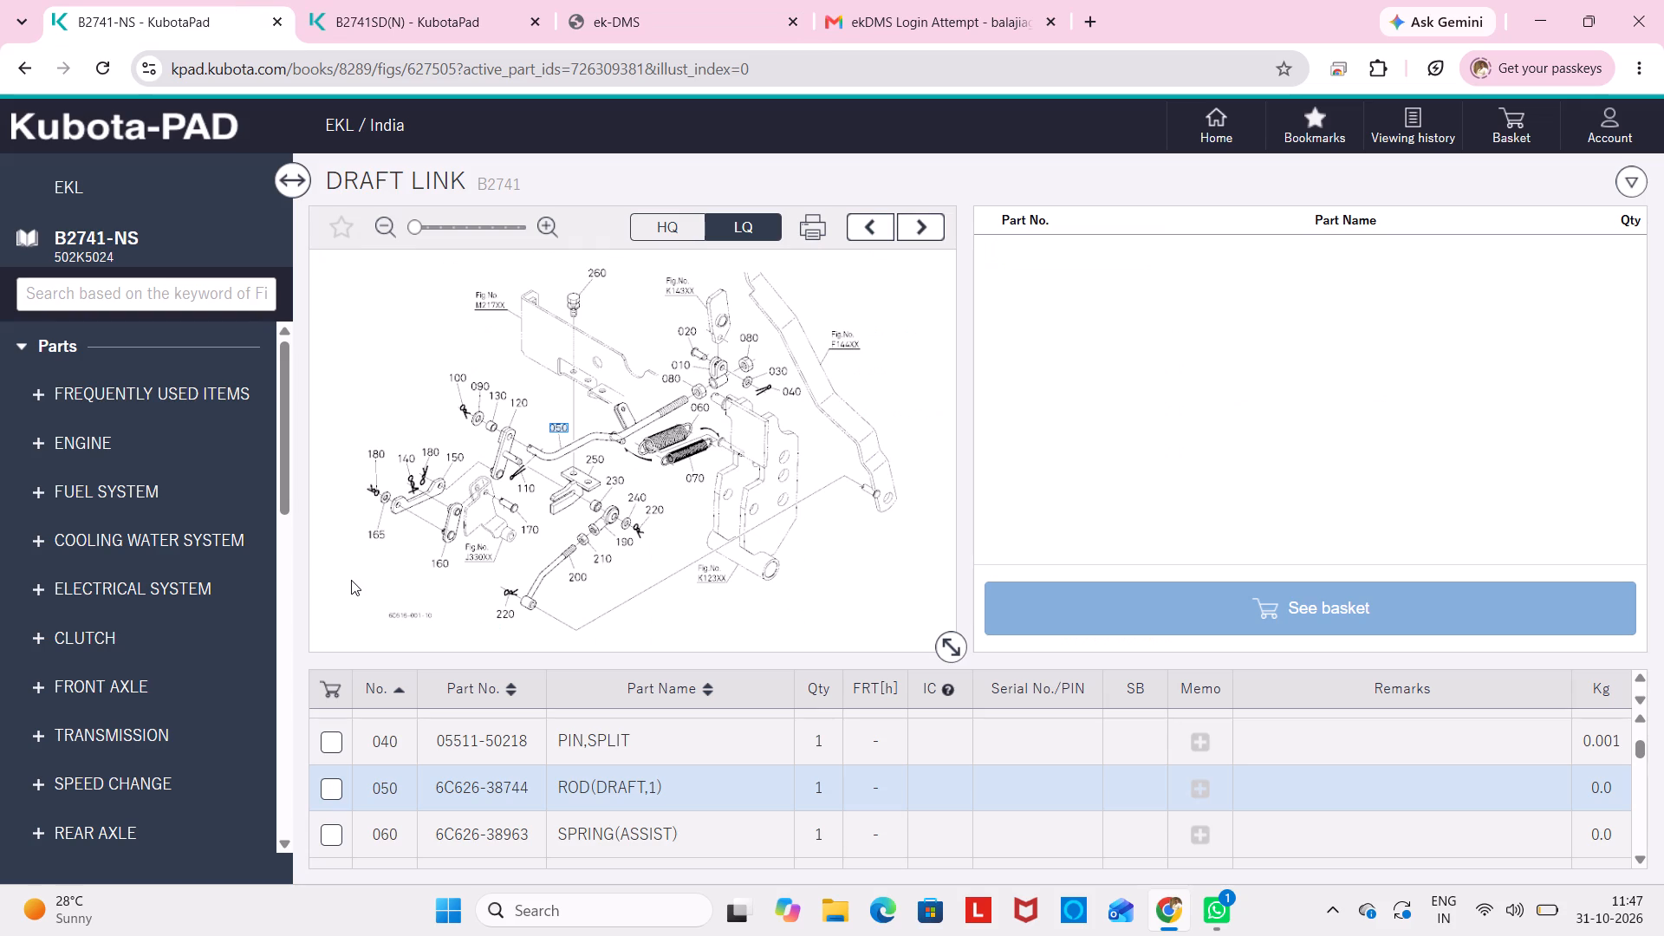
scroll(351, 580, down, 2)
scroll(253, 566, down, 5)
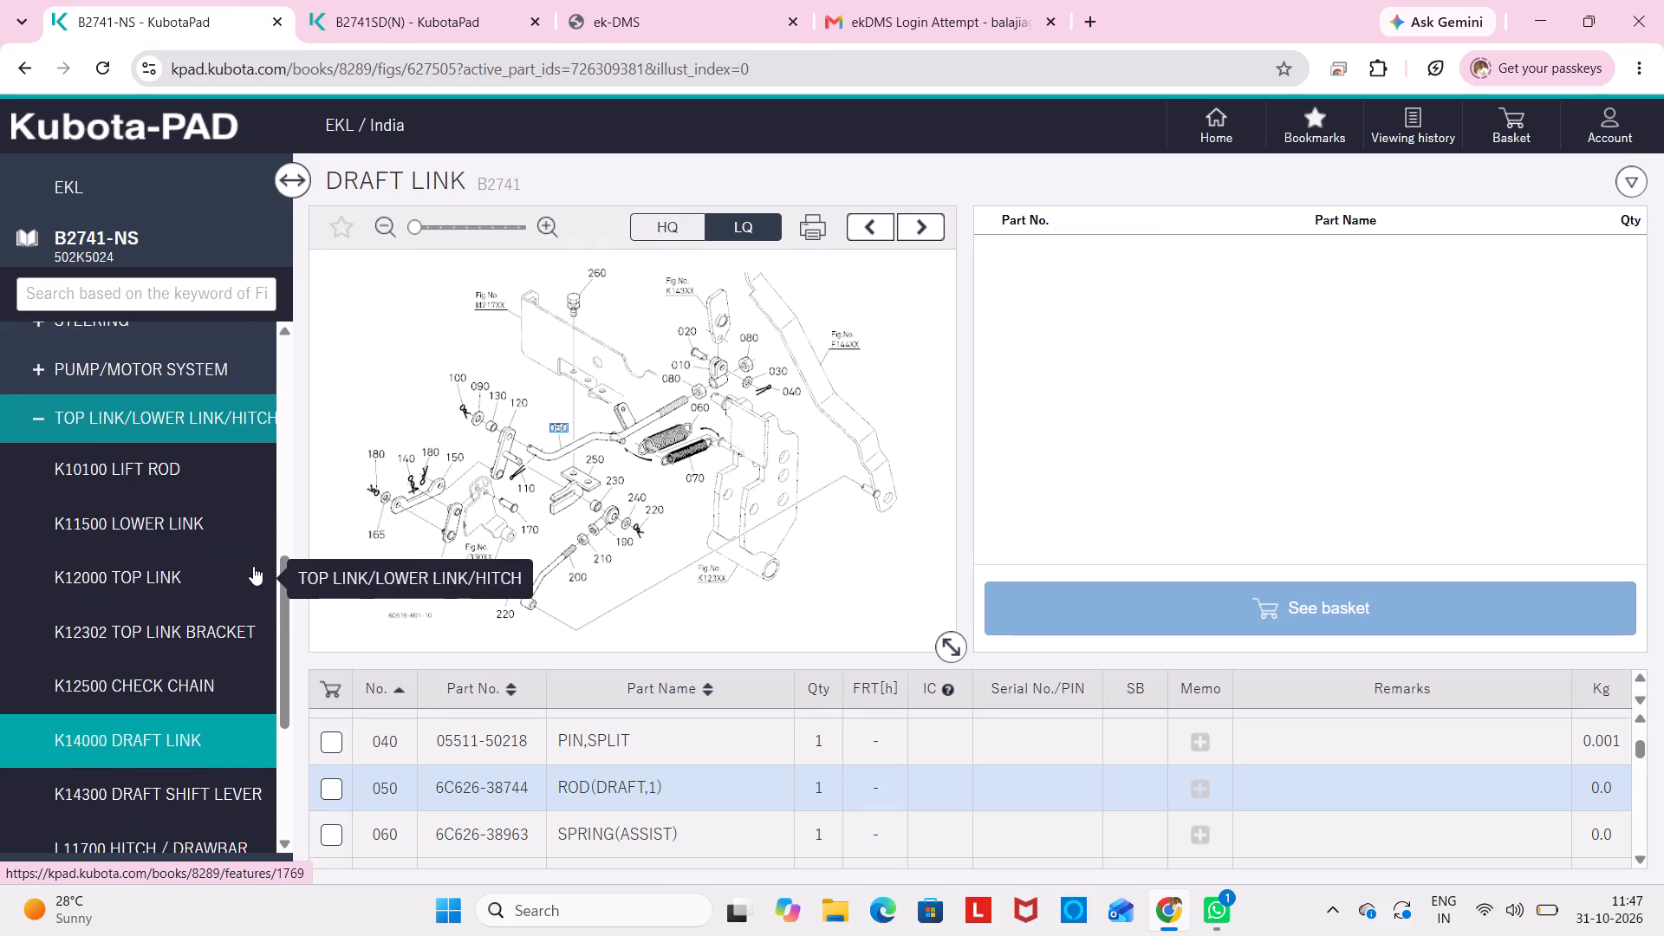
In the B2741SD(N) catalogue, open the K14002 Draft Link figure under Top Link/Lower Link/Hitch and select item 050.
click(620, 4)
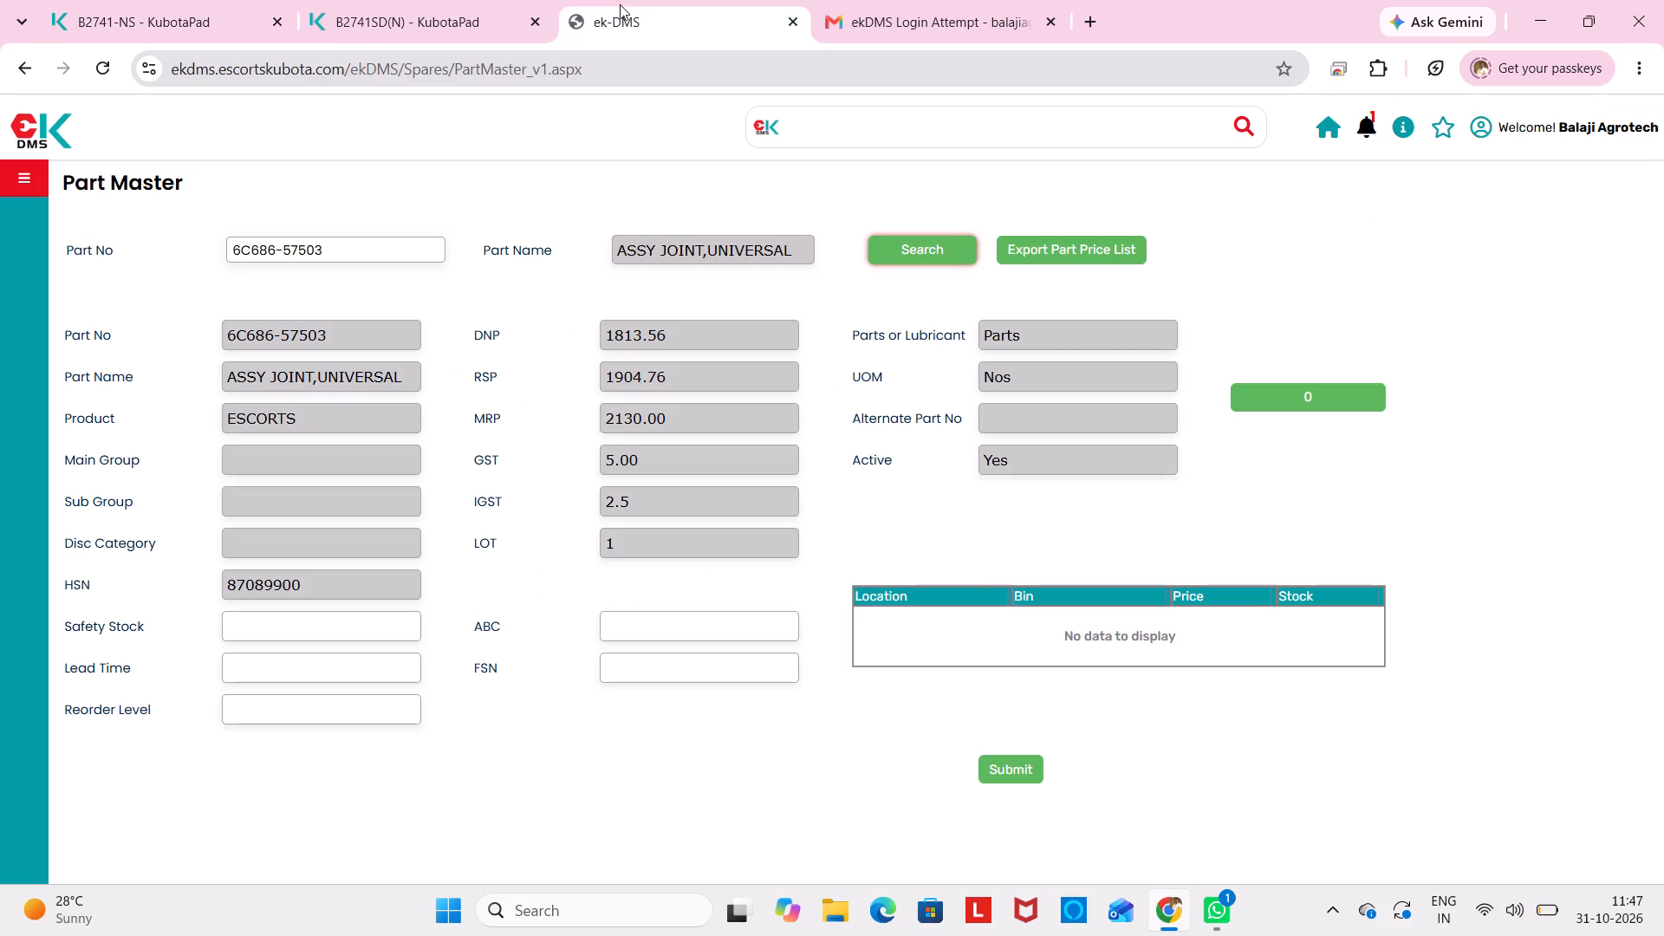
click(358, 0)
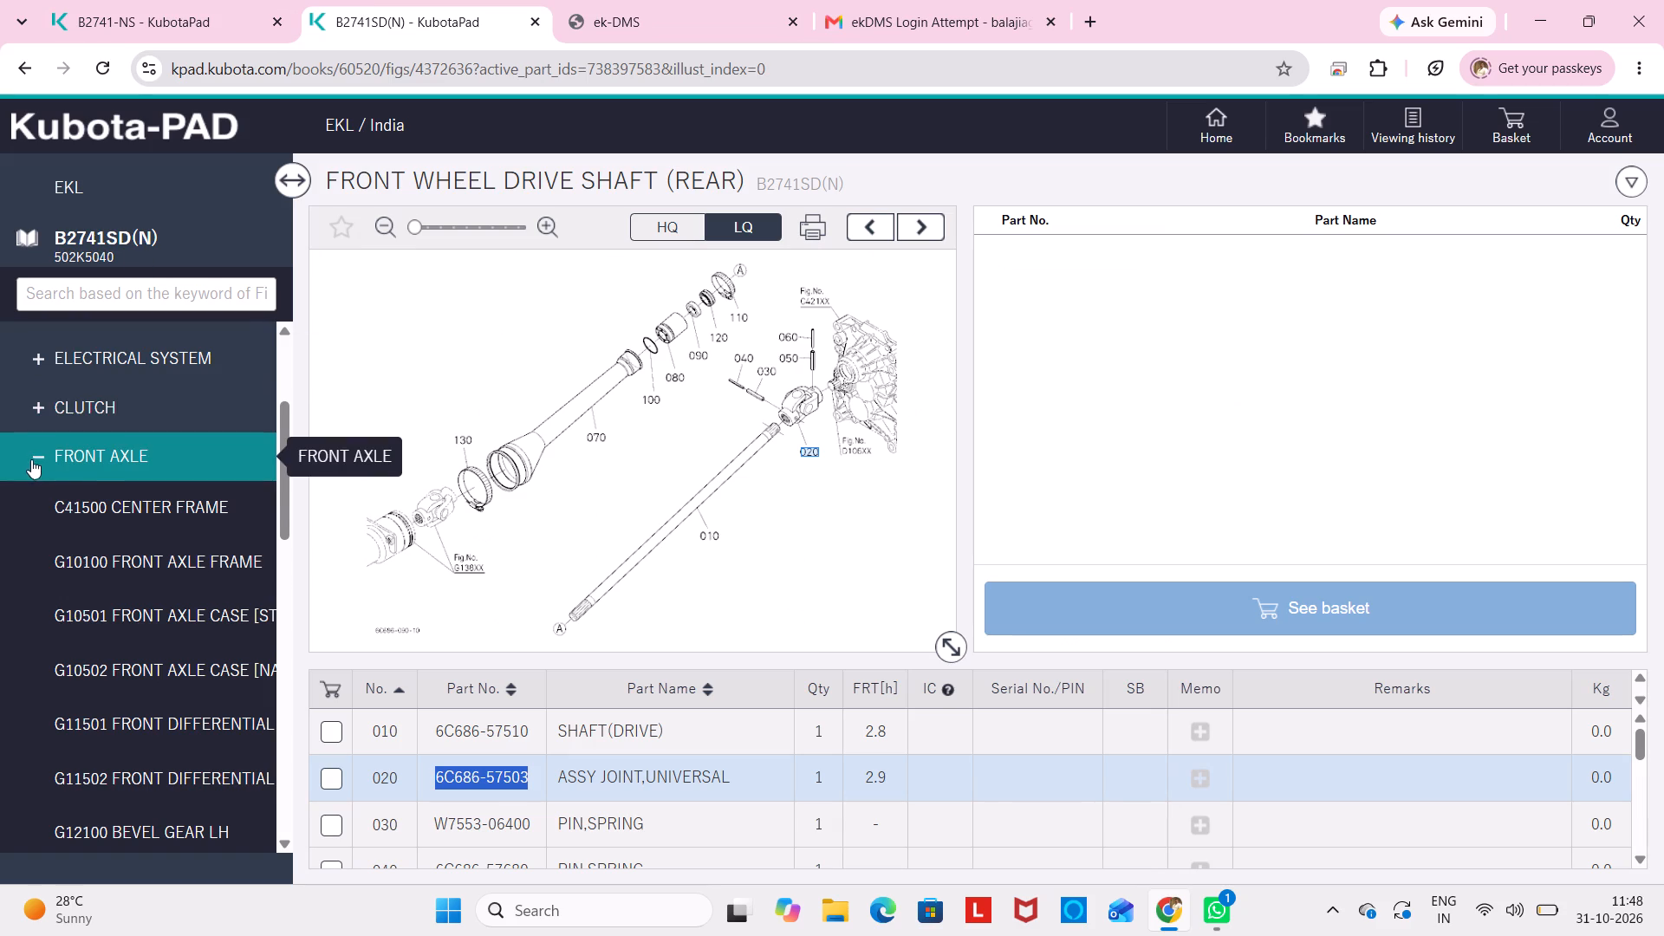
click(31, 460)
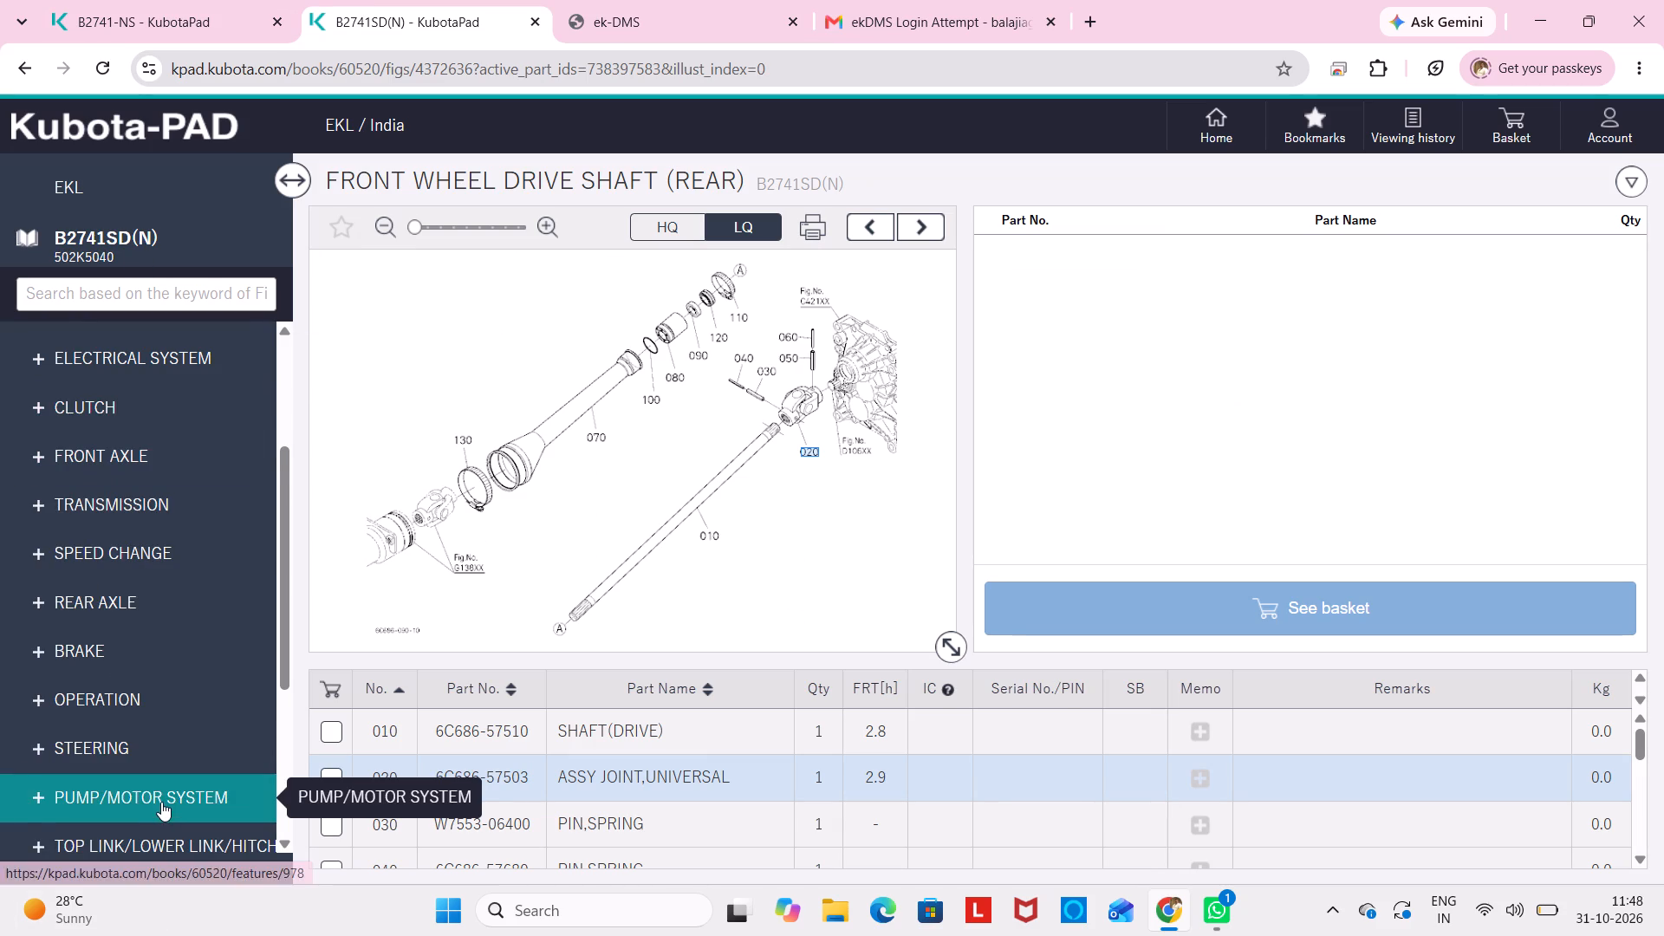
scroll(161, 802, down, 2)
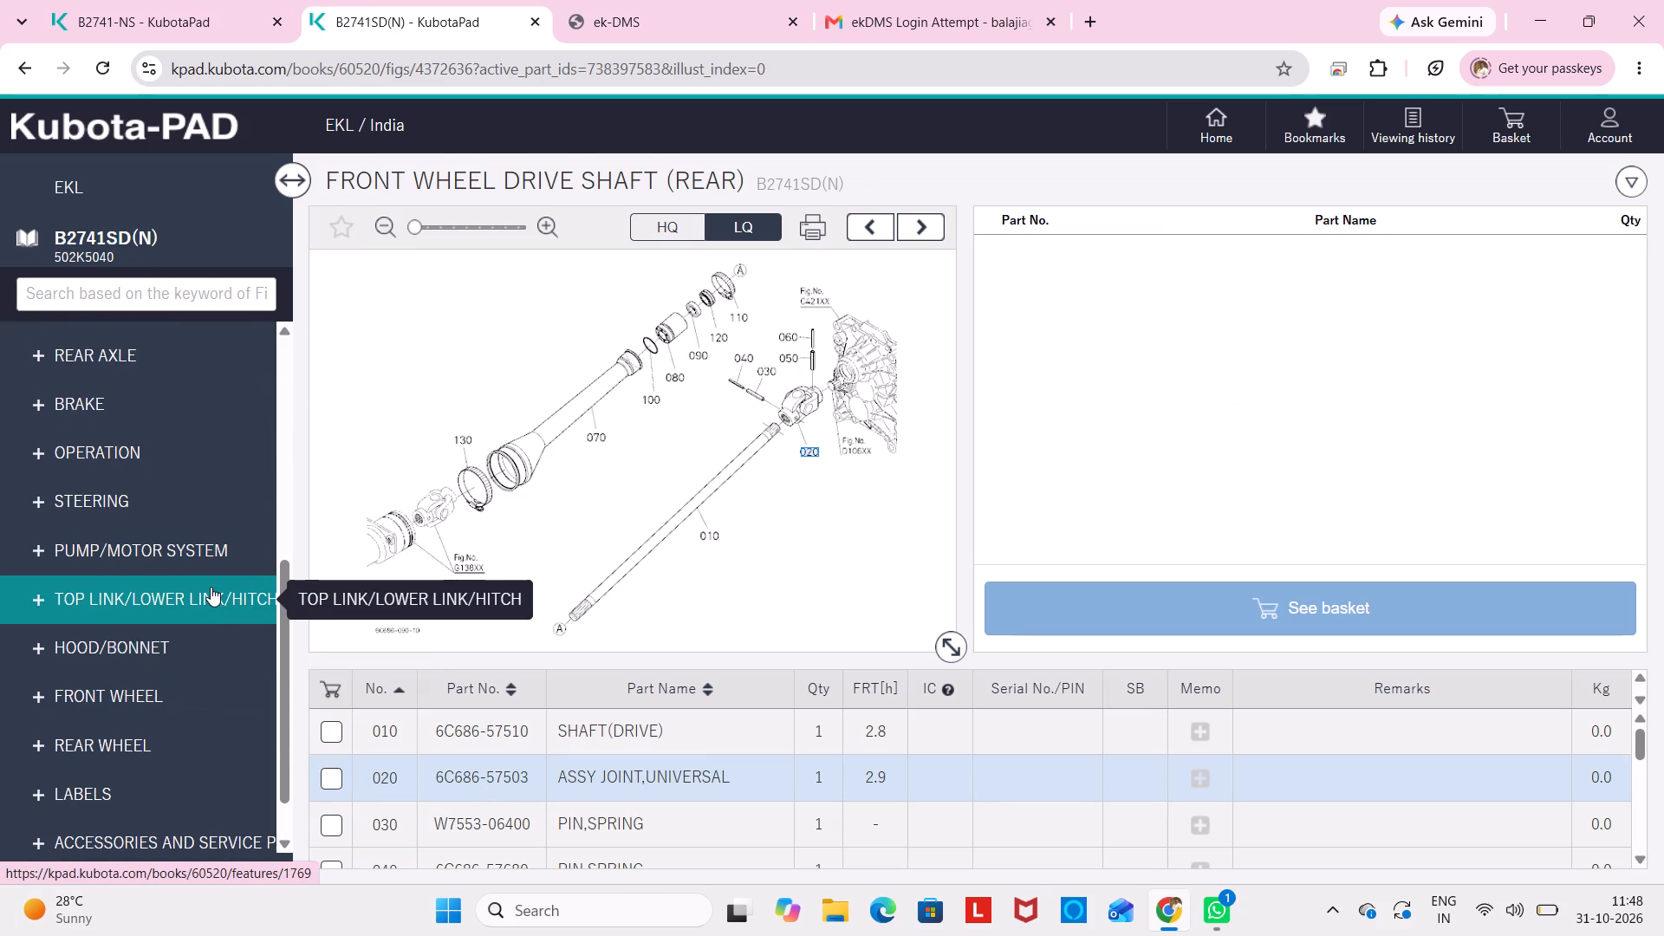
click(211, 587)
scroll(754, 620, down, 6)
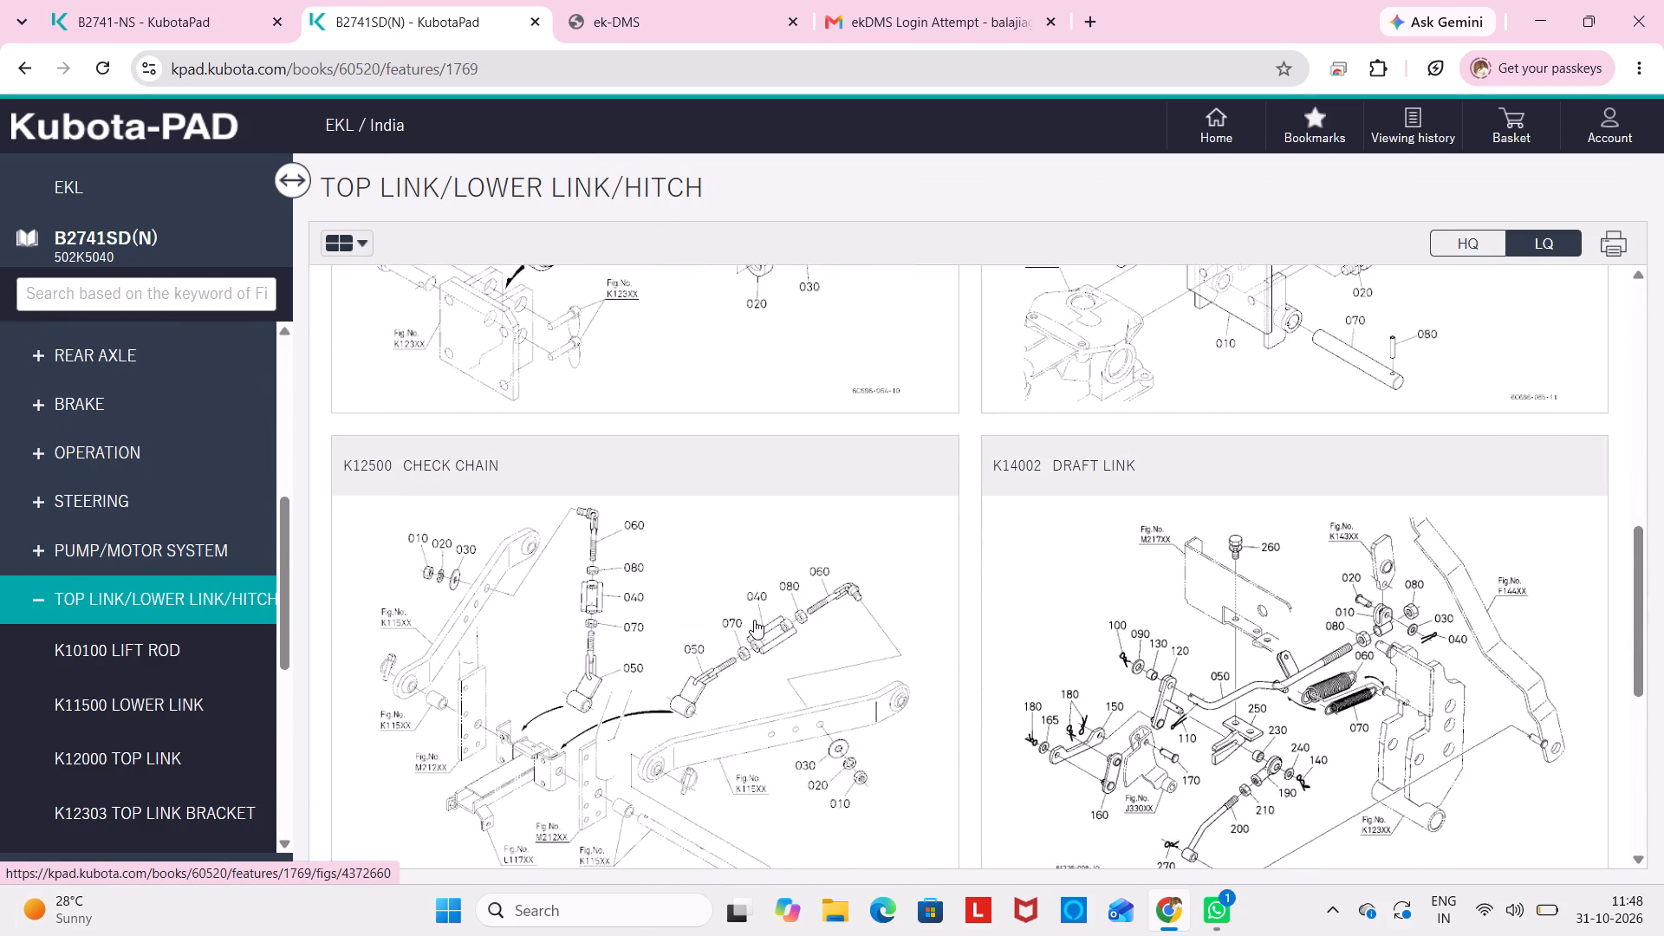
scroll(754, 620, down, 1)
click(1279, 569)
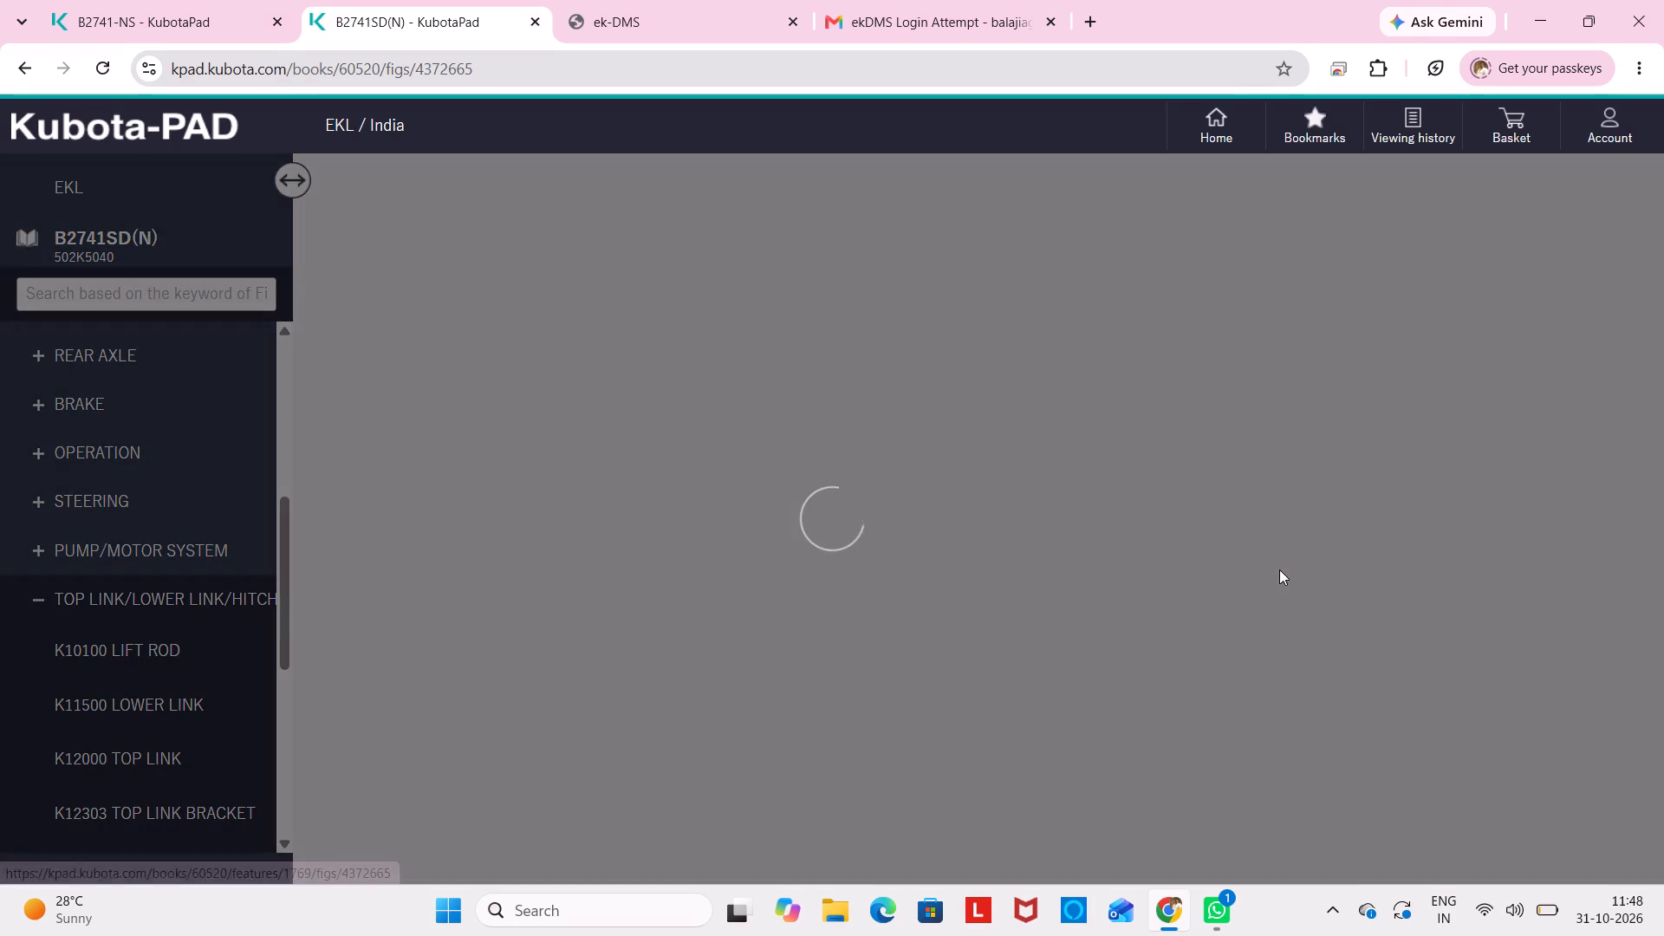
click(563, 424)
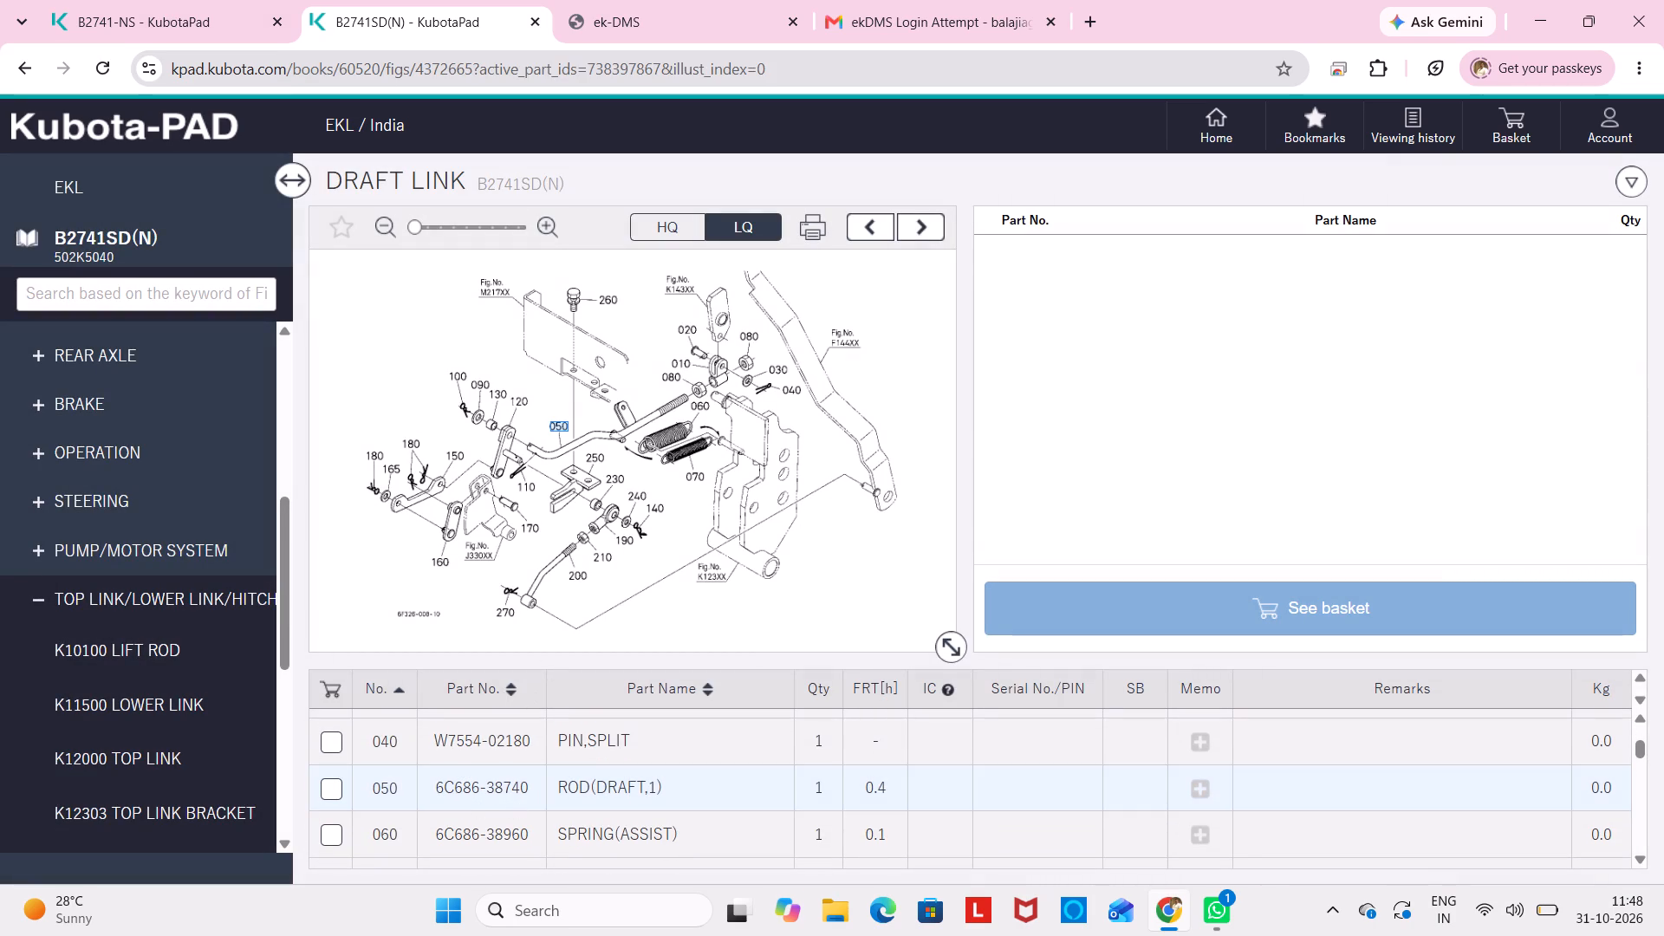
Copy the B2741SD(N) draft rod's part number 6C686-38740 and look it up in the ekDMS Part Master.
triple_click(505, 785)
key(ctrl+c)
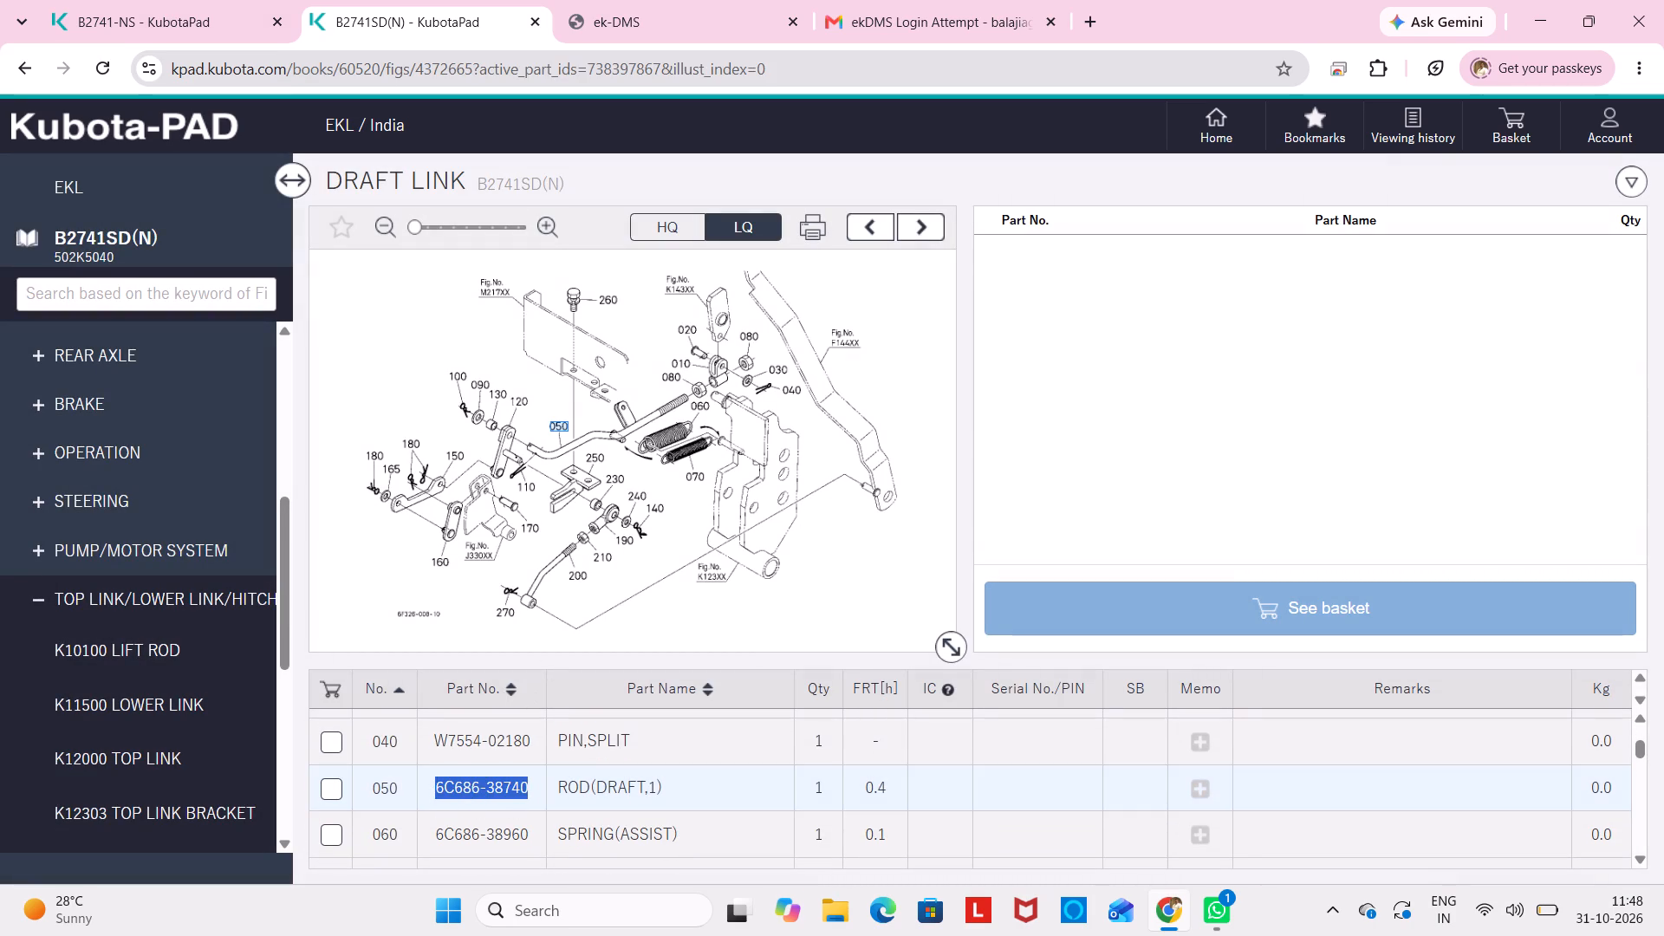
click(755, 0)
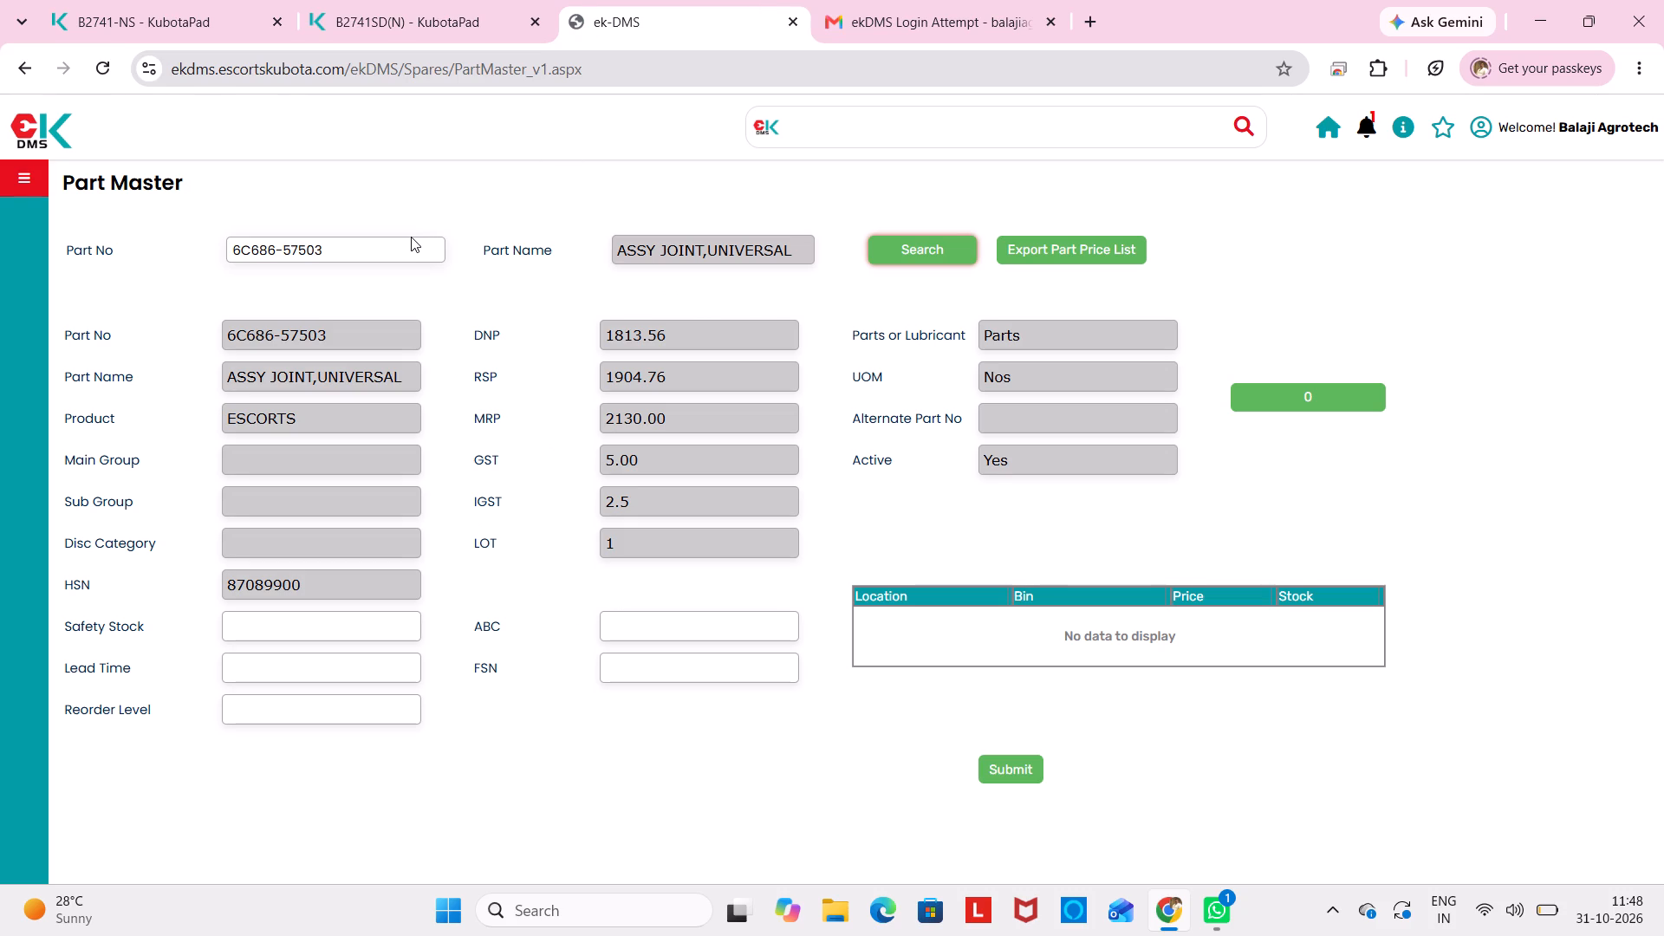
triple_click(411, 237)
triple_click(379, 247)
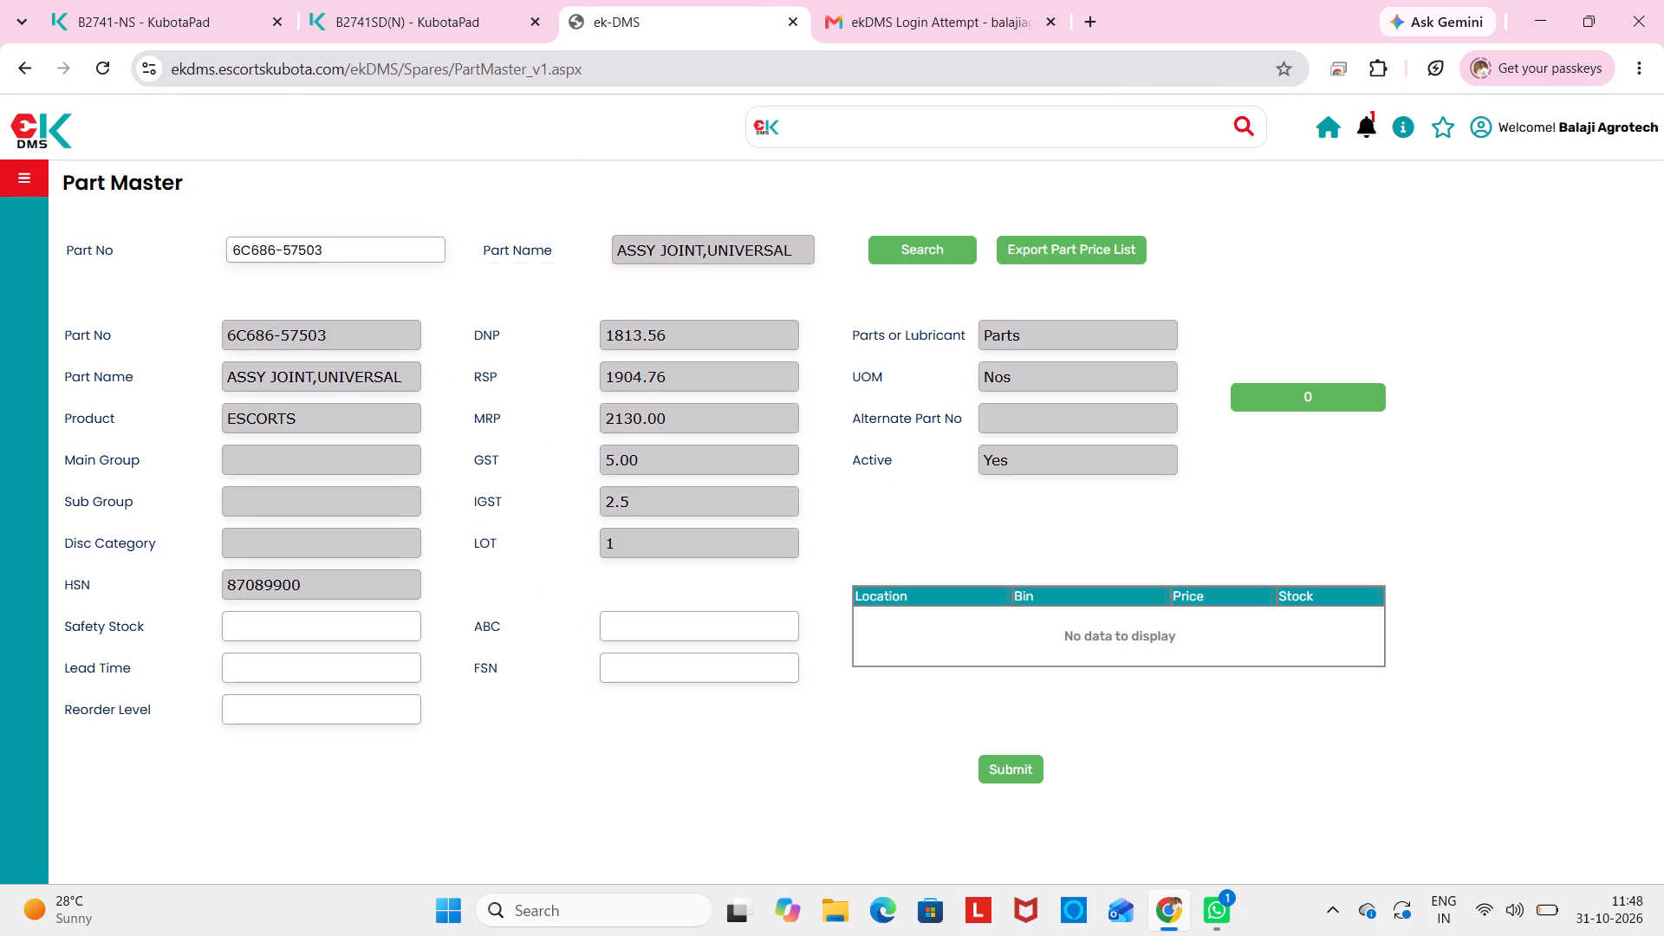
key(ctrl+v)
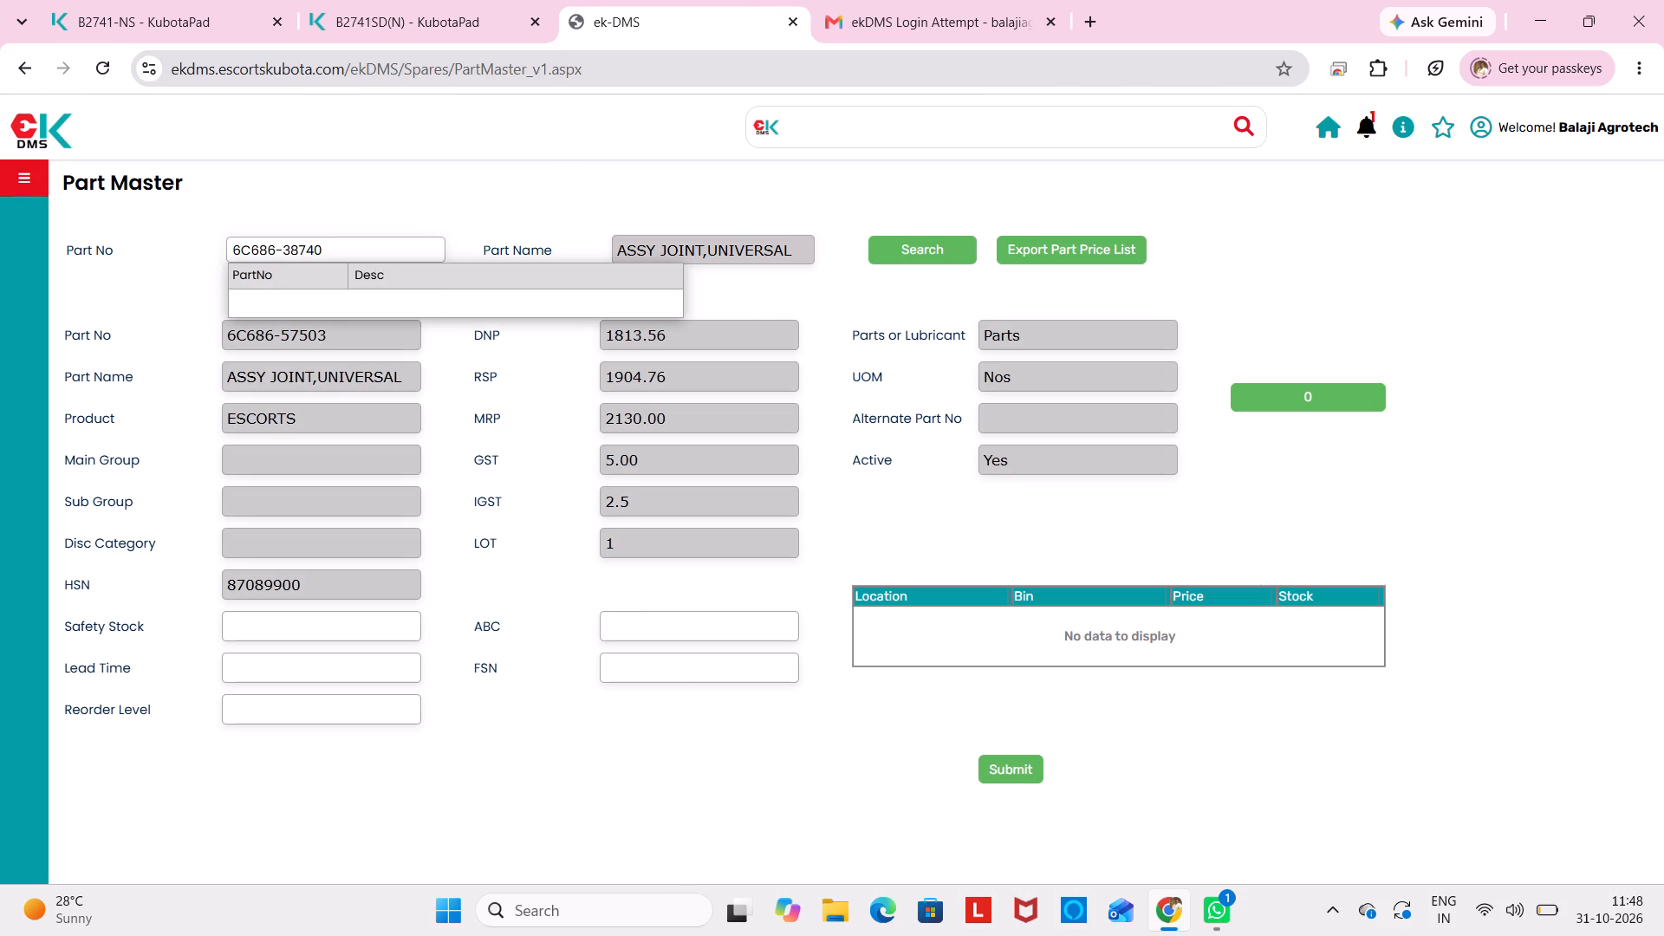
click(406, 292)
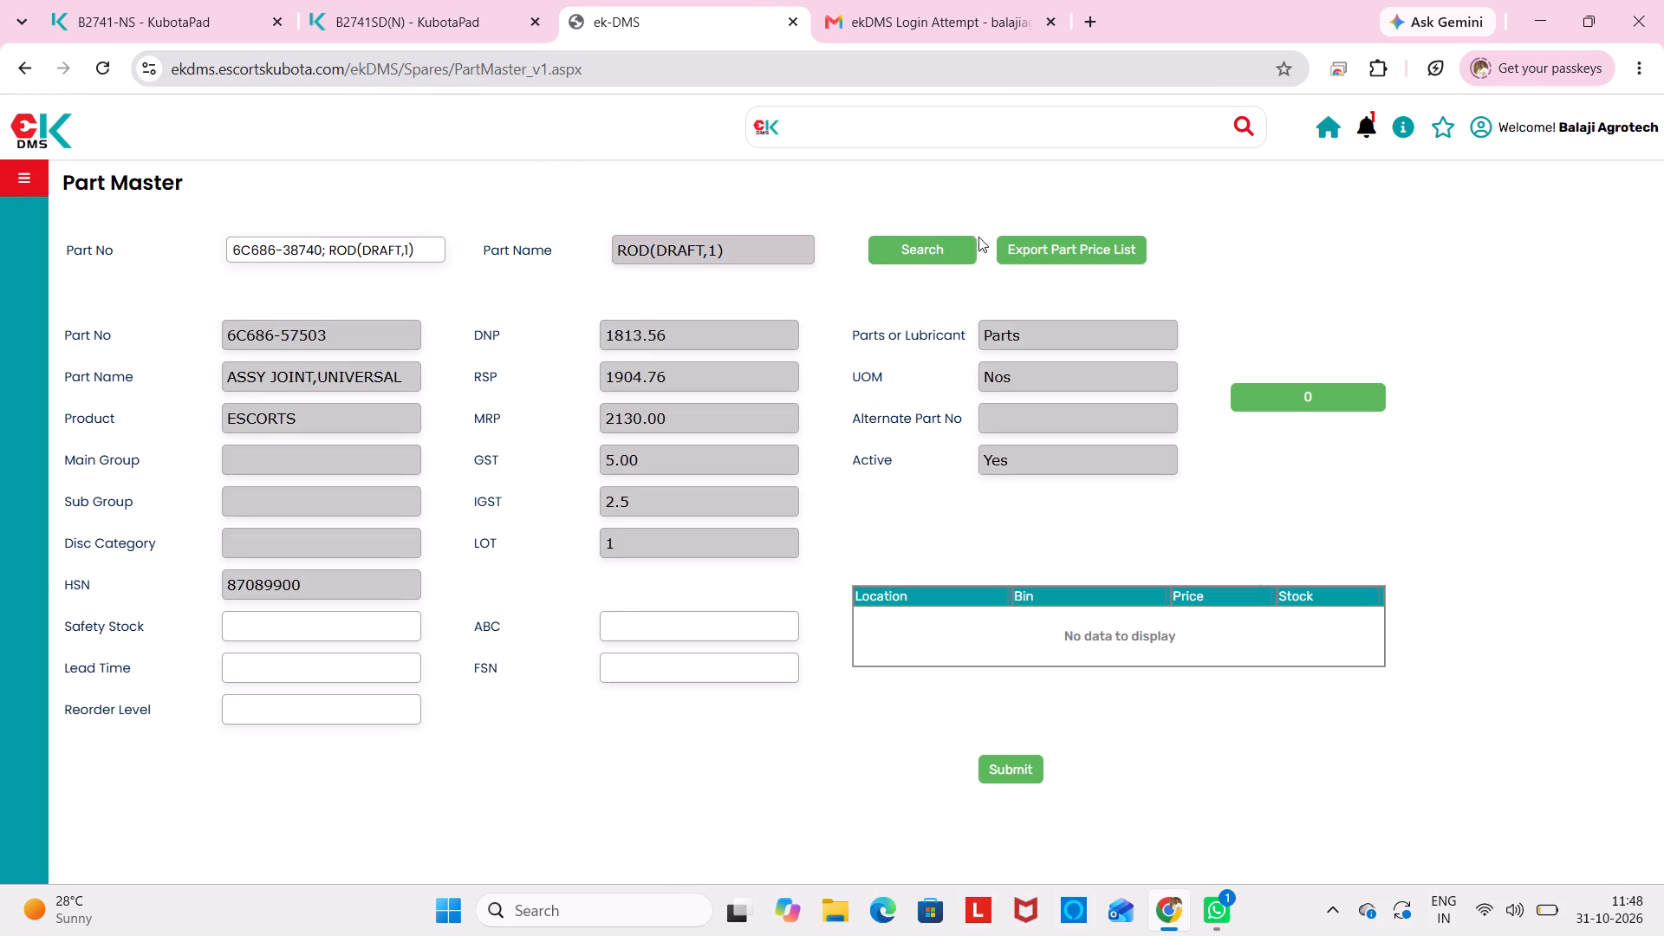
click(952, 242)
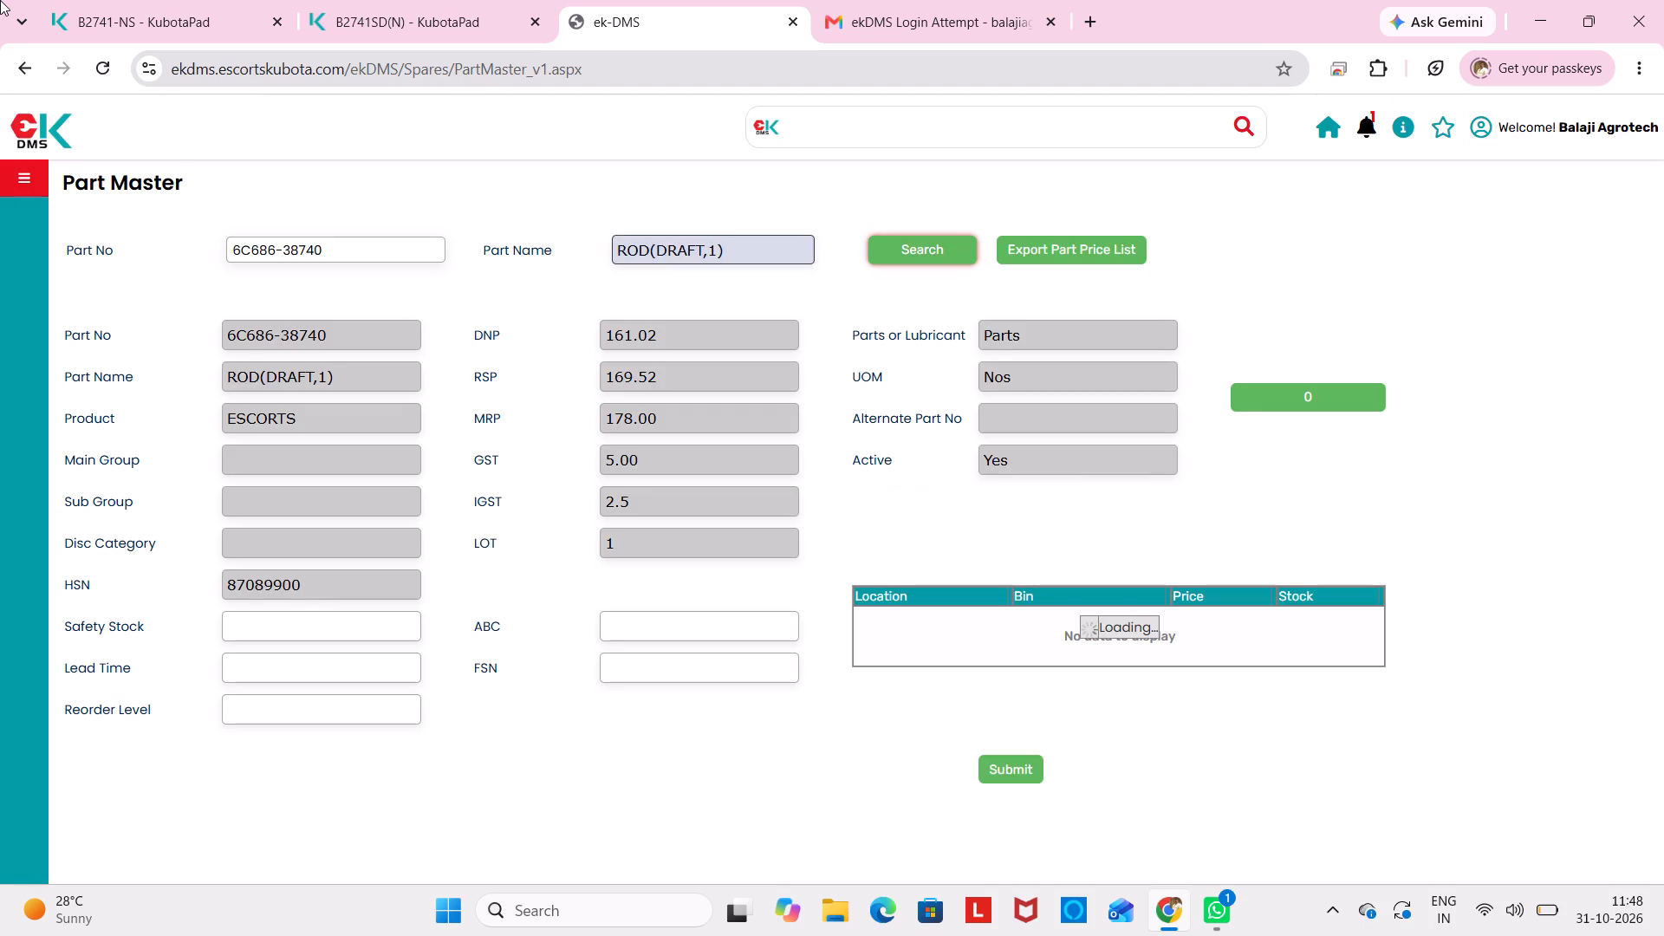
Copy the B2741-NS draft rod's part number 6C626-38744 from Kubota-PAD and look it up in the ekDMS Part Master.
click(0, 0)
click(133, 0)
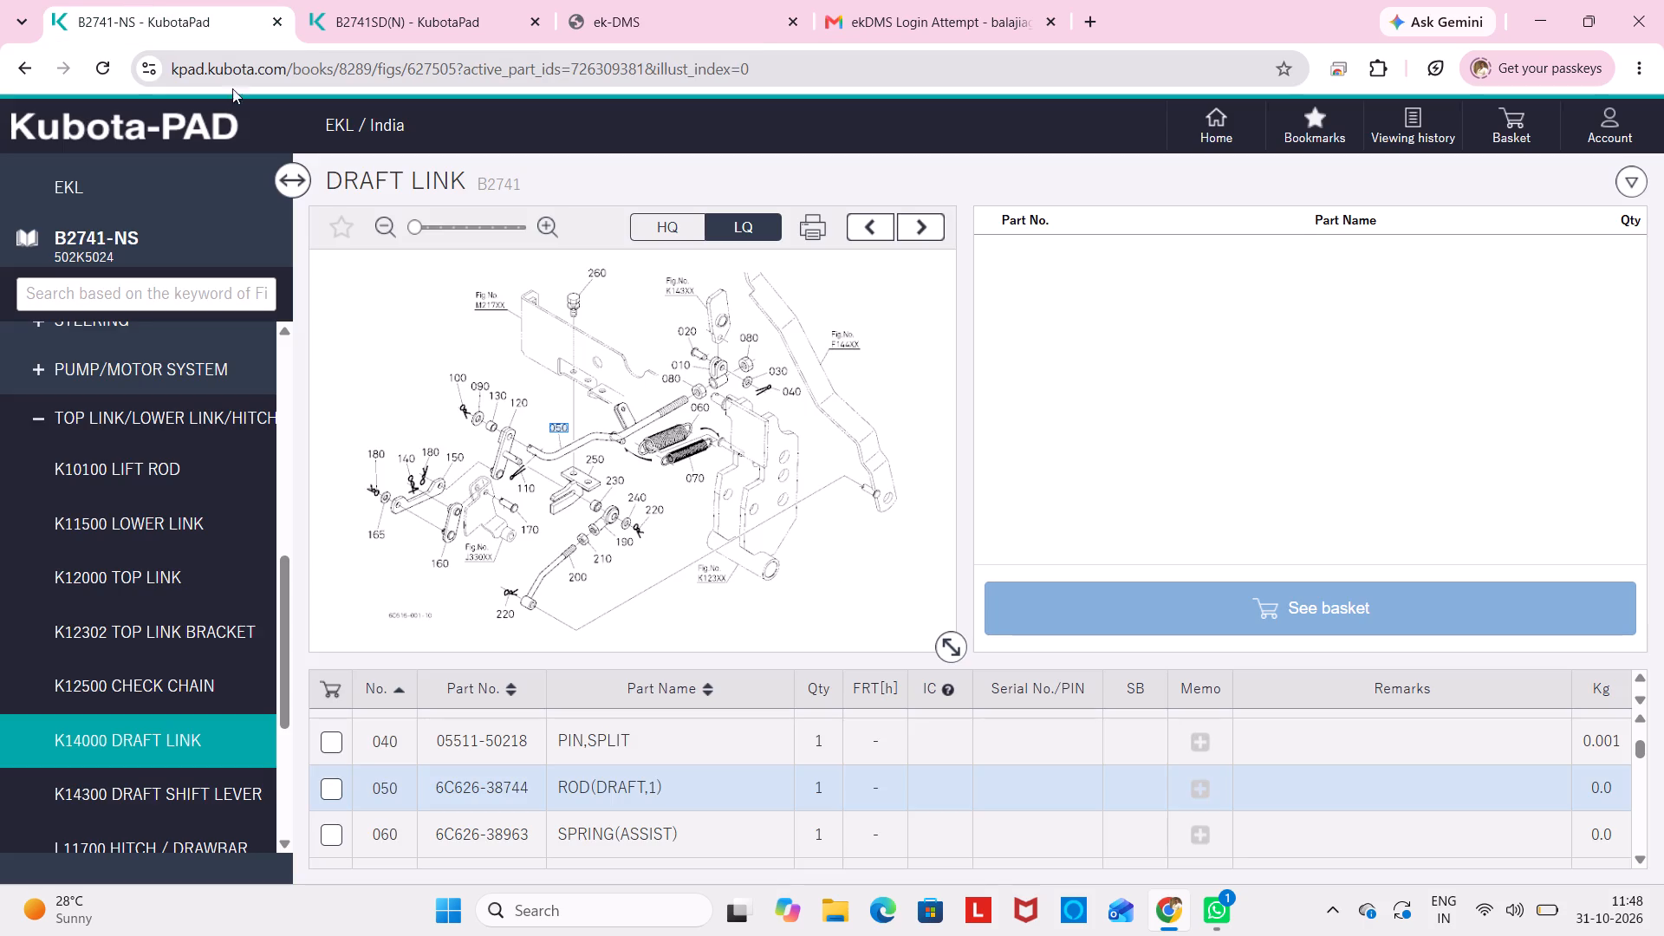
click(477, 790)
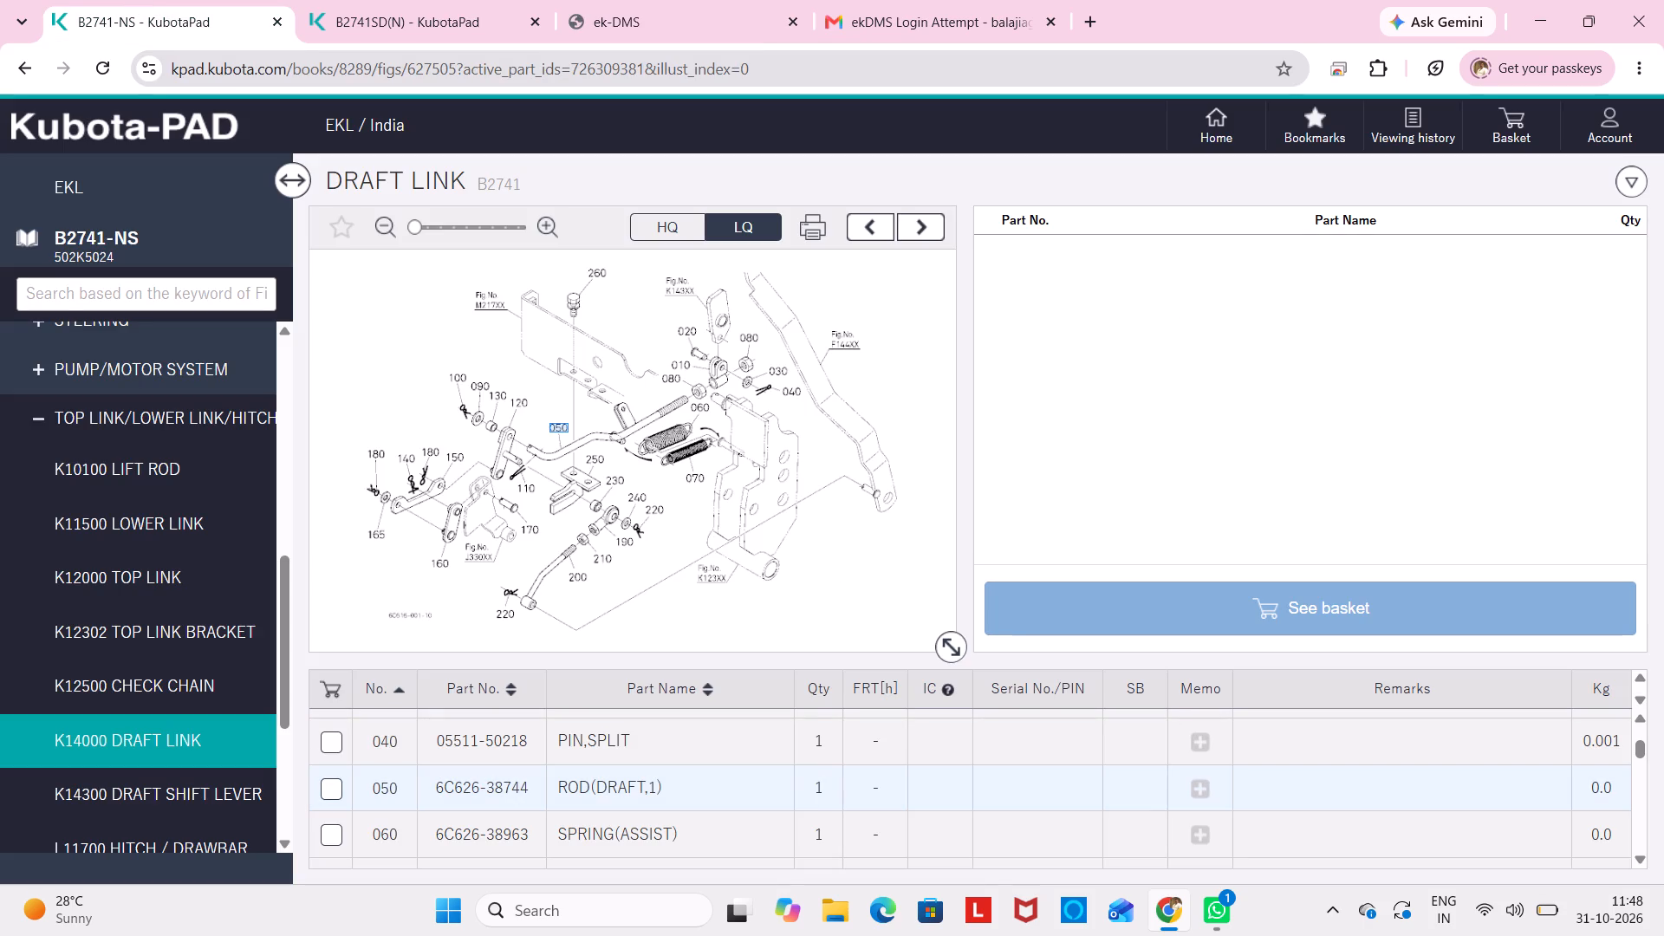
triple_click(477, 790)
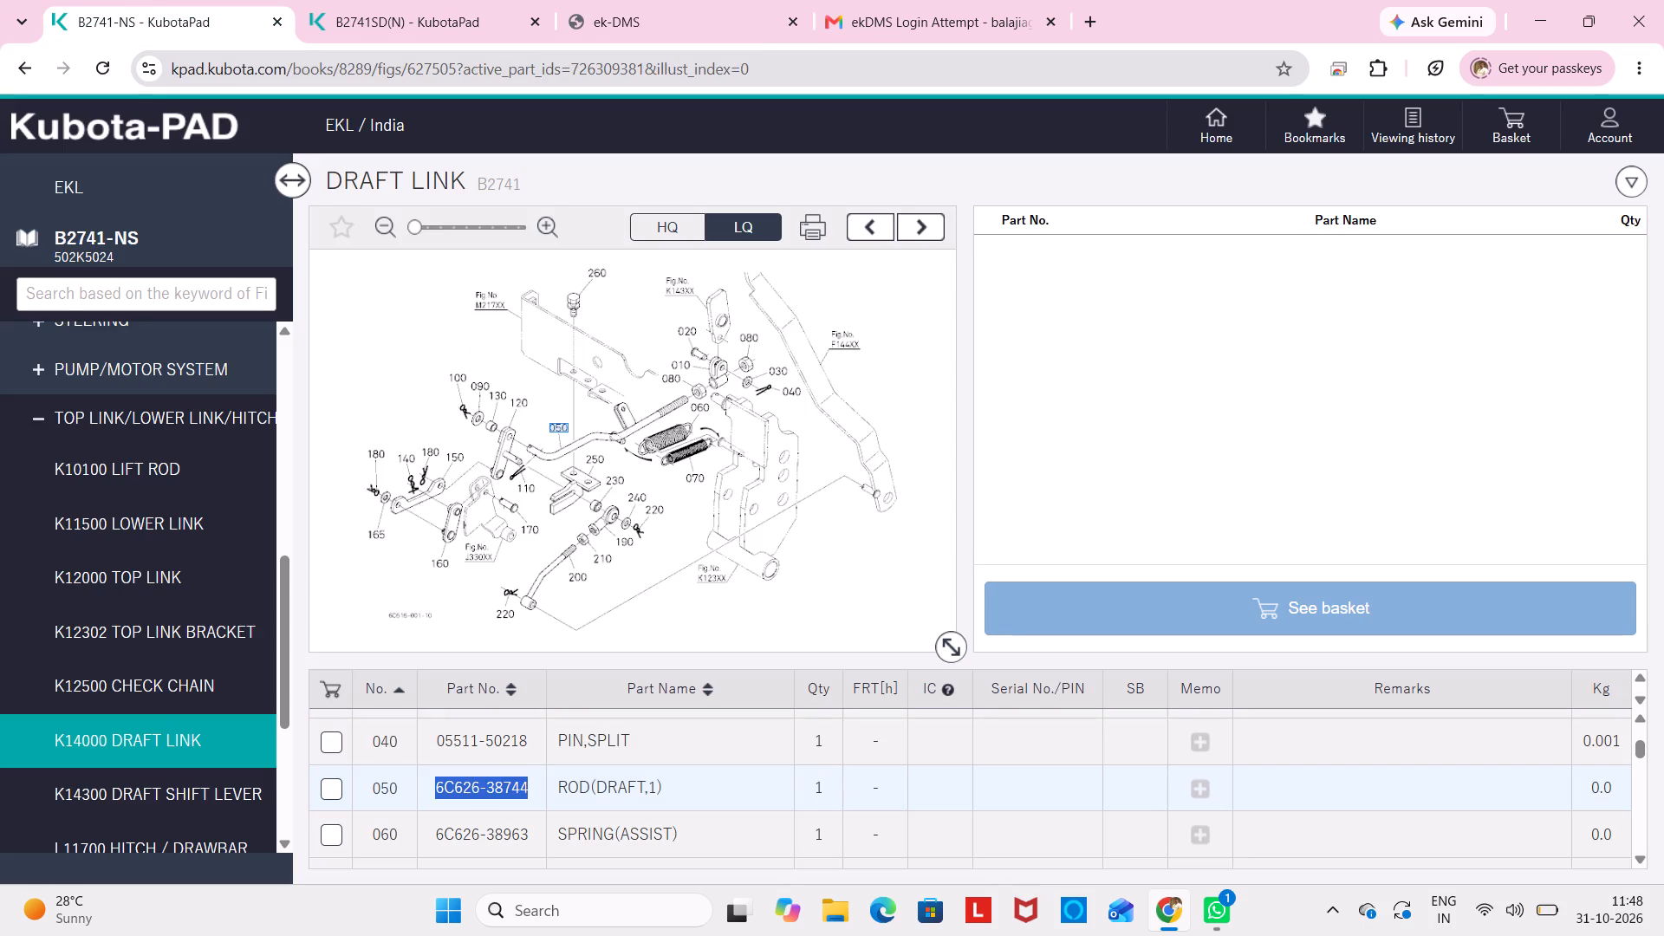
key(ctrl+c)
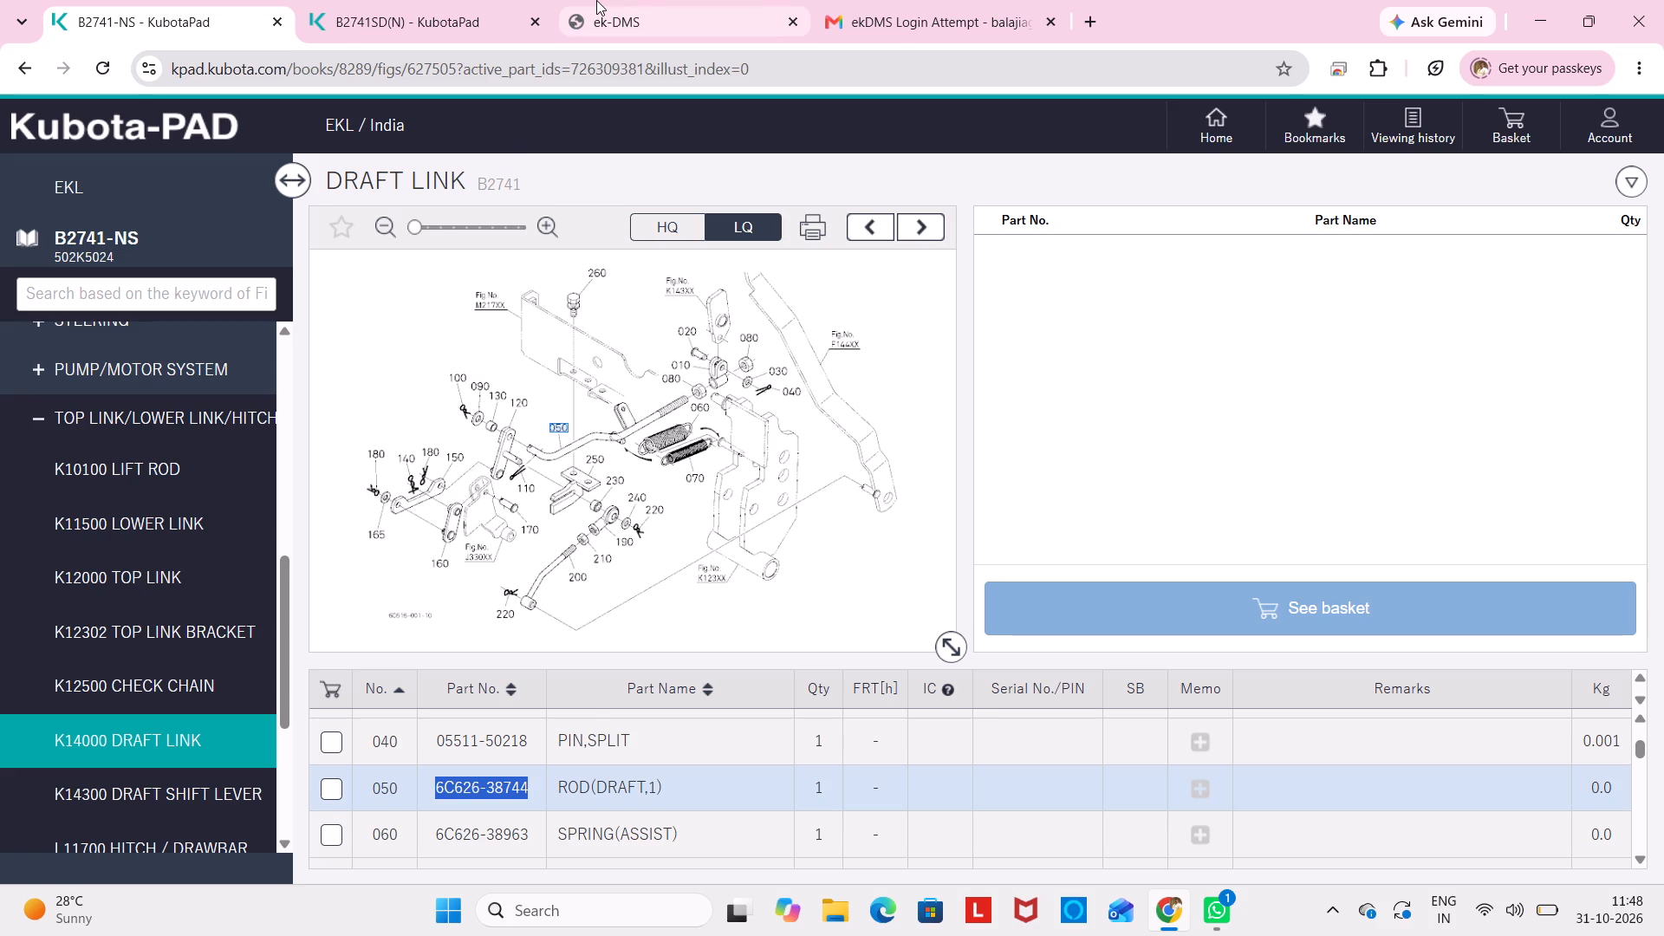
click(596, 0)
triple_click(278, 246)
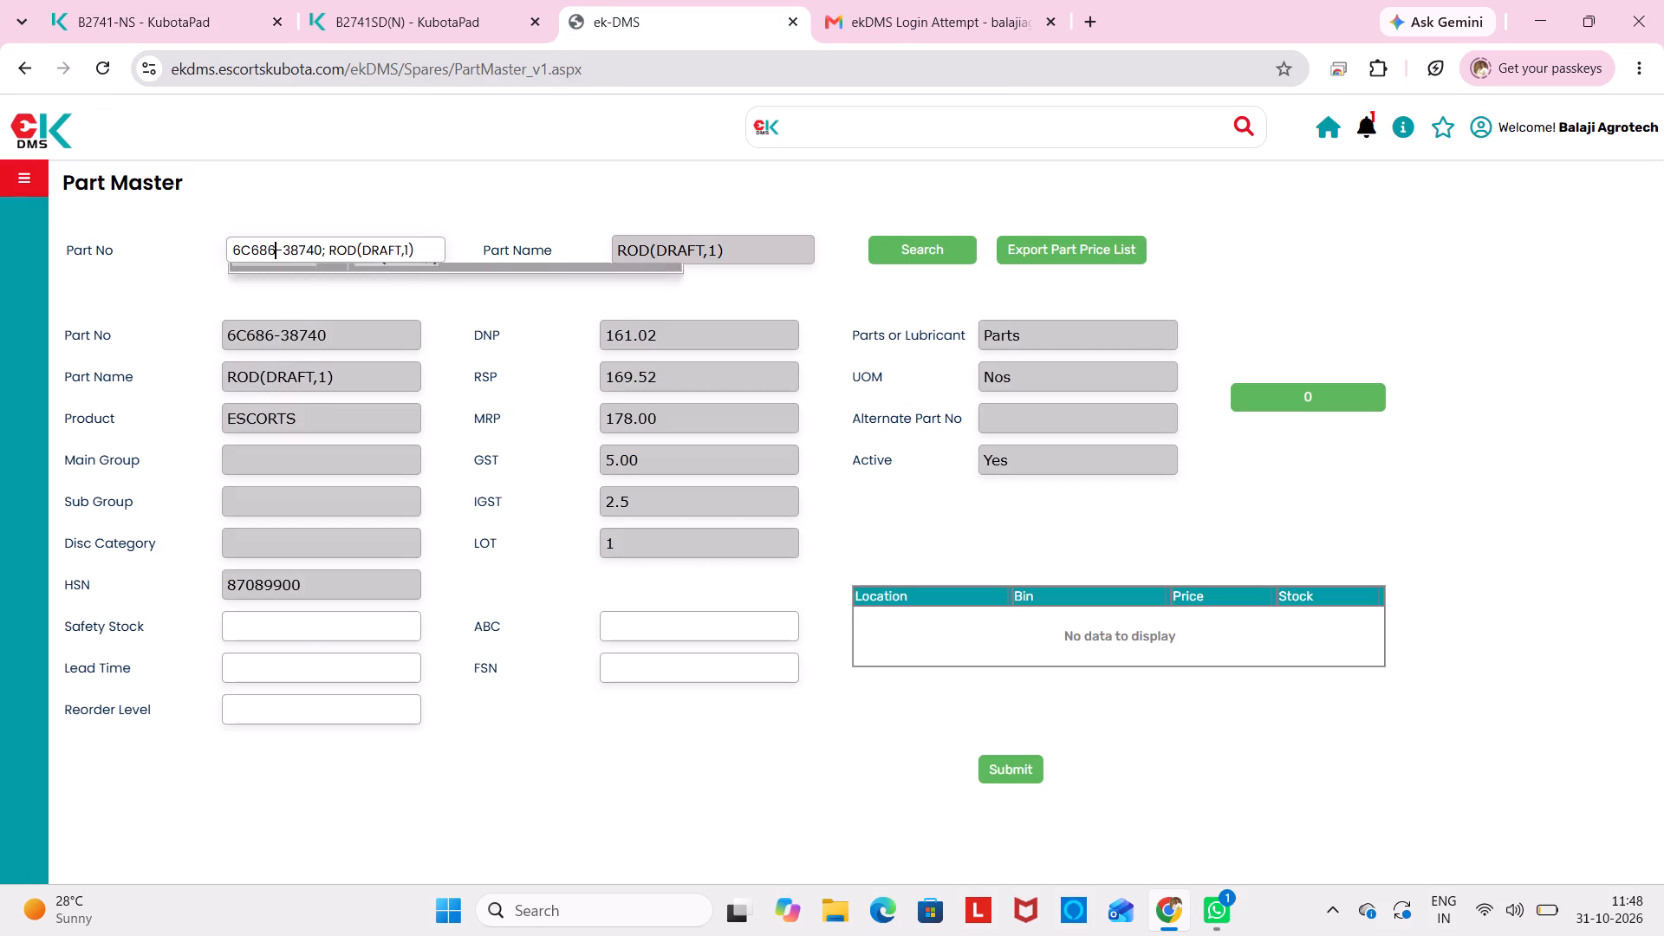
key(ctrl+v)
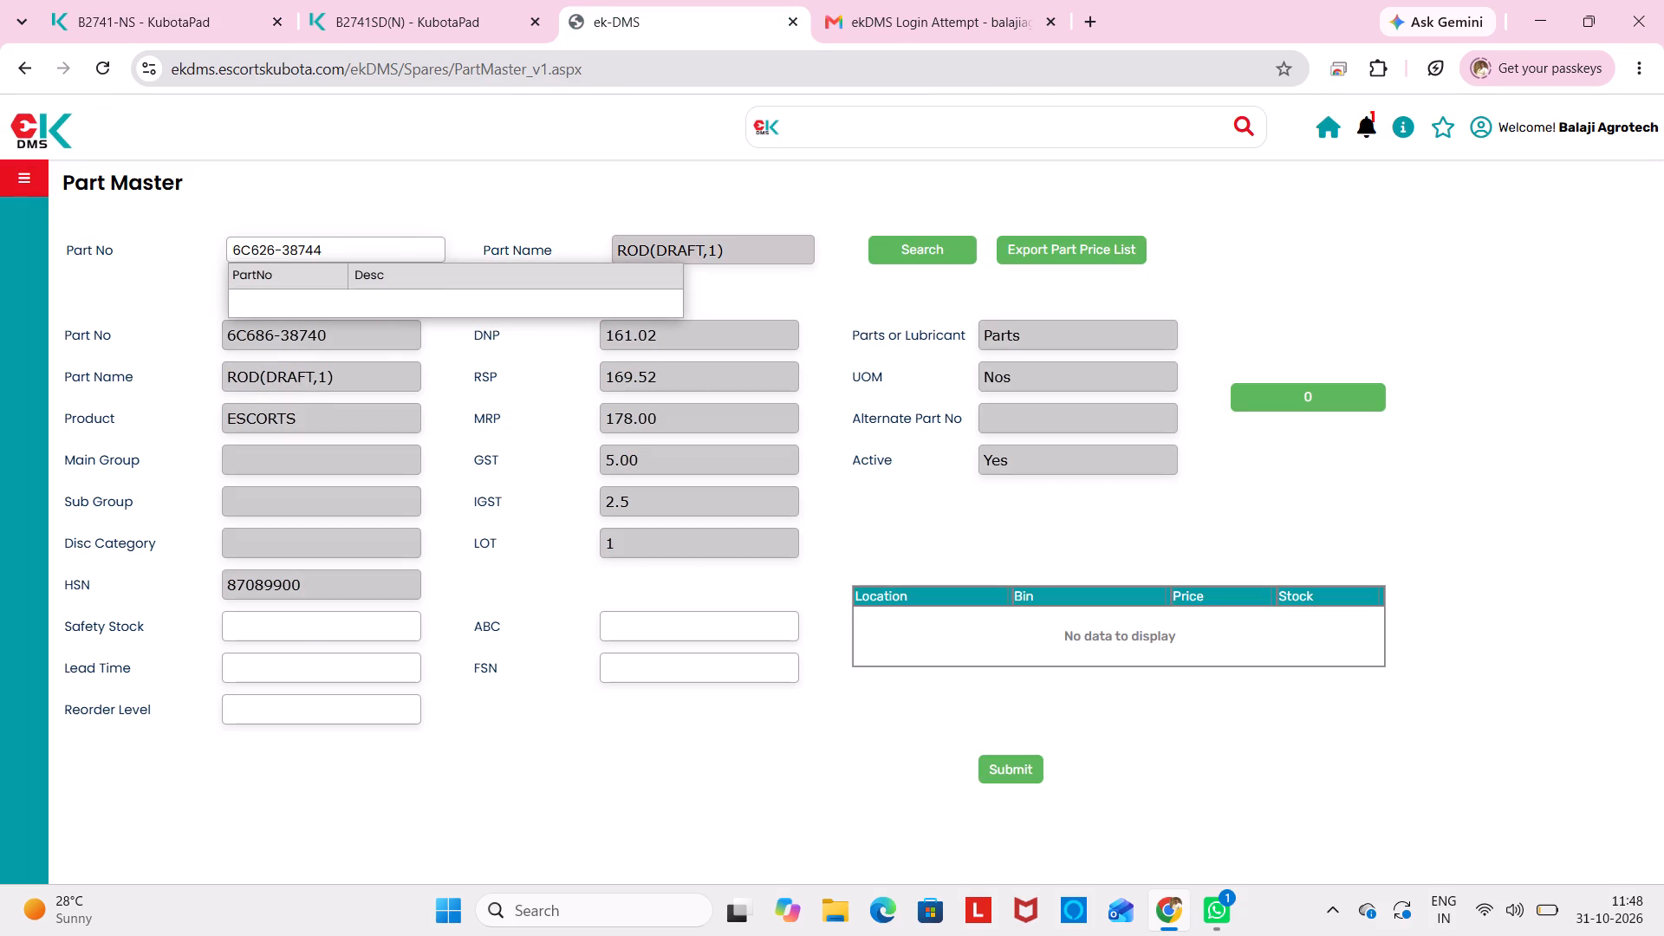
click(335, 302)
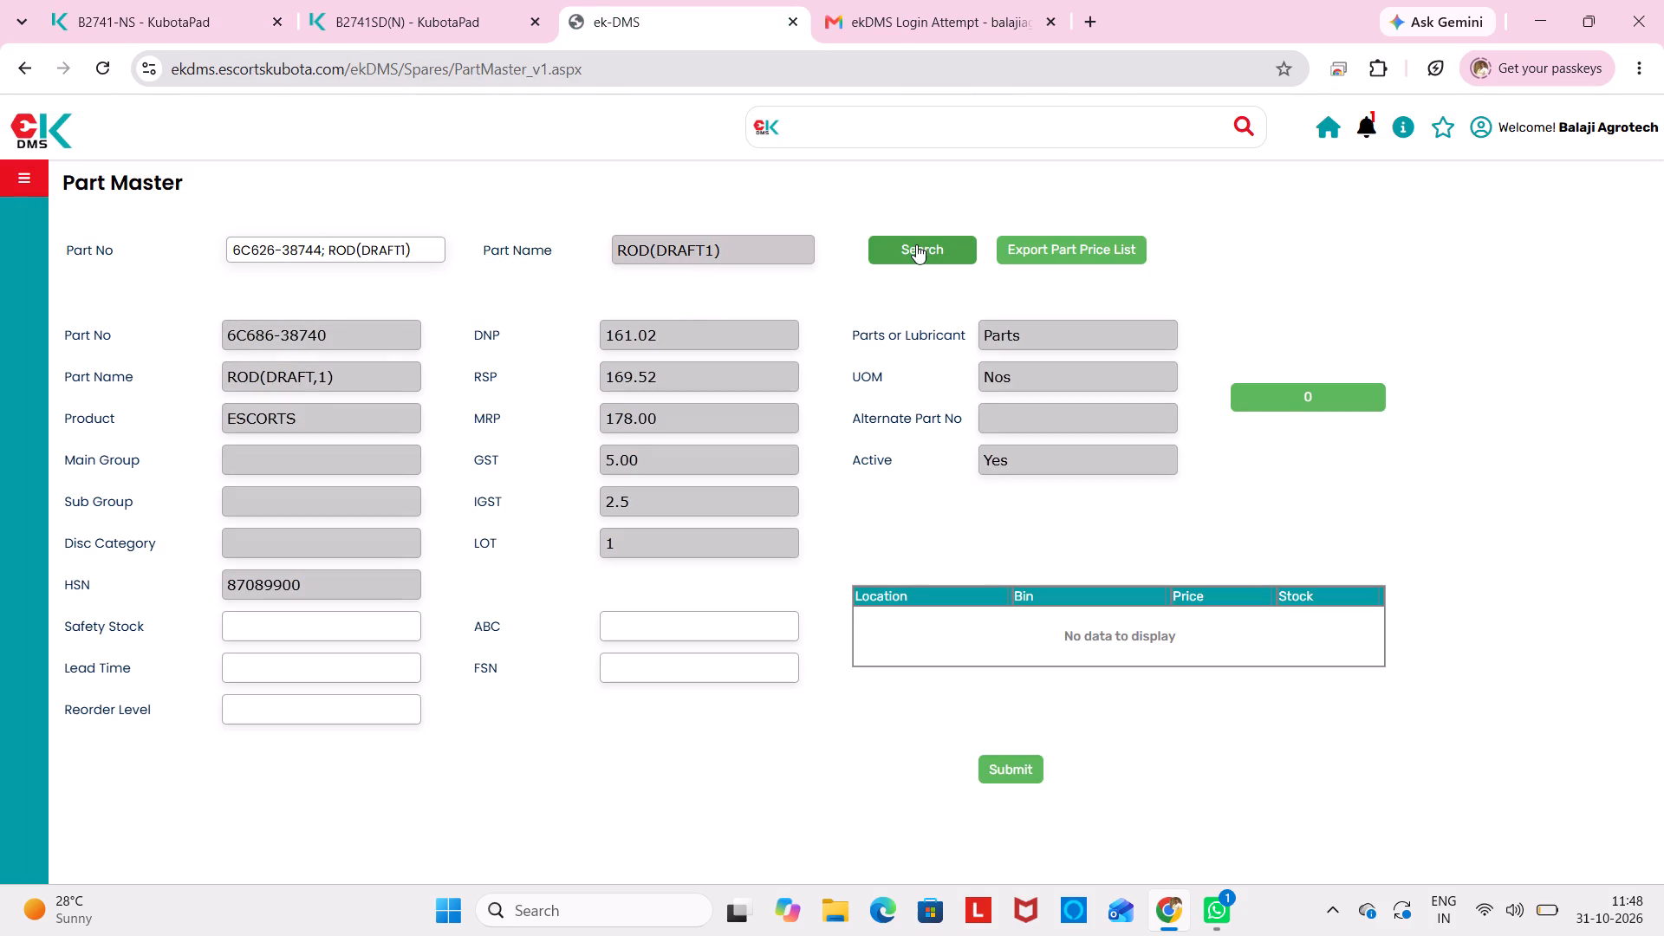
click(916, 244)
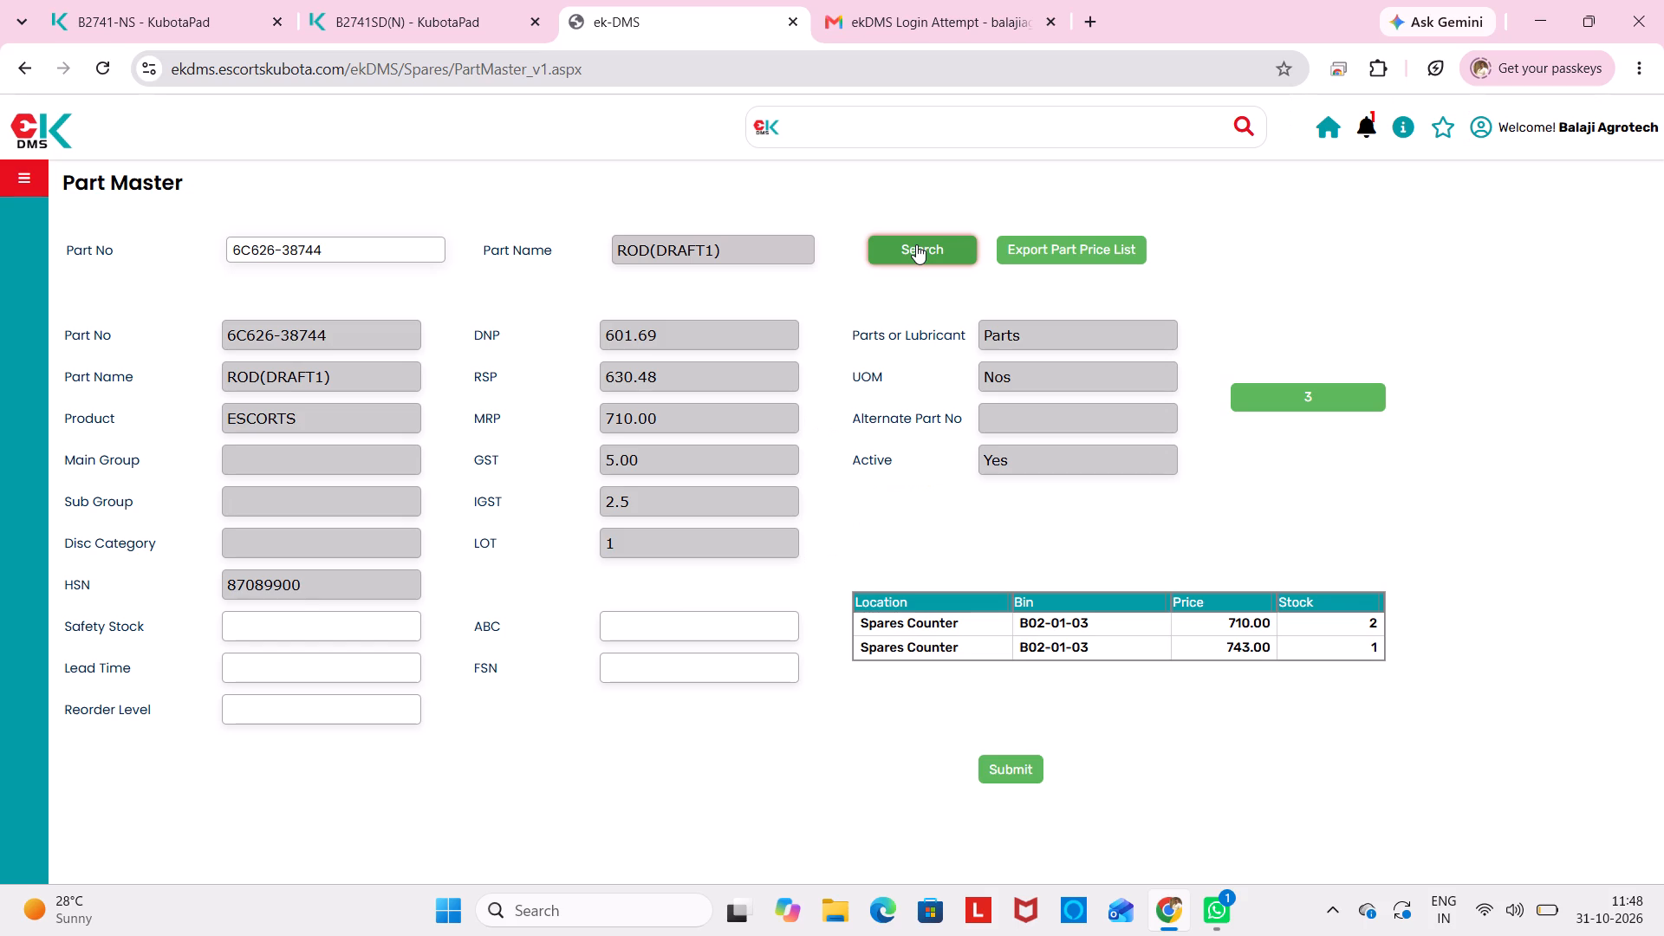
Return to the B2741SD(N) Draft Link figure in Kubota-PAD and copy draft rod part number 6C686-38740 again.
click(458, 0)
key(ctrl+c)
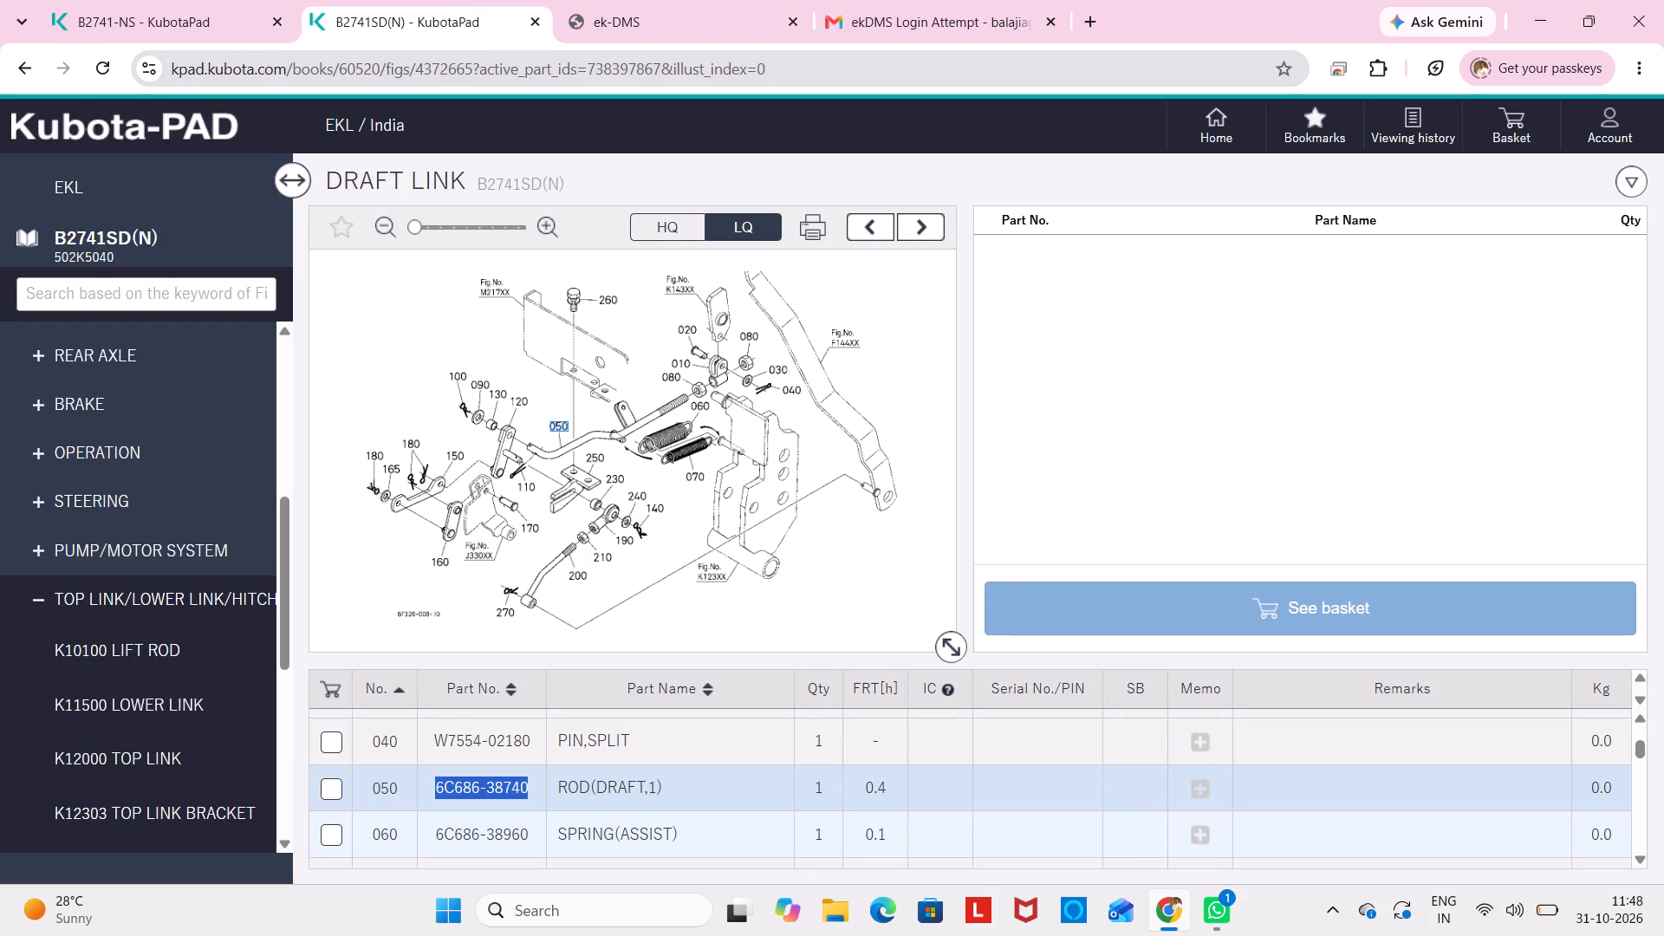
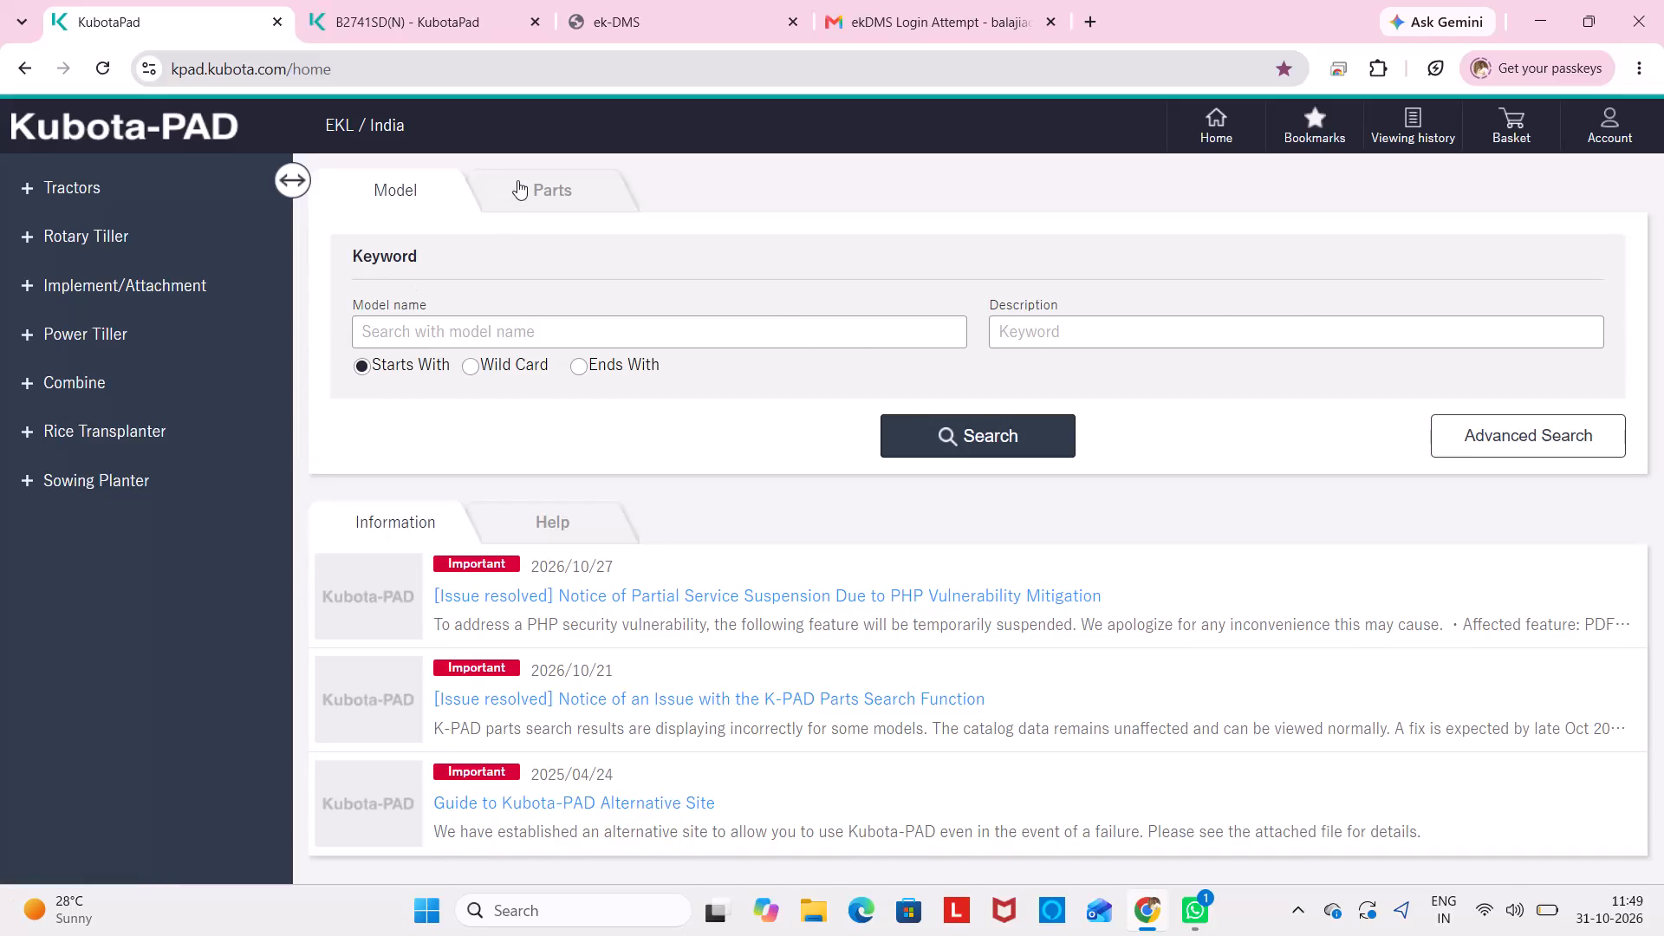
Search Kubota-PAD parts for part number 6C626-39050 and open the B2741-NS Draft Link figure that contains it.
click(515, 335)
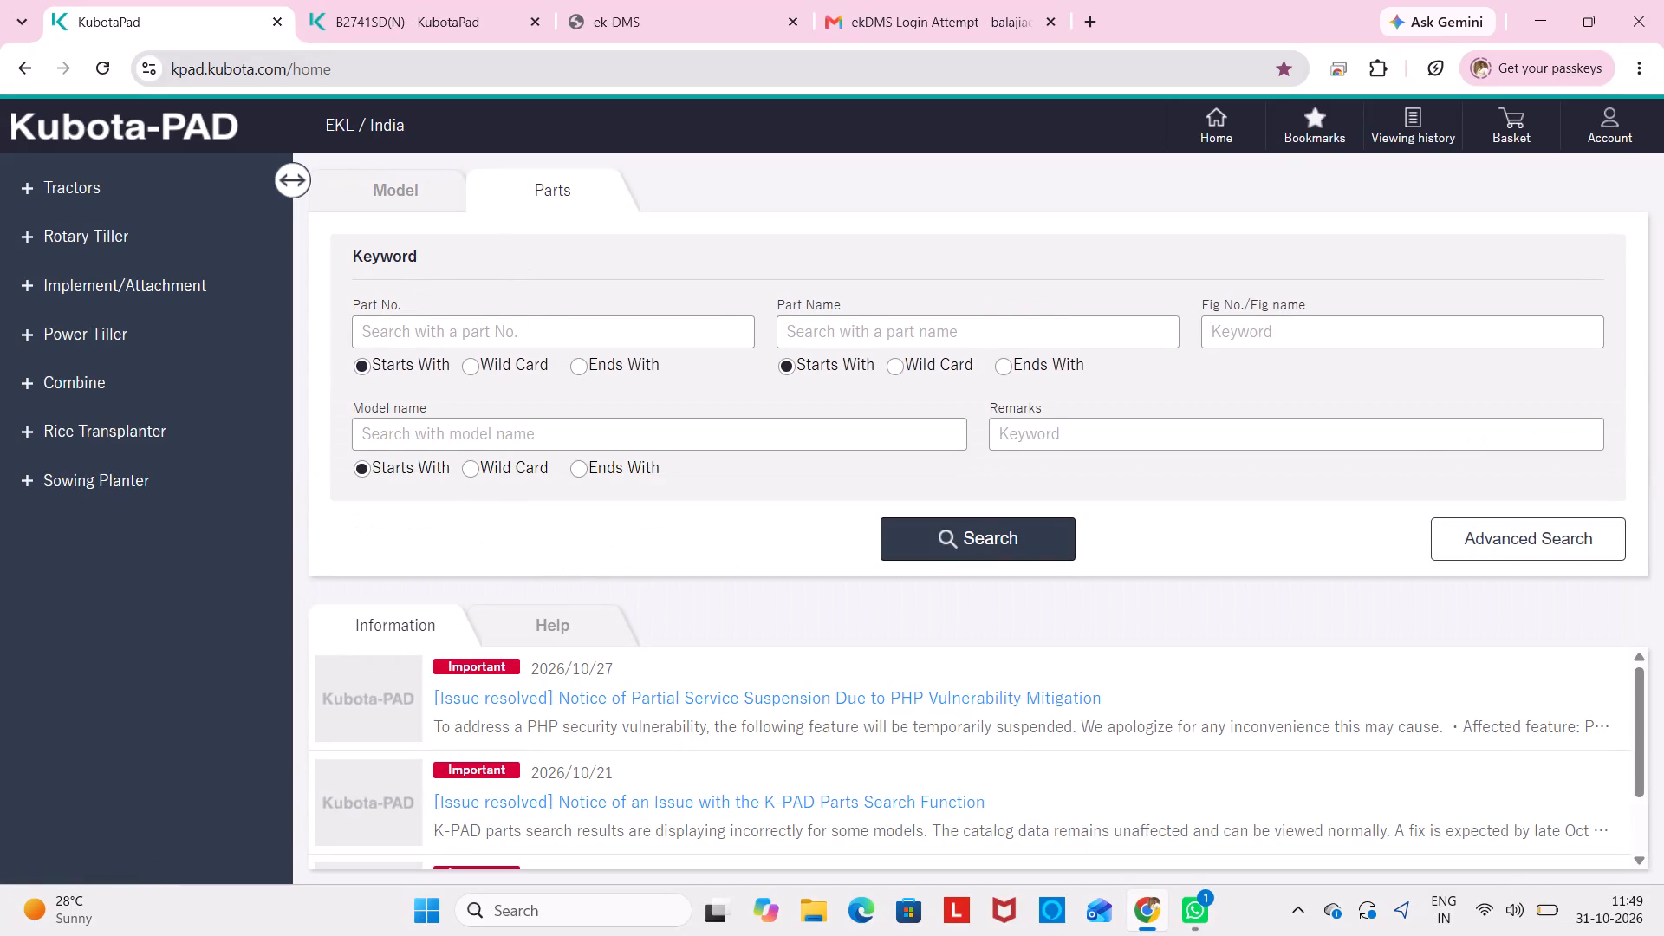
key(ctrl+v)
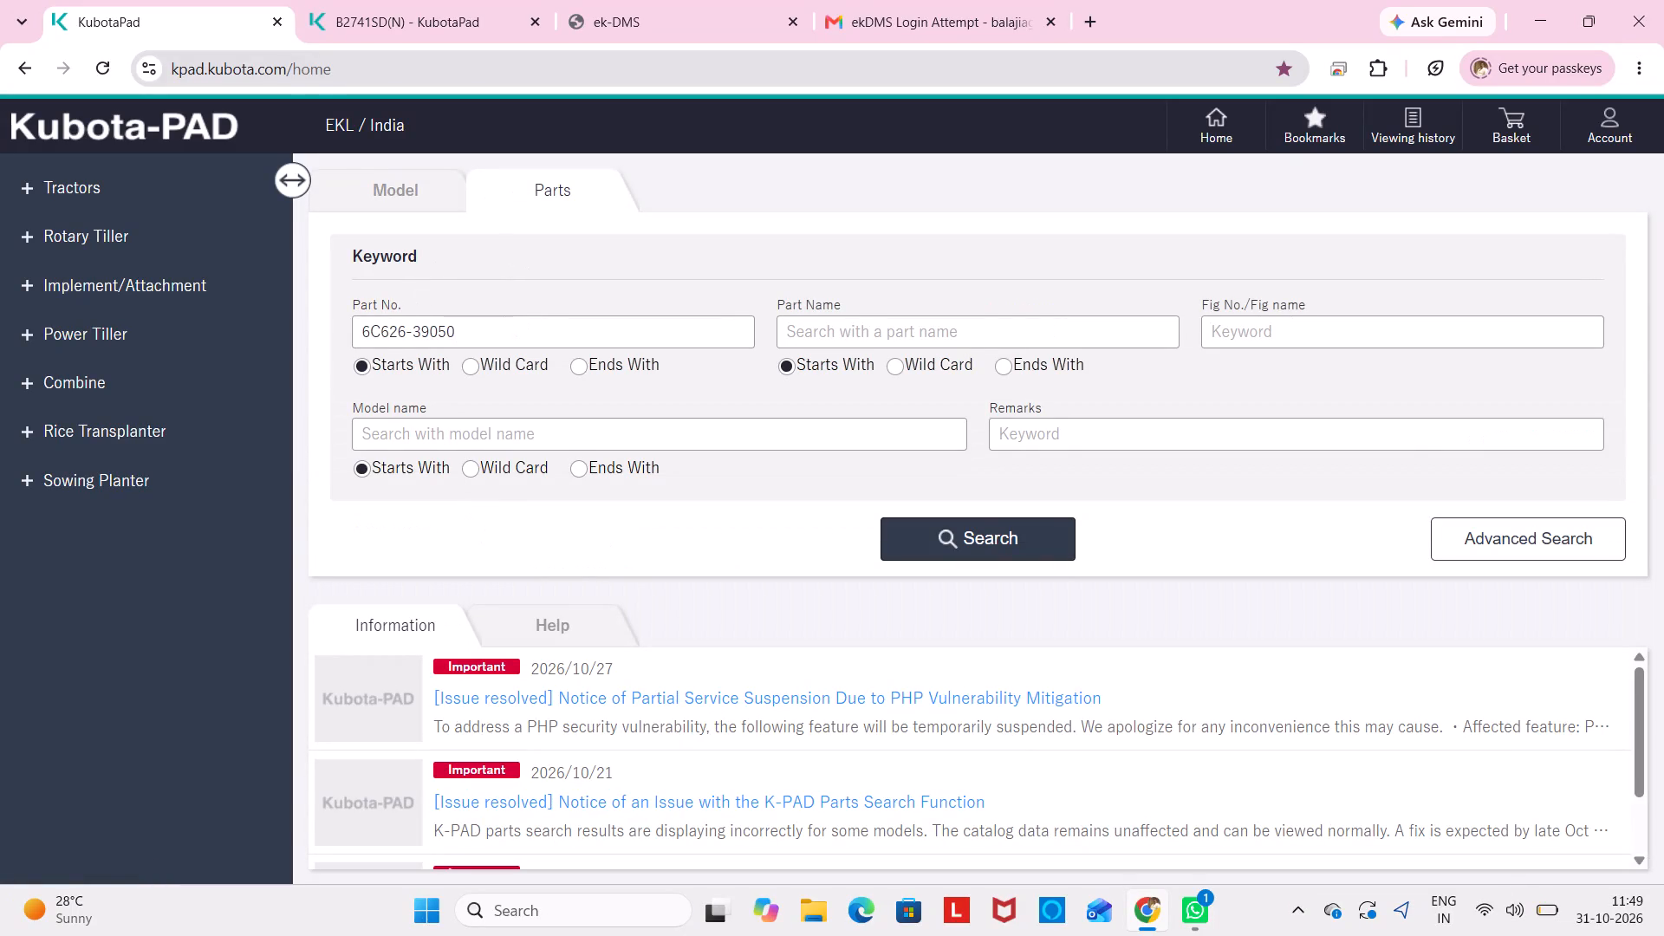
key(Return)
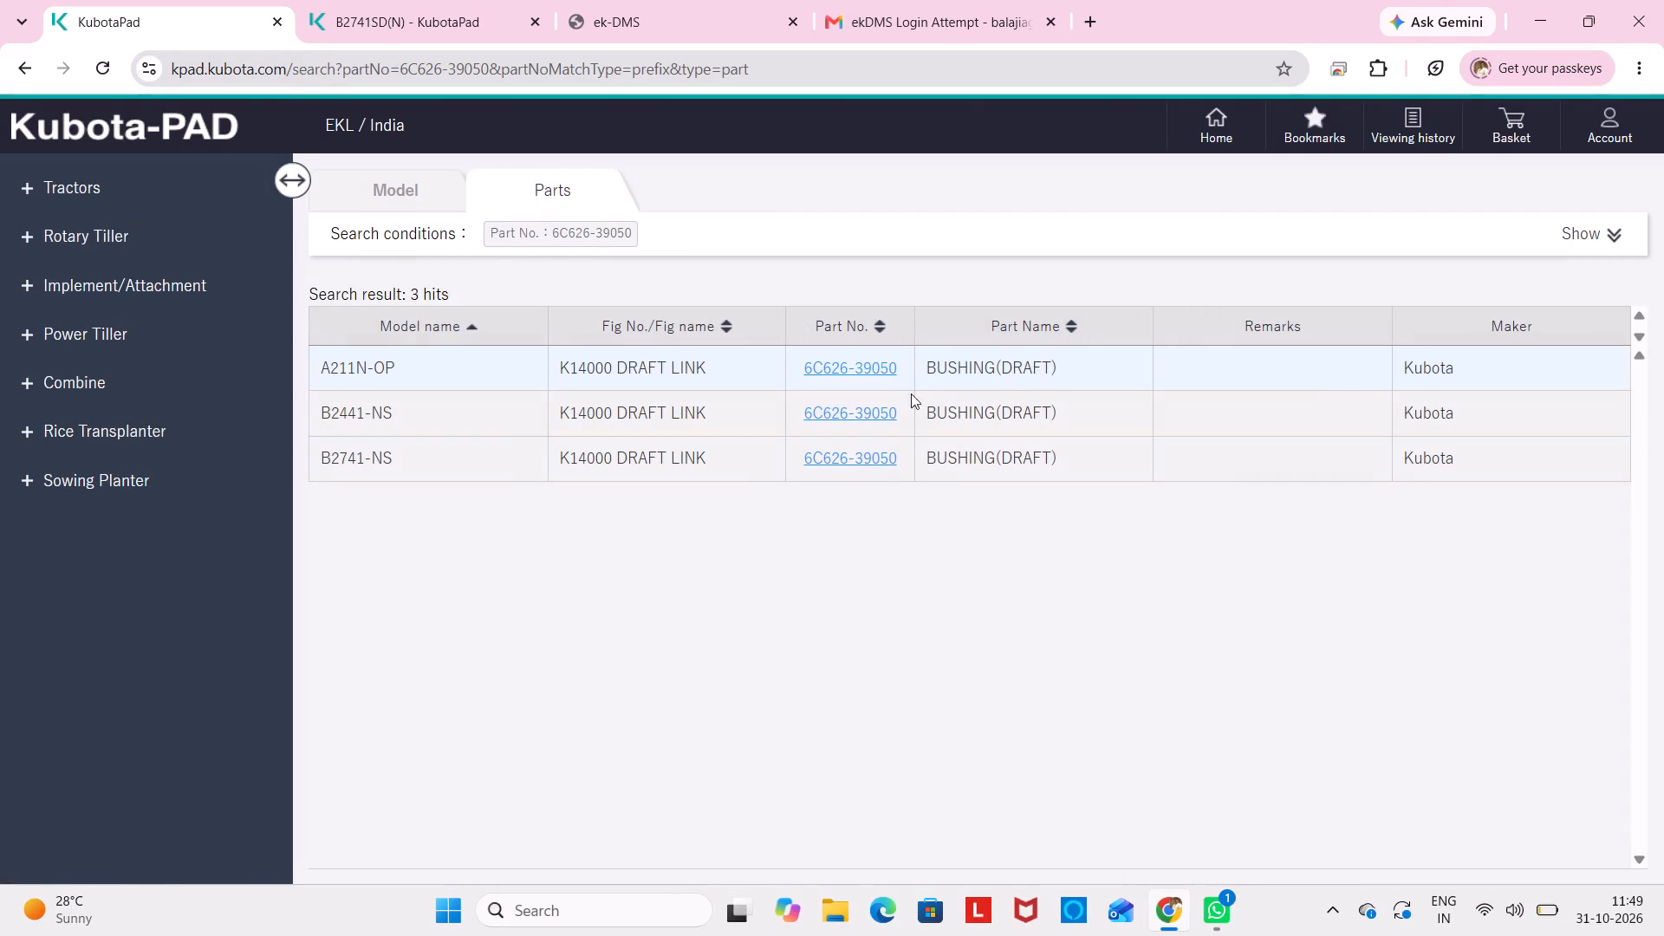
click(881, 451)
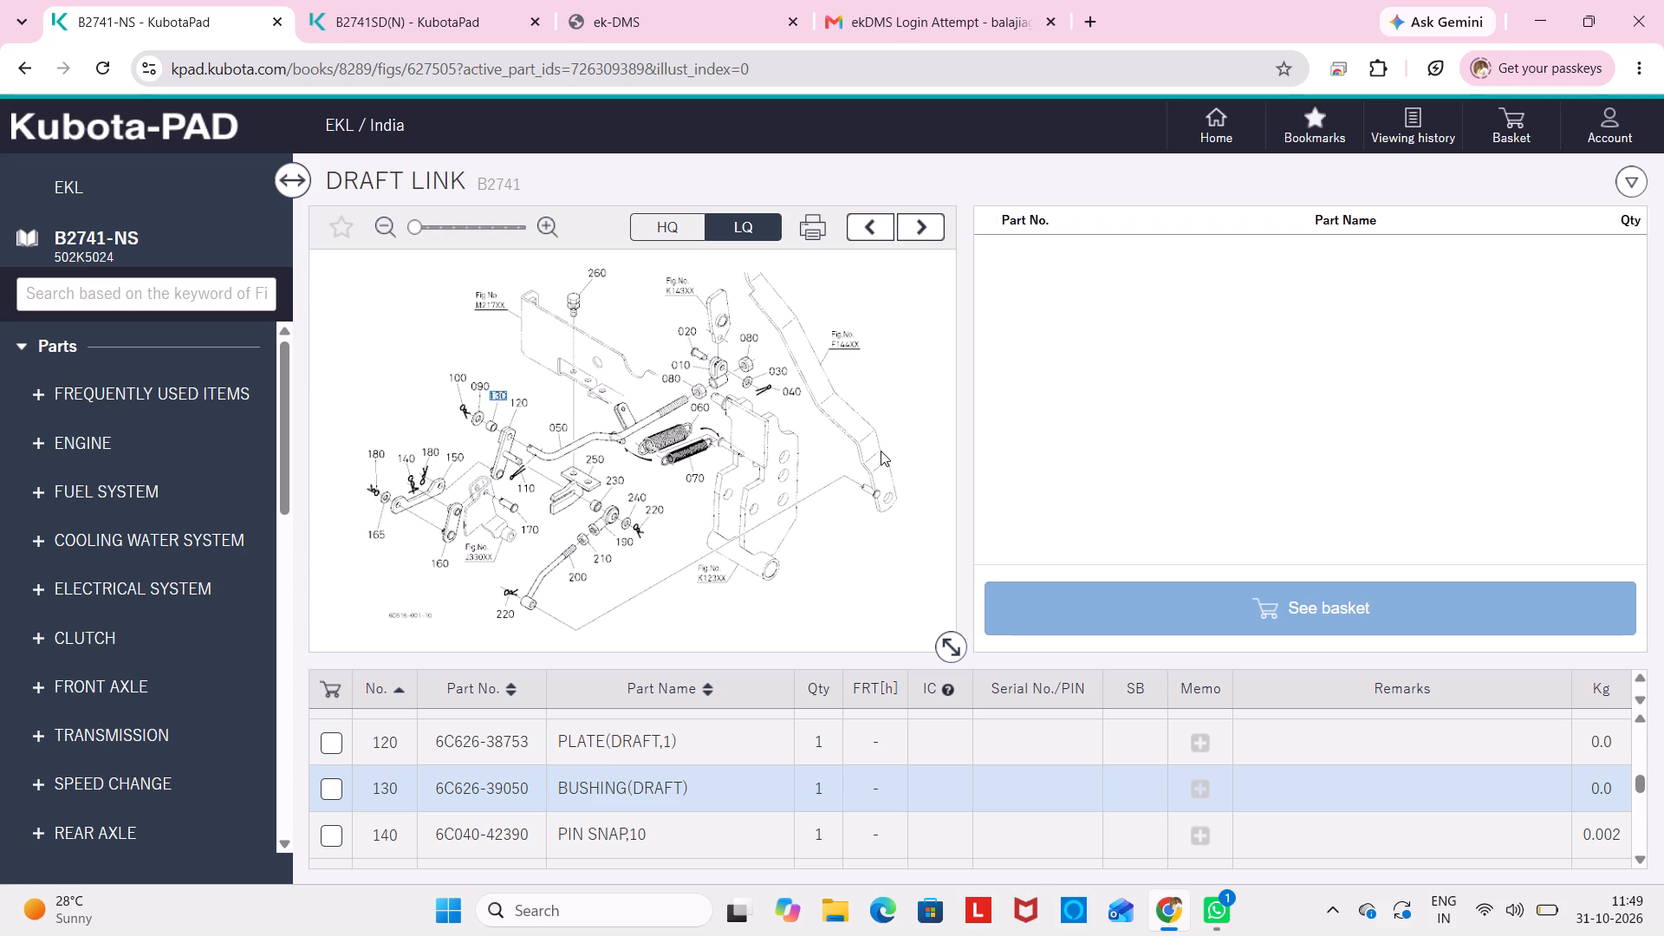
Switch to ekDMS and look up draft bushing part number 6C626-39050 in the Part Master.
click(700, 0)
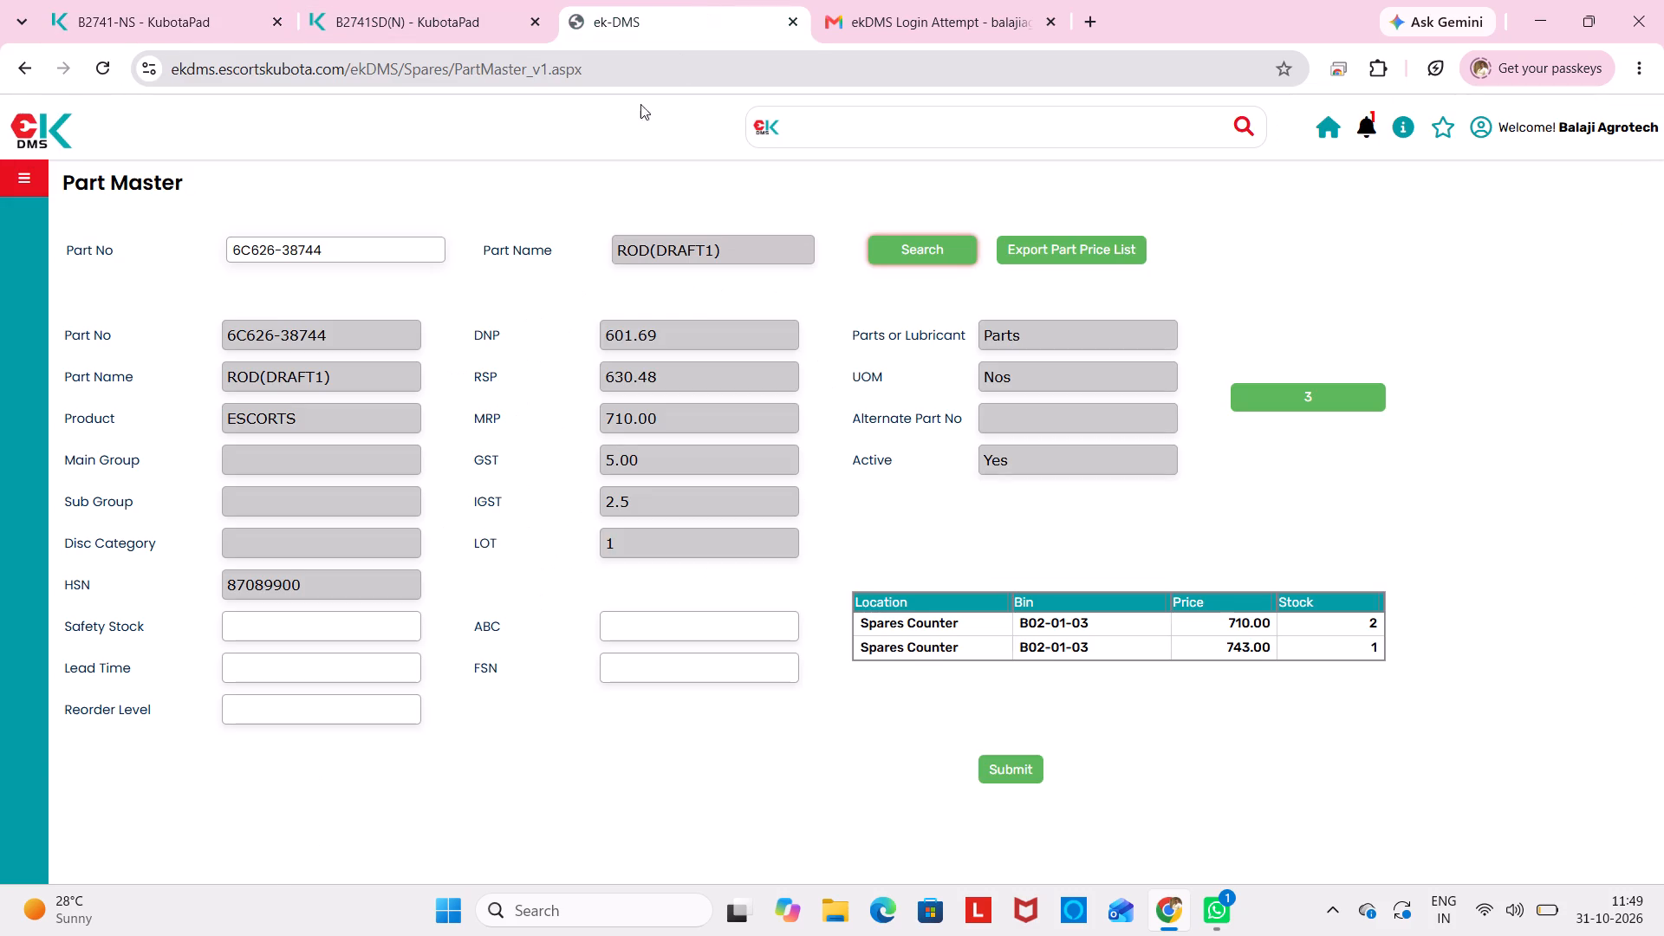
click(488, 0)
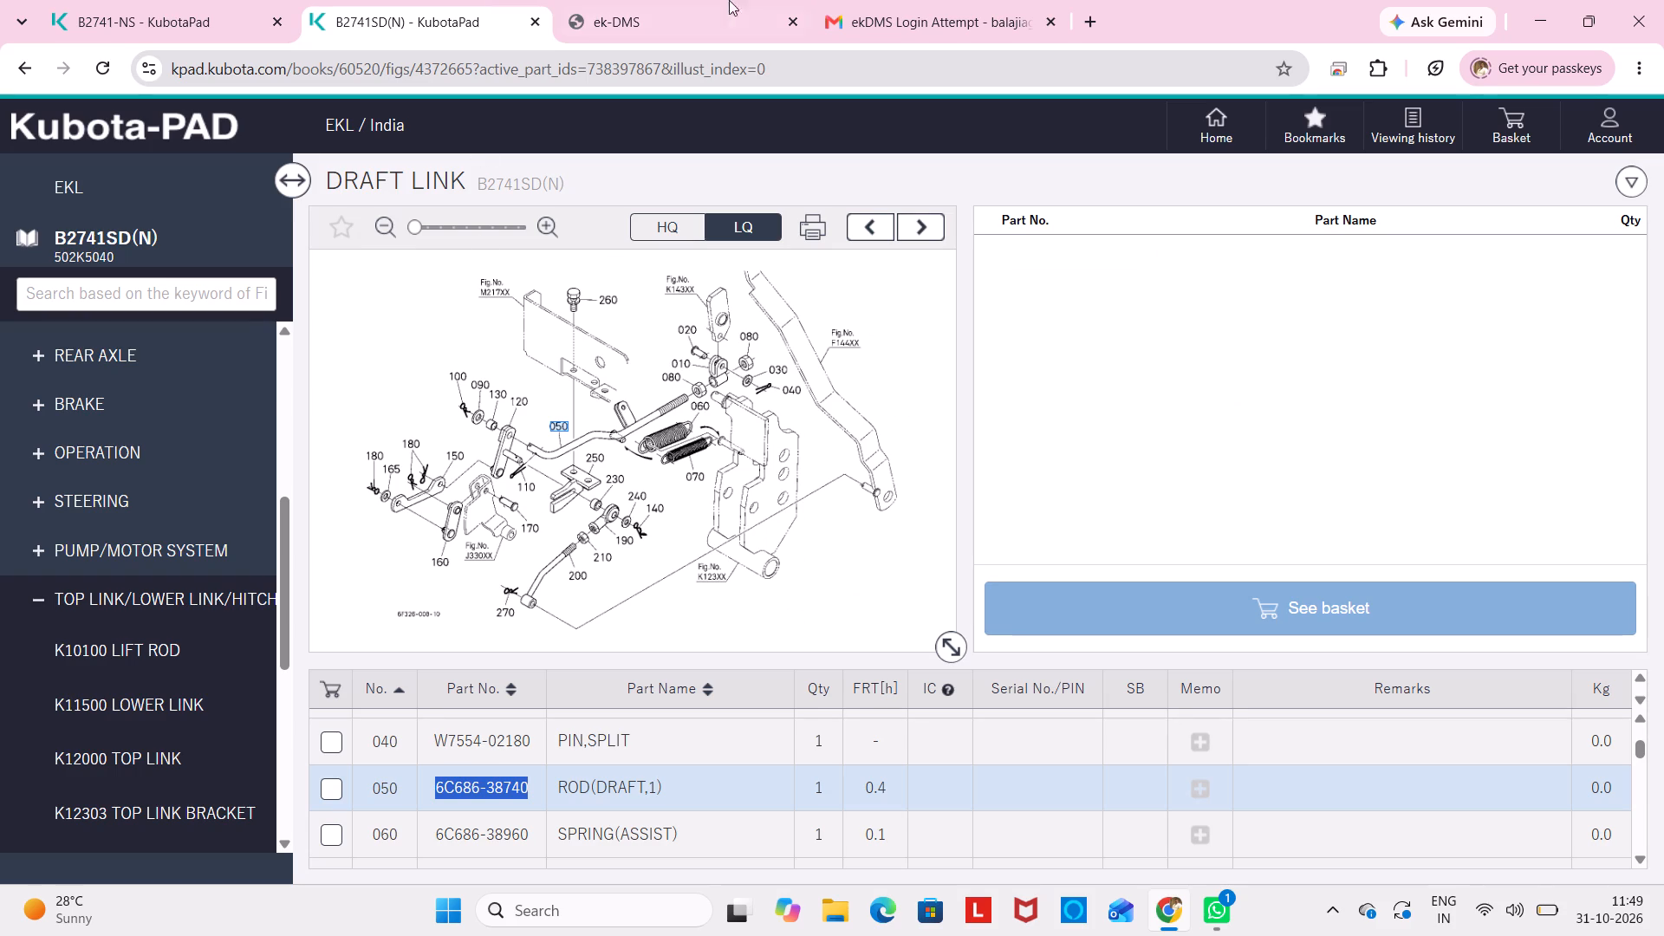
click(719, 0)
triple_click(421, 249)
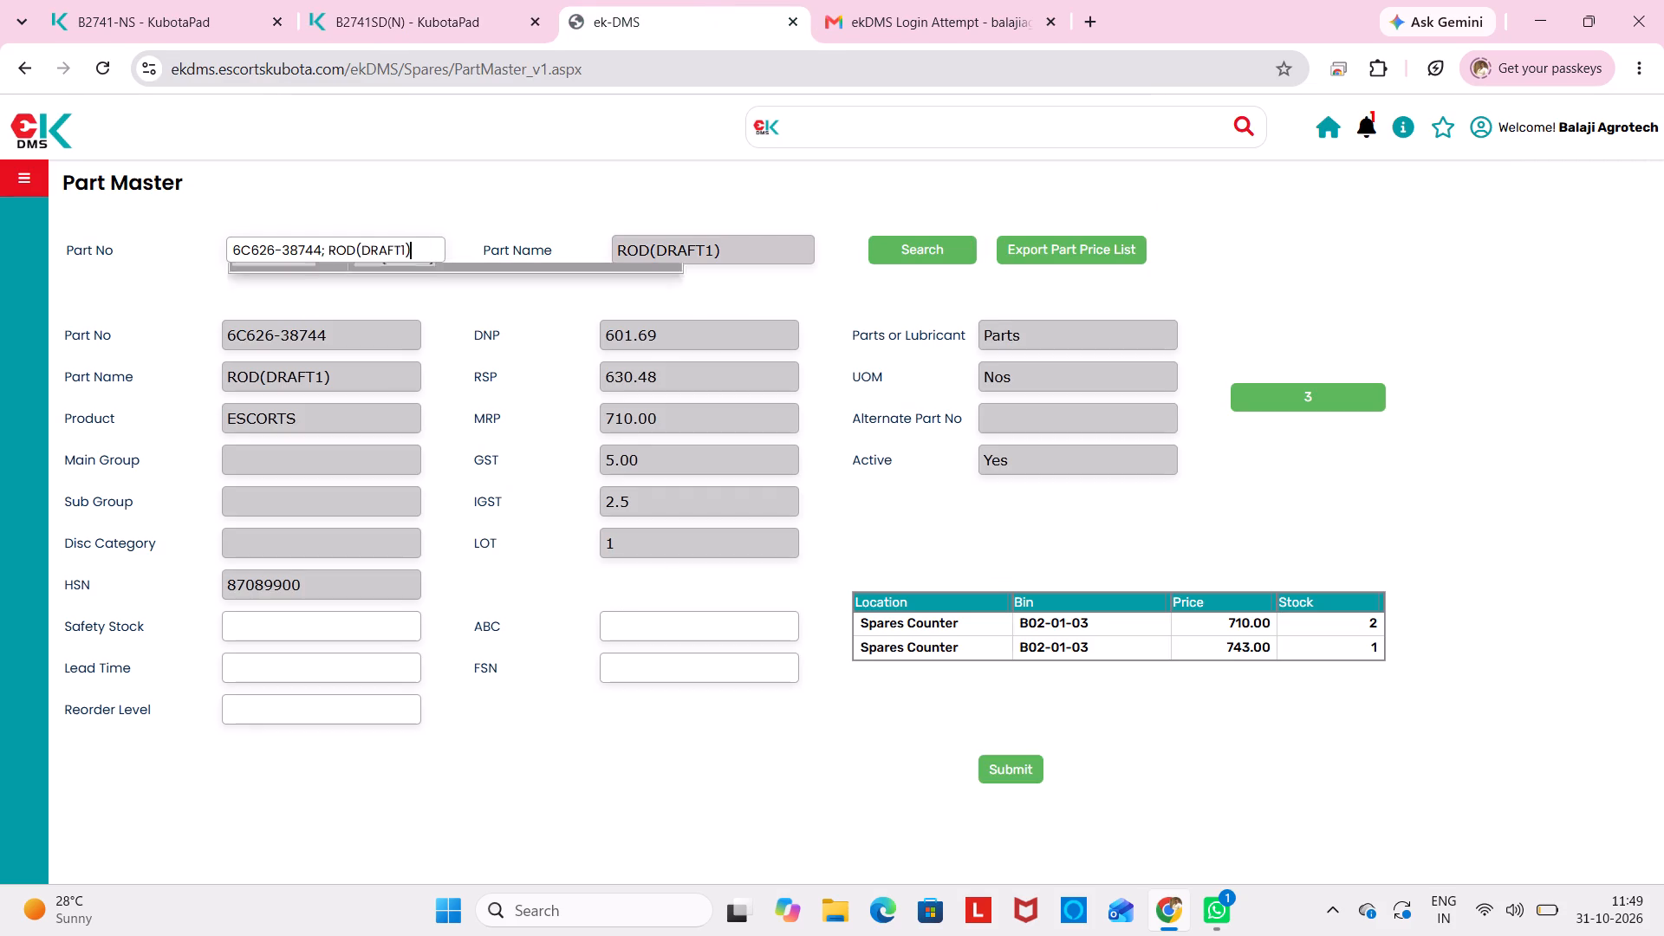
key(ctrl+v)
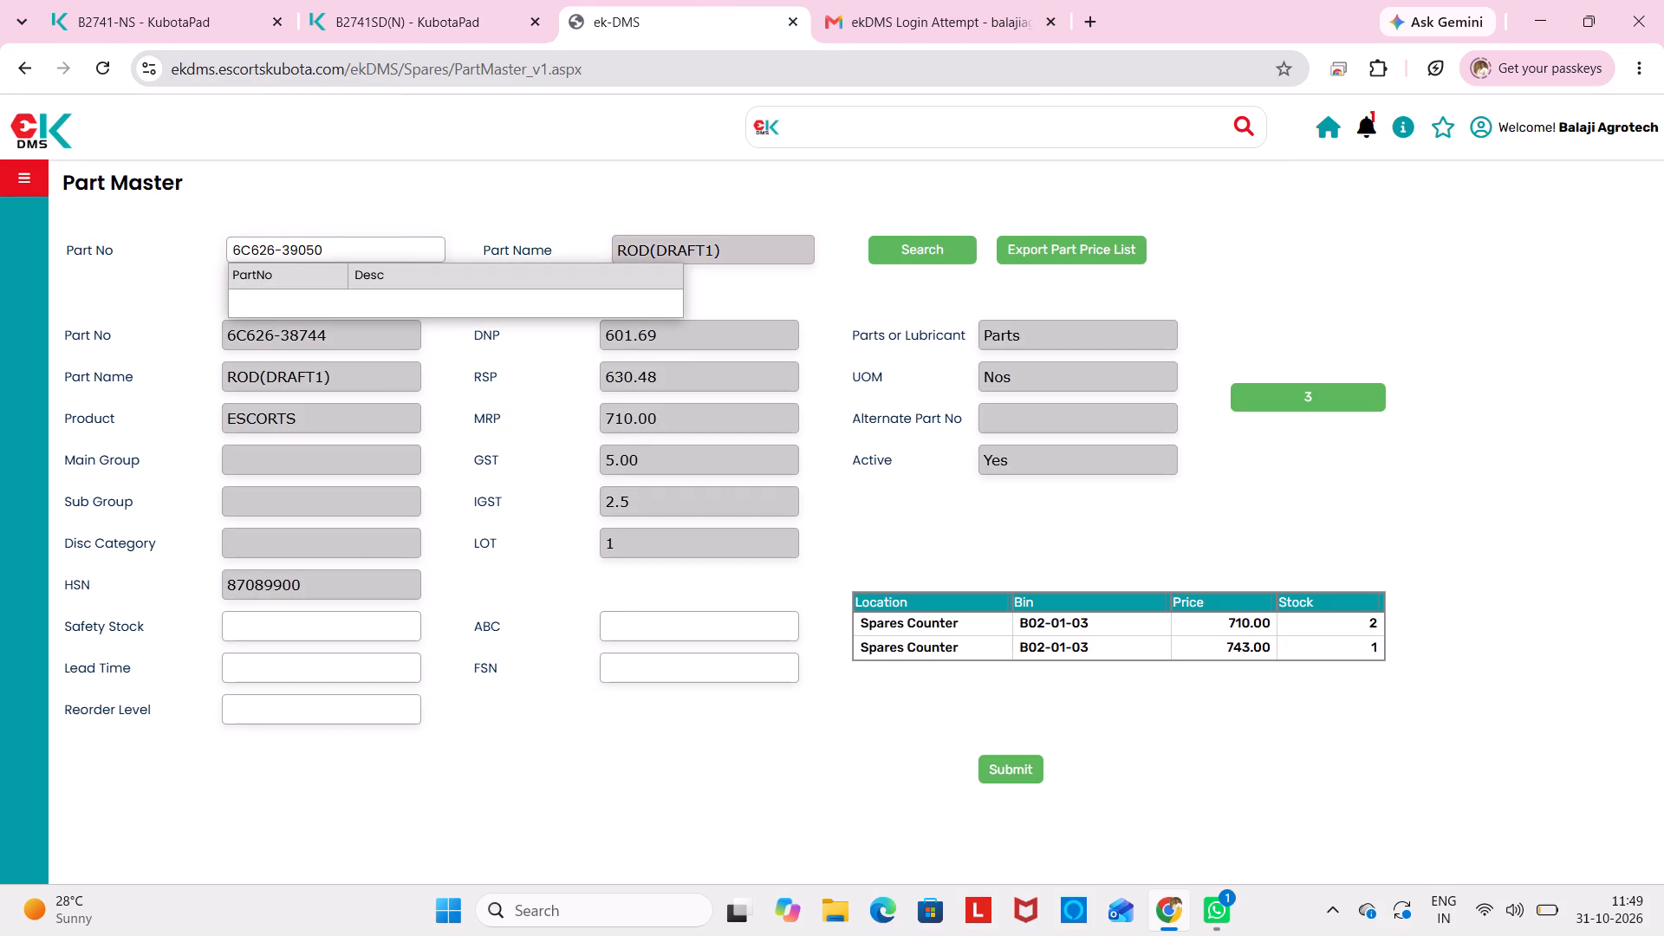
click(413, 305)
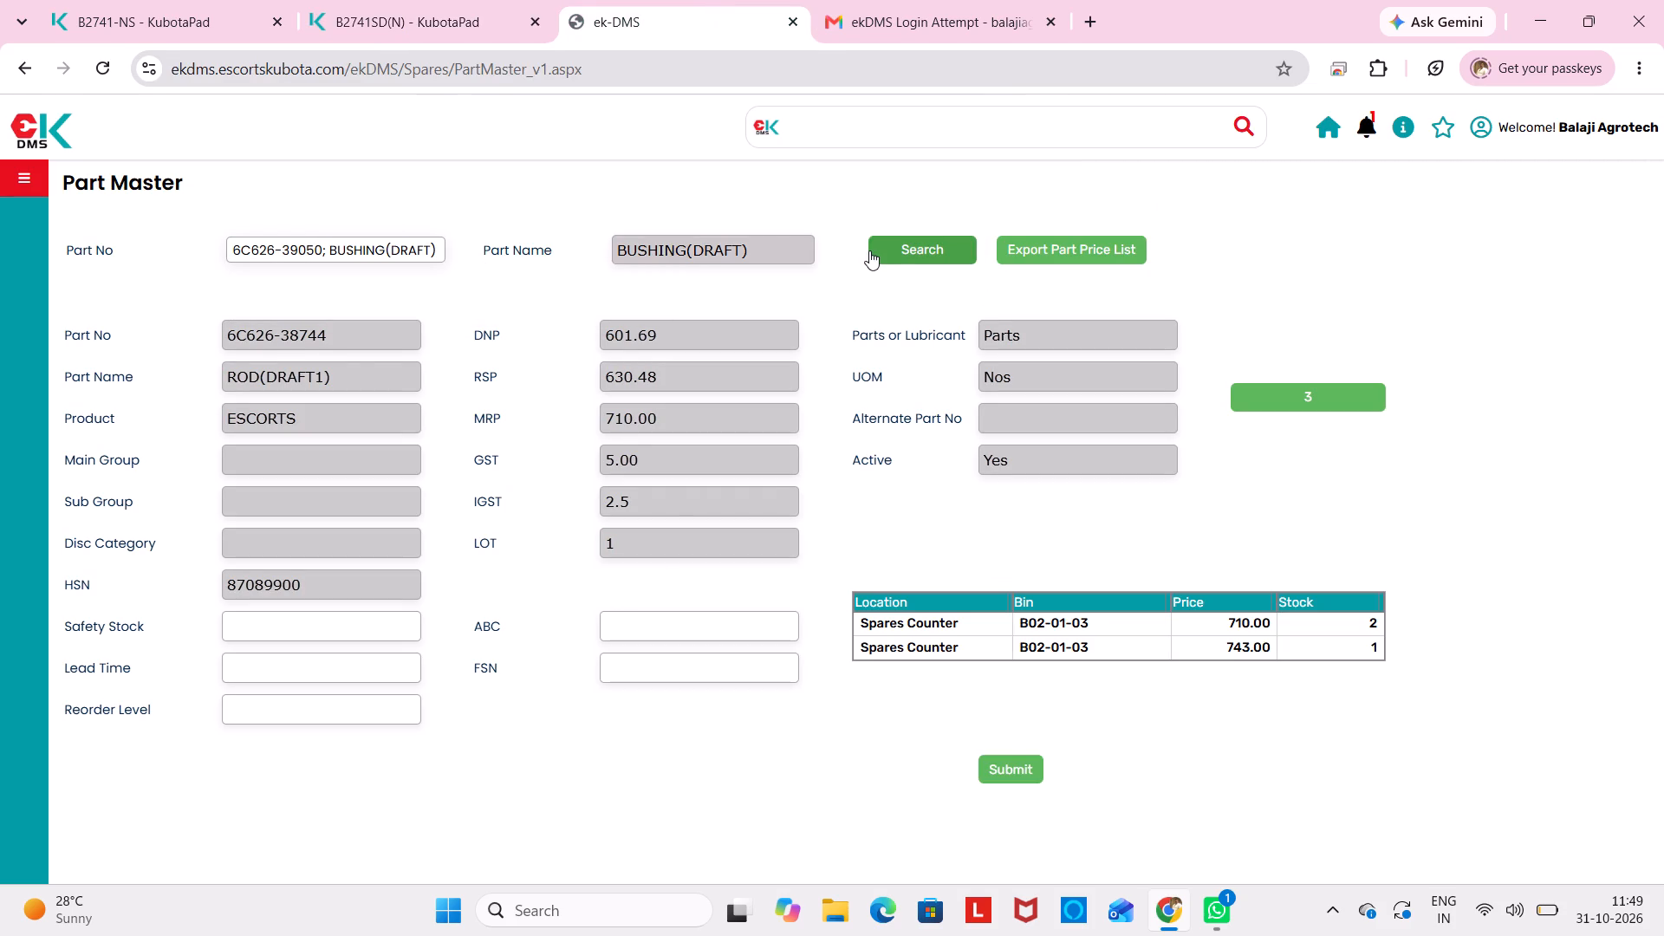
click(869, 250)
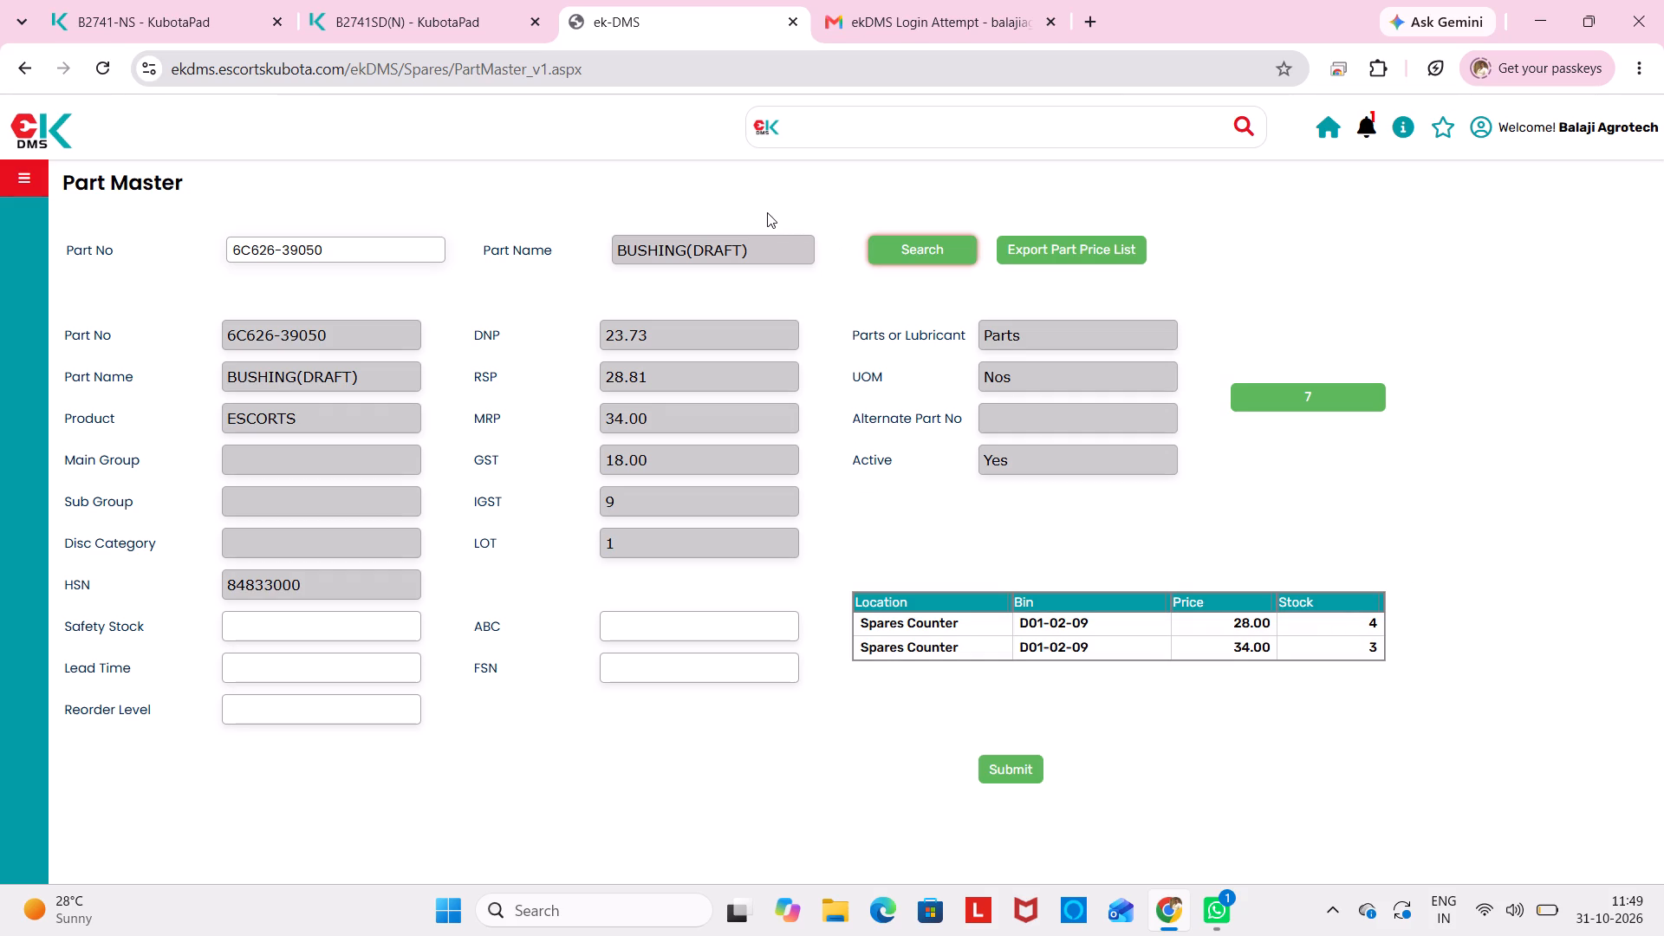
Return to the B2741SD(N) Draft Link figure in Kubota-PAD.
click(360, 0)
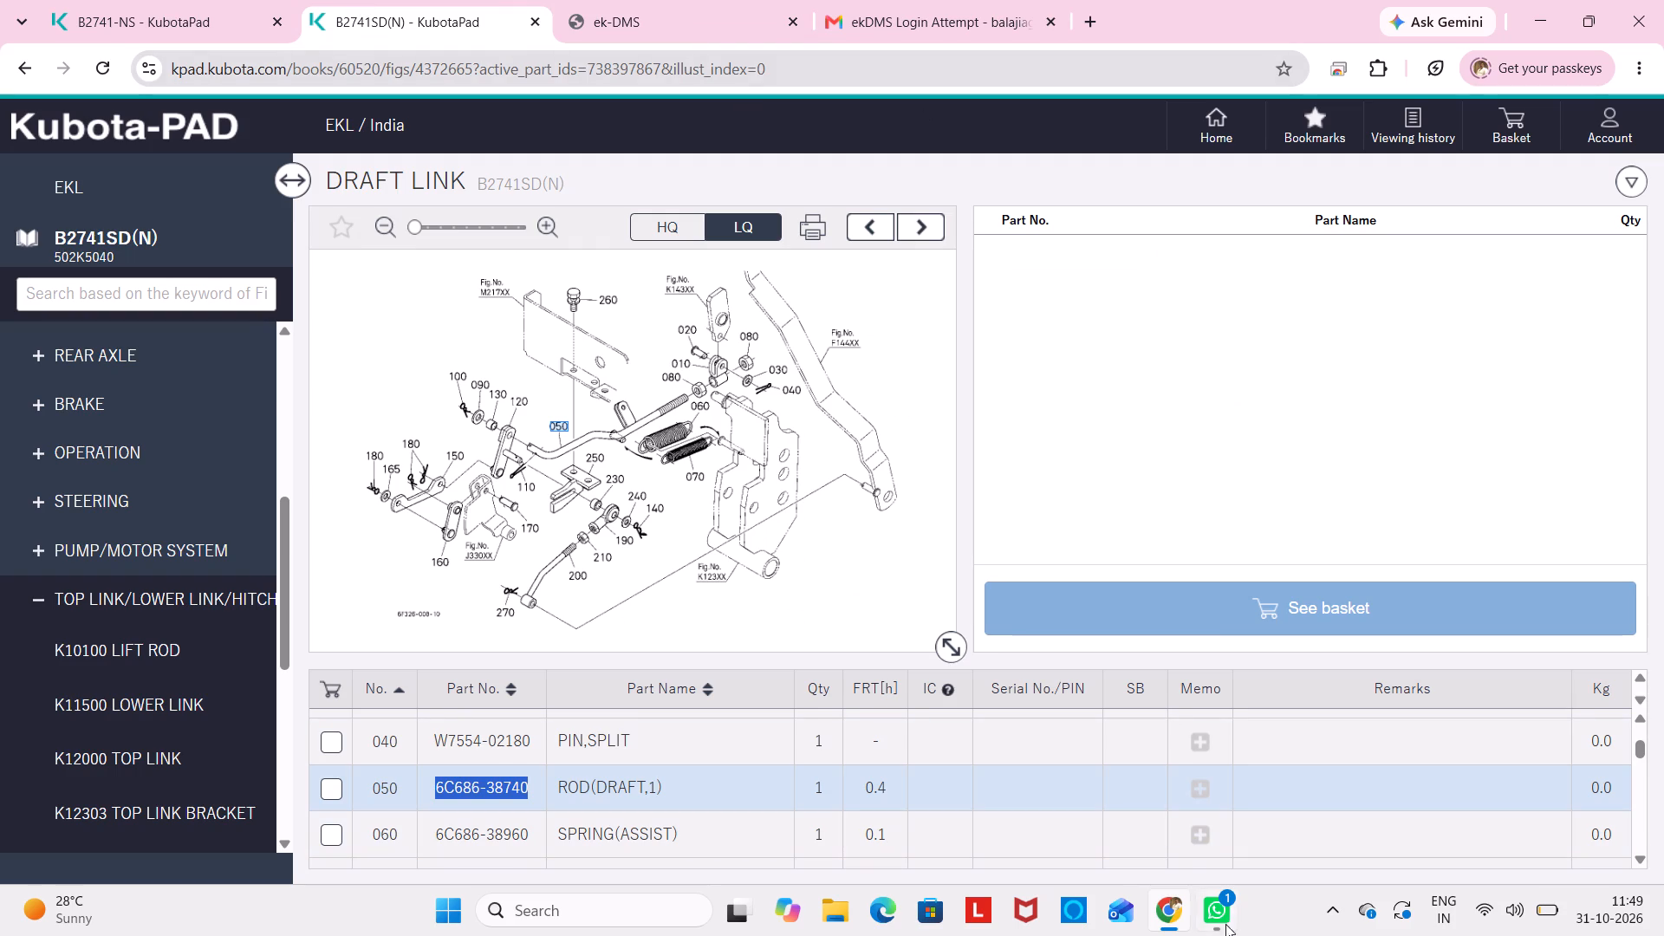
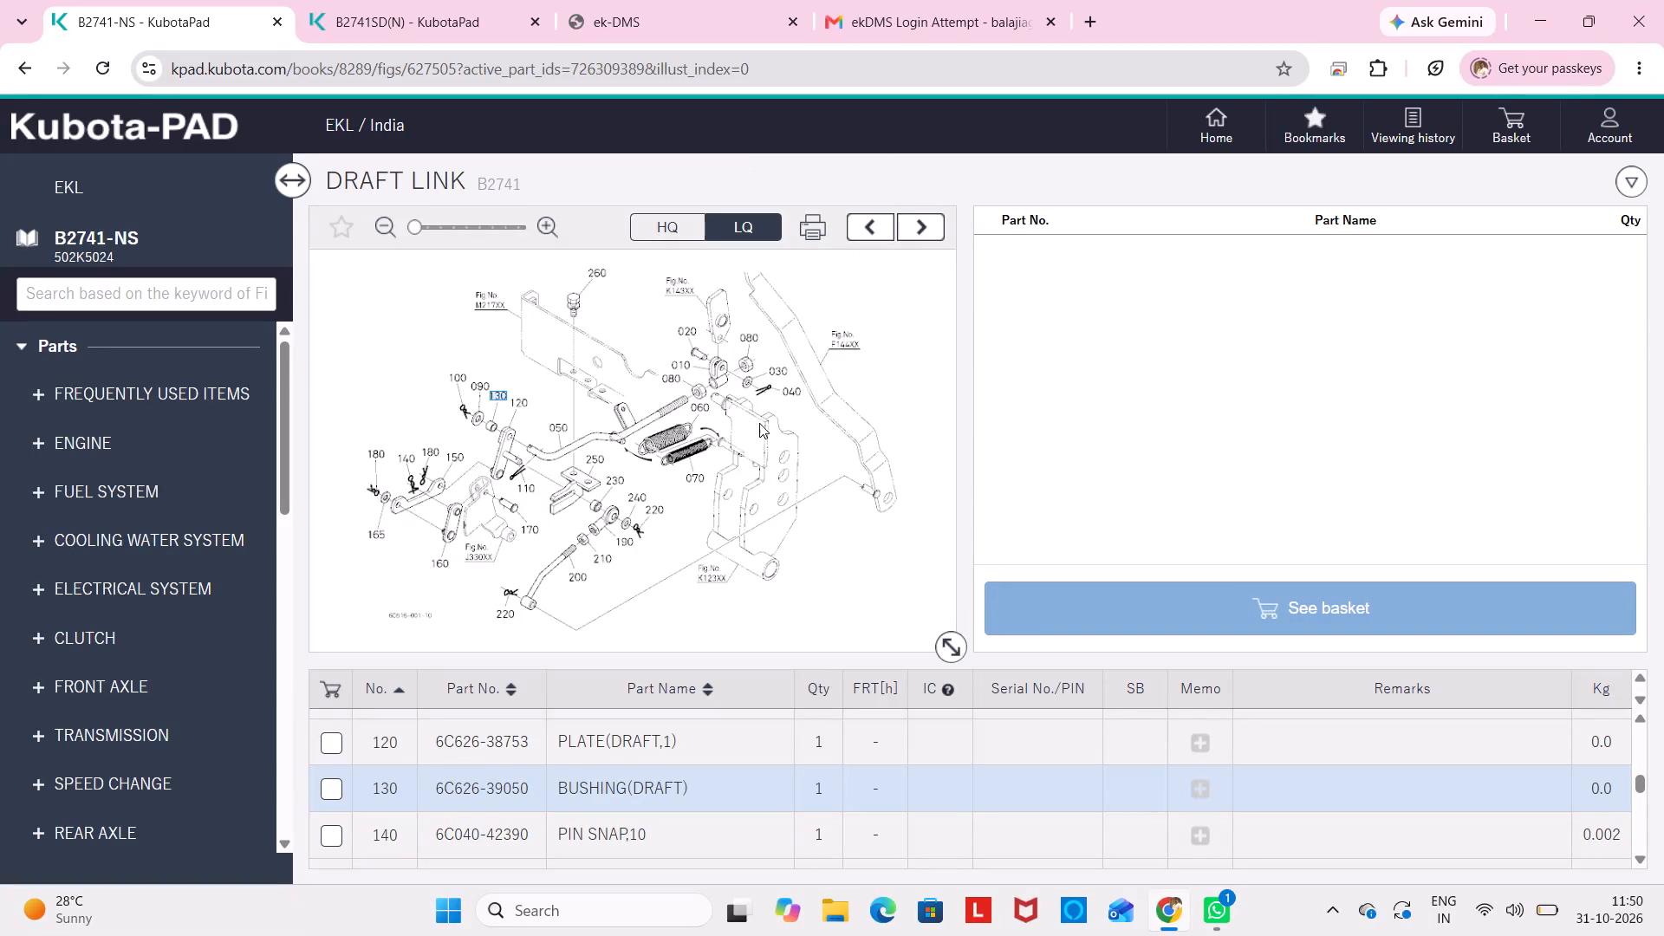
Search Kubota-PAD parts for part number 6C506-39272 and open the B2441-NS Hydraulic Pipe (Delivery) figure that contains it.
click(1220, 116)
click(546, 195)
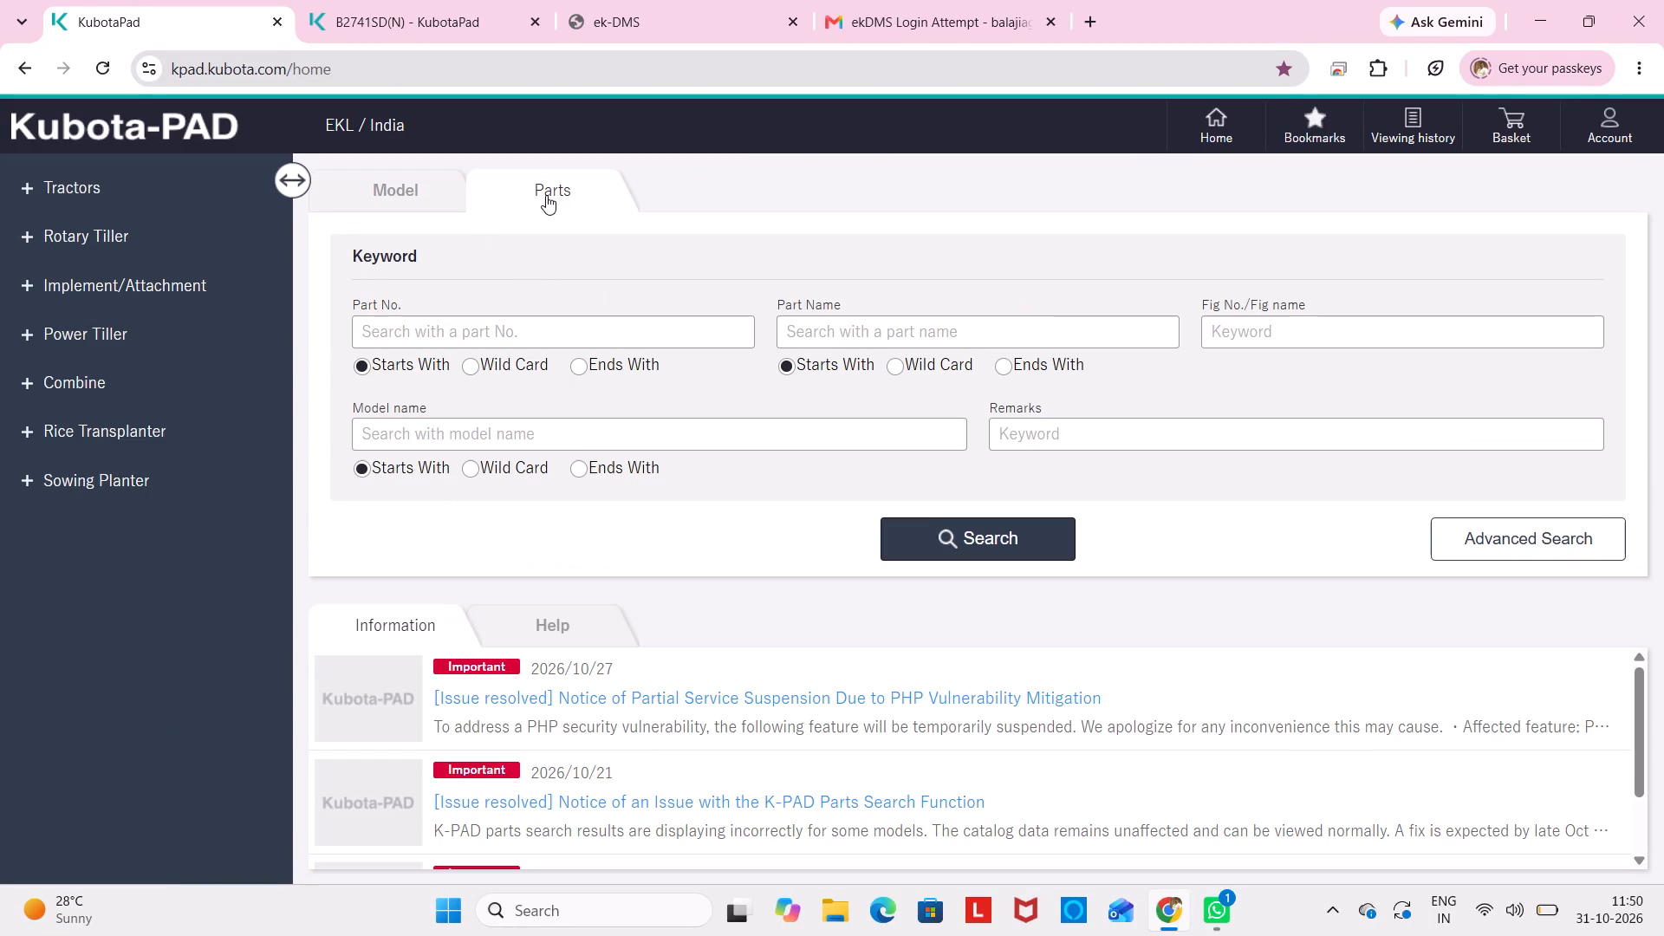
click(556, 319)
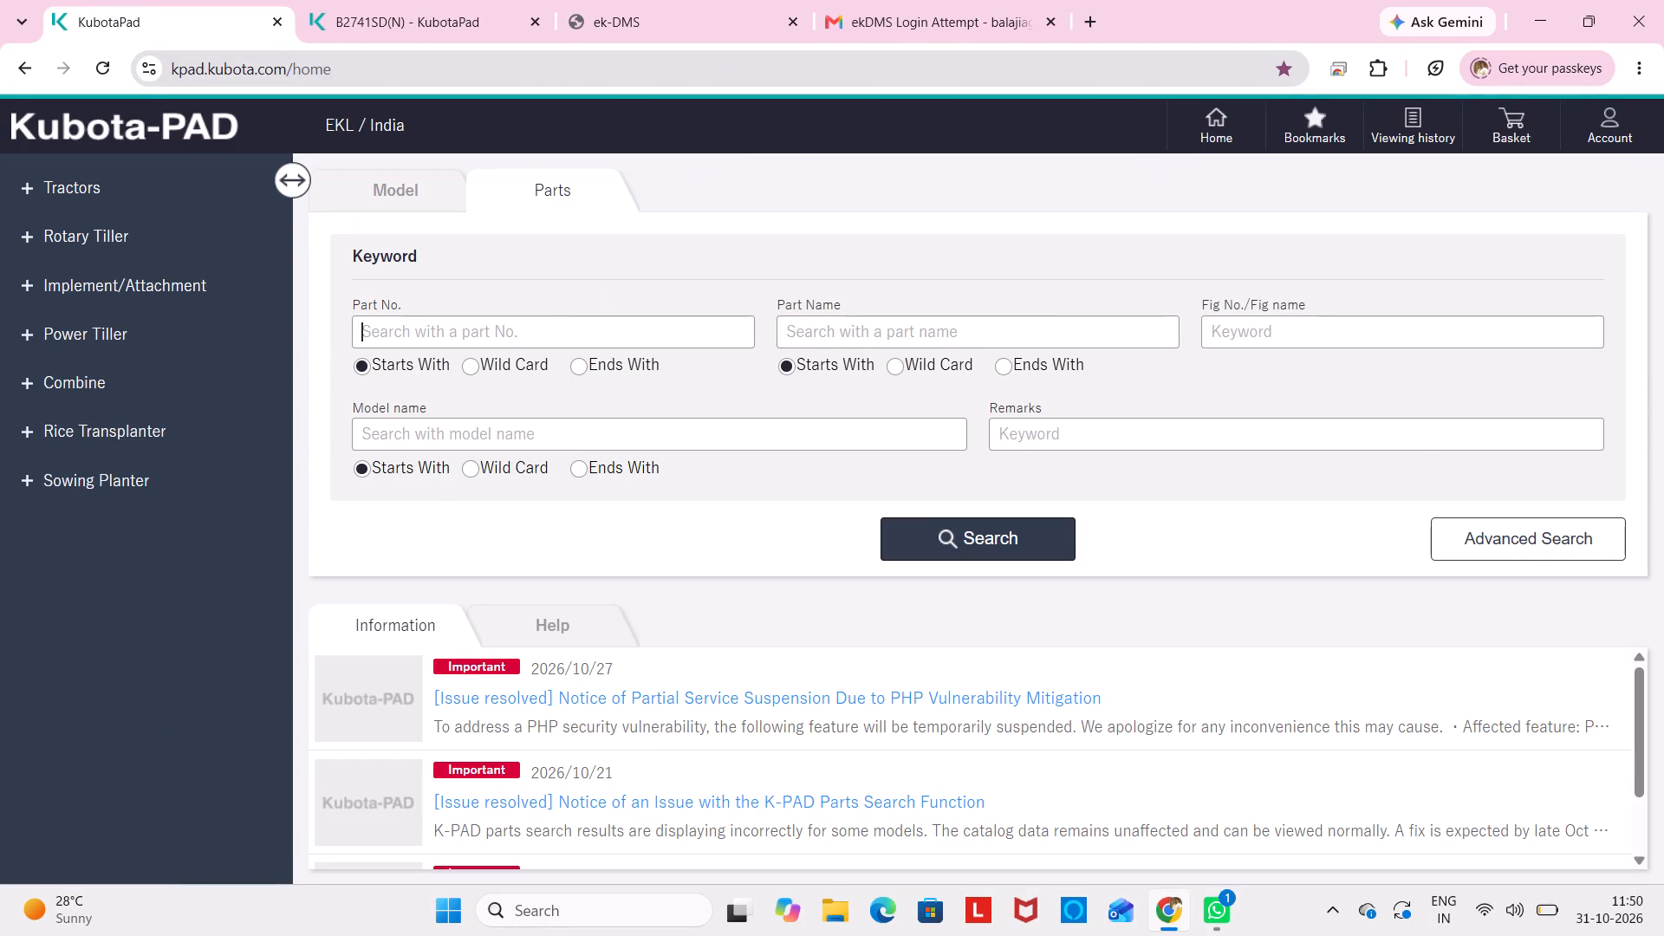
key(ctrl+v)
key(Return)
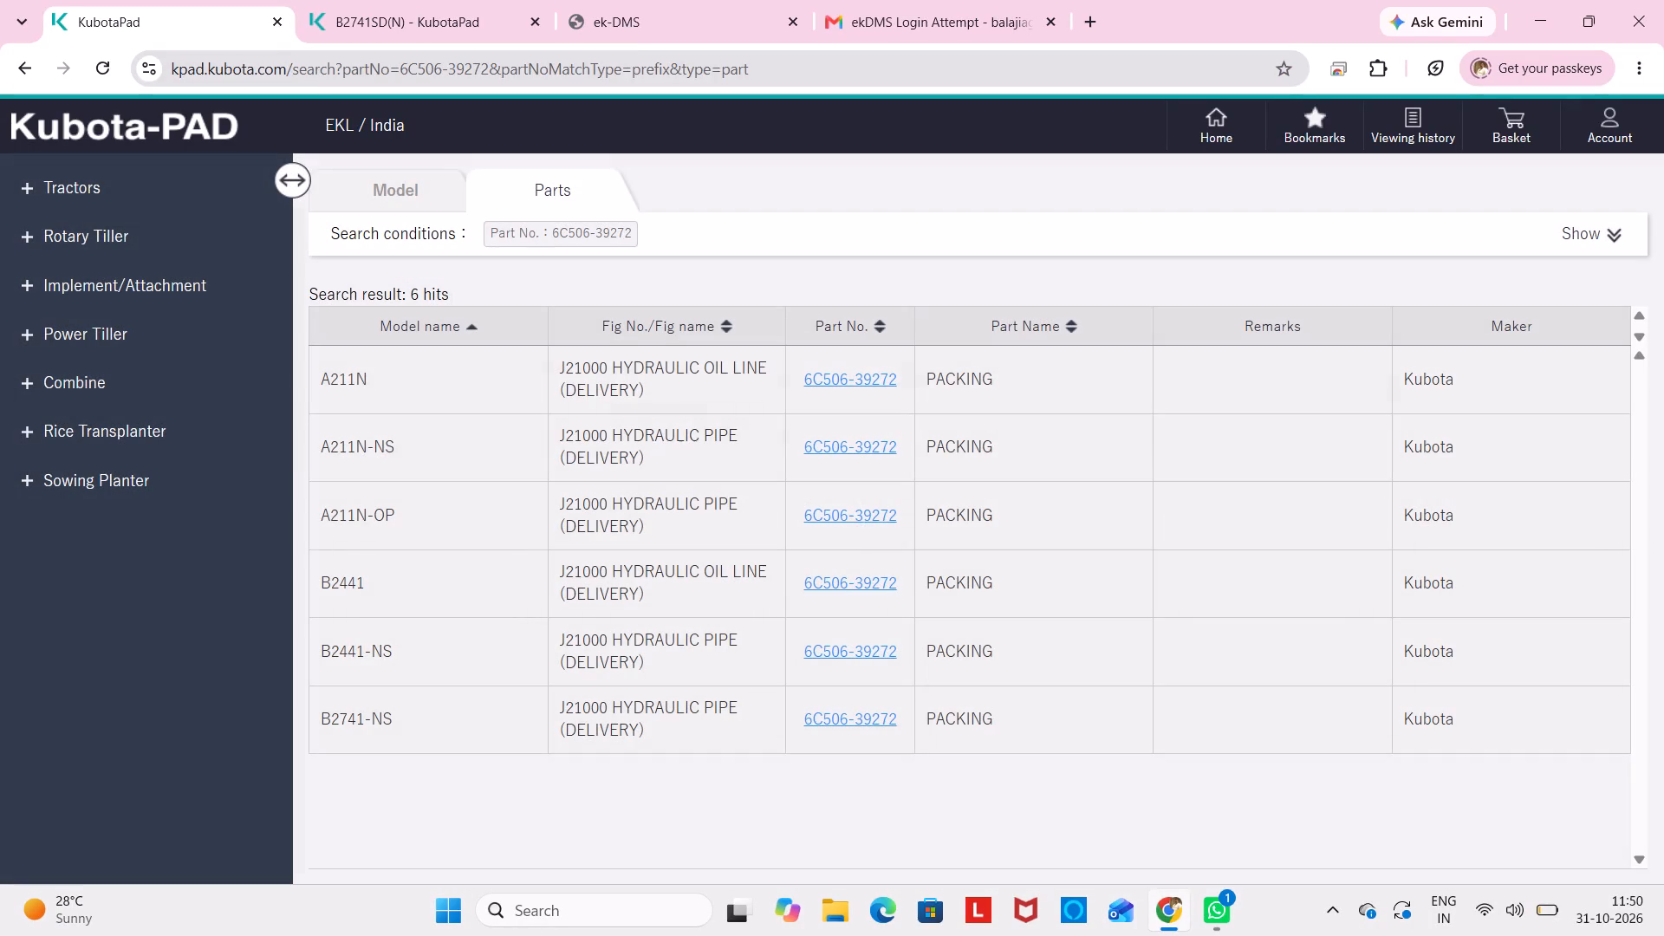
click(852, 651)
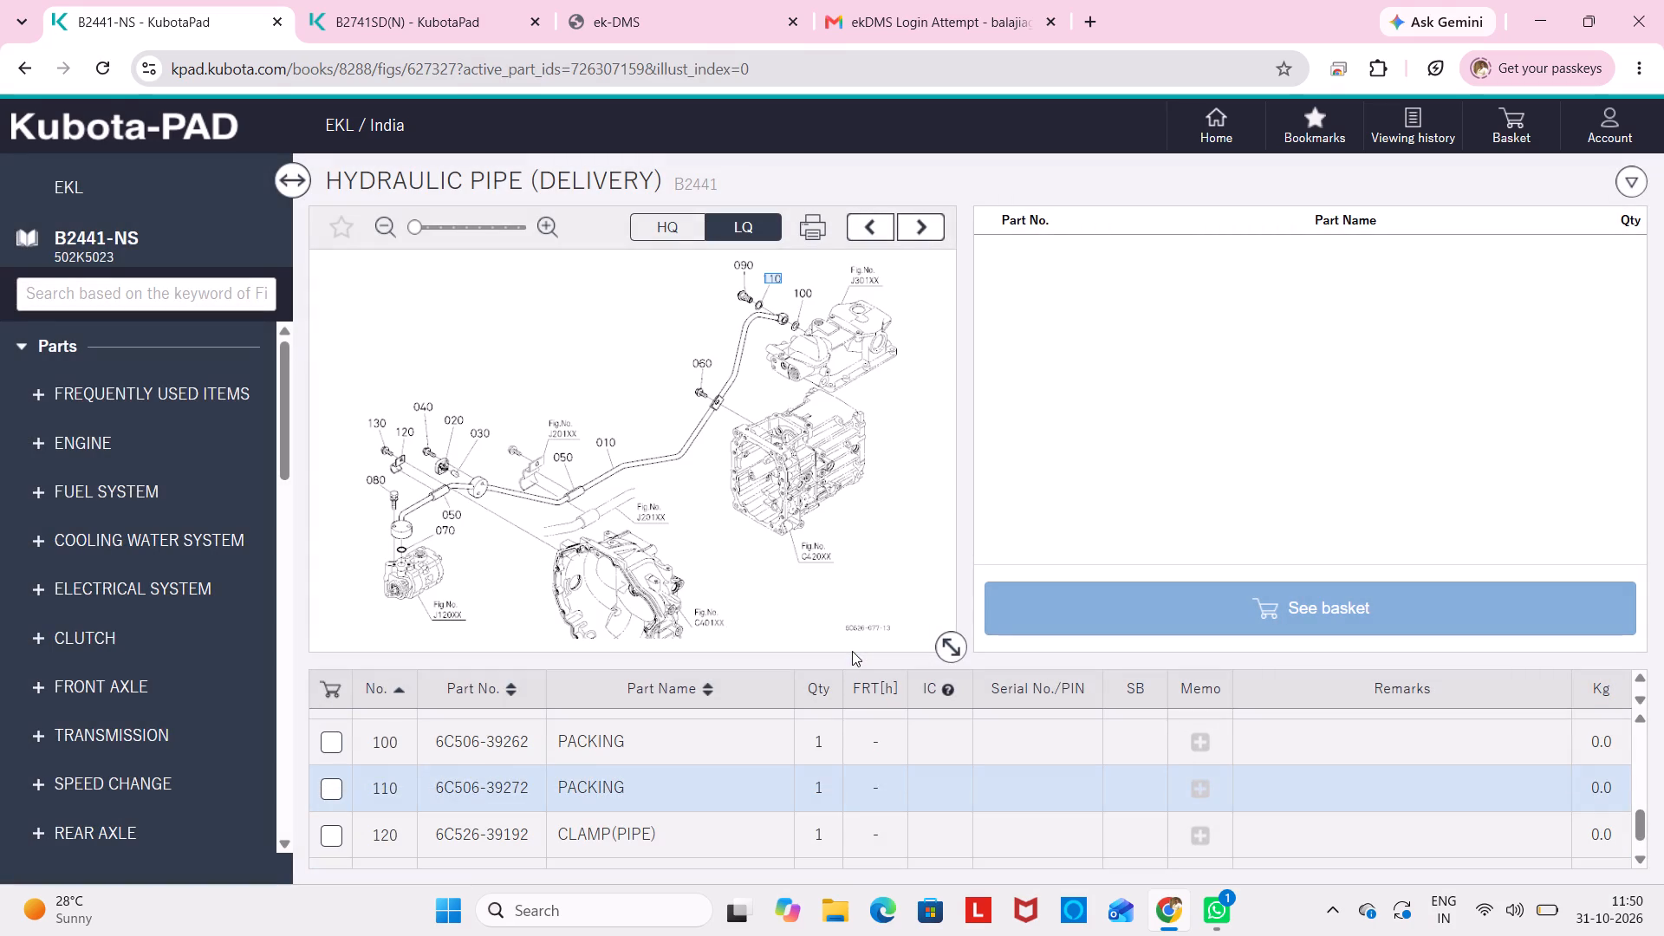
scroll(55, 702, down, 1)
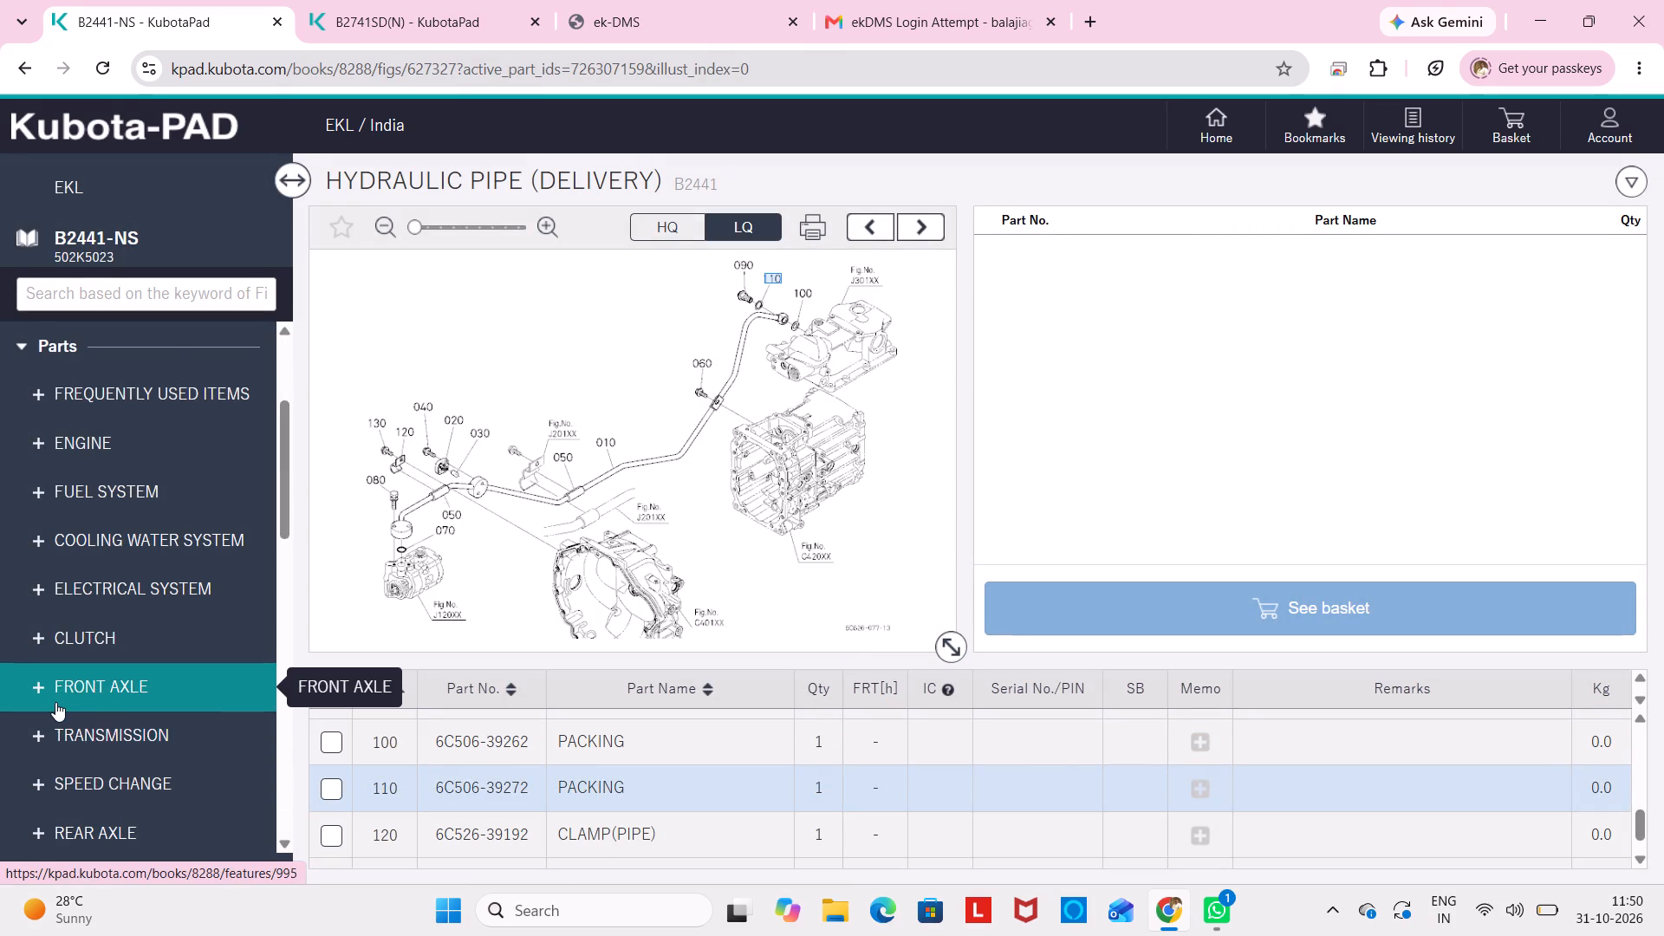
scroll(55, 702, down, 2)
In the B2741SD(N) catalogue, open the Hydraulic Oil Line (Delivery) figure from the Pump/Motor System section.
click(392, 0)
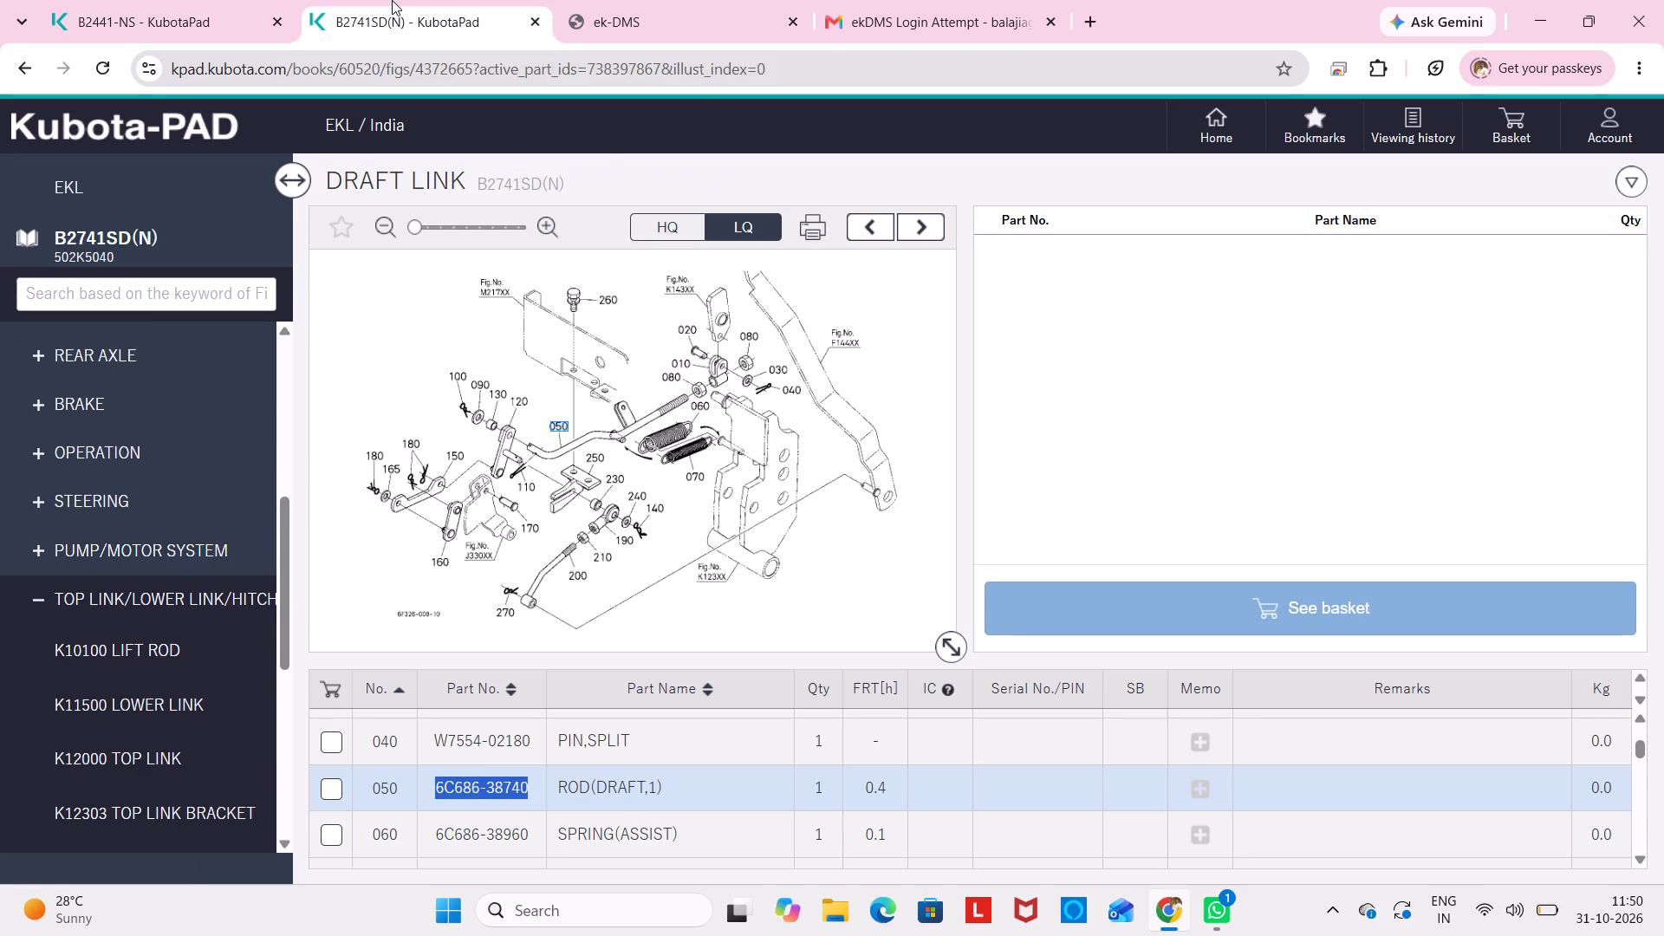
click(76, 553)
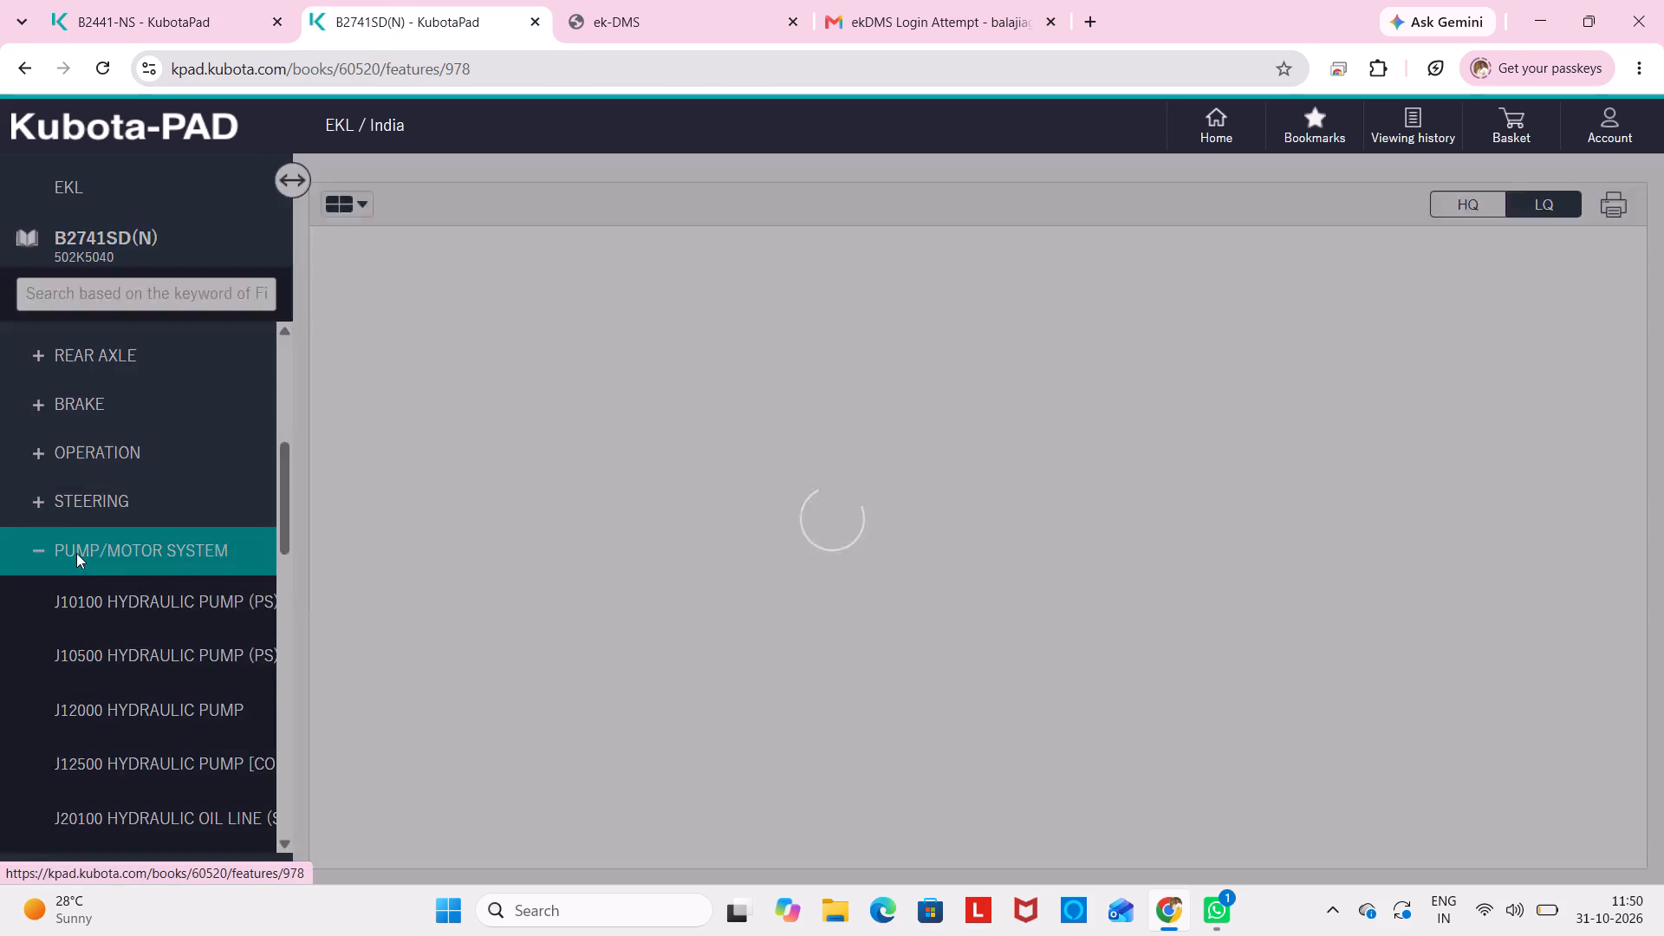
scroll(683, 613, down, 3)
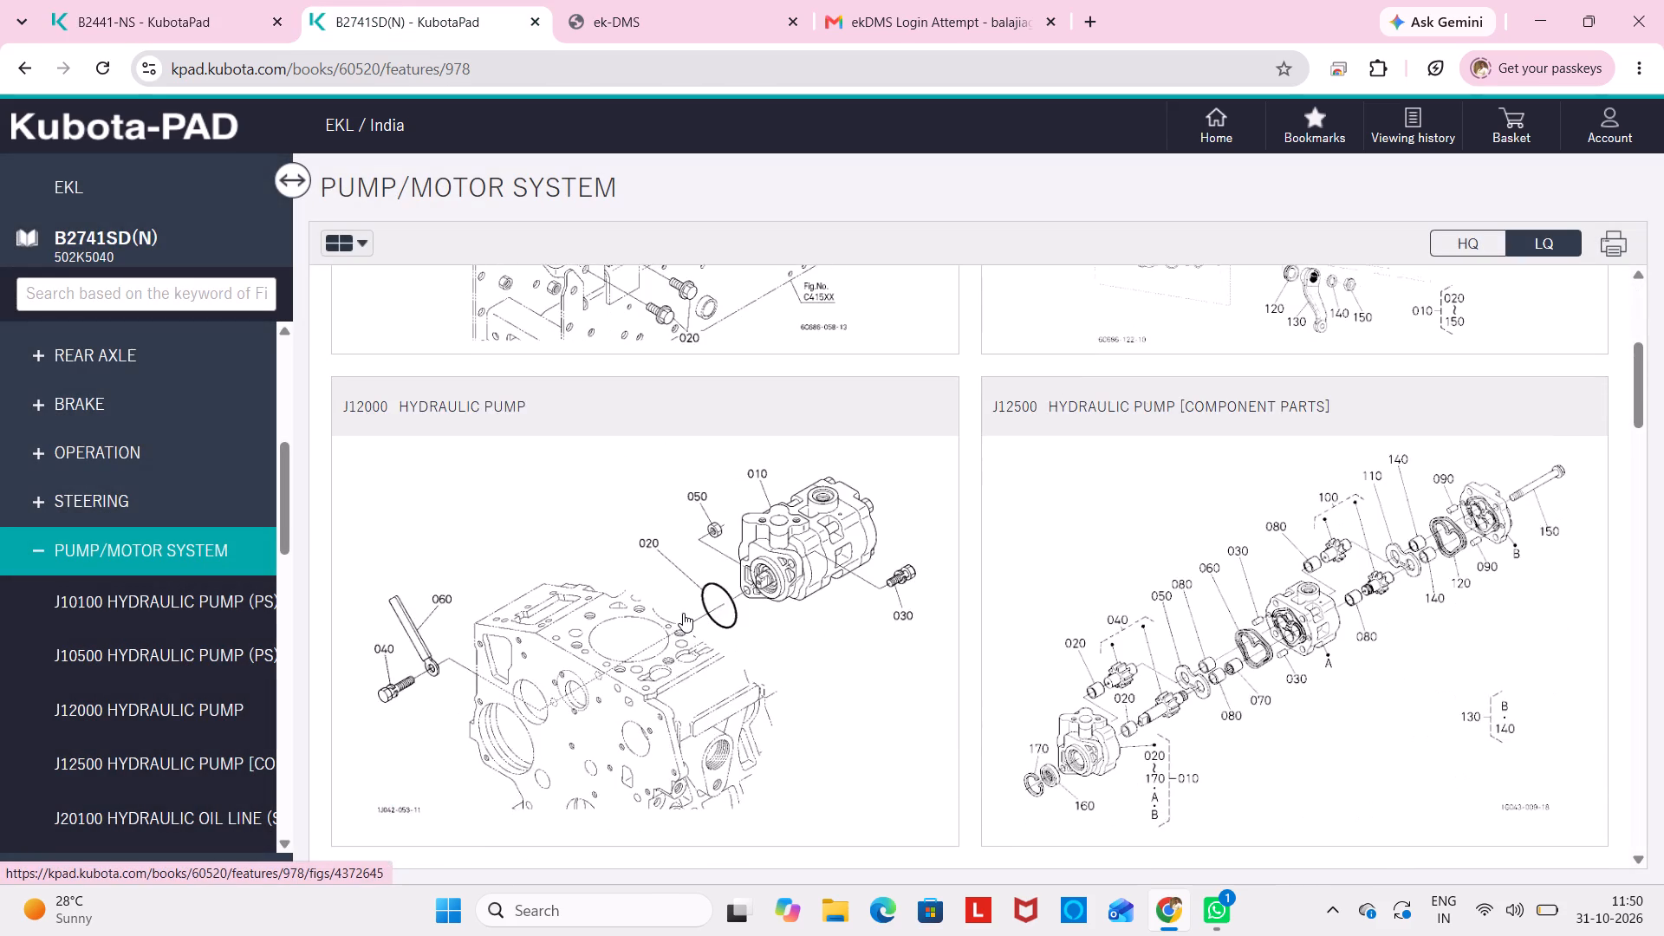
scroll(683, 613, down, 6)
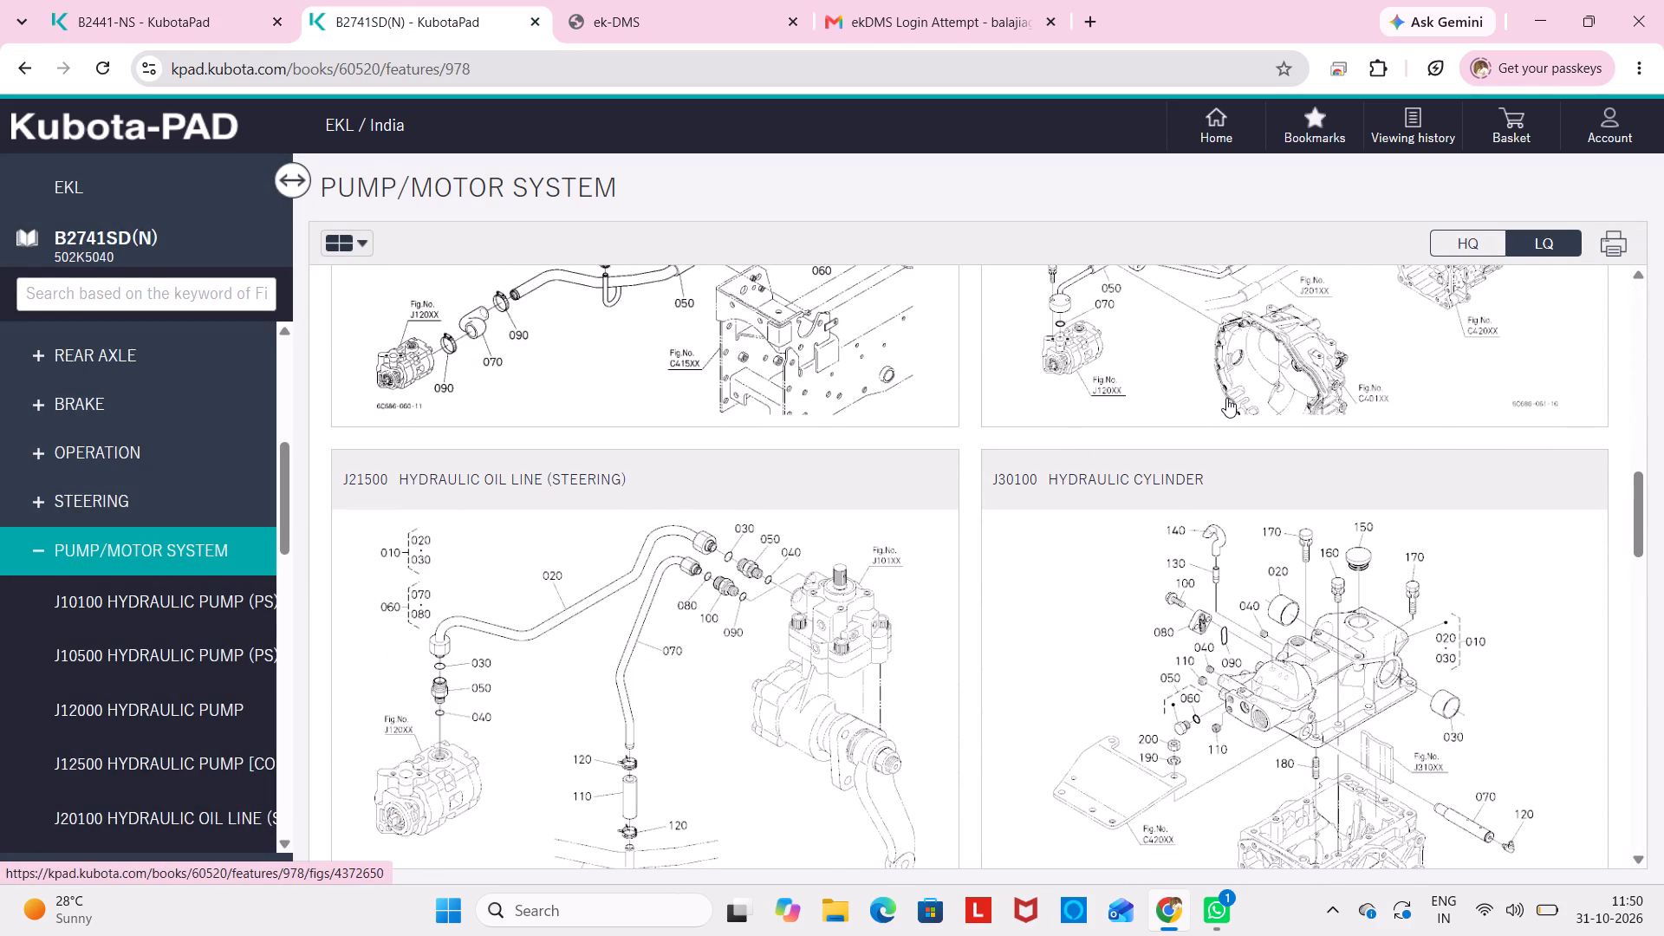
scroll(1226, 398, up, 2)
click(1299, 445)
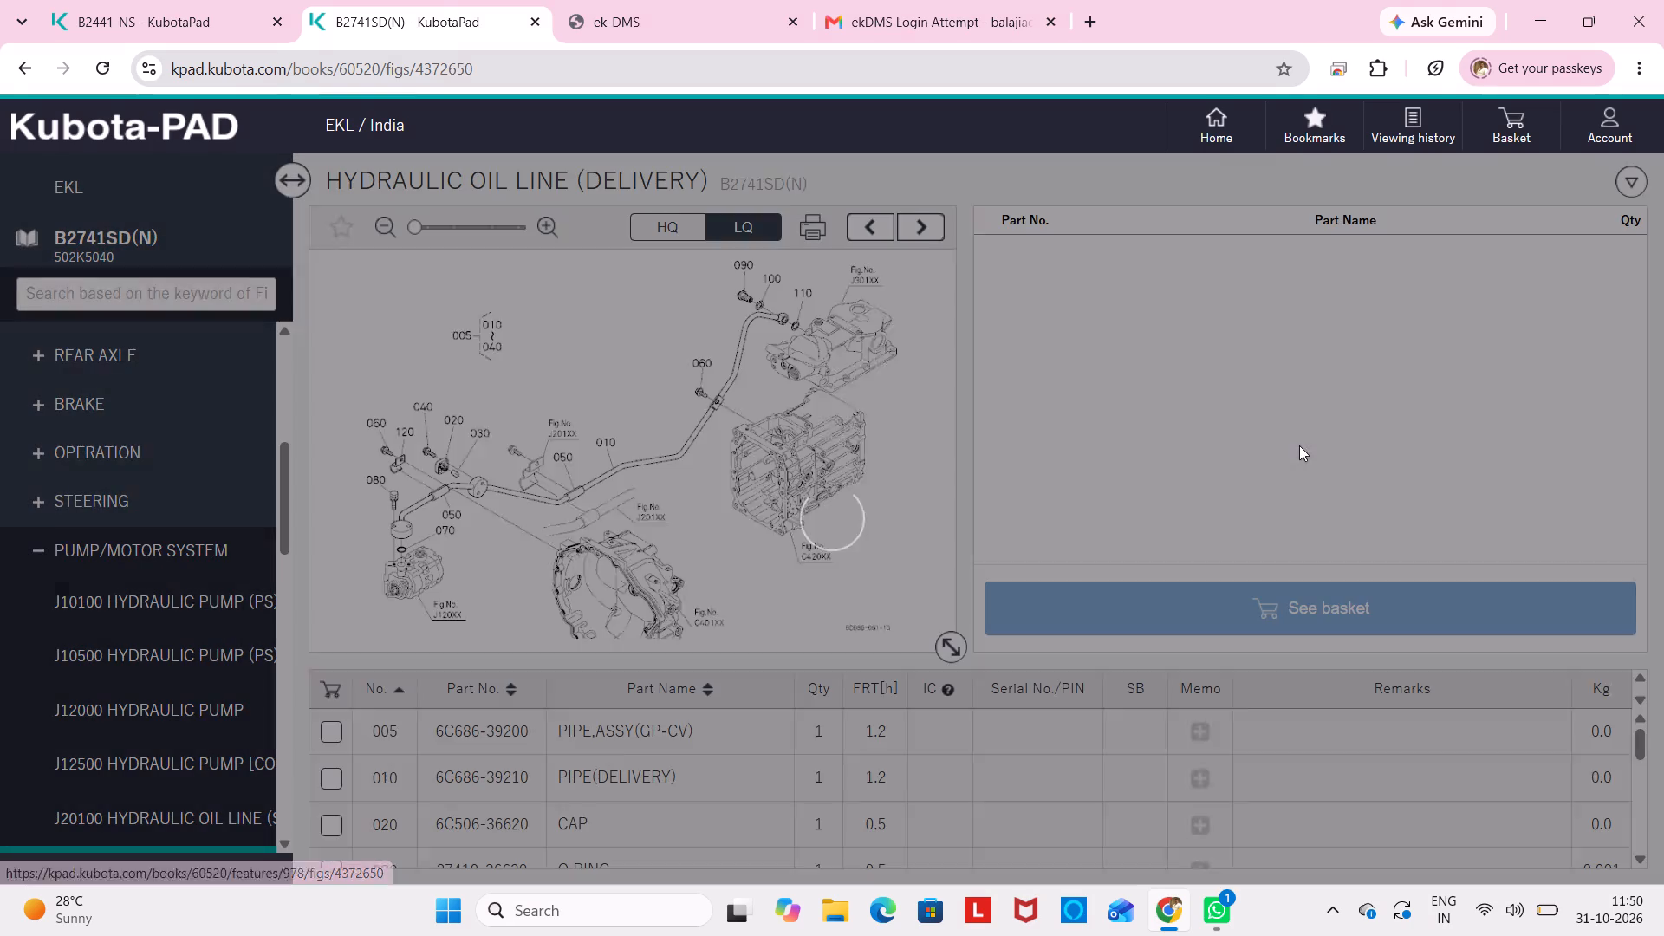
Check the matching packing in the B2441-NS figure and copy part number 6C686-39260 of item 100, GASKET(1), from the B2741SD(N) figure.
click(244, 0)
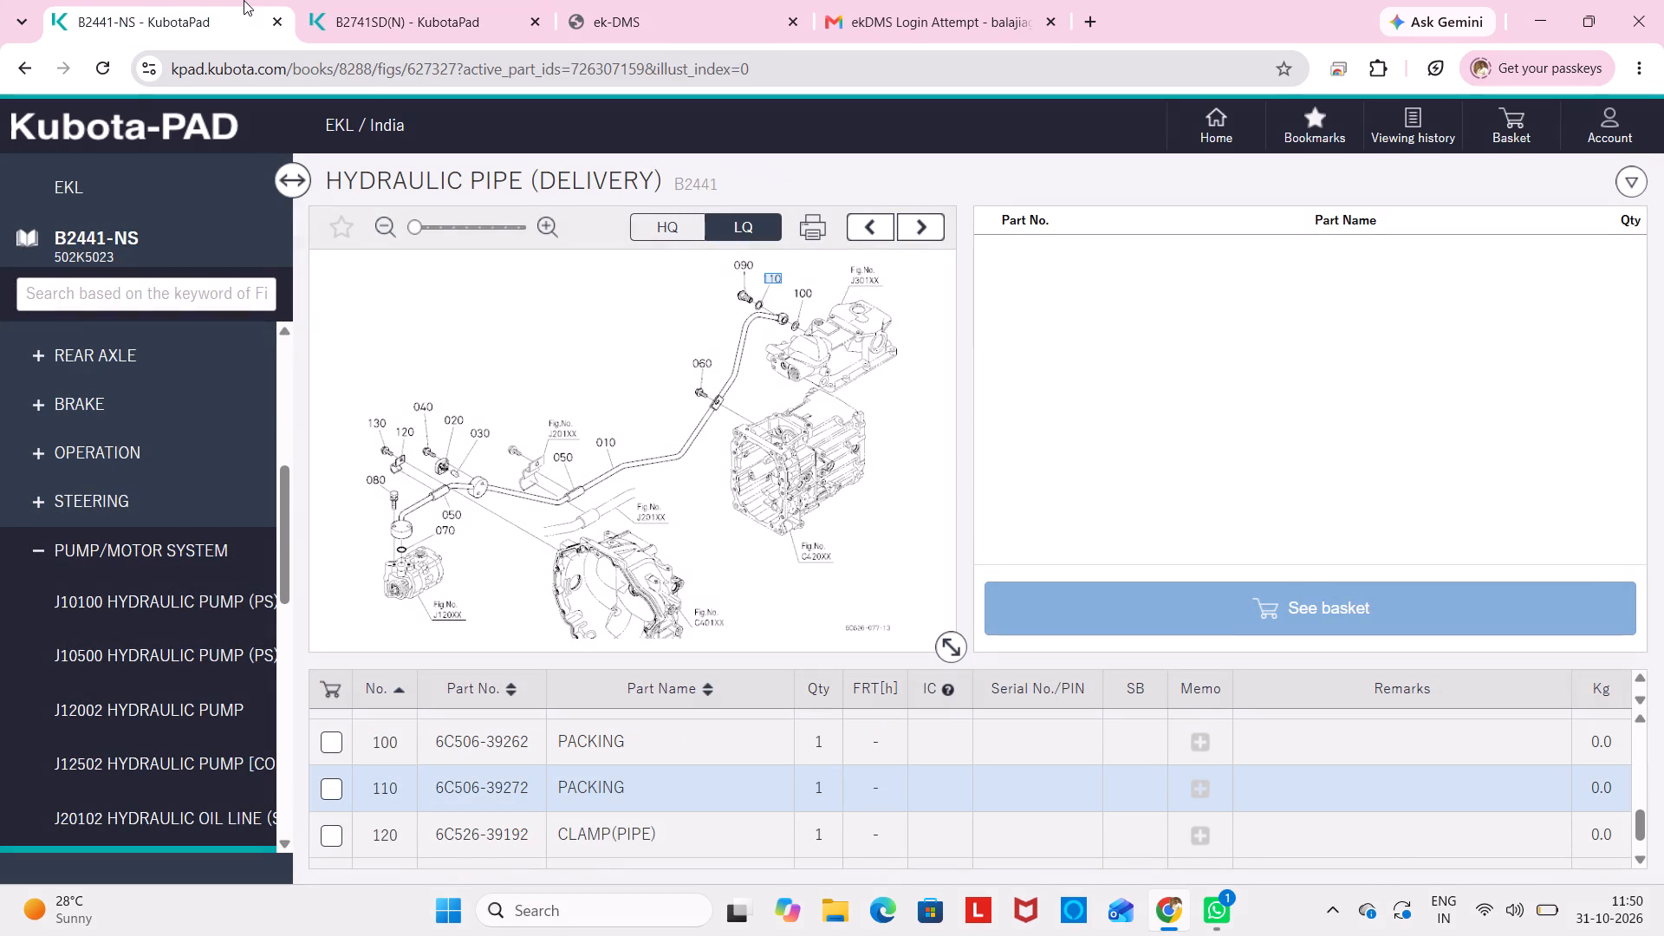
click(359, 0)
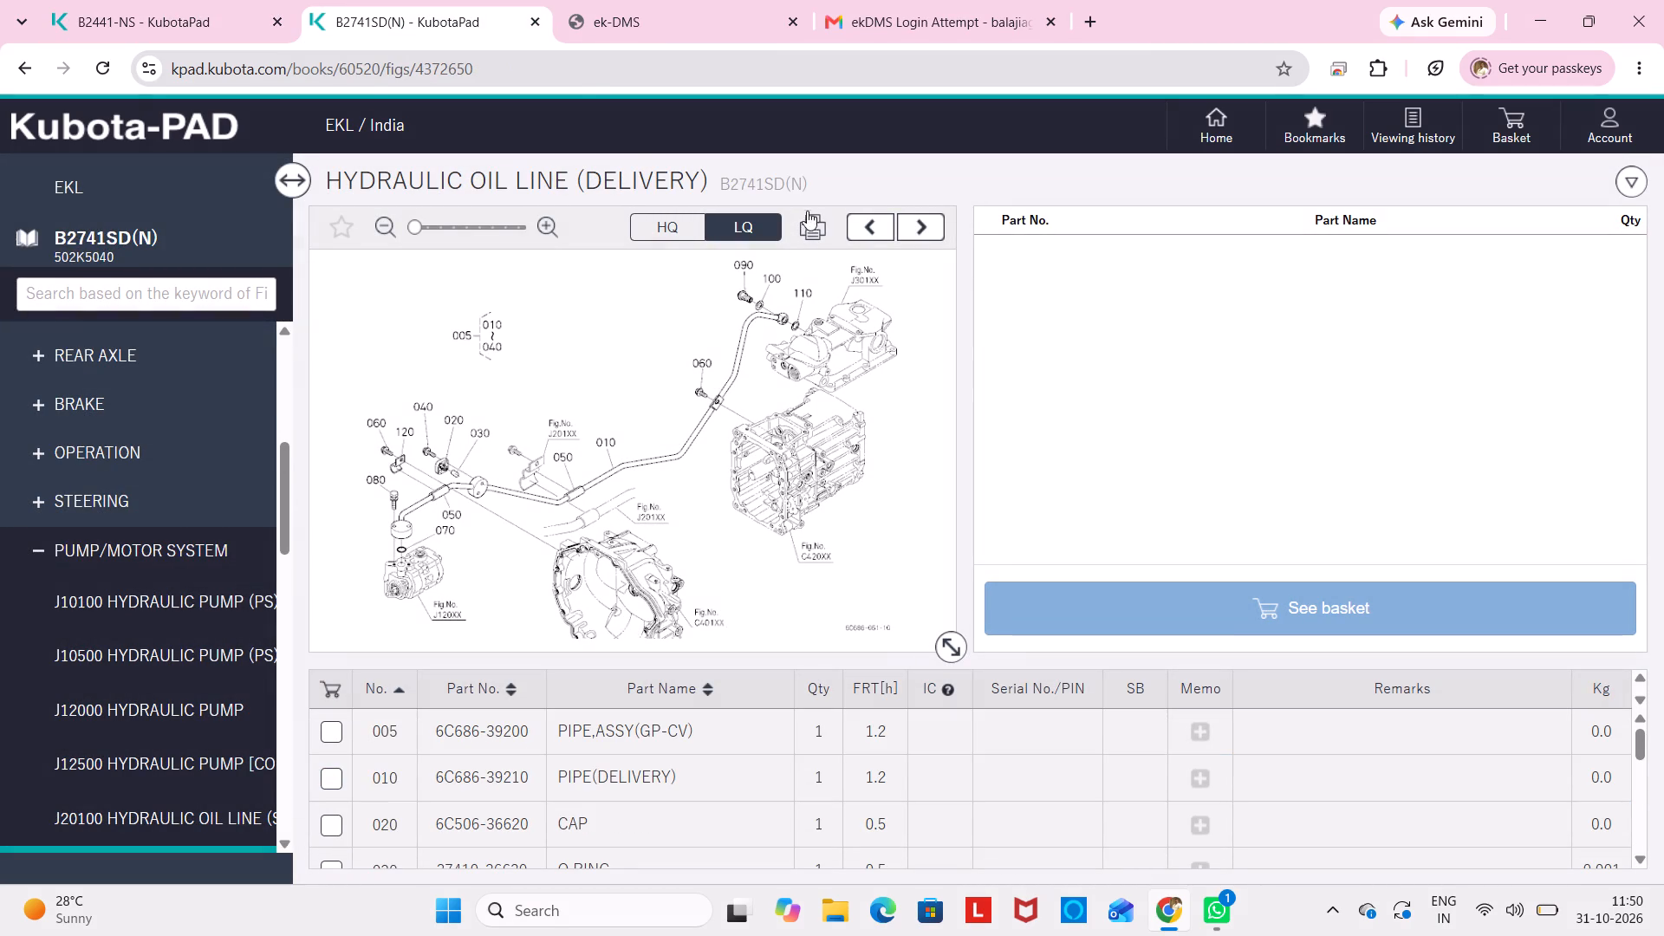
click(774, 283)
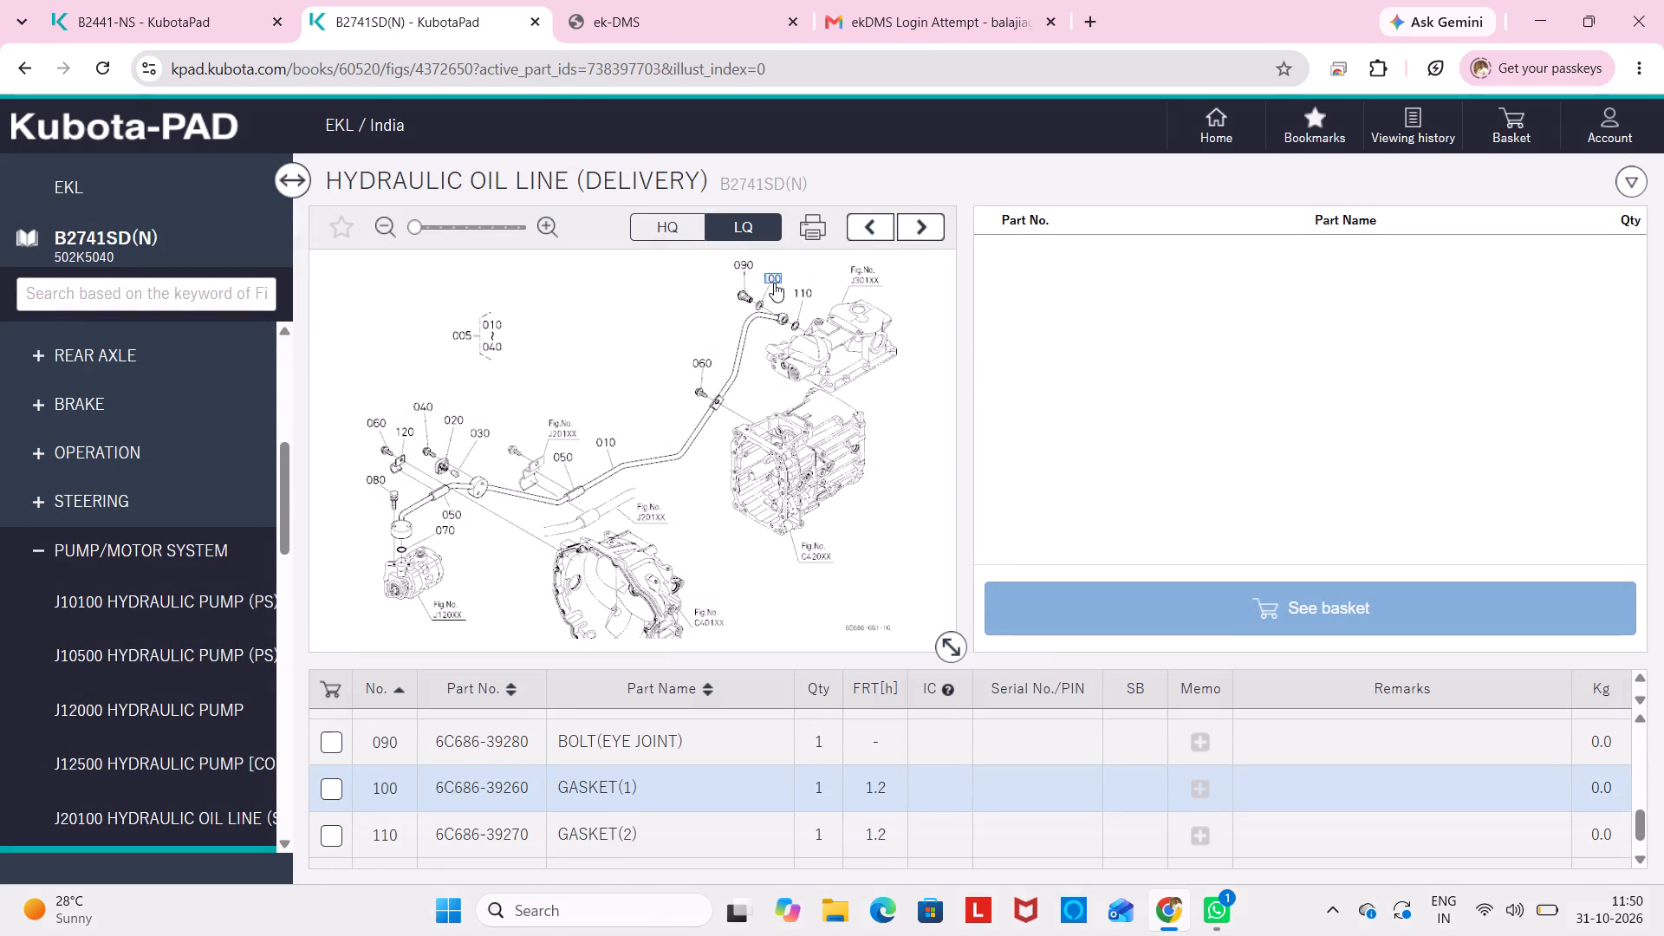
triple_click(502, 785)
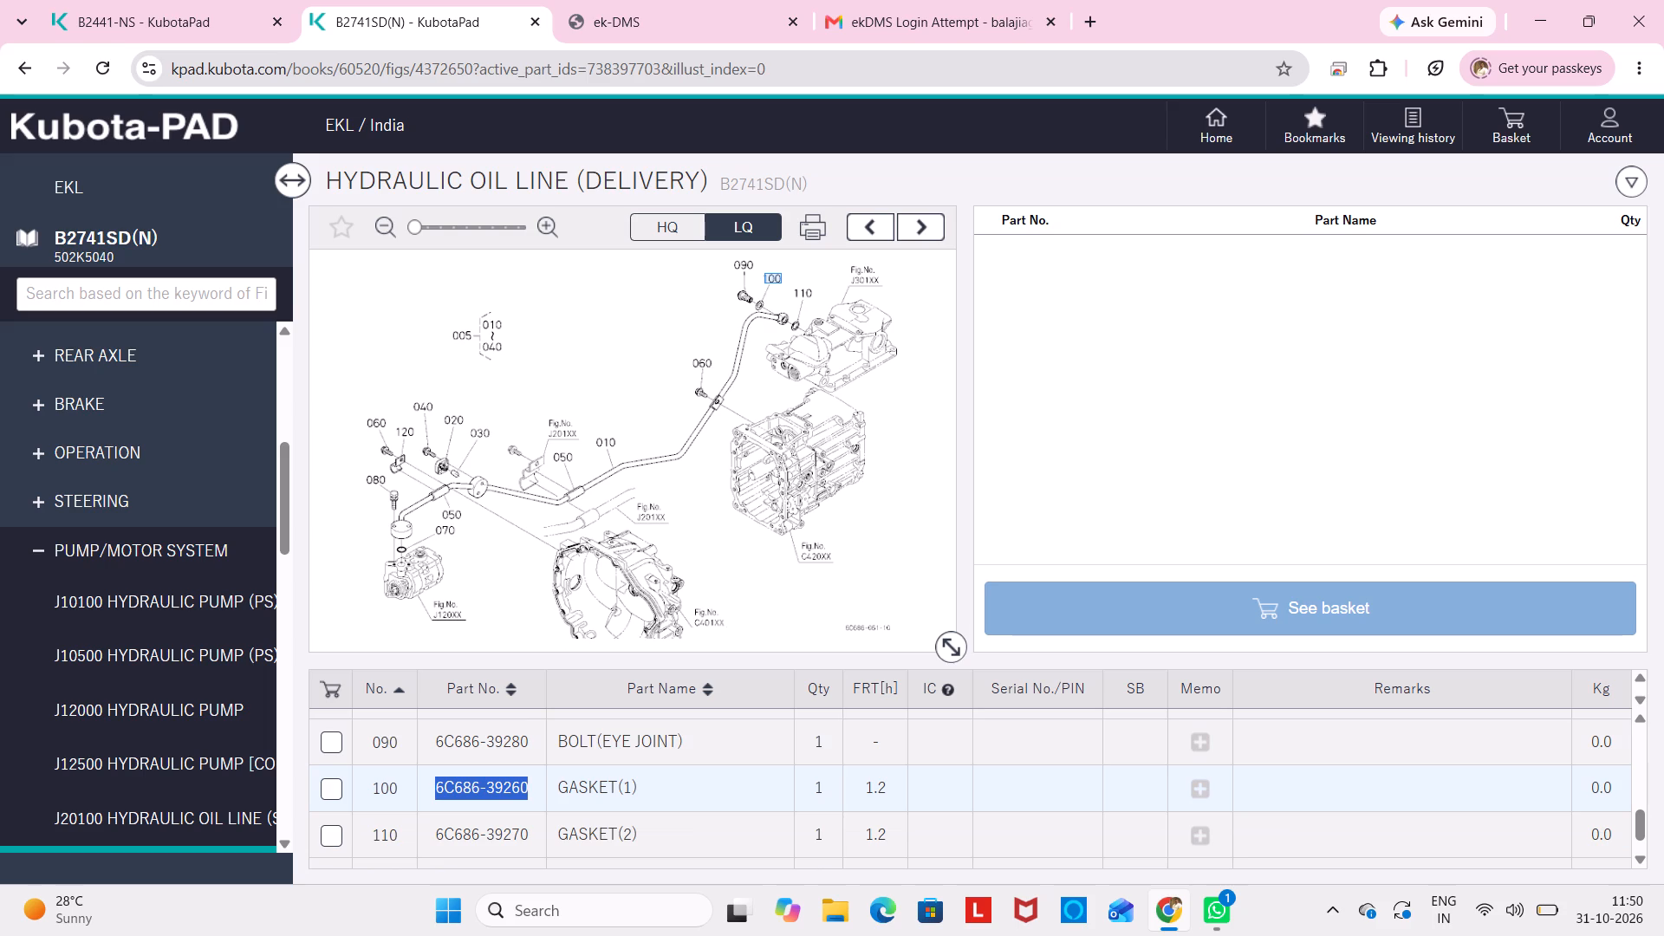
key(ctrl+c)
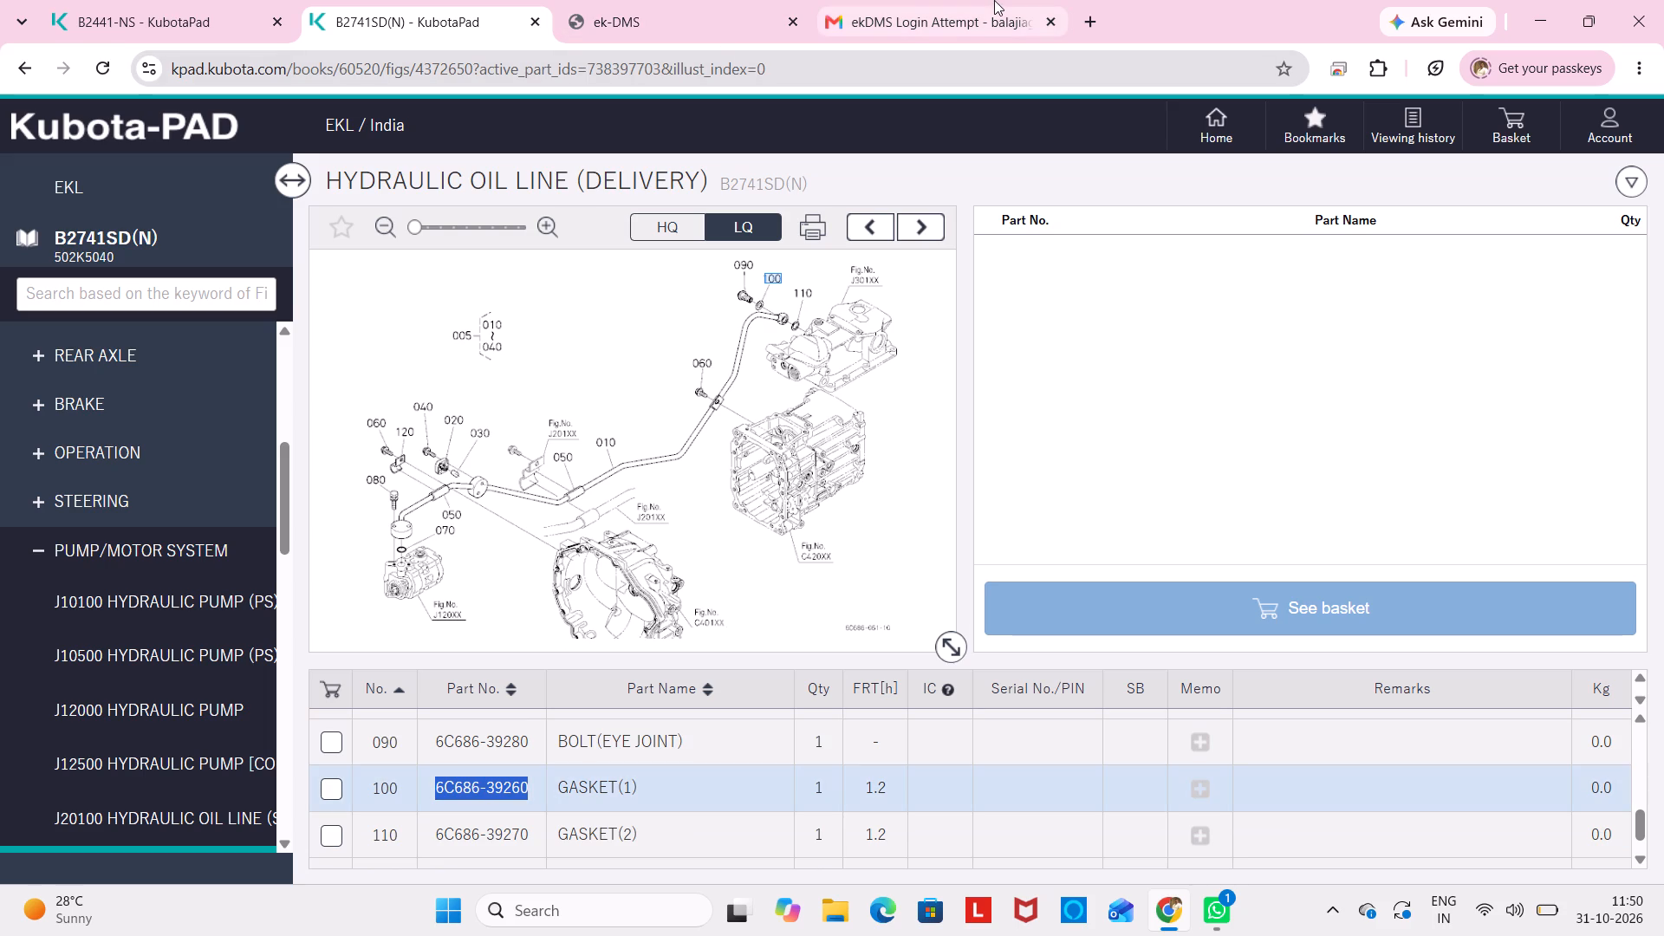
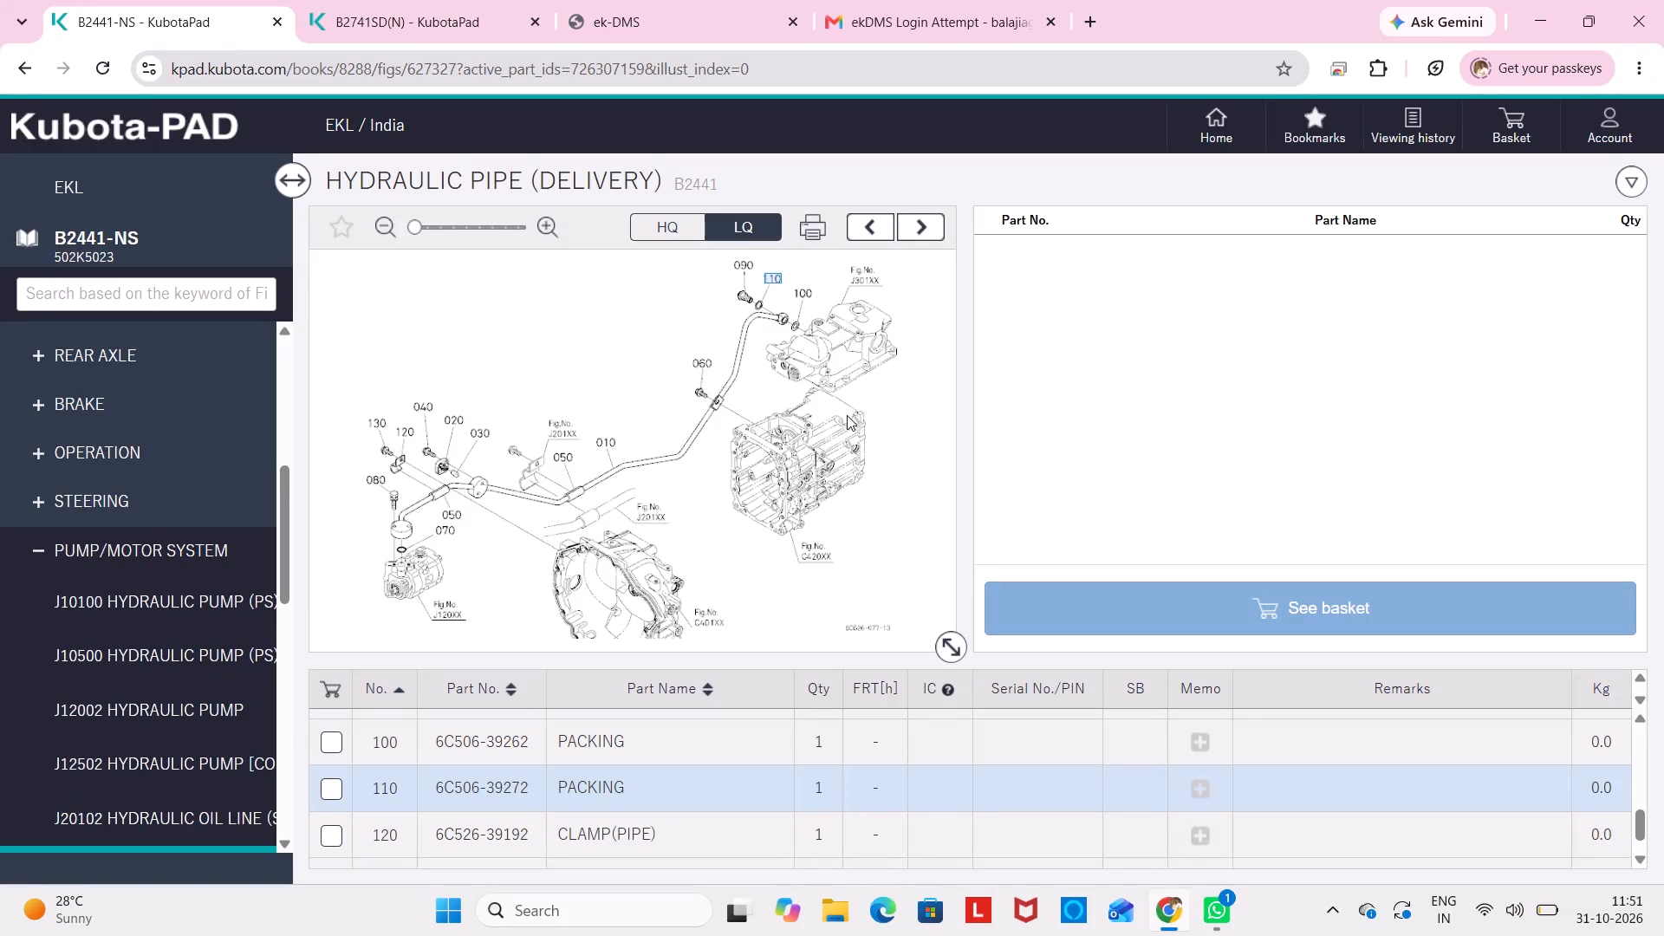
Check item 100, PACKING, in the B2441-NS figure and copy part number 6C686-39270 of item 110, GASKET(2), from the B2741SD(N) figure.
click(803, 289)
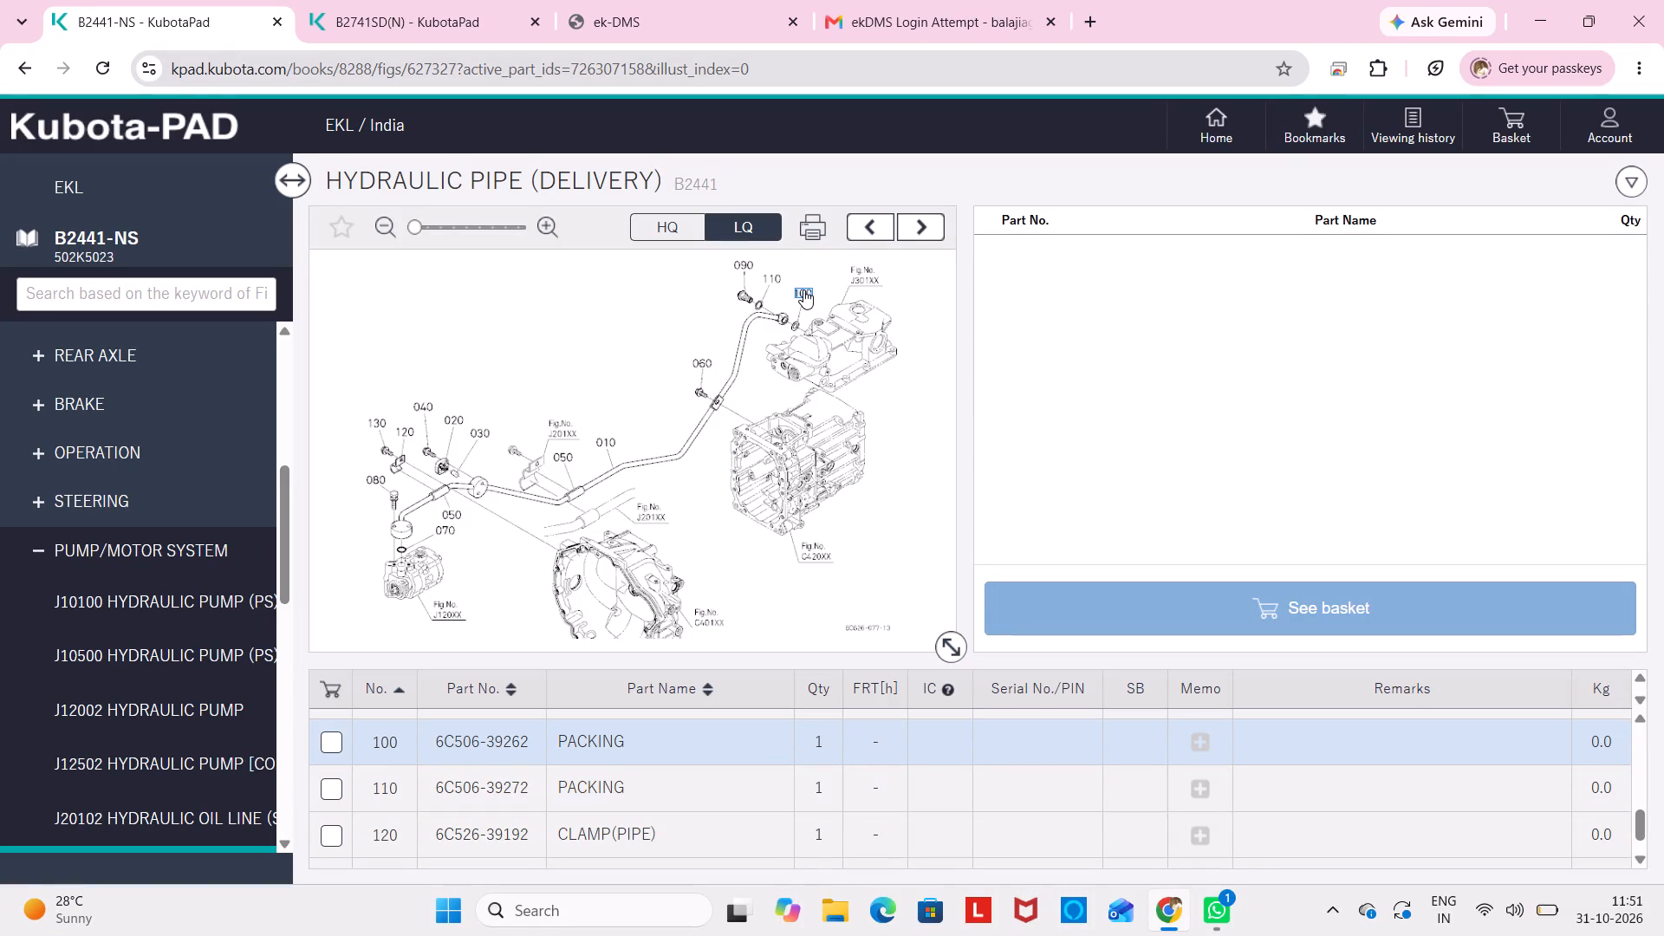
click(452, 0)
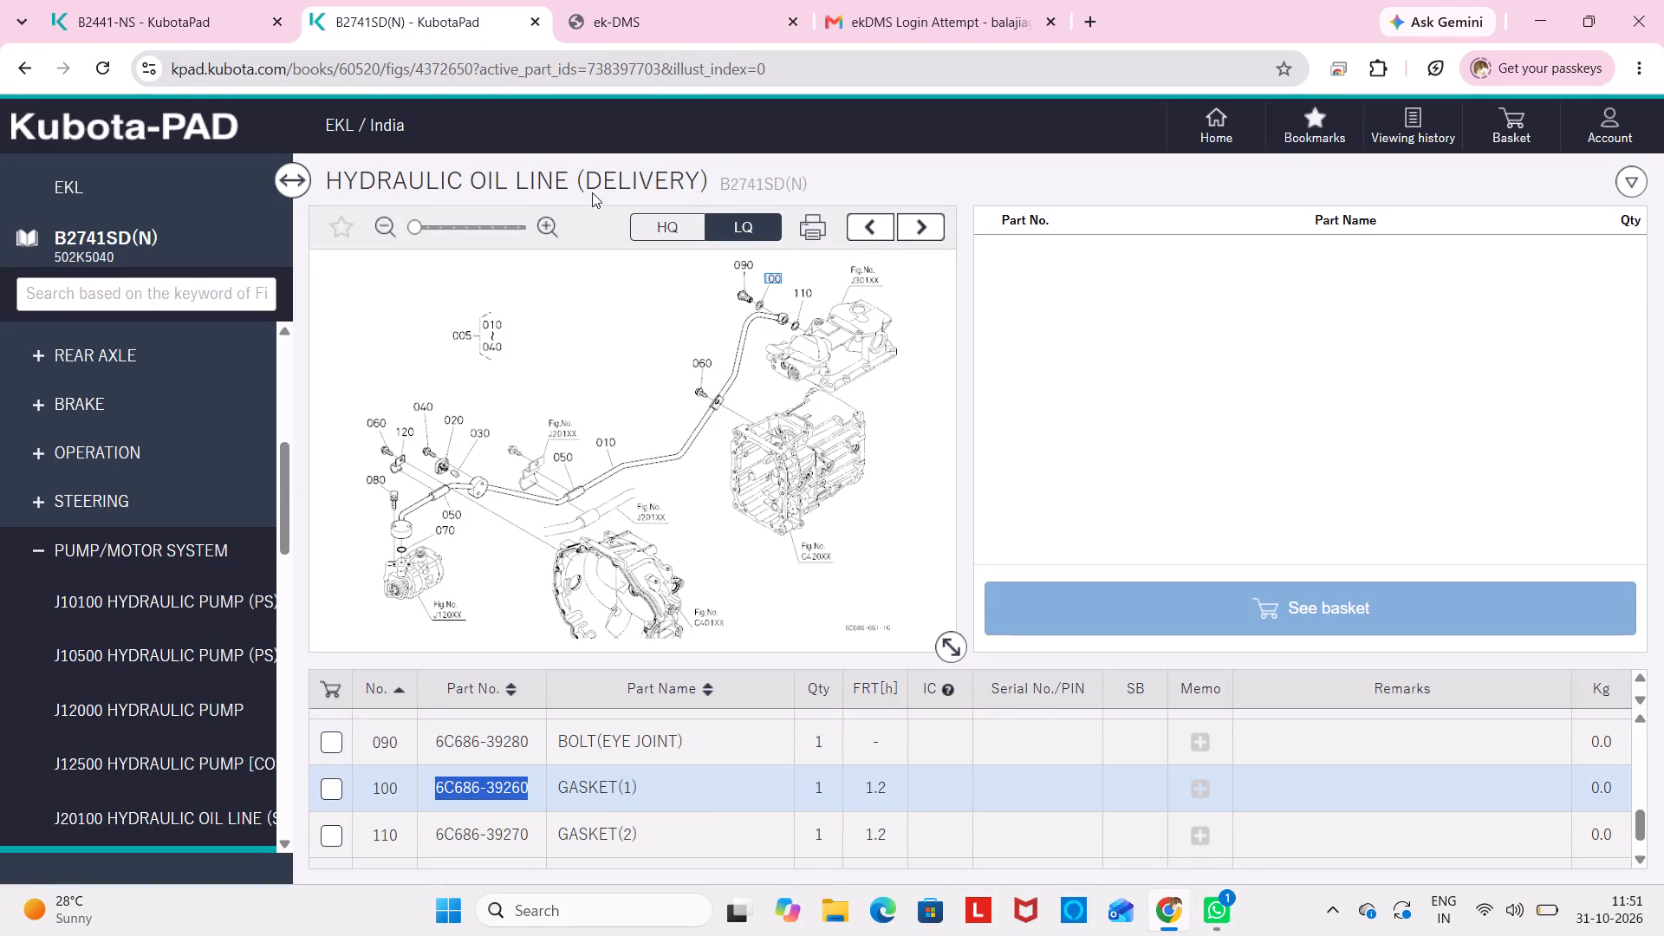
click(808, 289)
triple_click(518, 829)
key(ctrl+c)
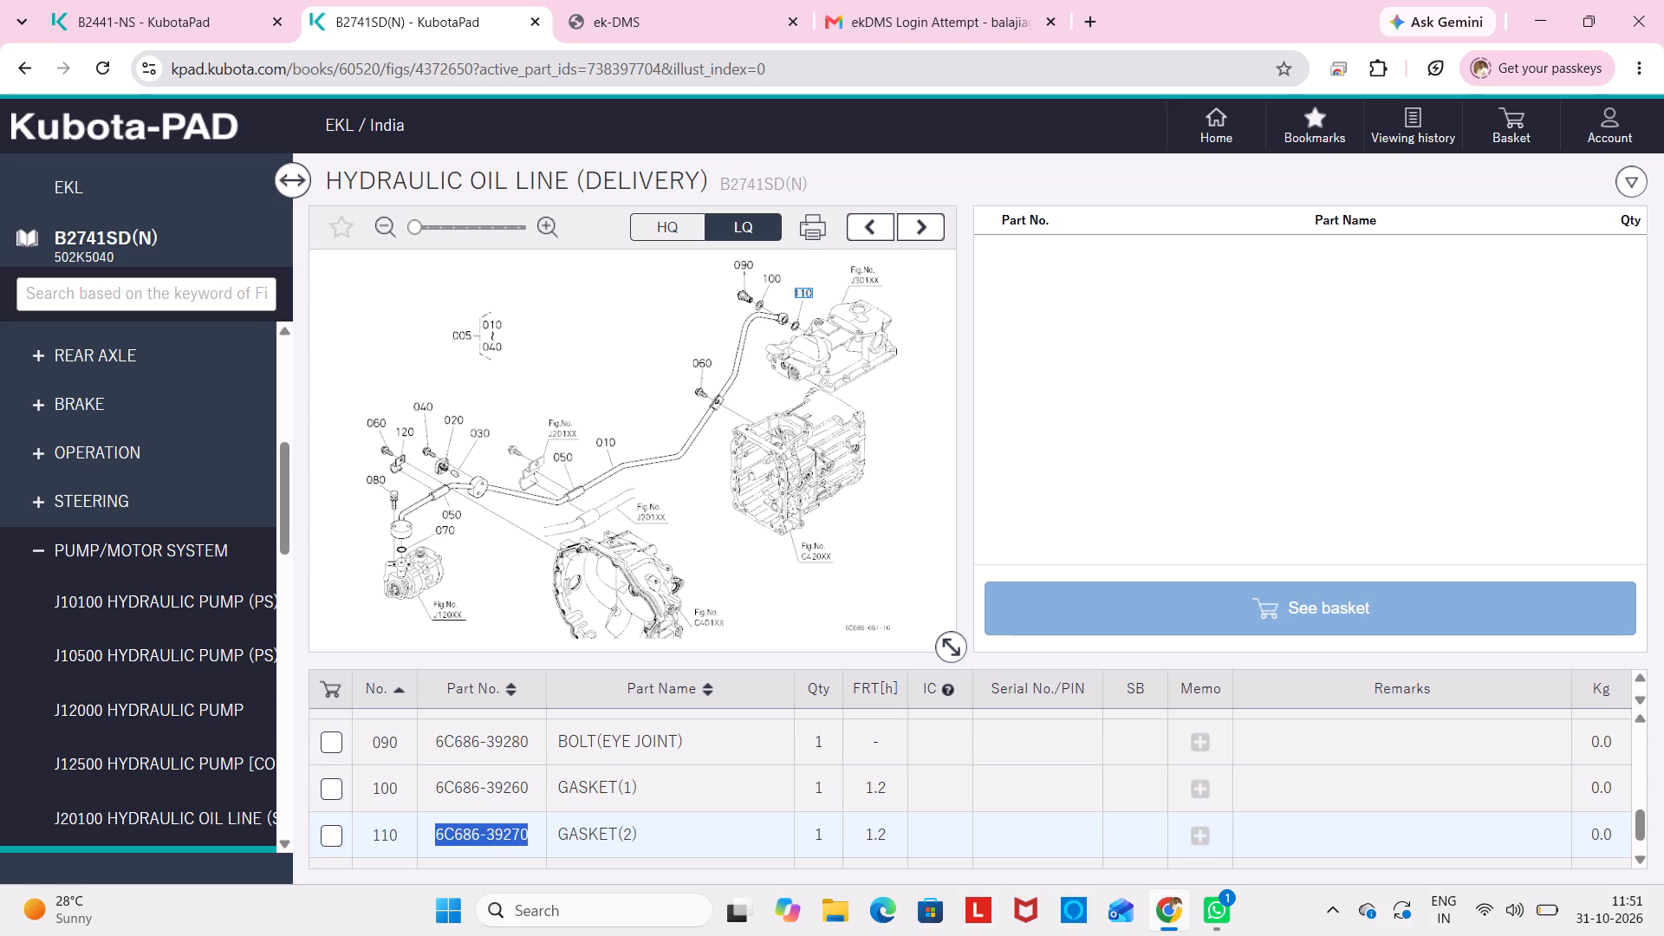
Switch to WhatsApp.
click(1240, 923)
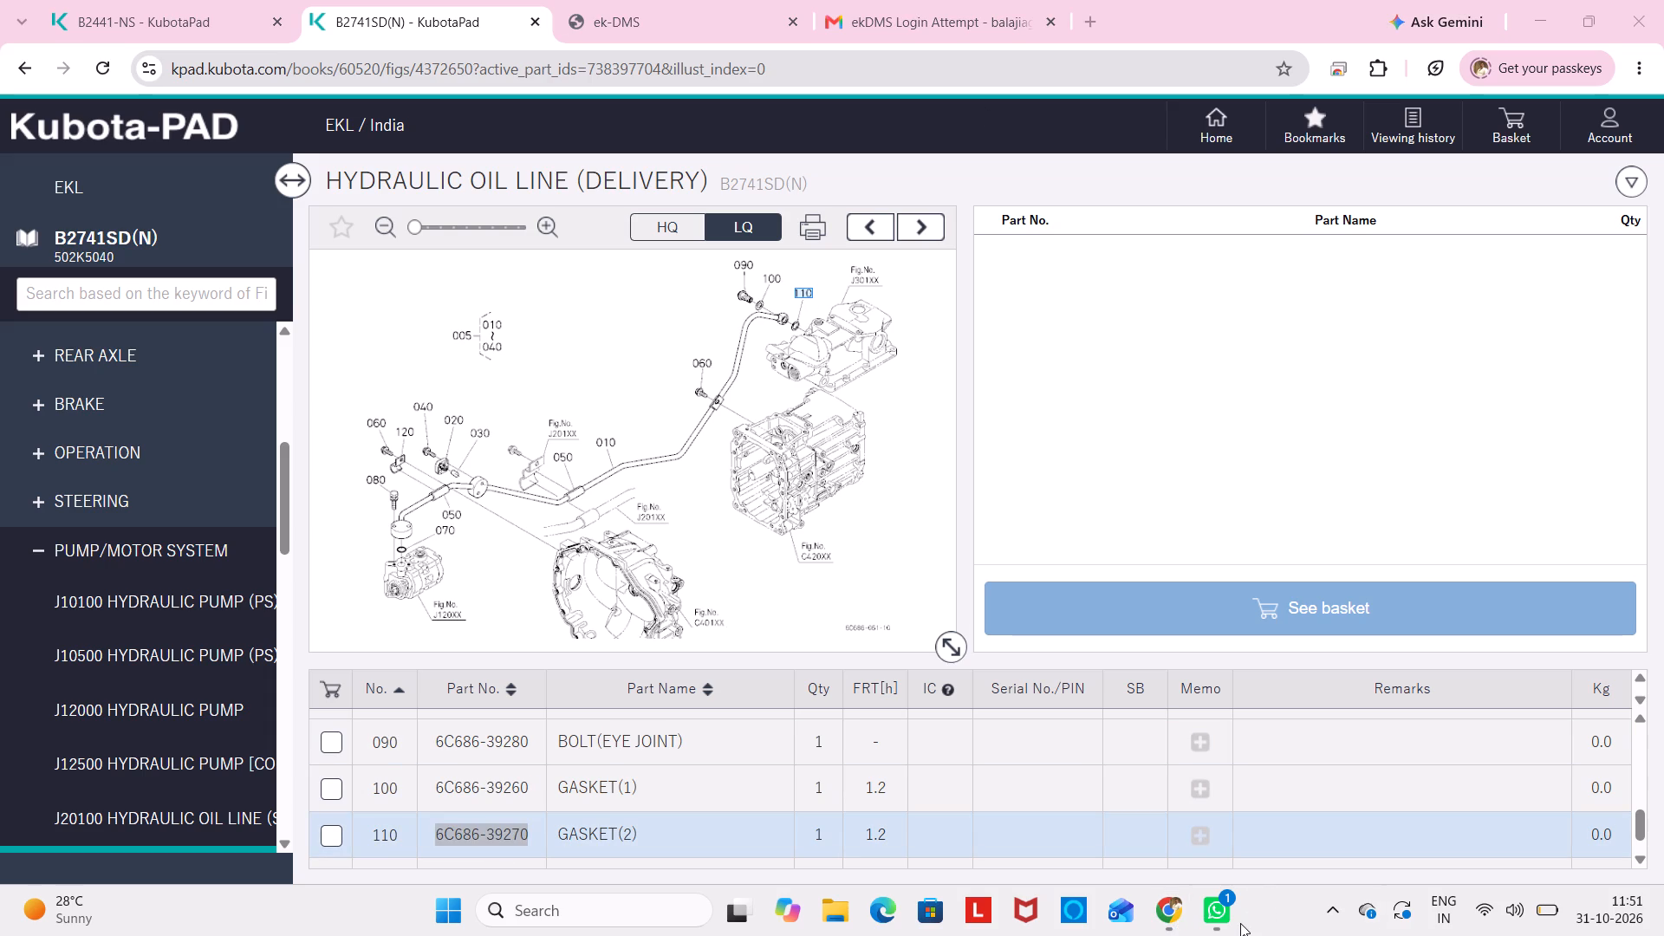
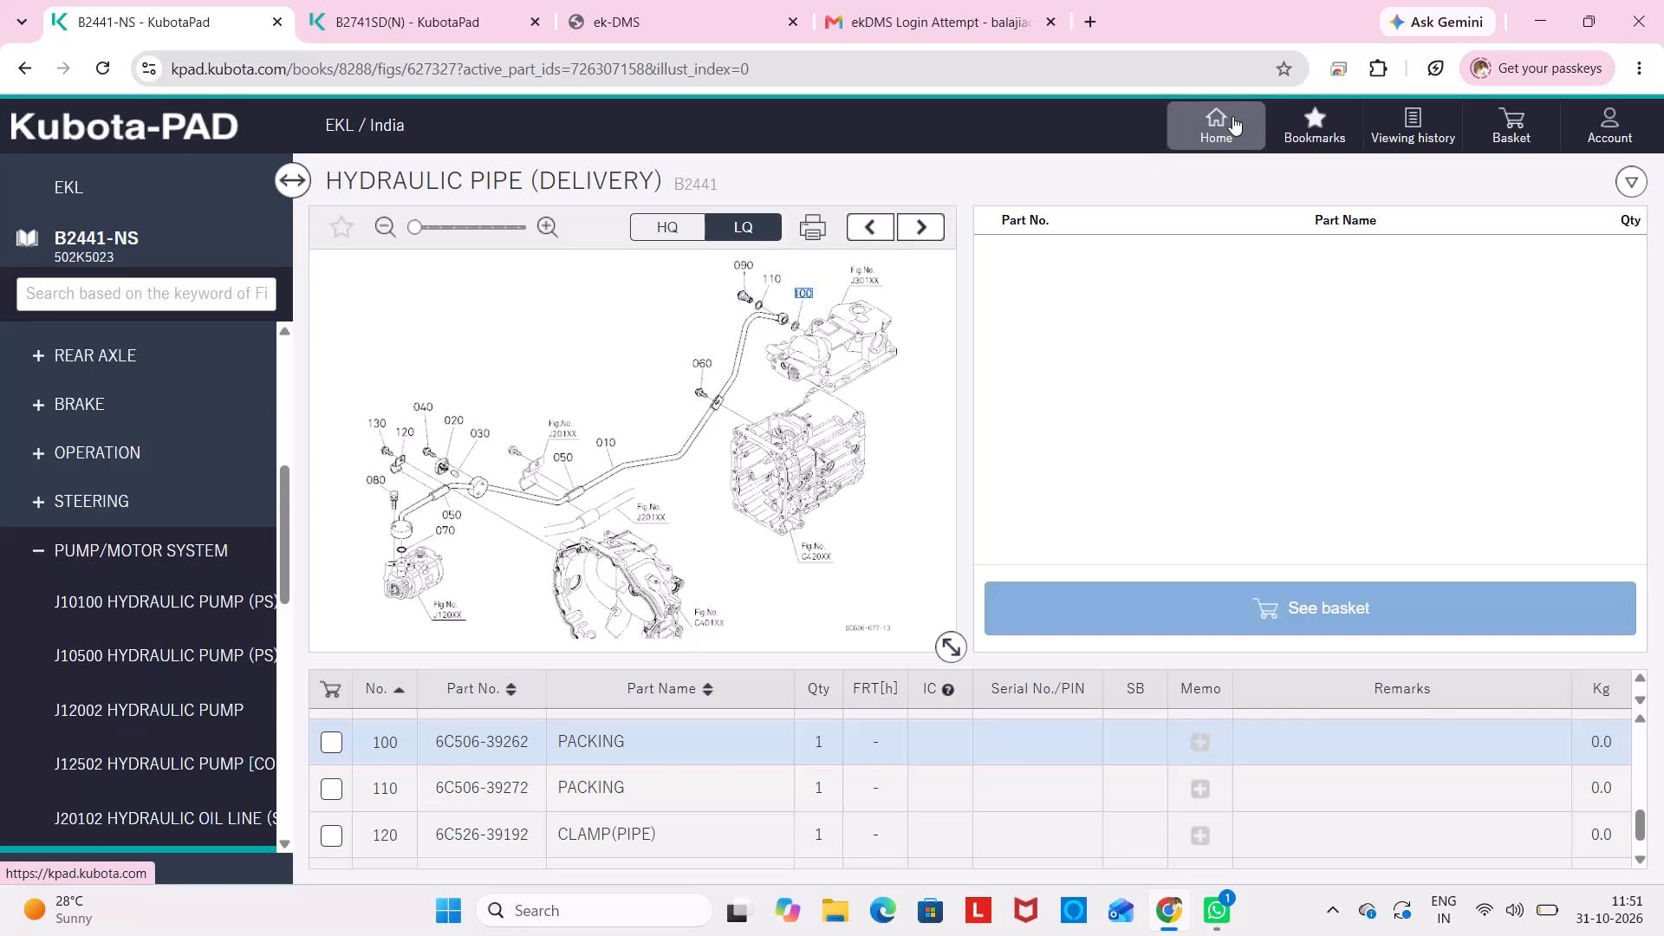
Search the Kubota-PAD parts catalogue for part number 6C506-39280 and open its B2441 hydraulic oil line (delivery) figure.
click(1232, 116)
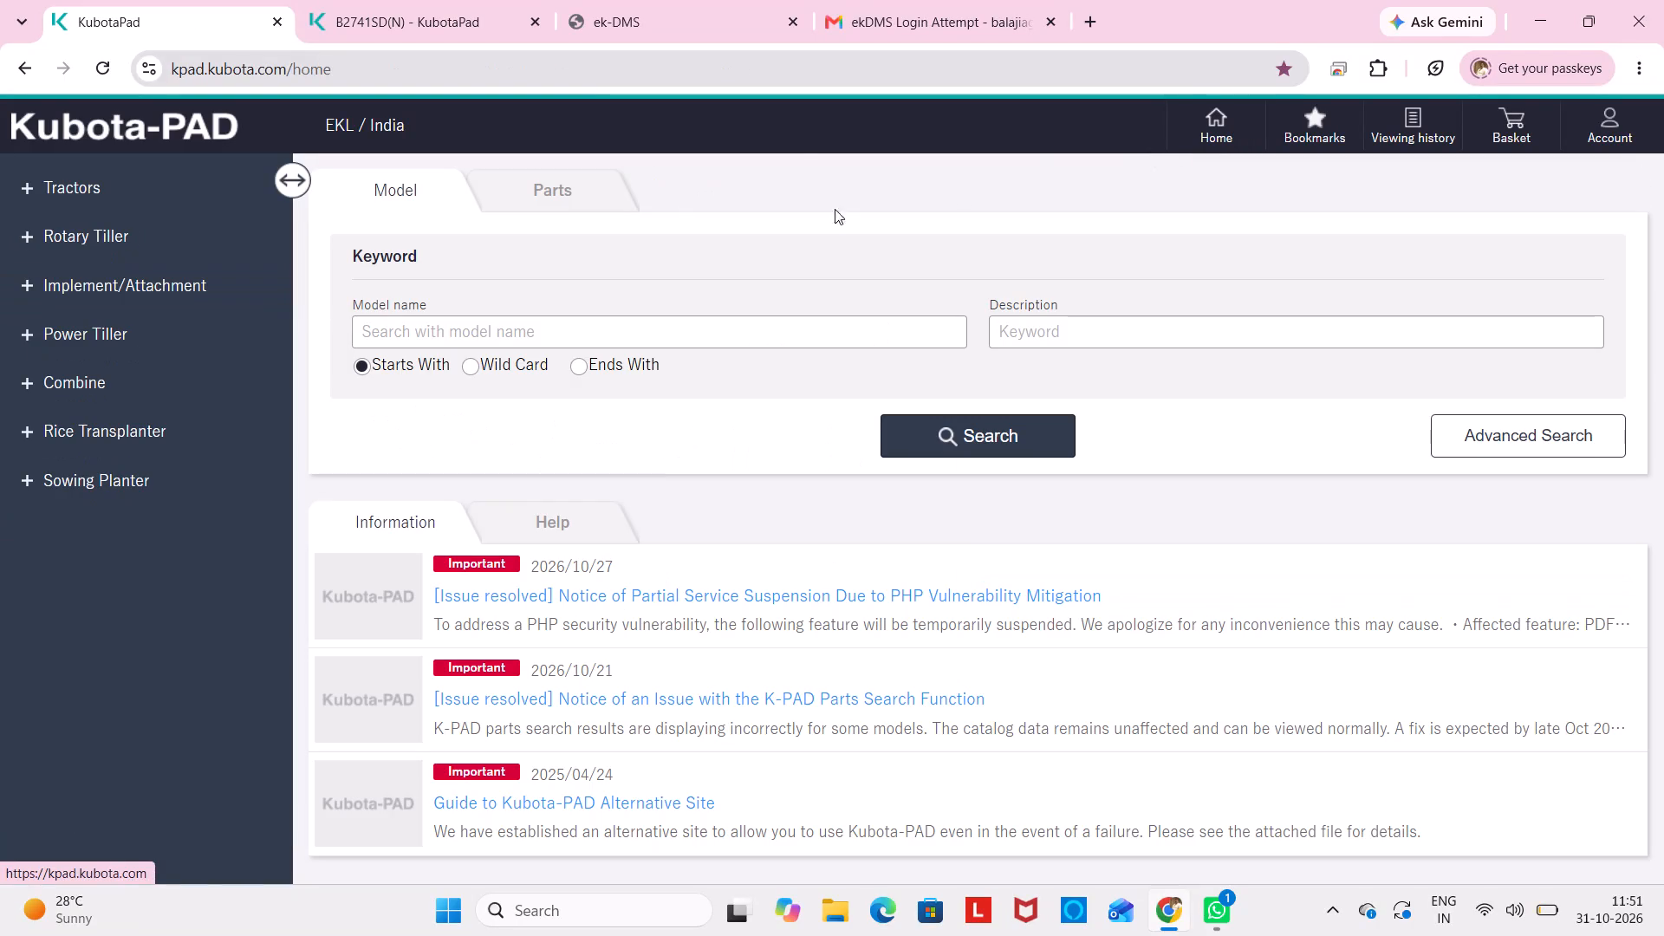
click(565, 167)
click(562, 187)
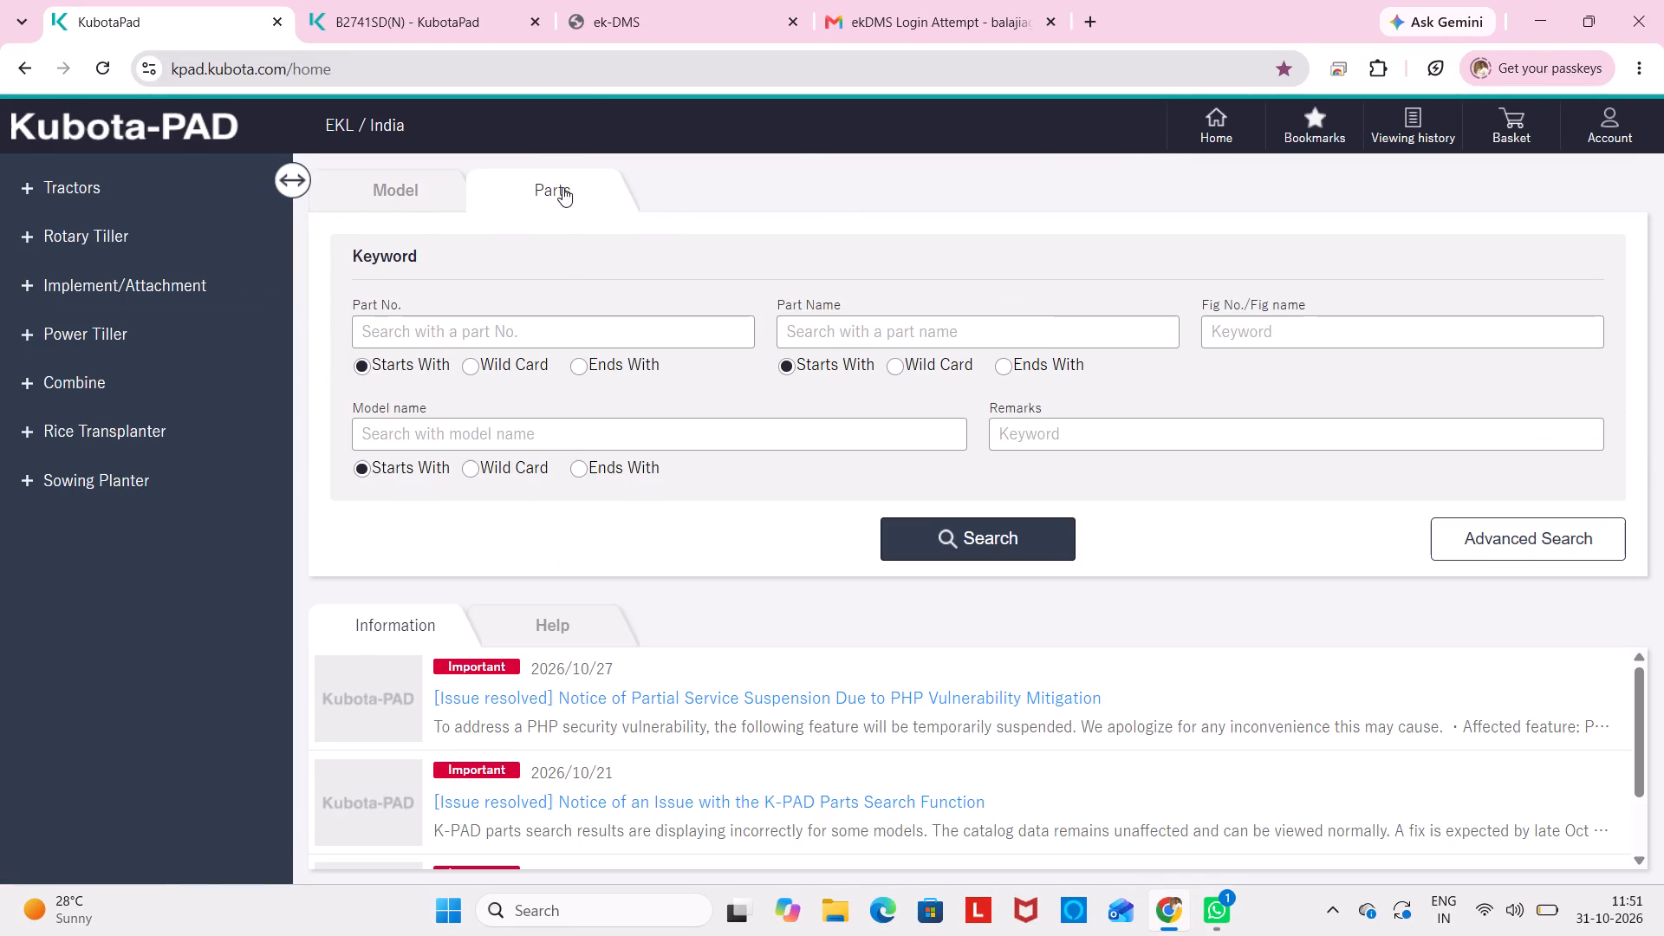
click(550, 316)
key(ctrl+v)
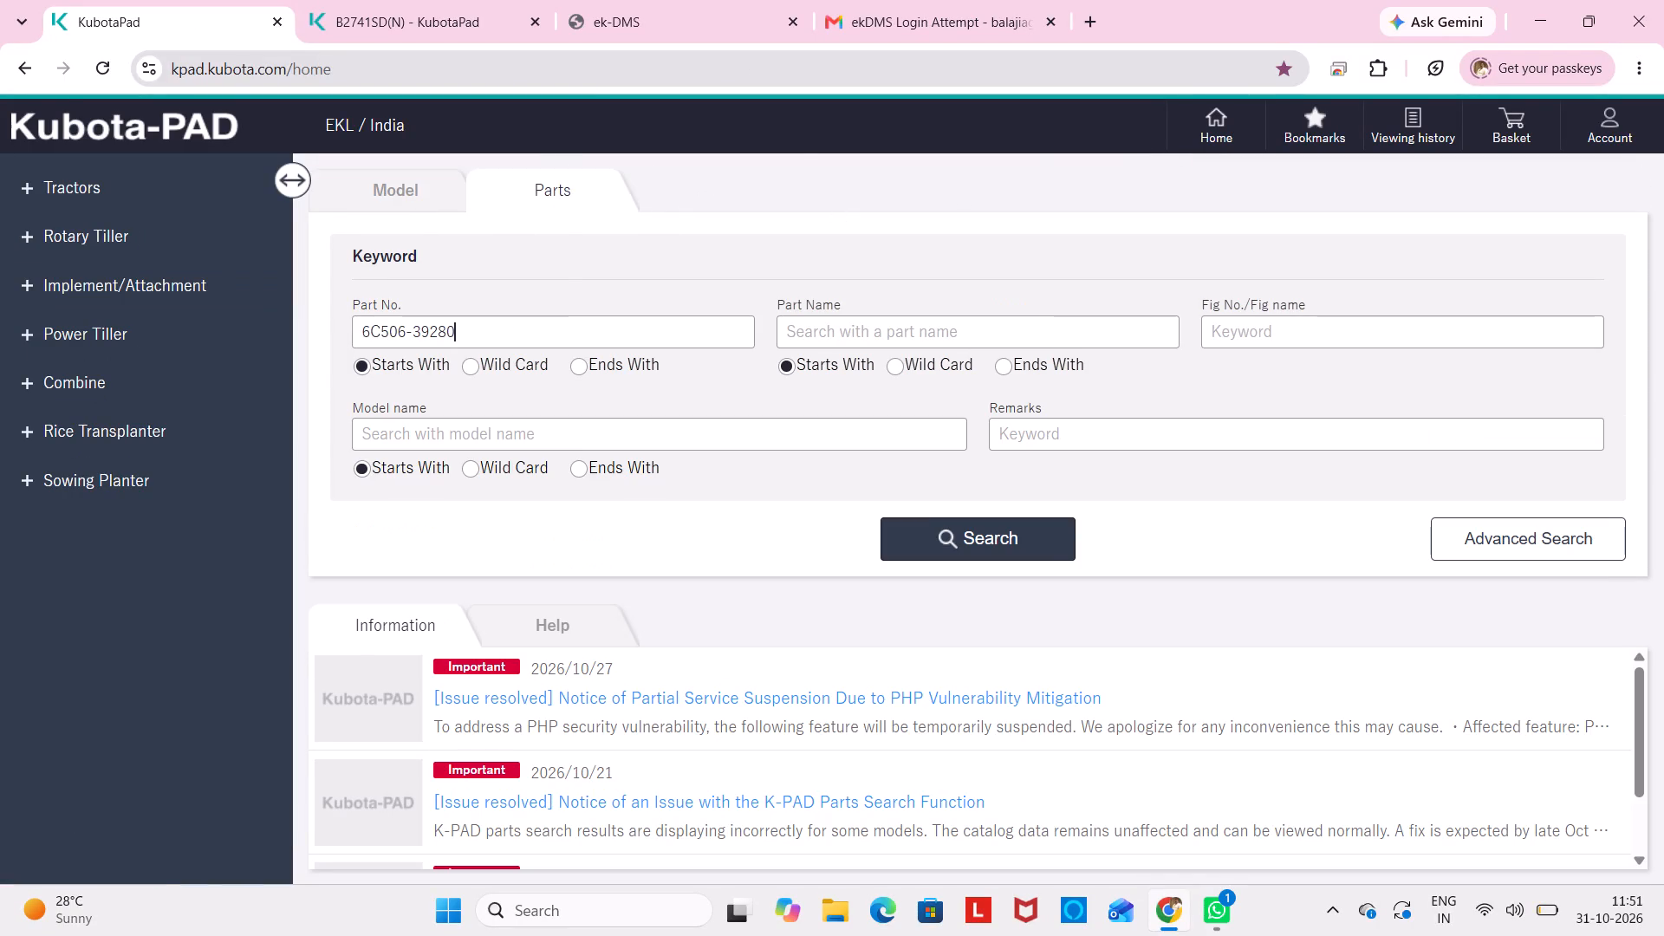
key(Return)
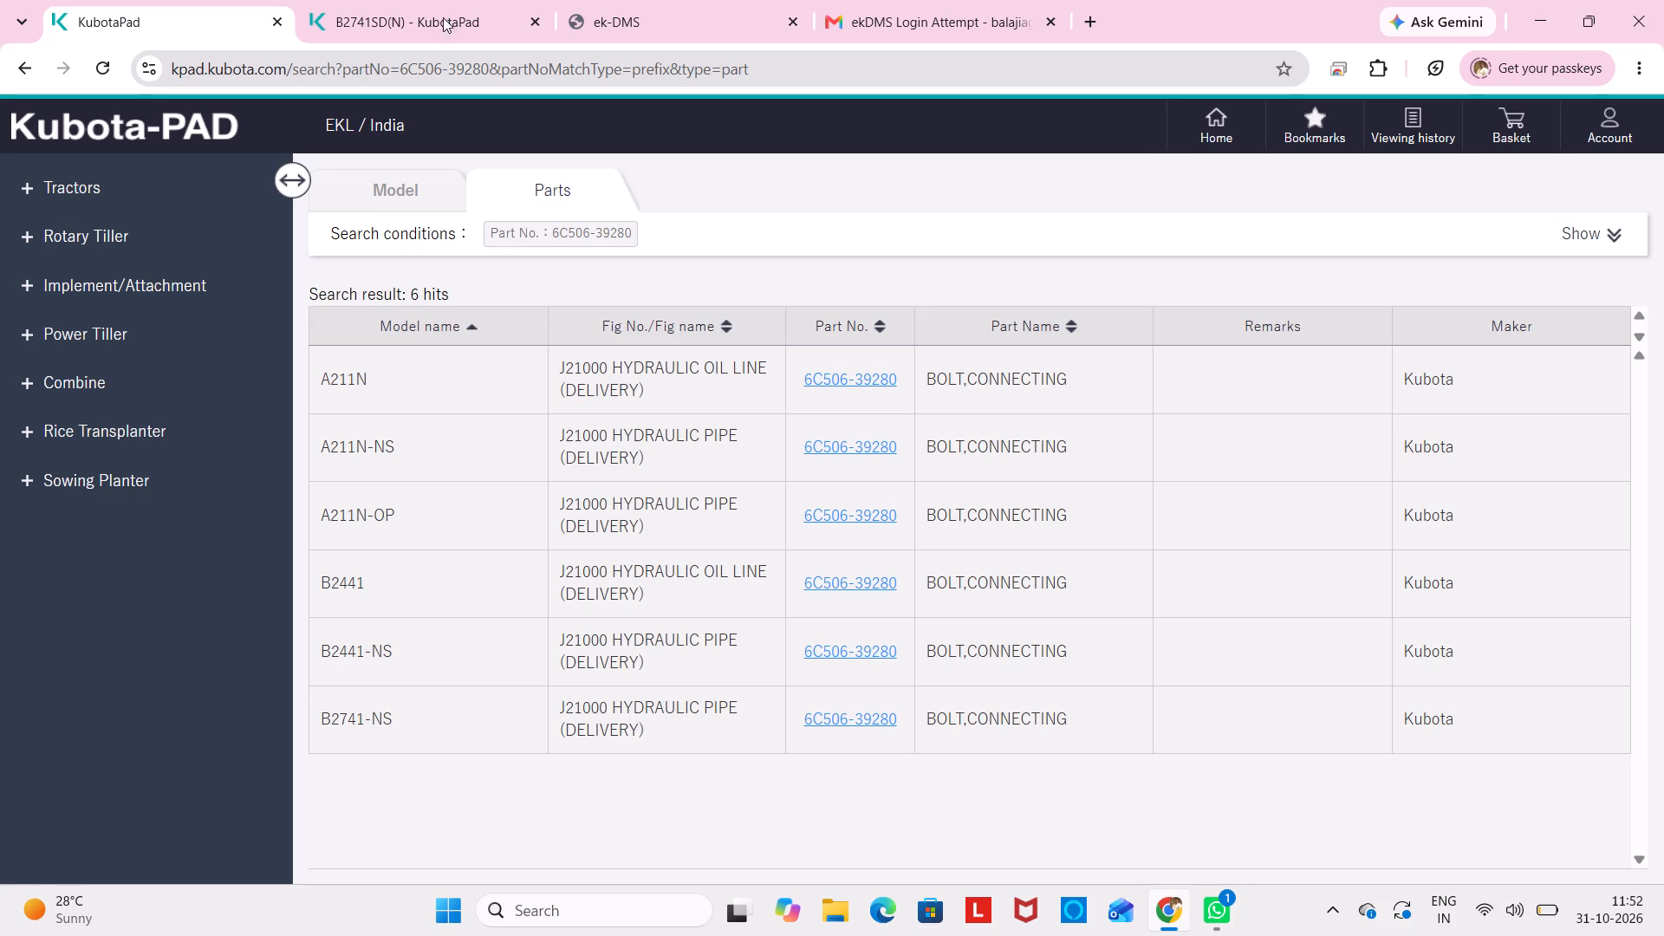
click(879, 579)
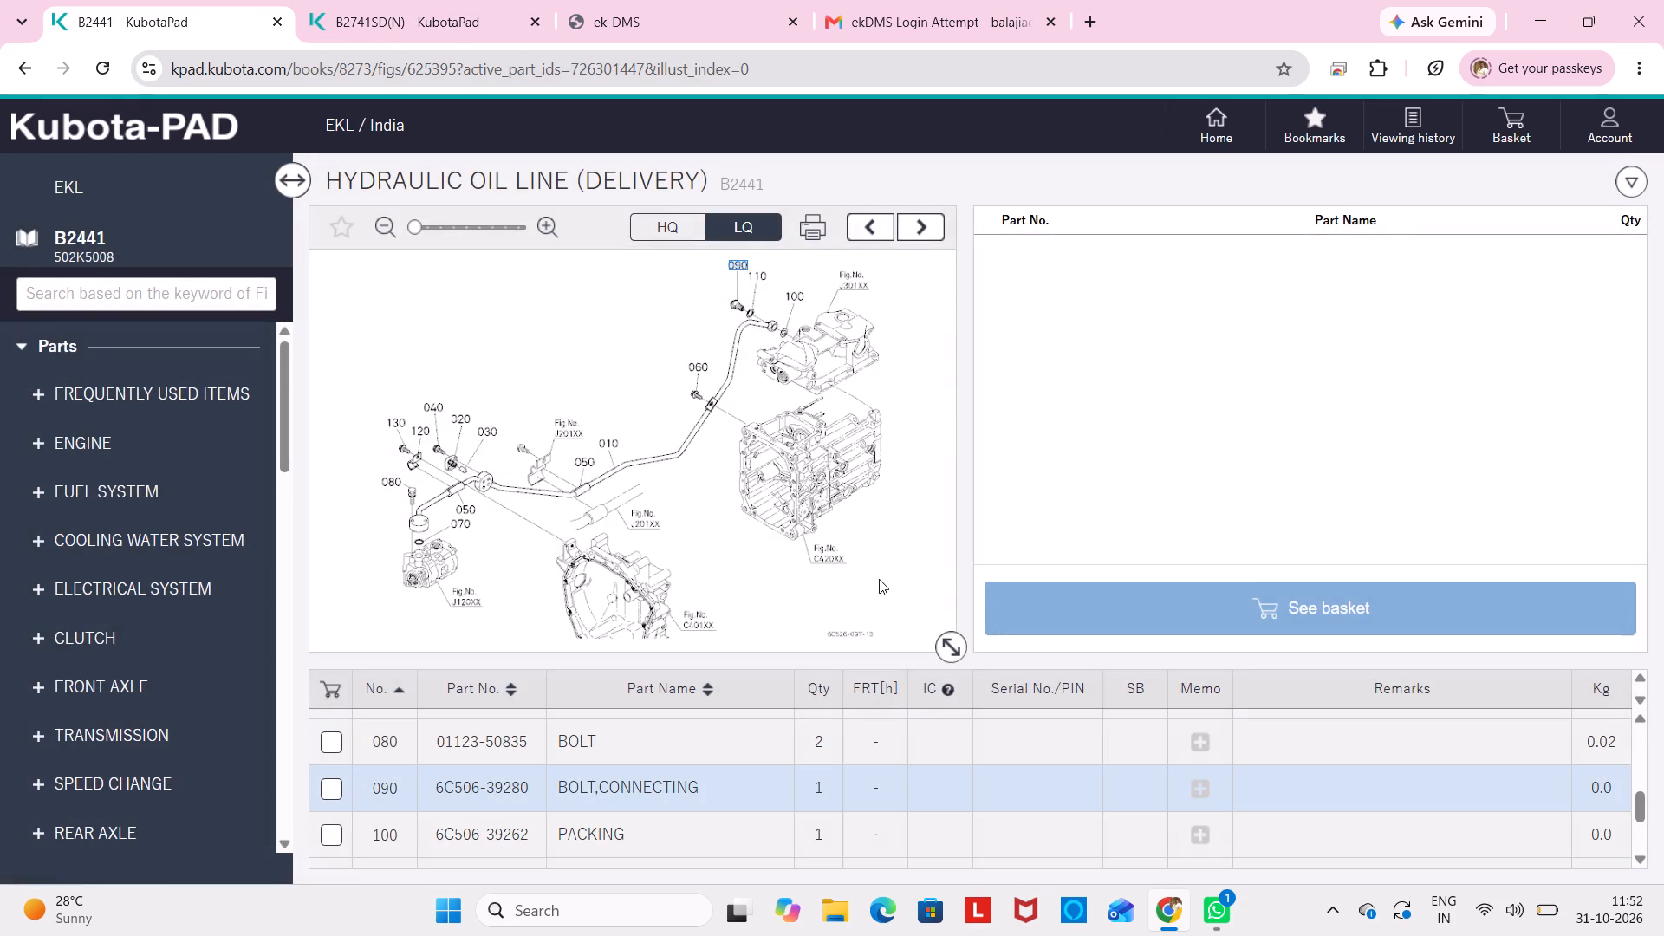
Select item 090, BOLT(EYE JOINT), in the B2741SD(N) hydraulic delivery figure and copy its part number 6C686-39280.
click(480, 0)
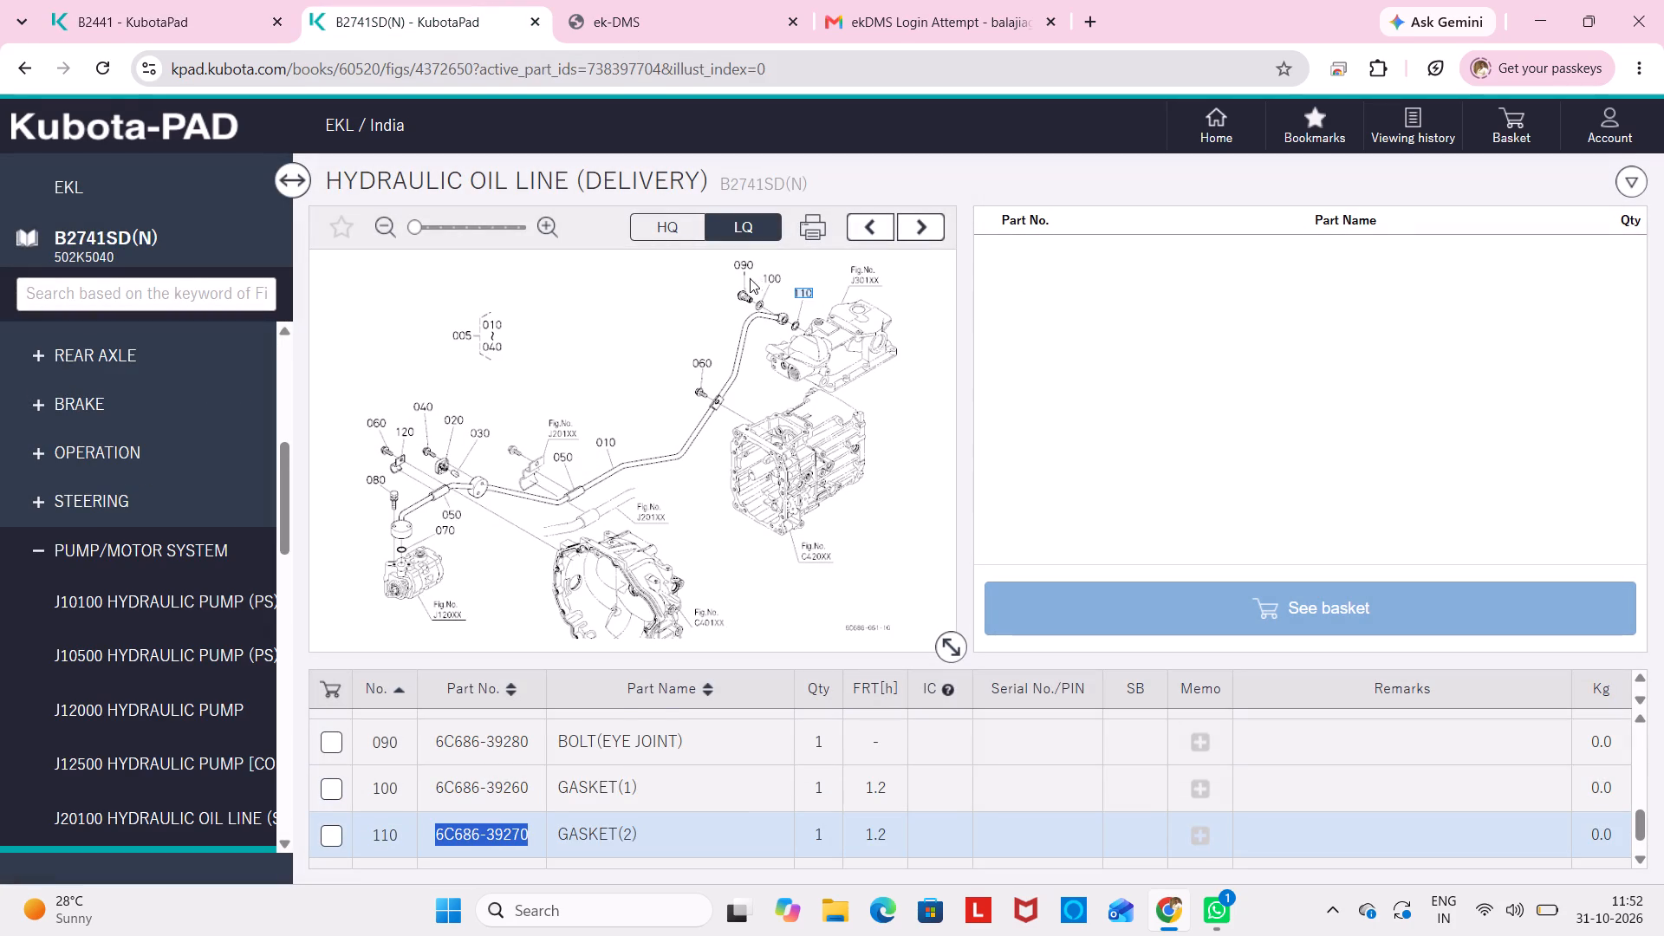
click(744, 270)
drag(744, 257, 748, 269)
click(748, 269)
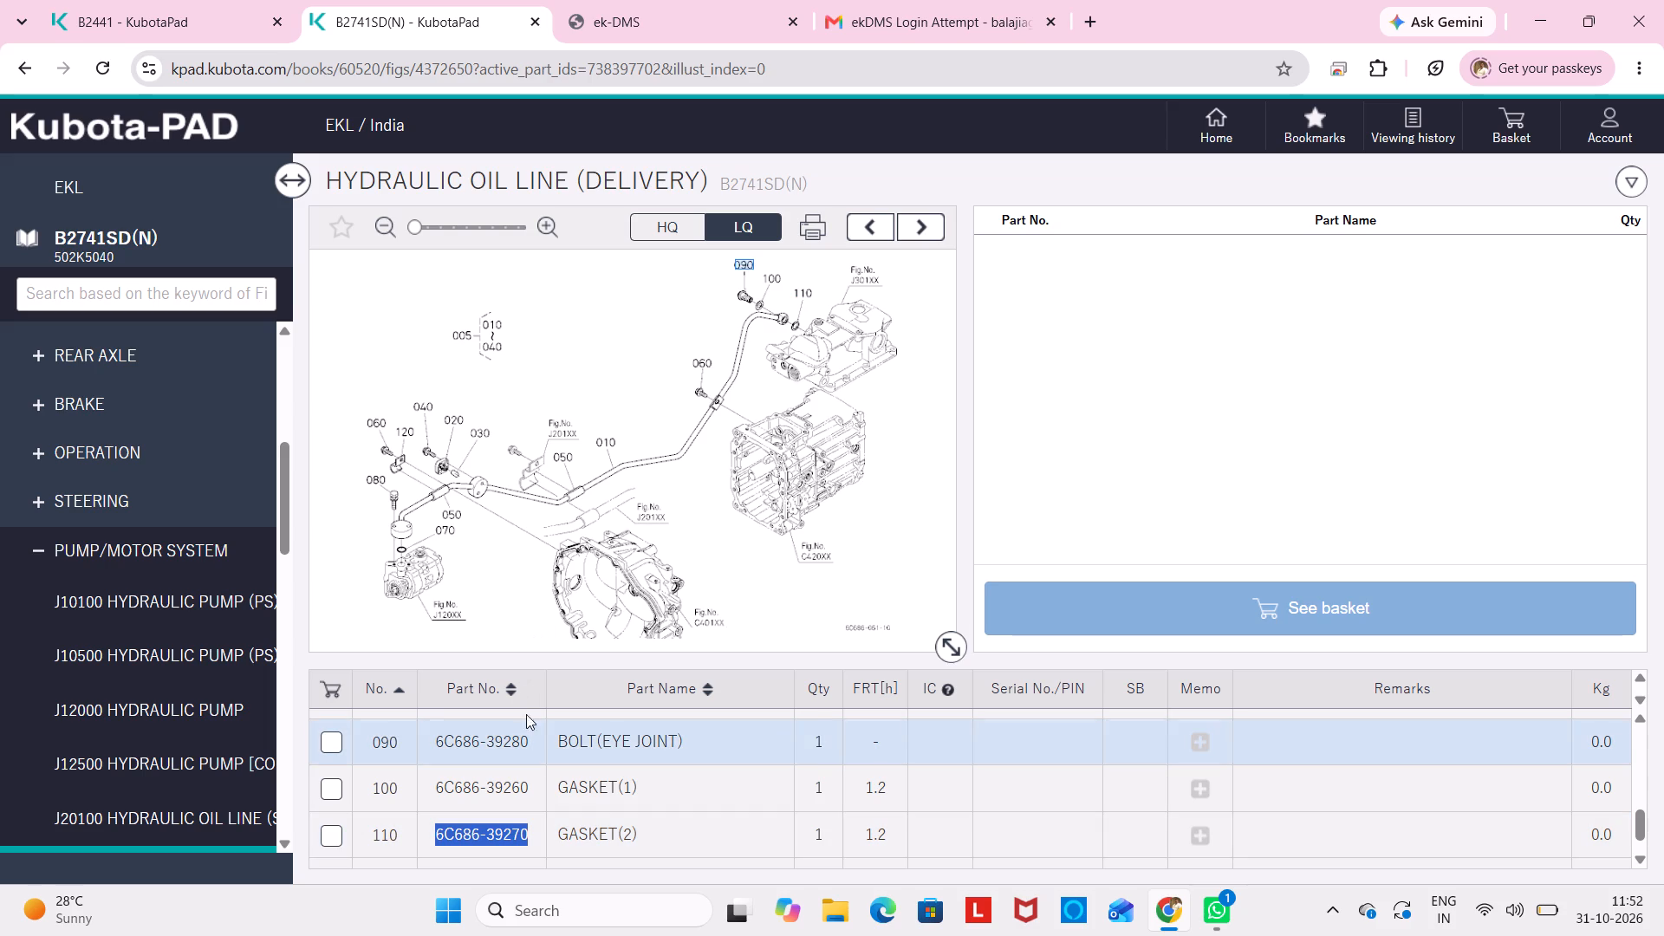
triple_click(507, 731)
key(ctrl+c)
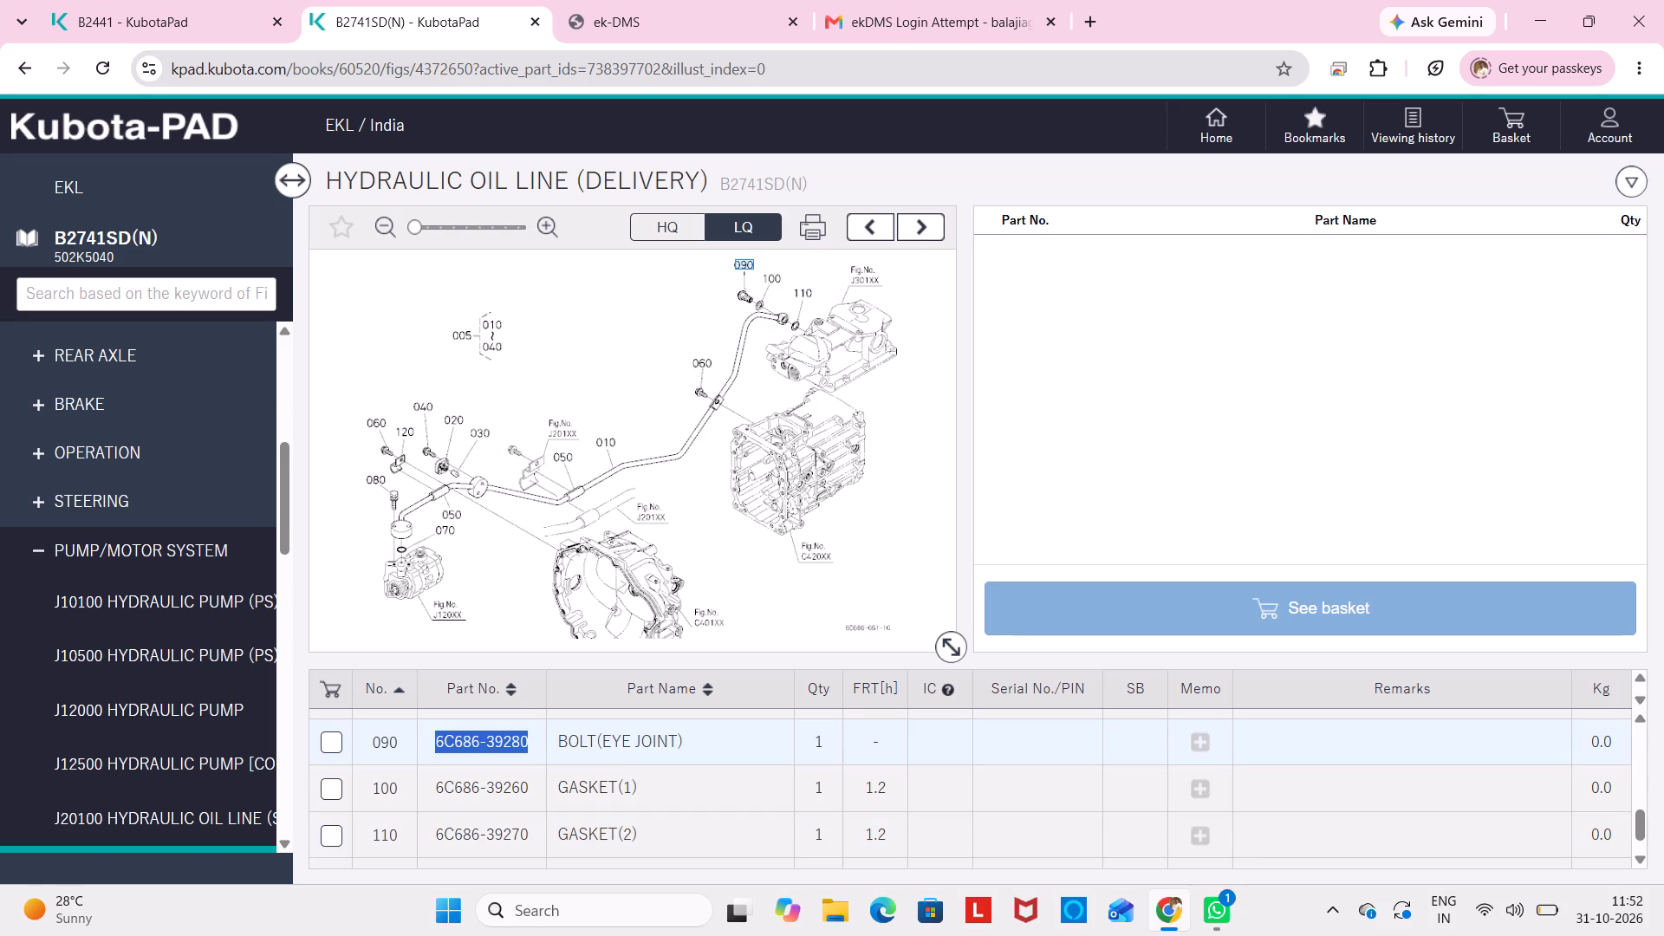
Look up part number 6C686-39280, BOLT(EYE JOINT), in the ekDMS Part Master to check price and stock.
click(641, 0)
drag(393, 238, 398, 253)
triple_click(398, 253)
key(ctrl+v)
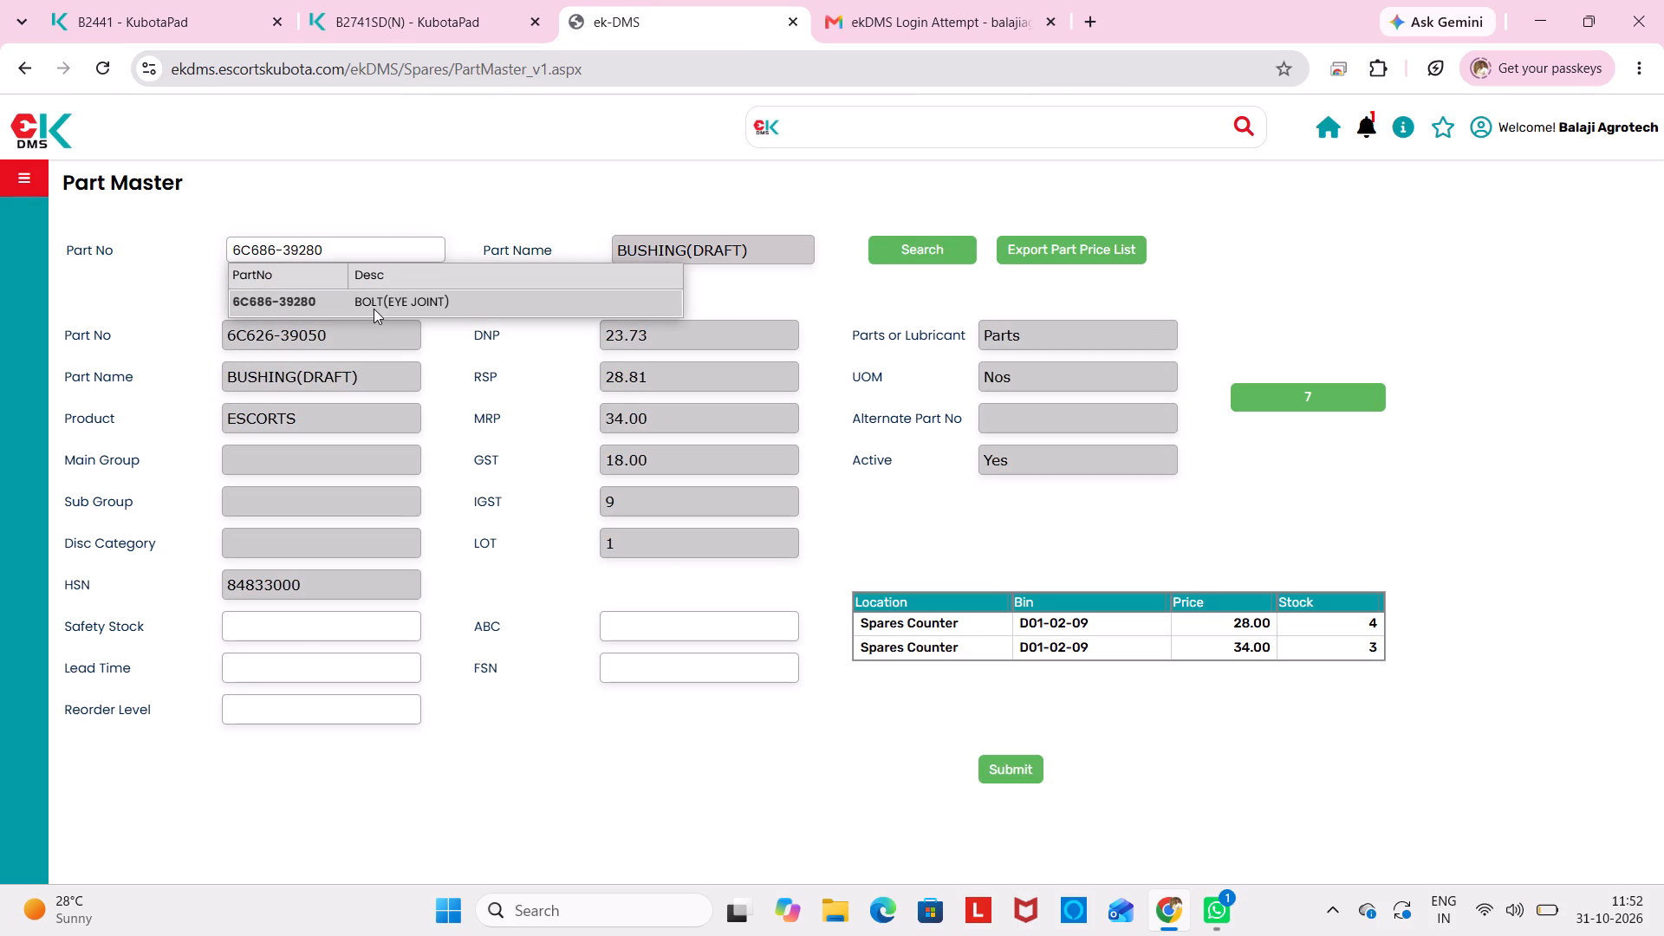
click(374, 309)
click(939, 257)
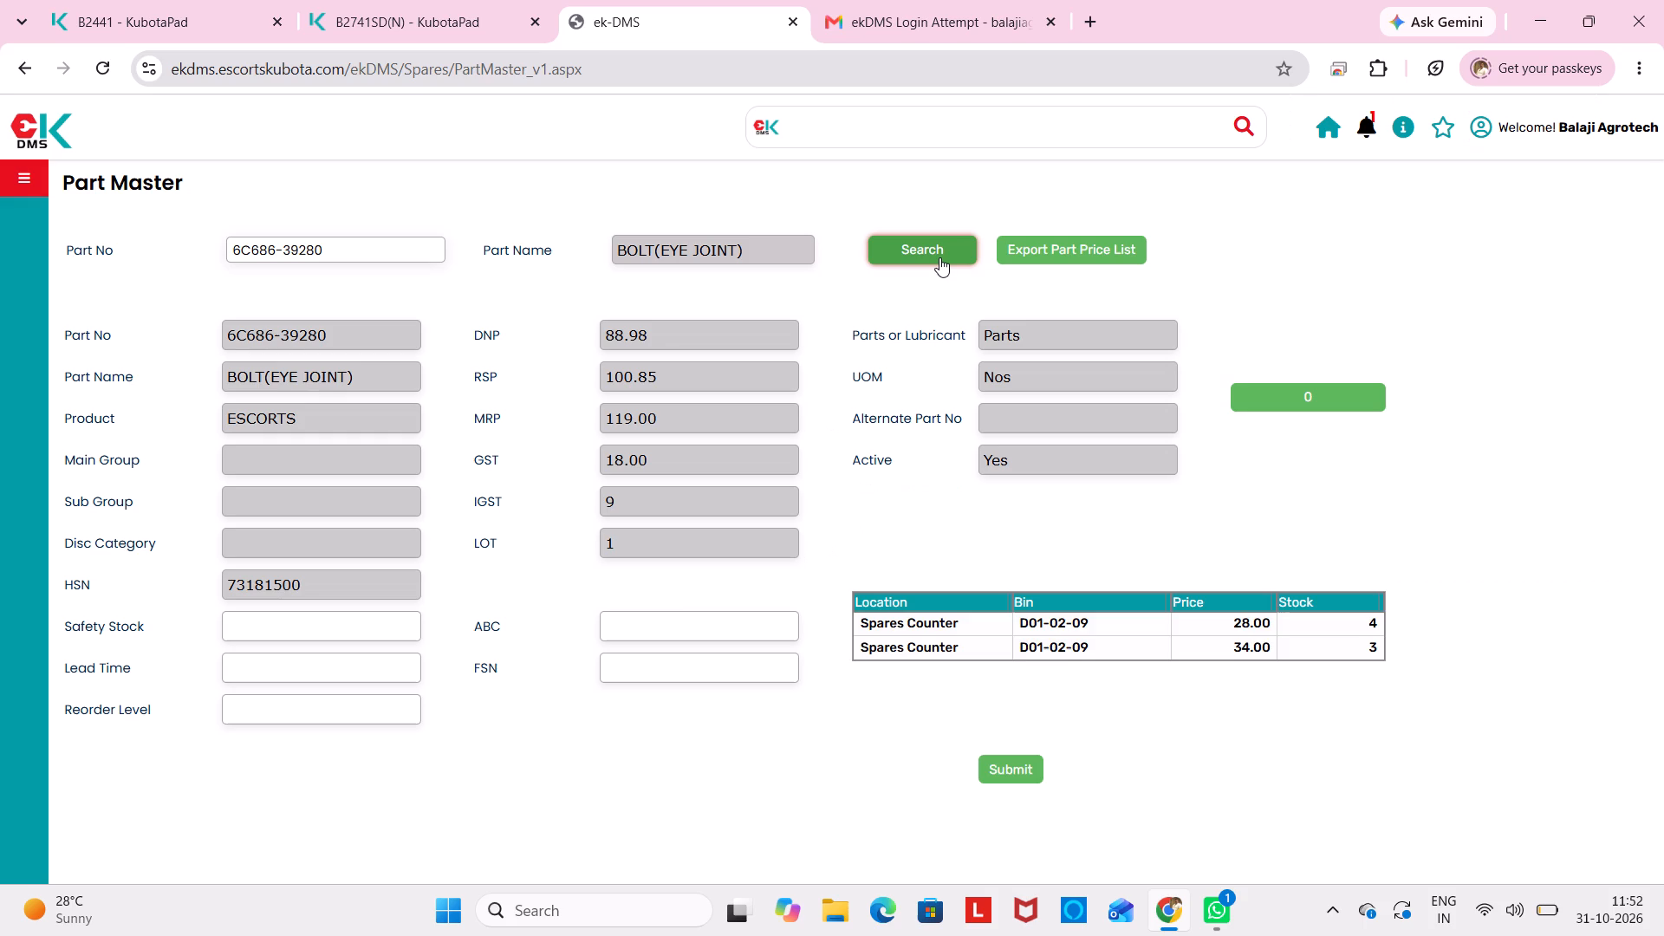
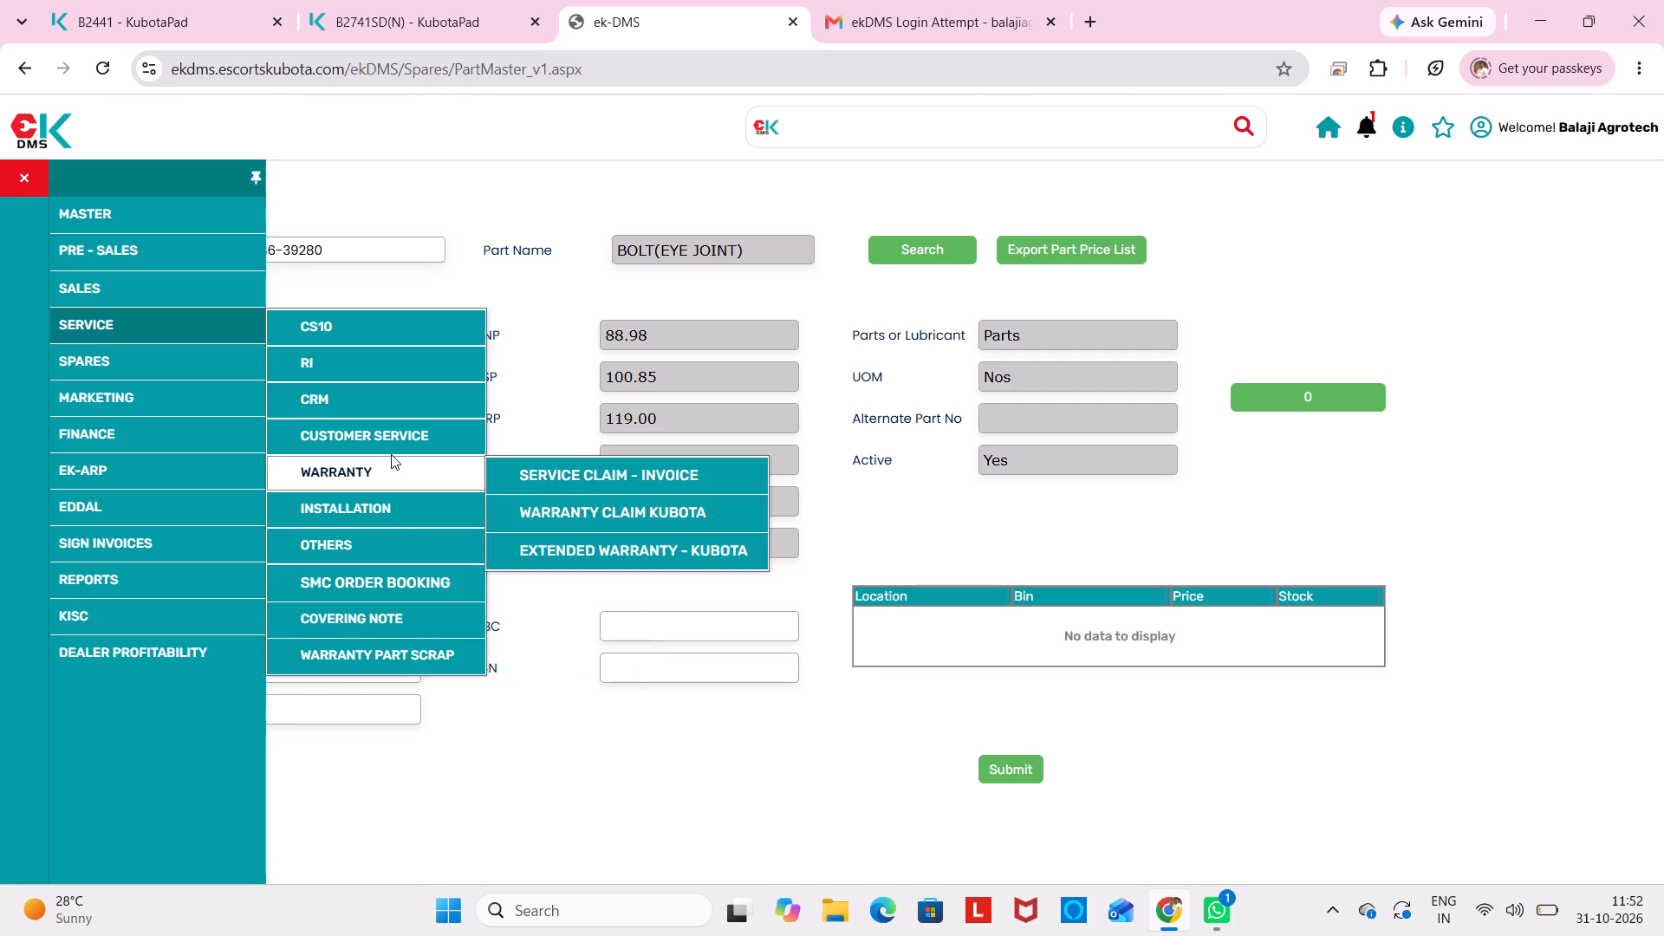
Open the Service Claim - Invoice page in ekDMS and list all pending claims for September 2026.
click(572, 472)
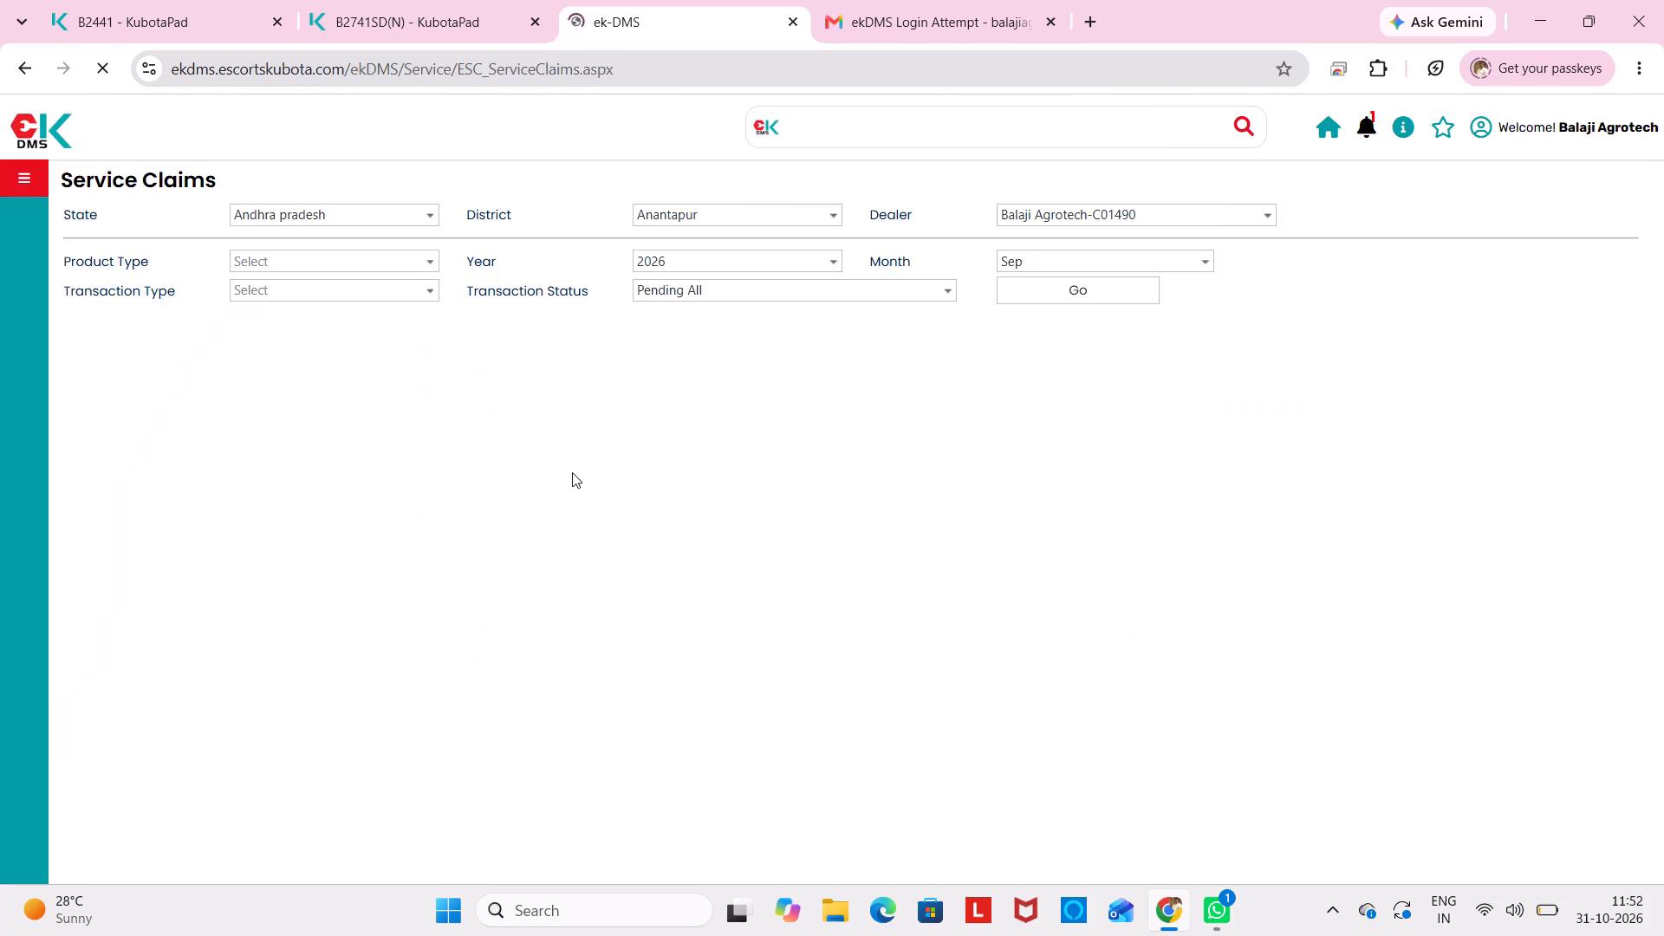
click(1037, 303)
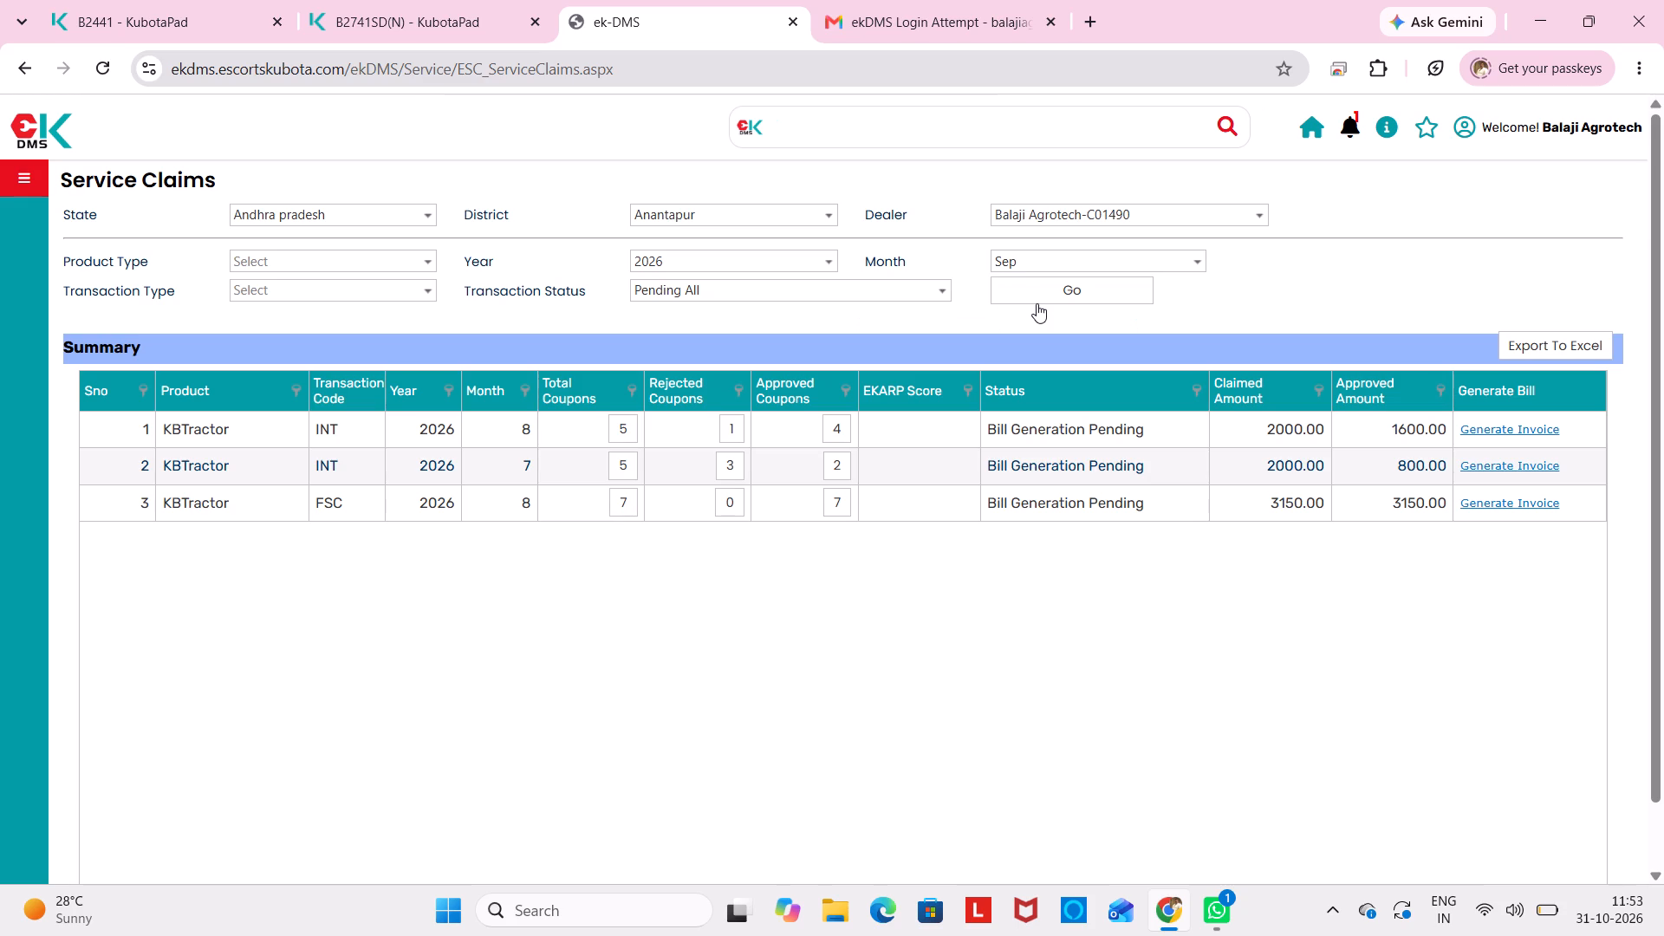
List the June 2026 service claims with the transaction status set to Selected Month Transaction Only.
click(1041, 250)
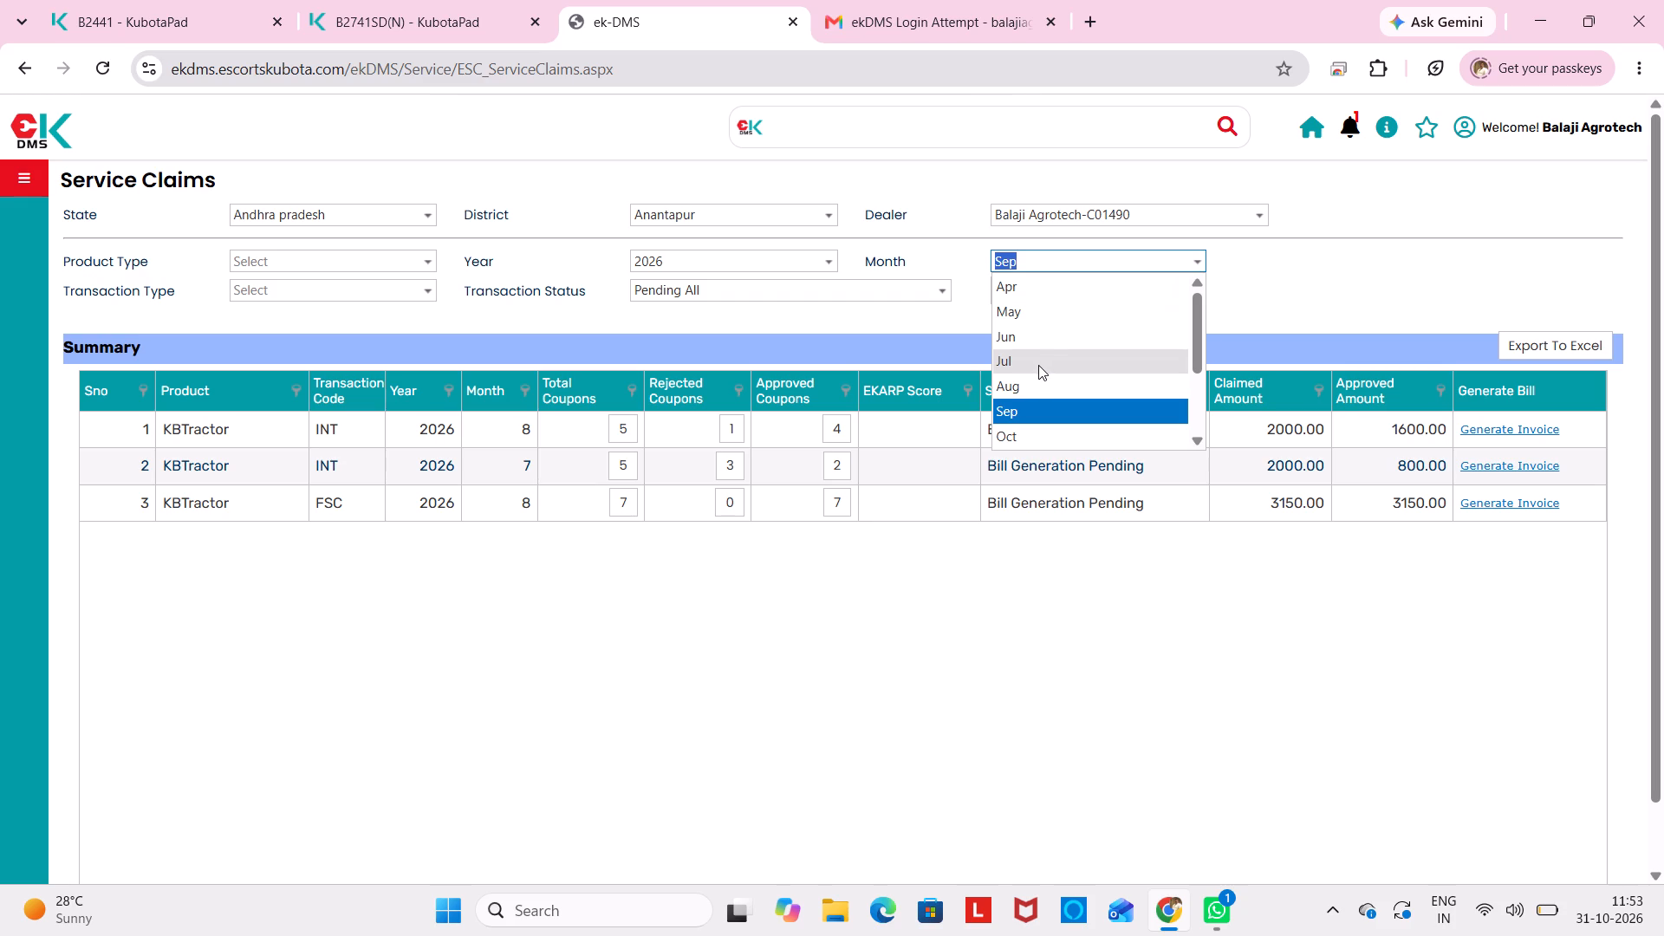
click(1033, 332)
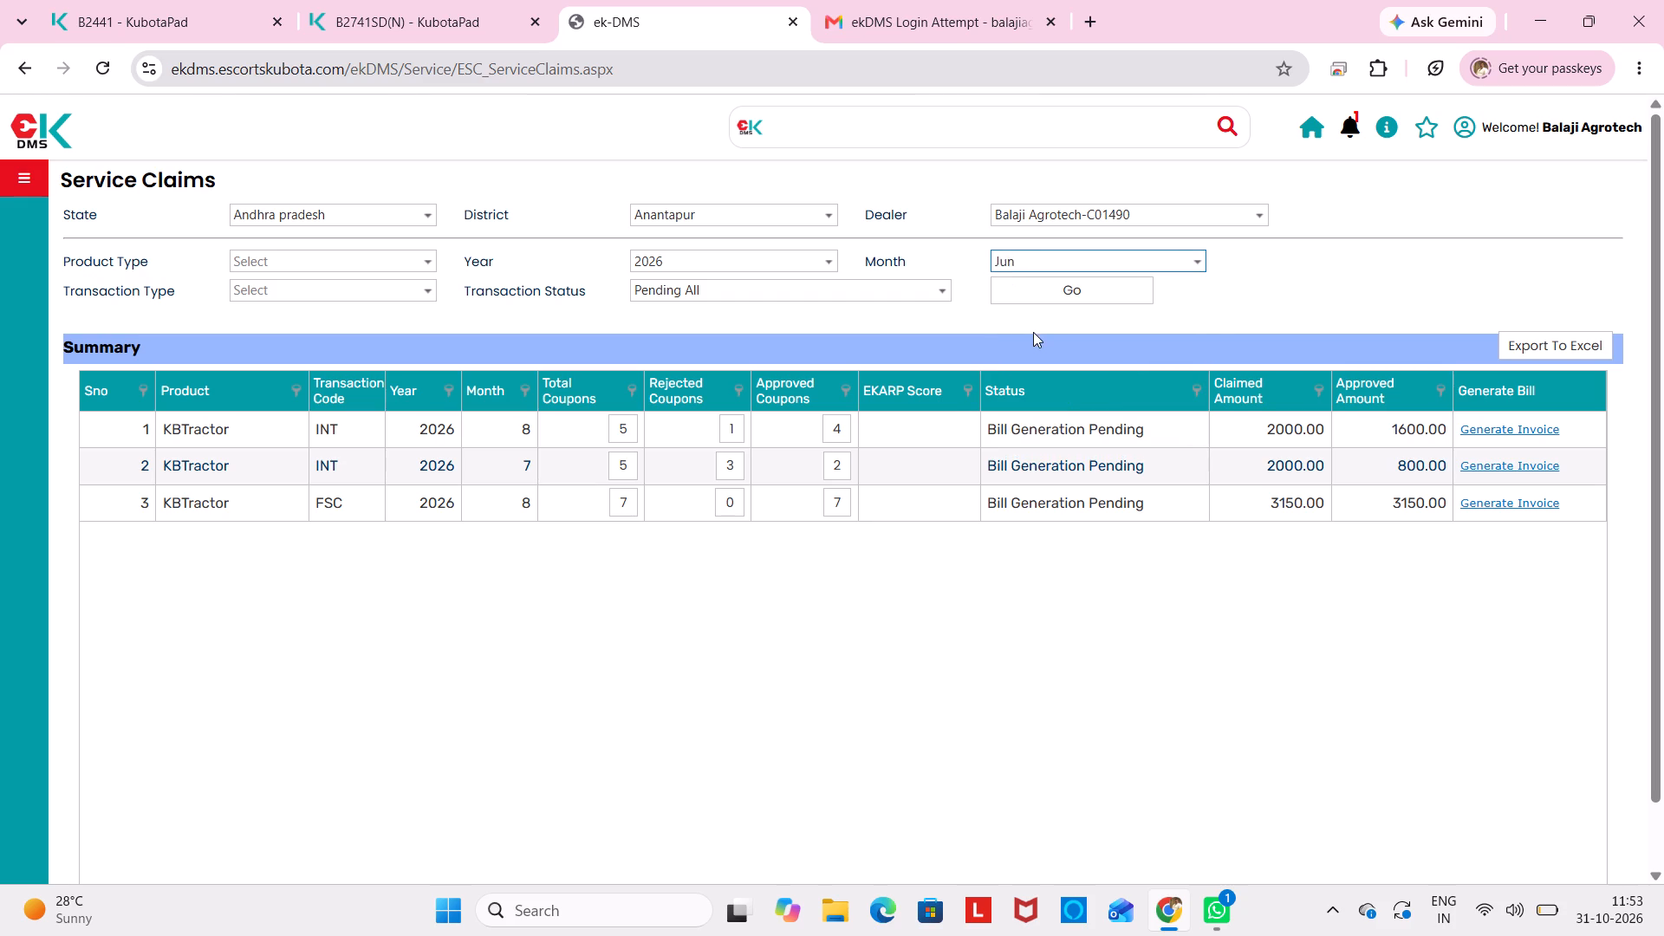
click(1066, 289)
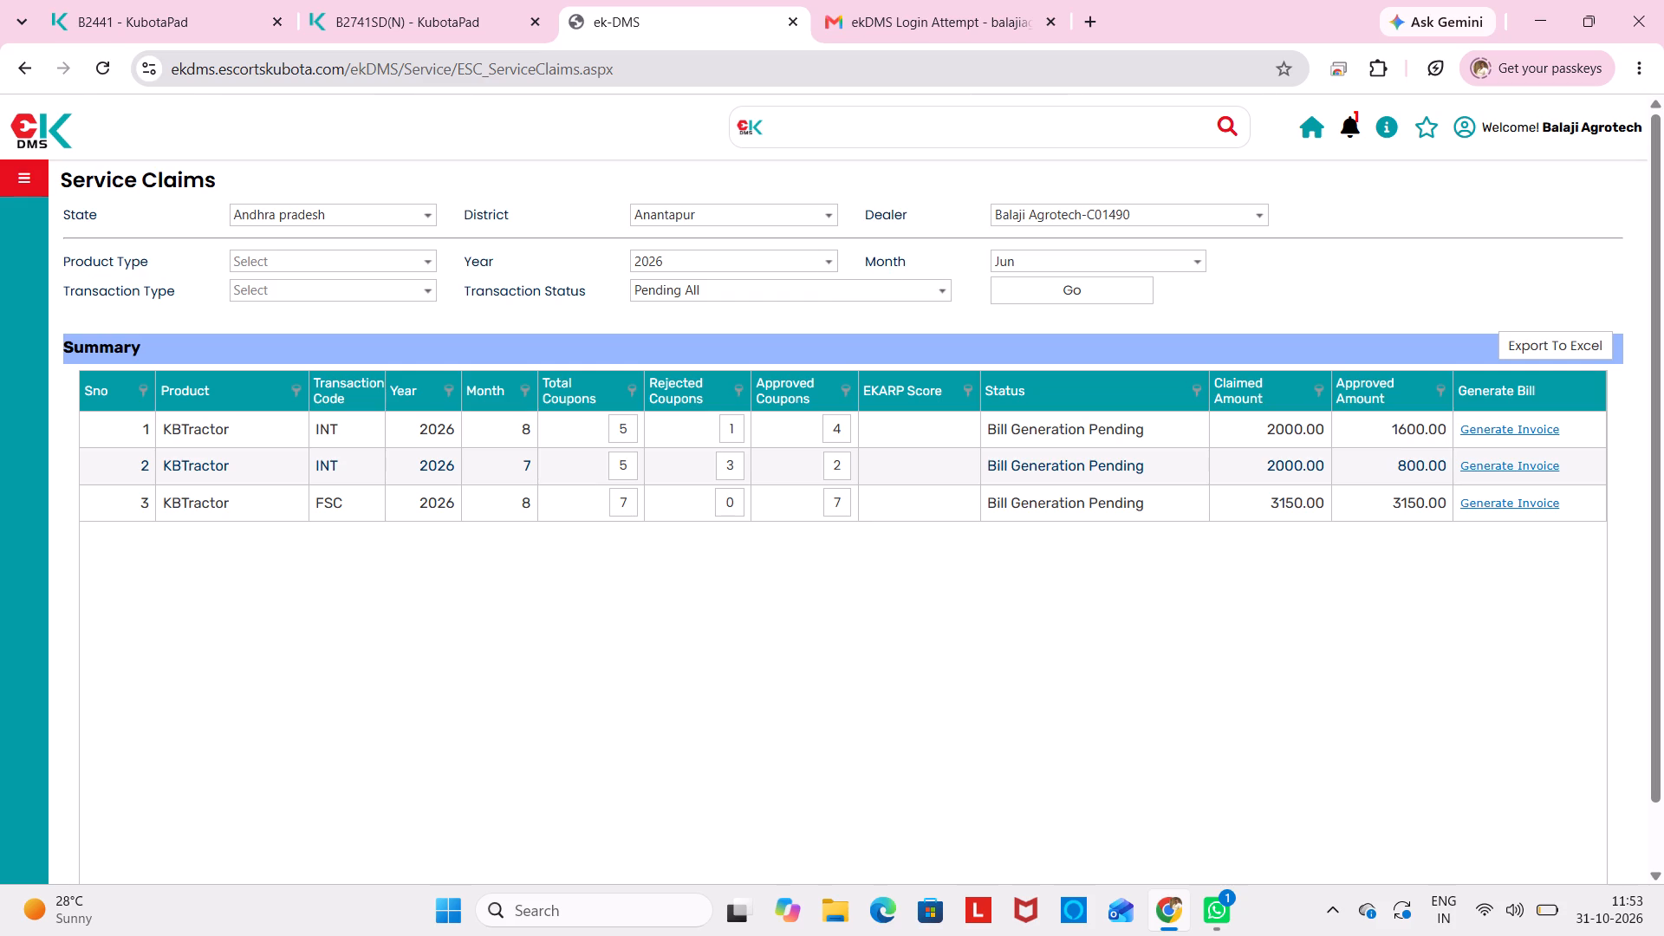
click(751, 295)
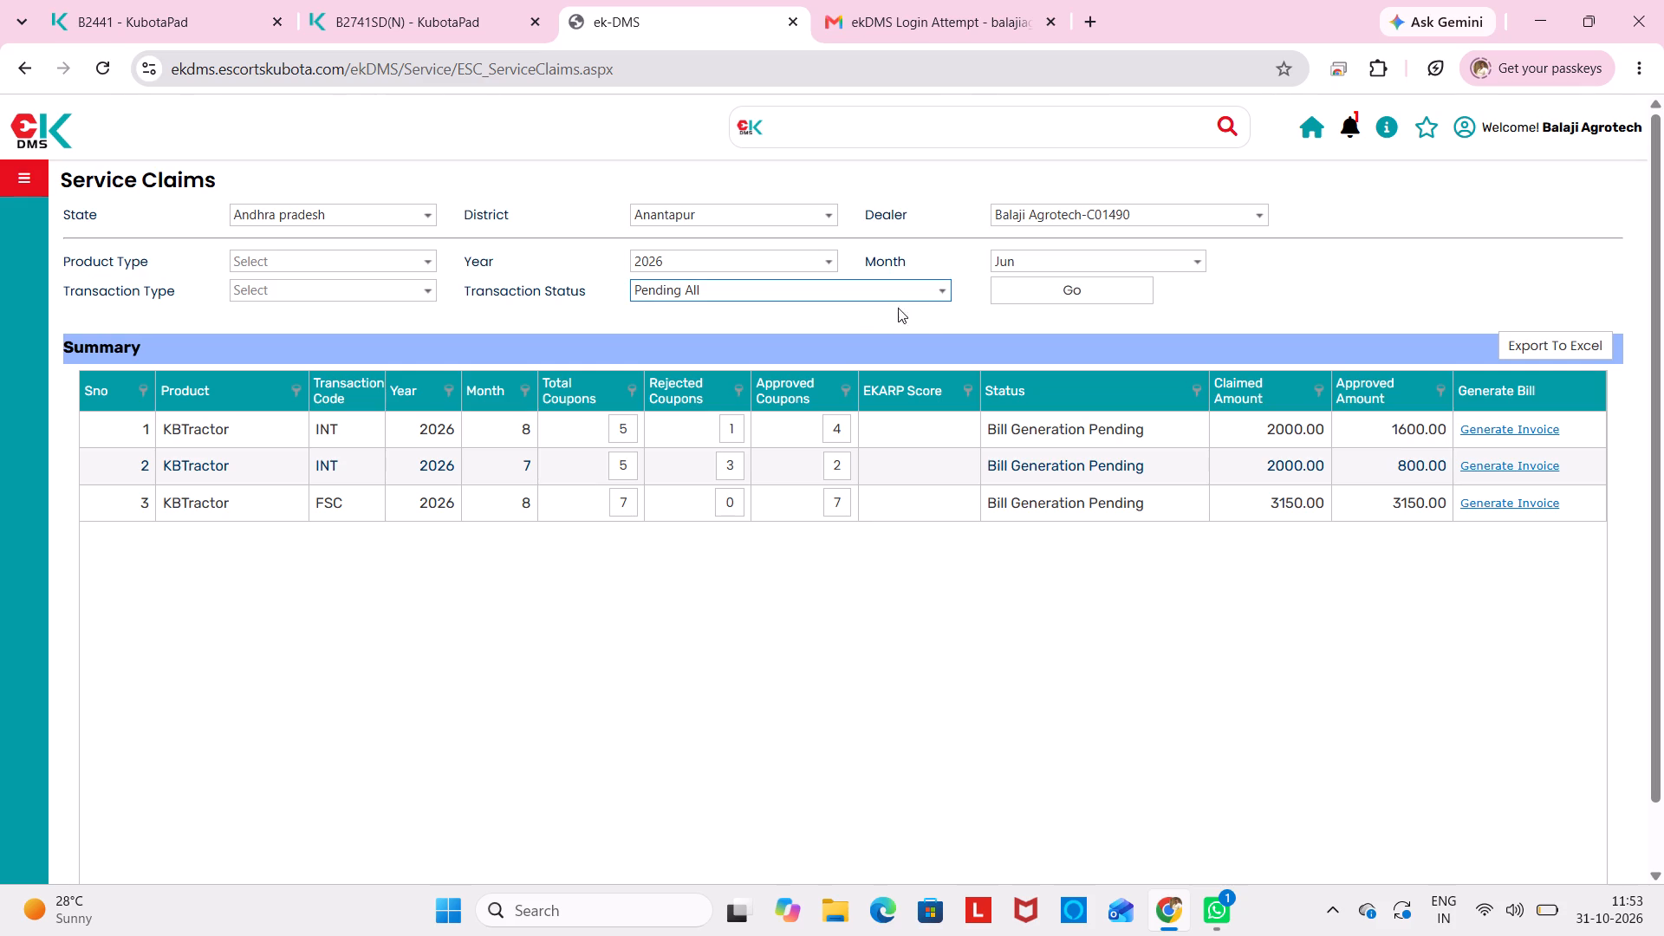
click(946, 294)
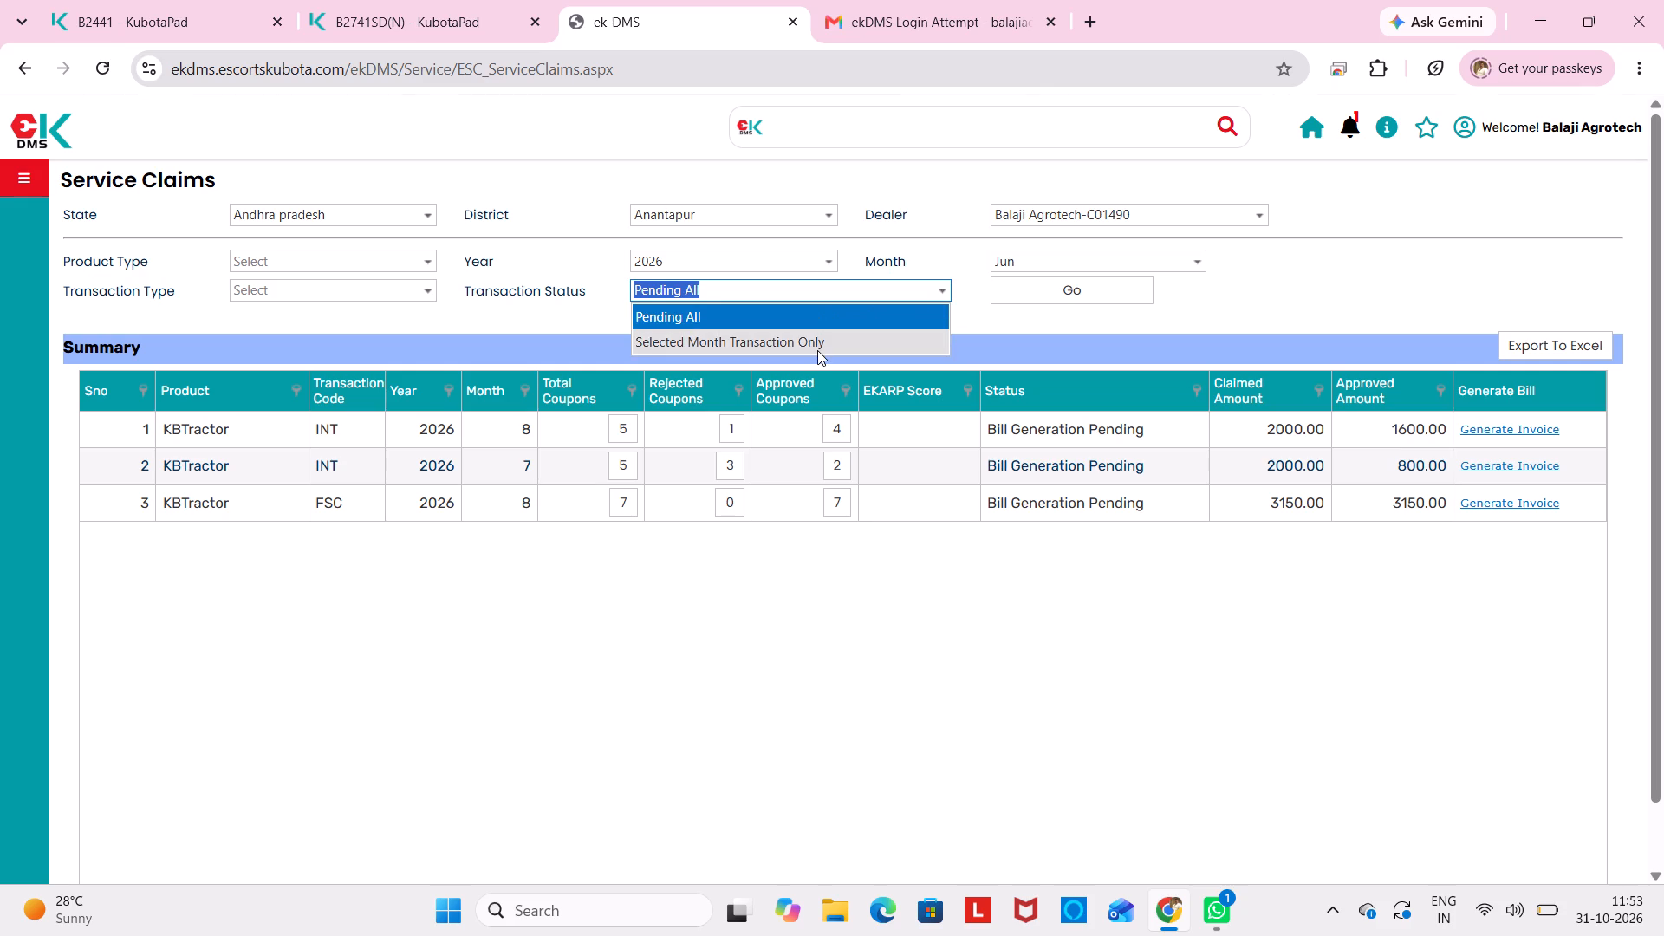
click(817, 350)
click(1052, 303)
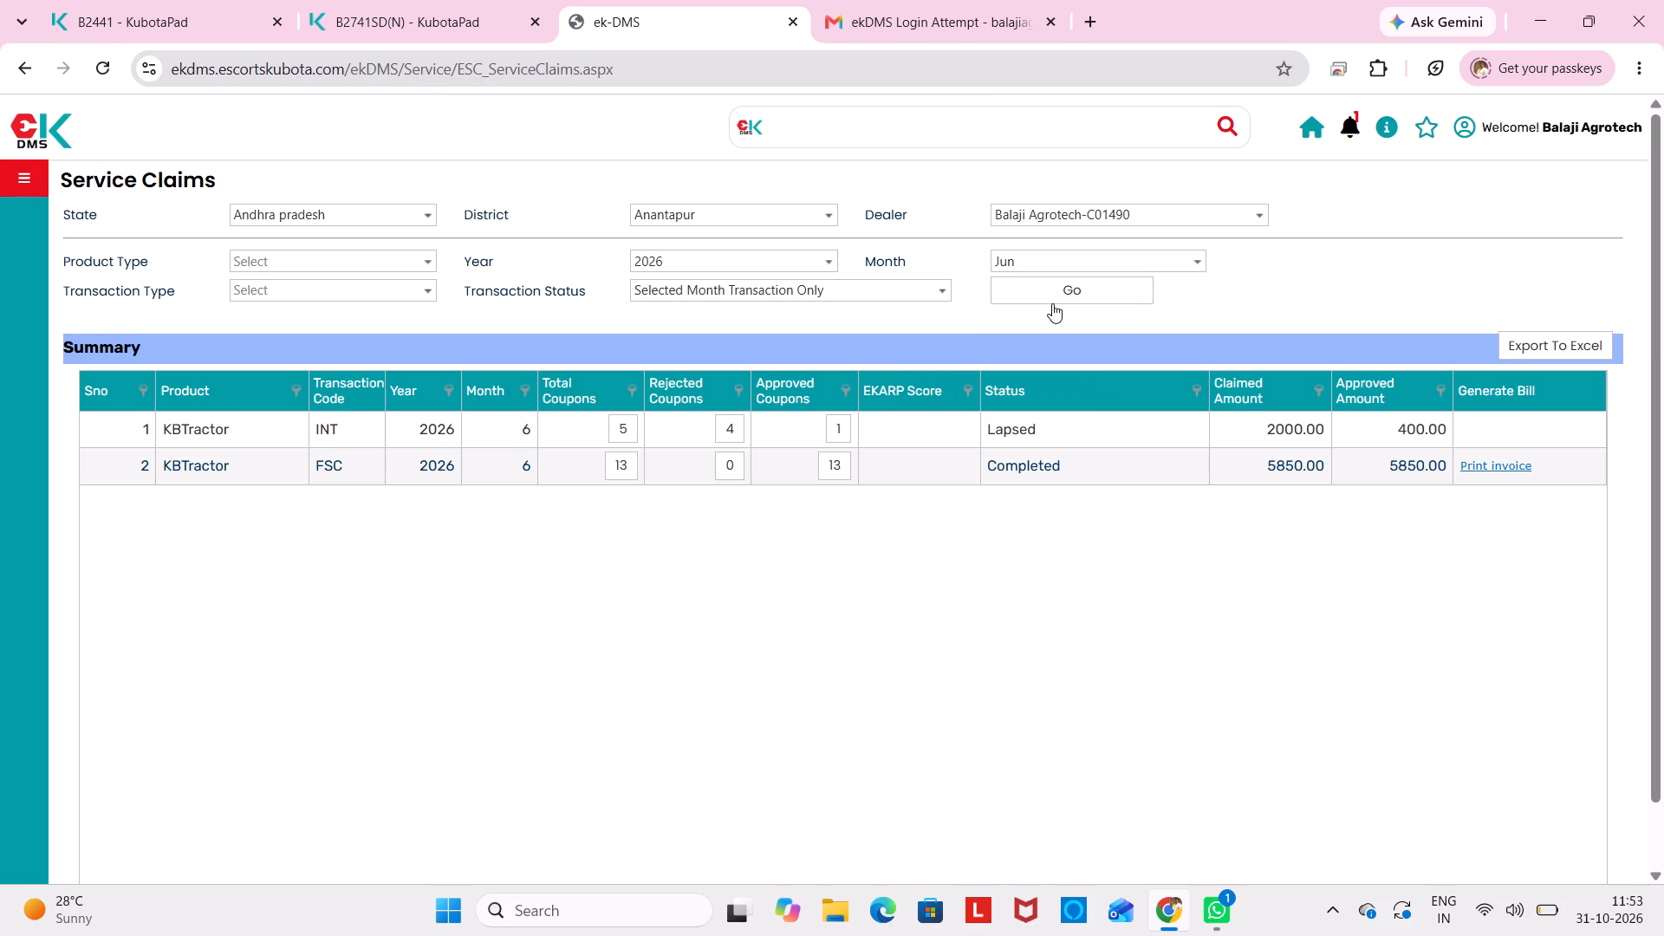
List the July 2026 service claims and generate the invoice for the KBTractor INT claim.
click(945, 293)
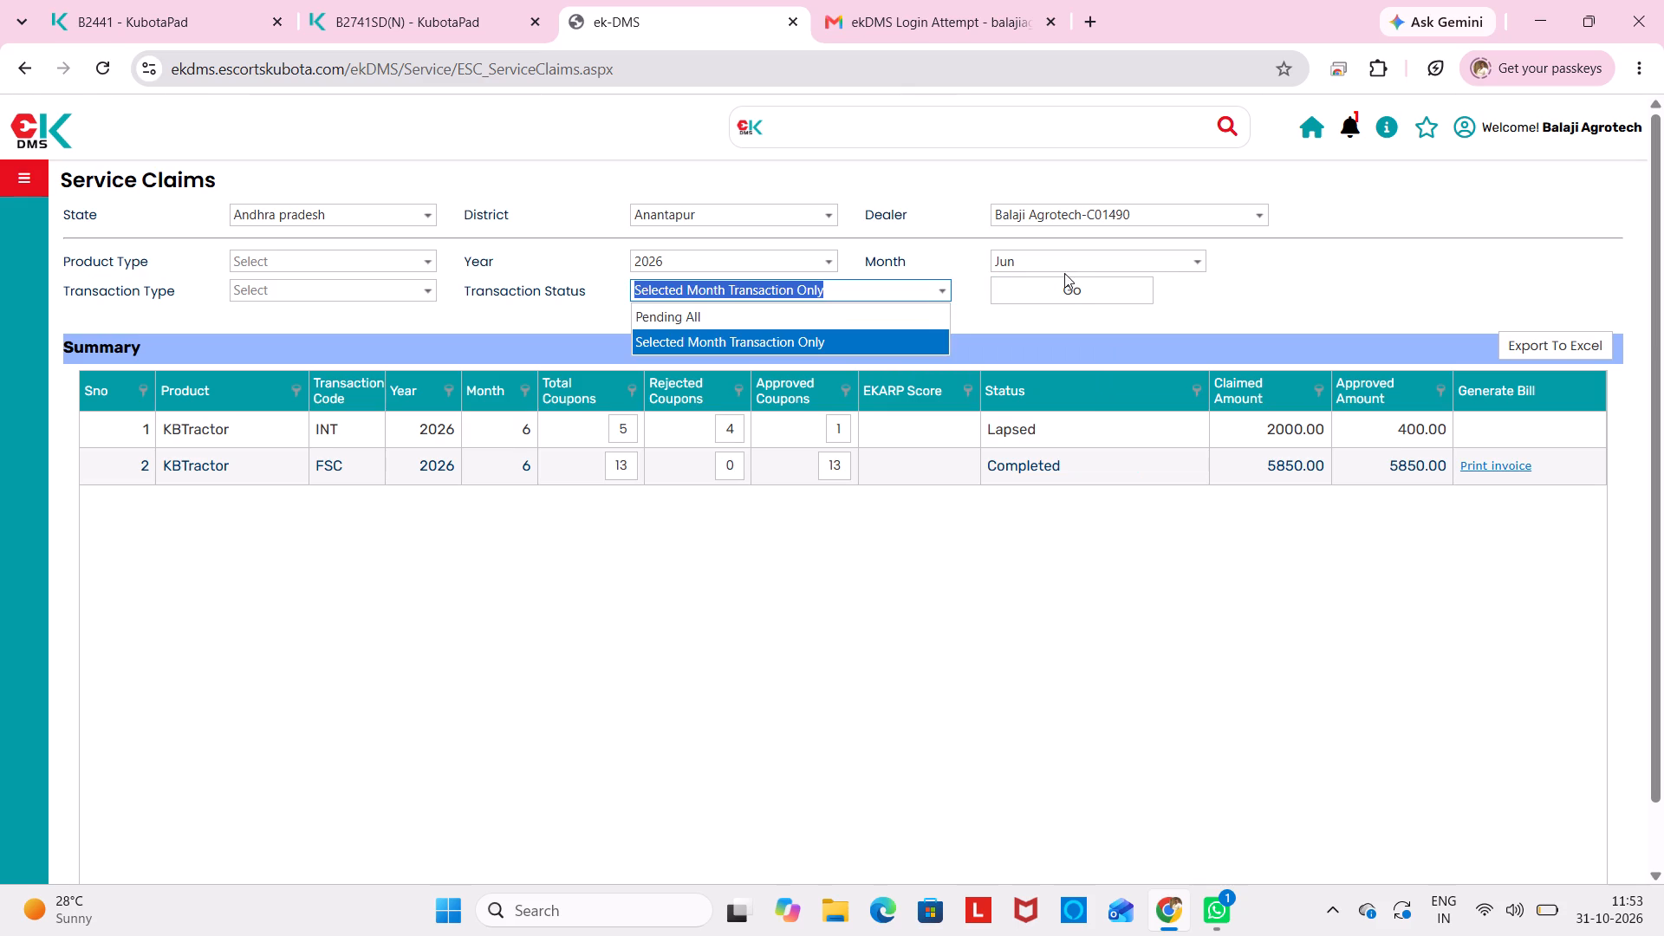
click(1070, 264)
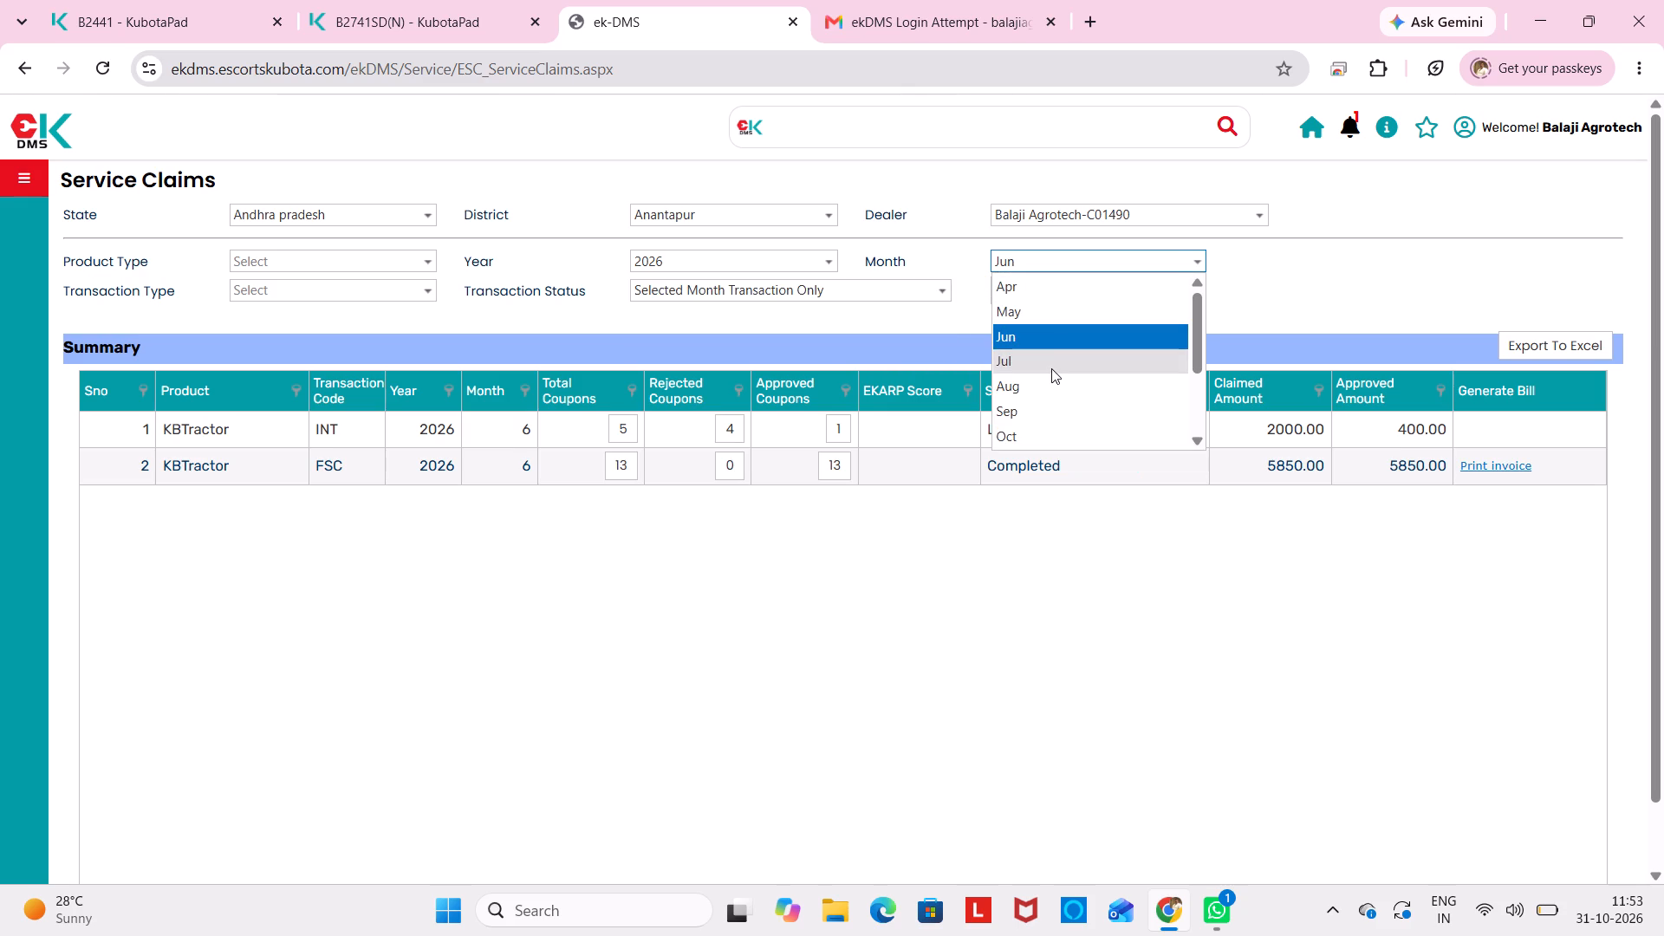
click(1051, 367)
click(1020, 289)
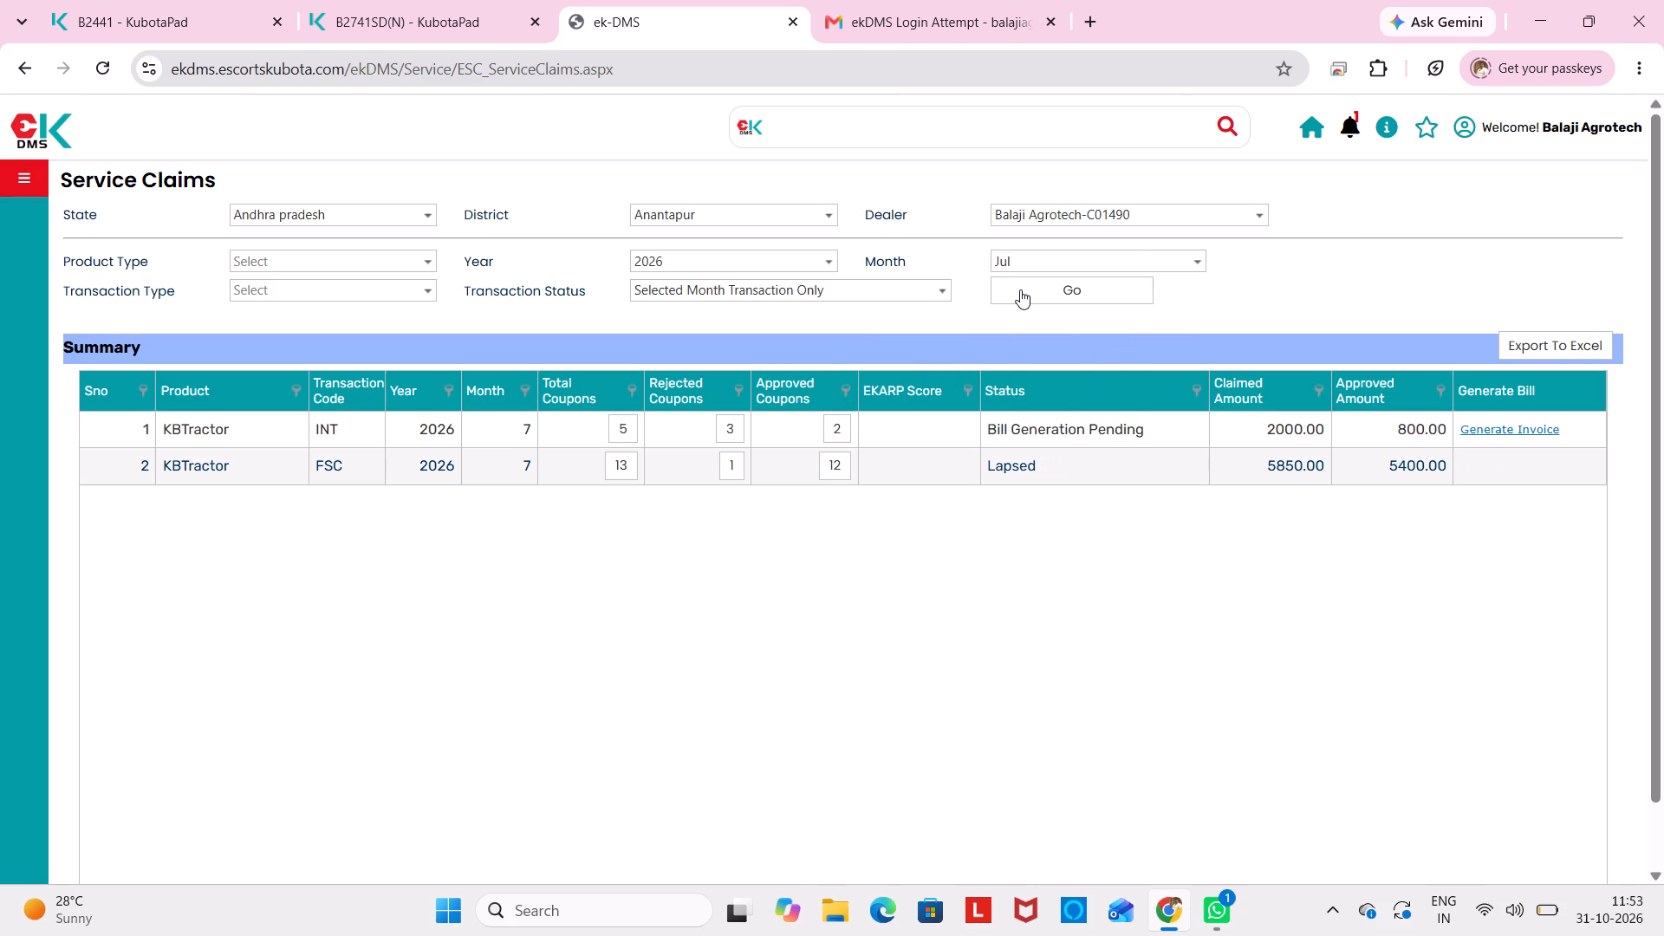
click(1531, 426)
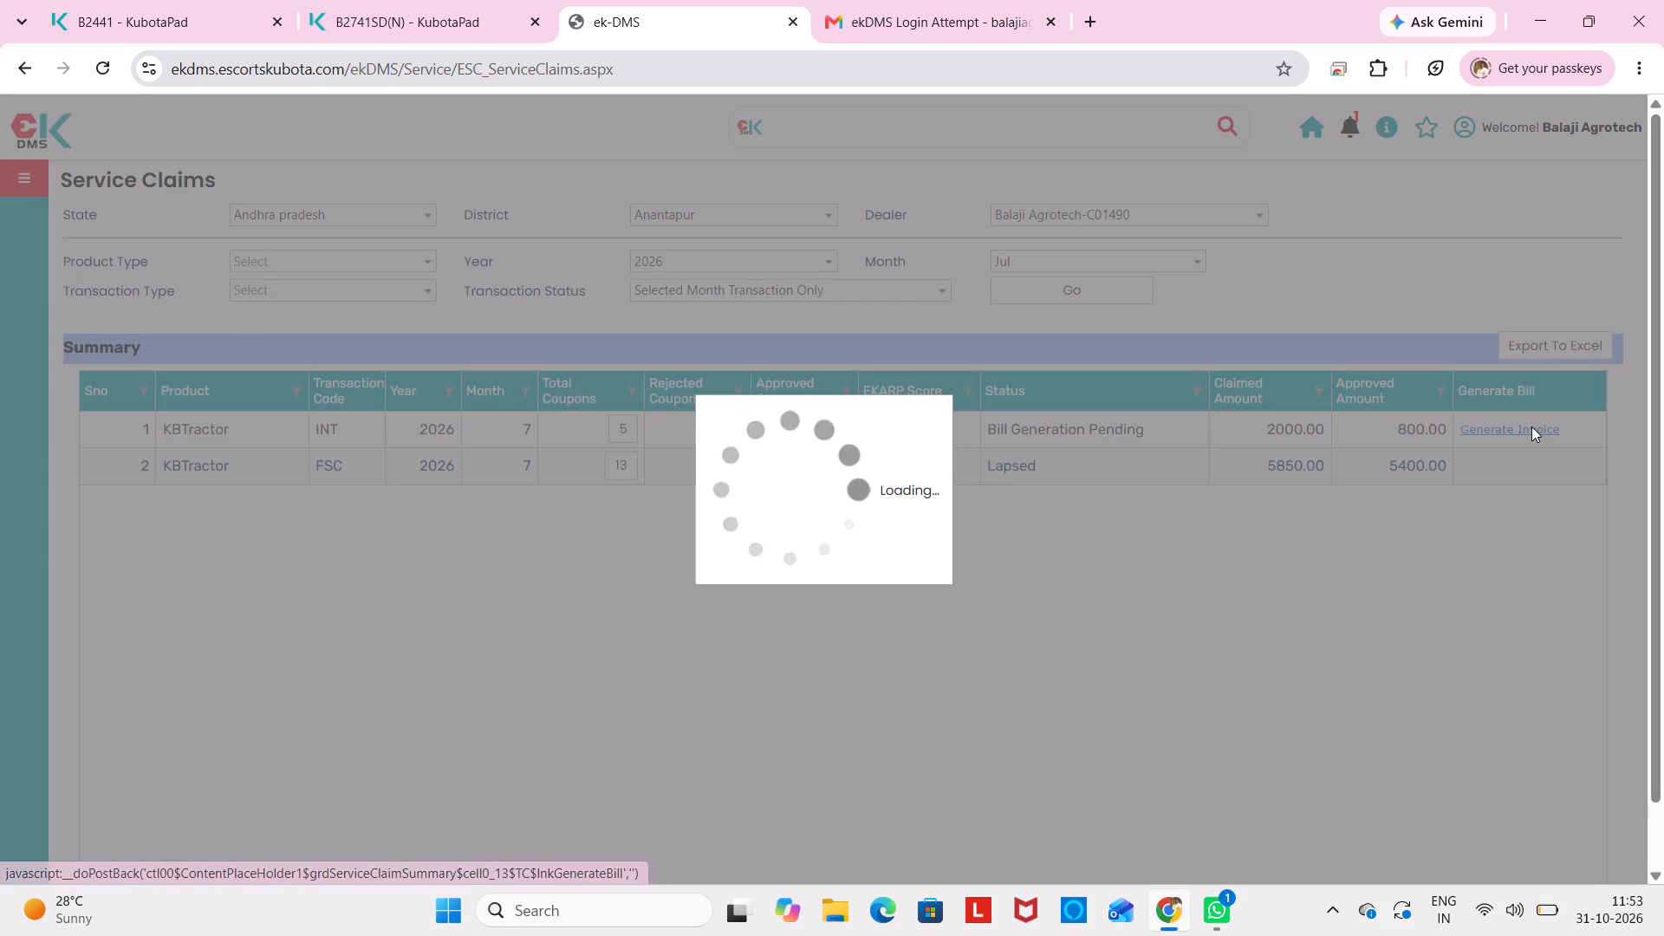
key(Return)
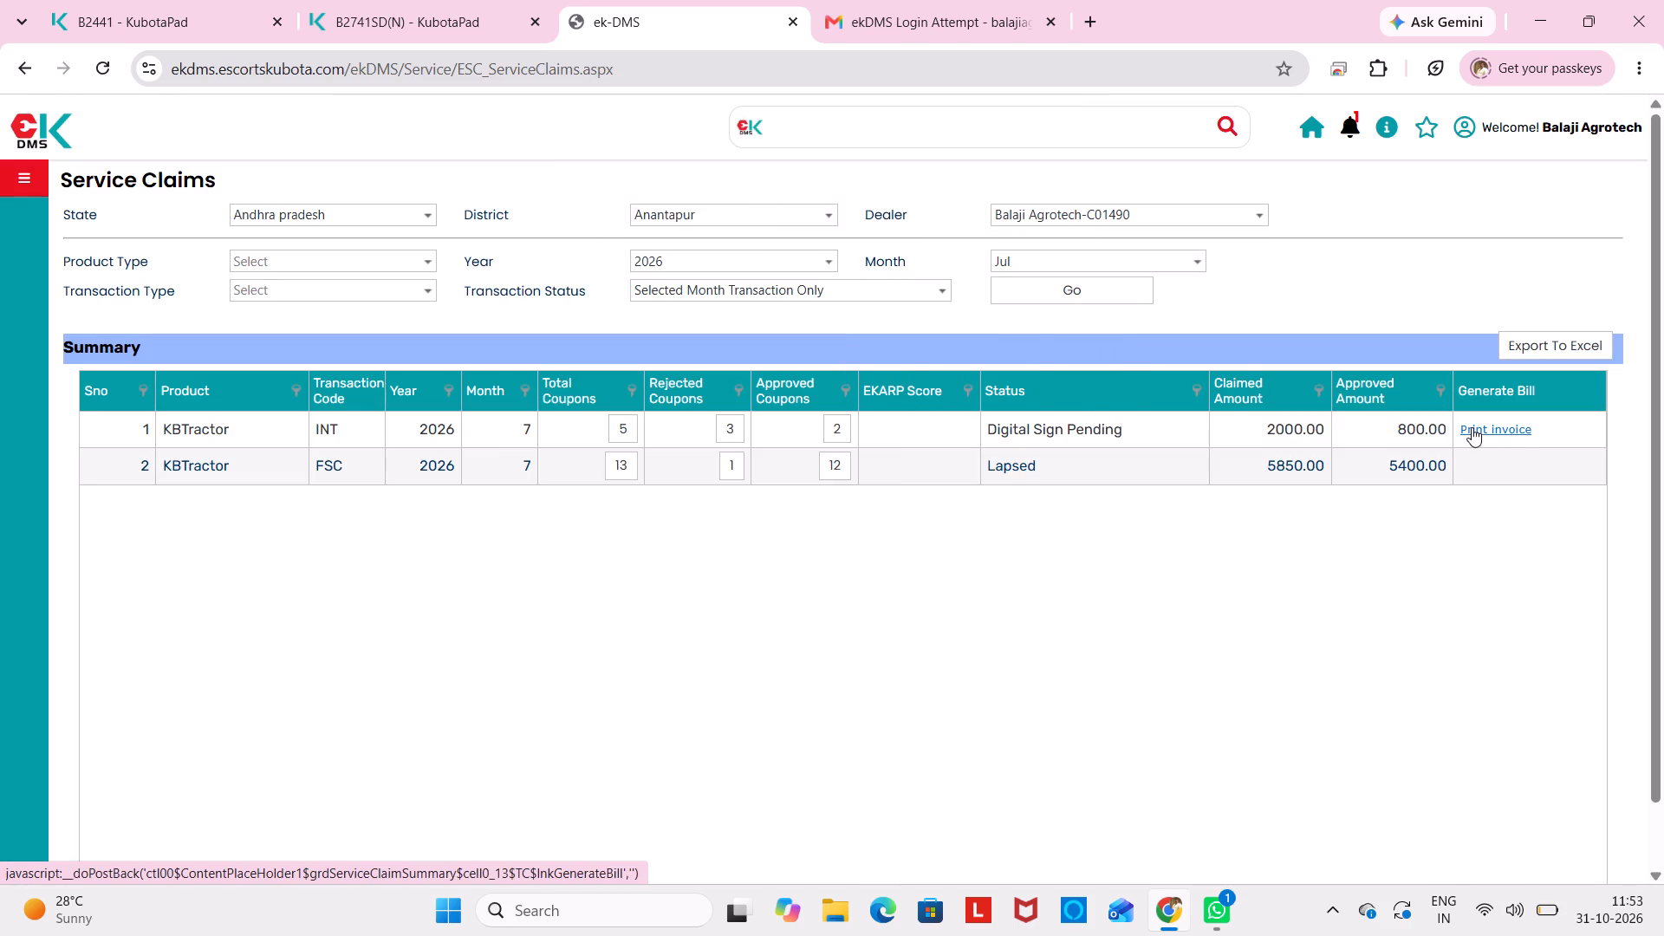
List the August 2026 service claims and generate invoices for the KBTractor INT and FSC claims.
click(1083, 263)
click(1055, 383)
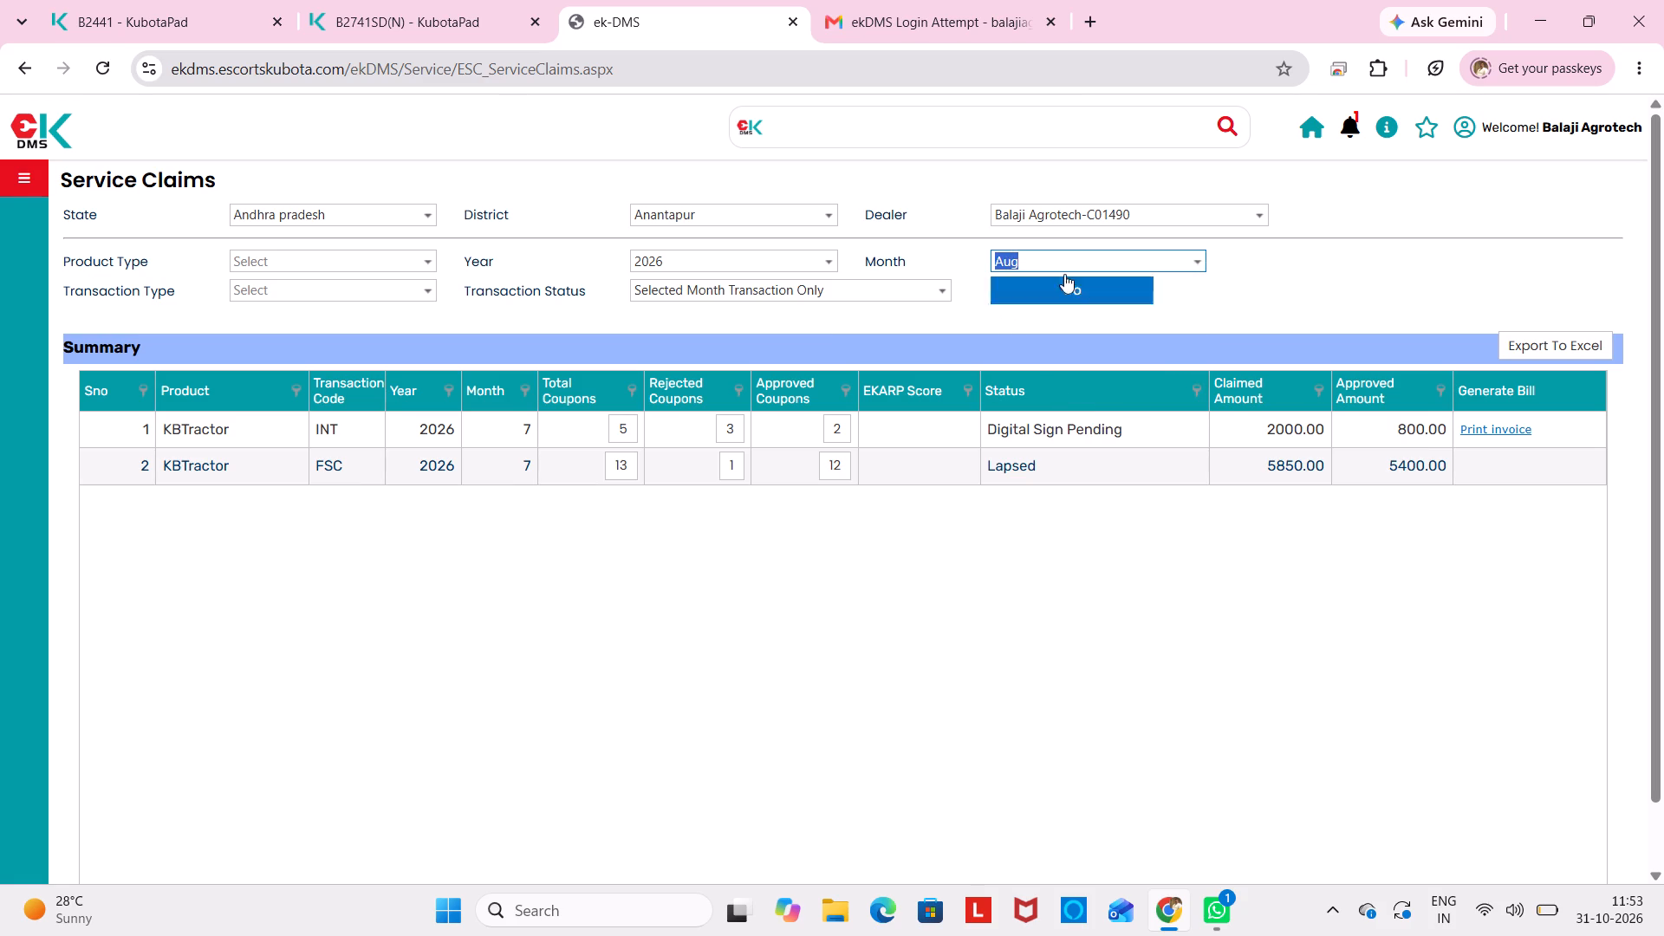
click(1074, 285)
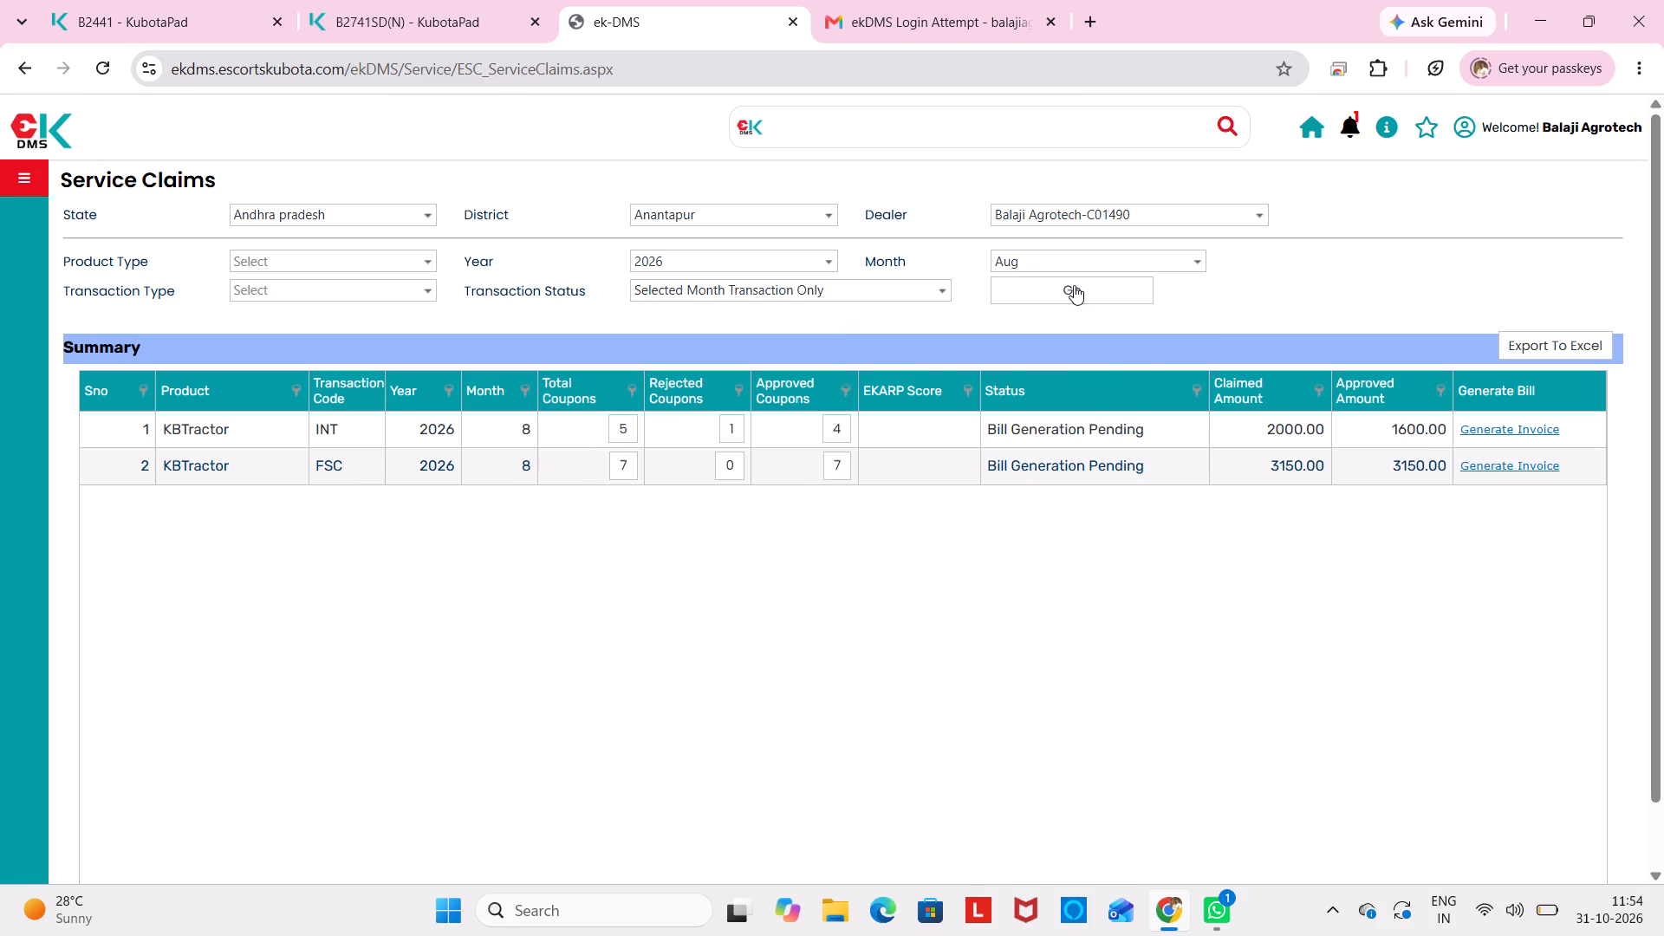
click(1545, 424)
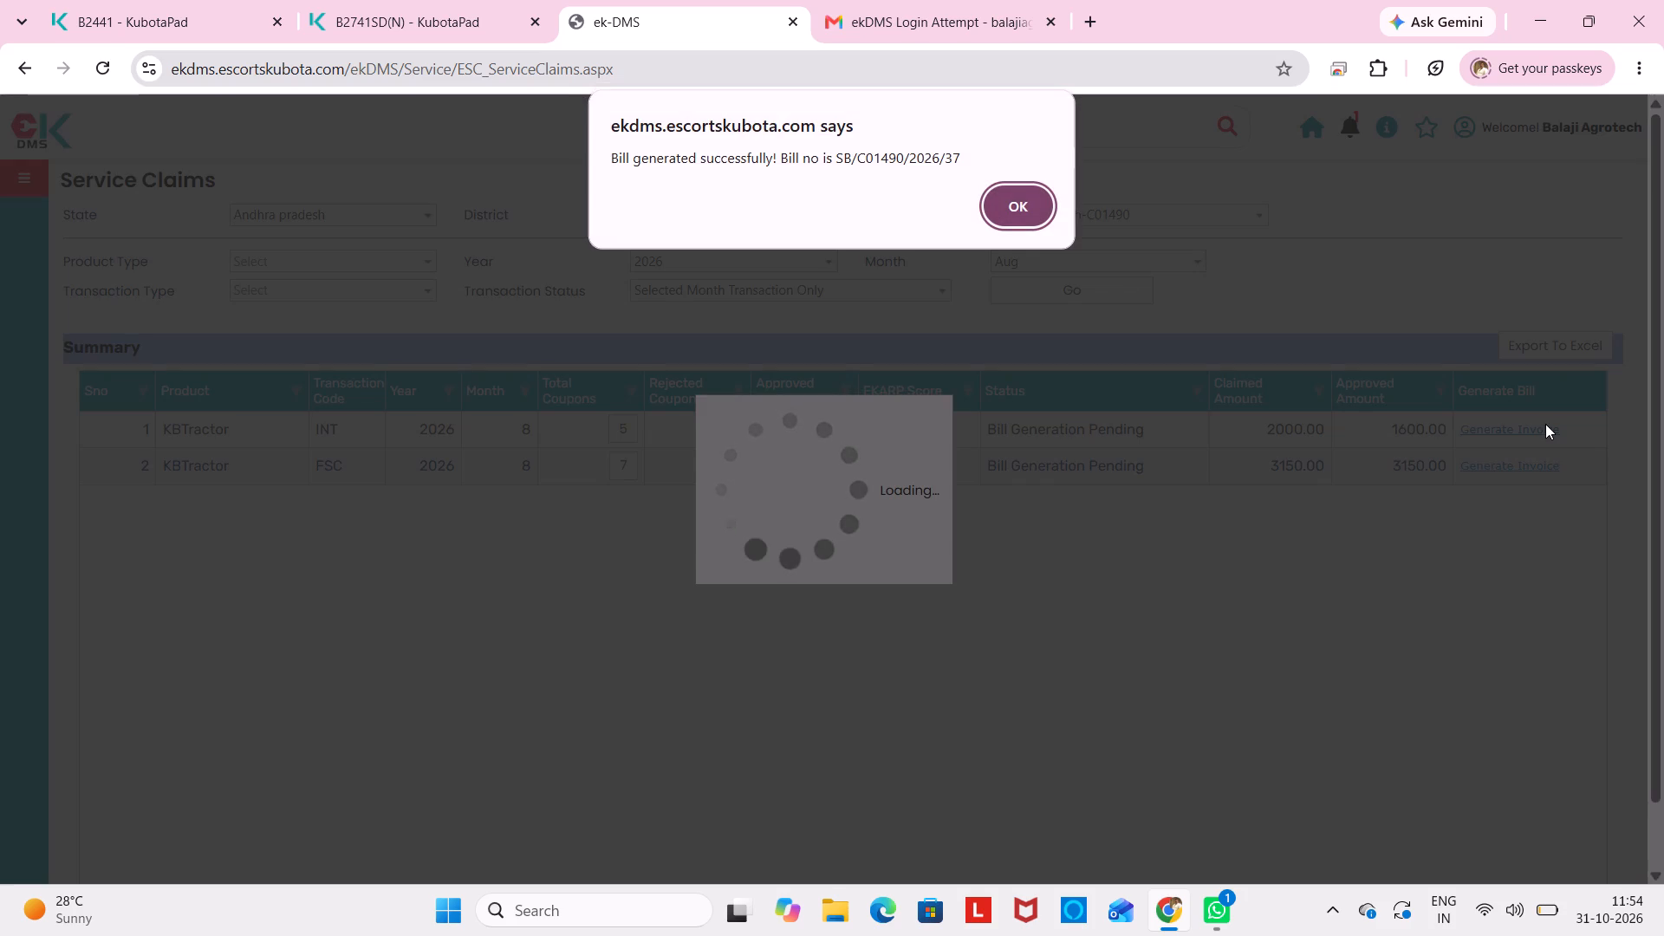
key(Return)
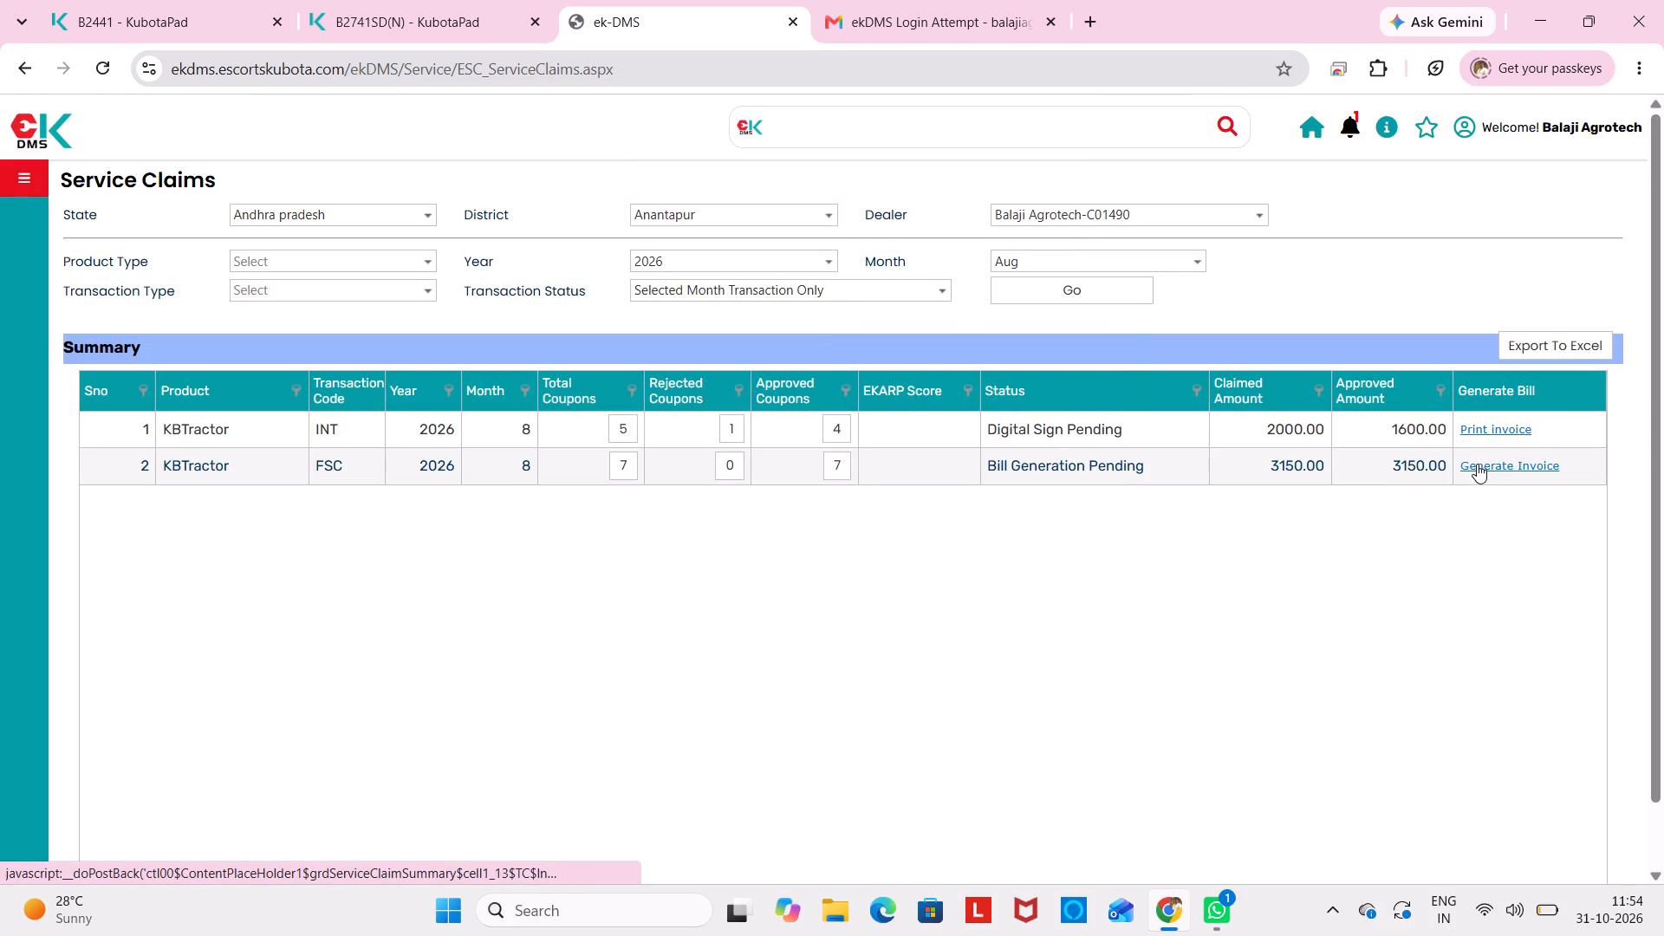
click(1477, 464)
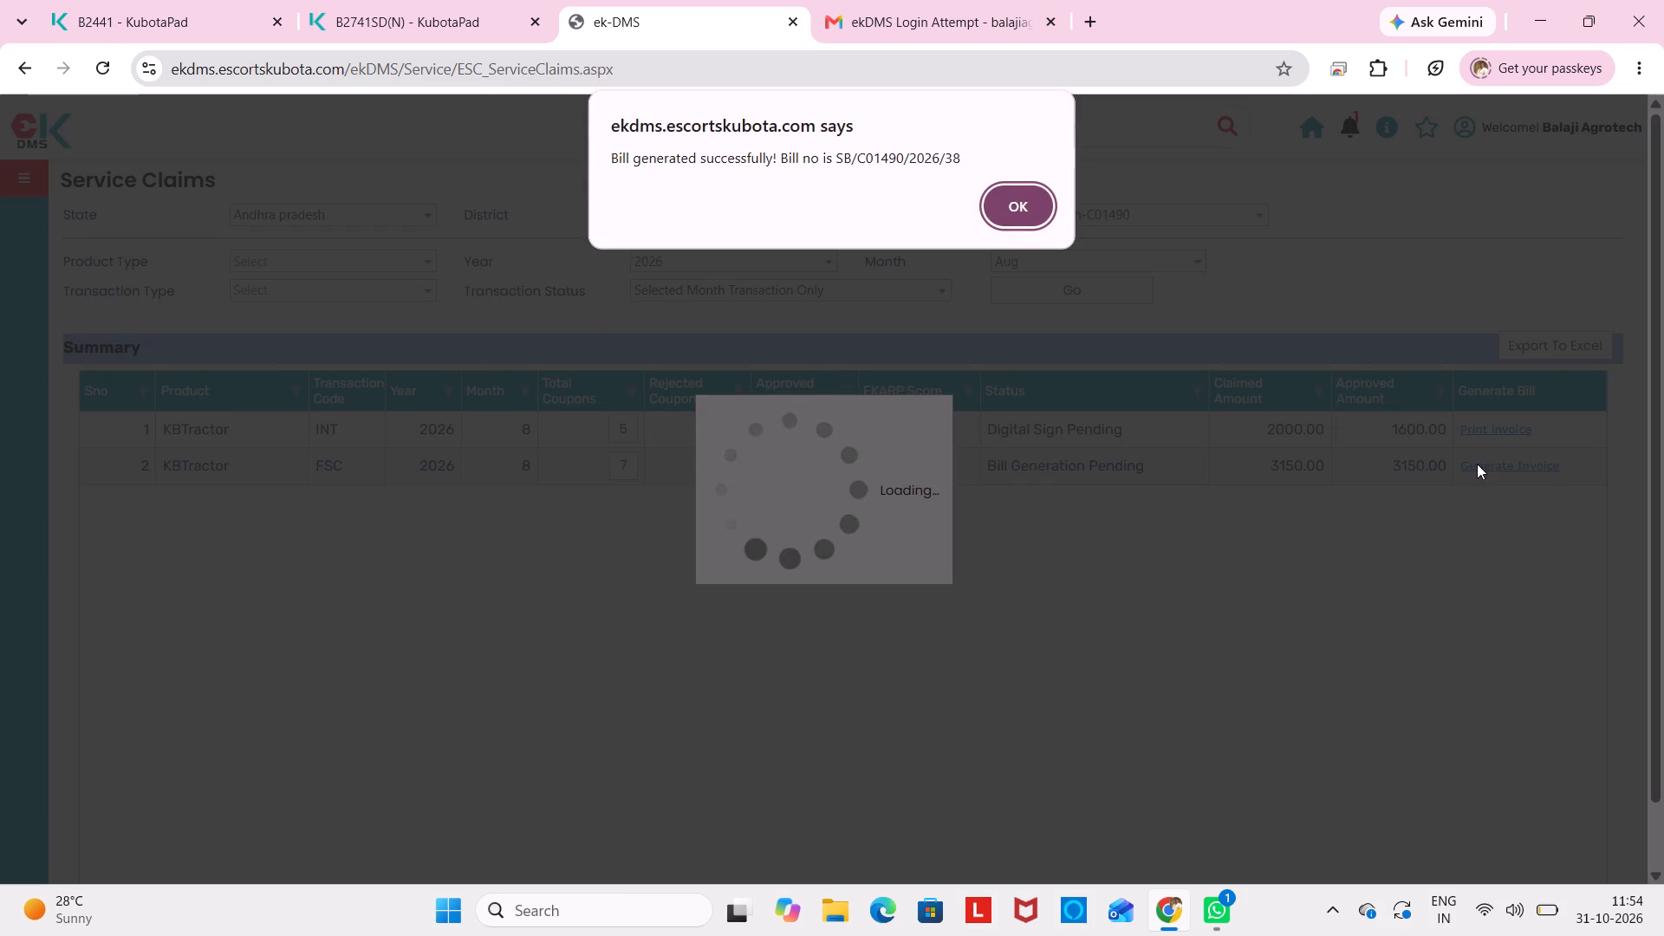
key(Return)
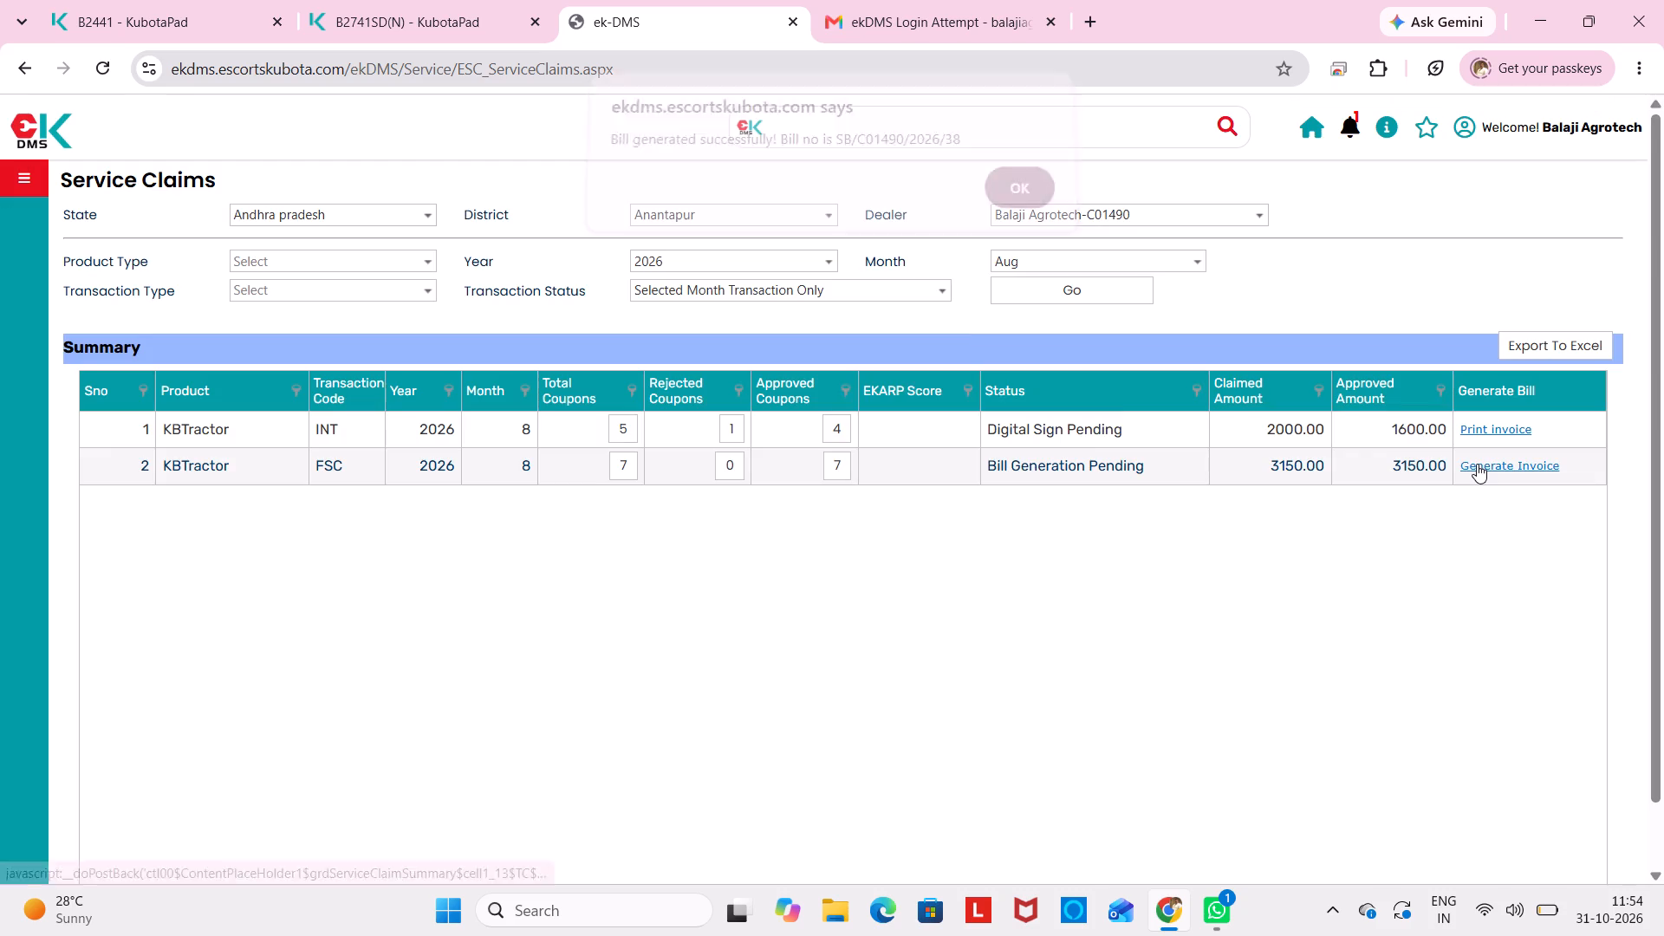
List the September 2026 service claims, keeping the transaction status at Selected Month Transaction Only.
click(918, 289)
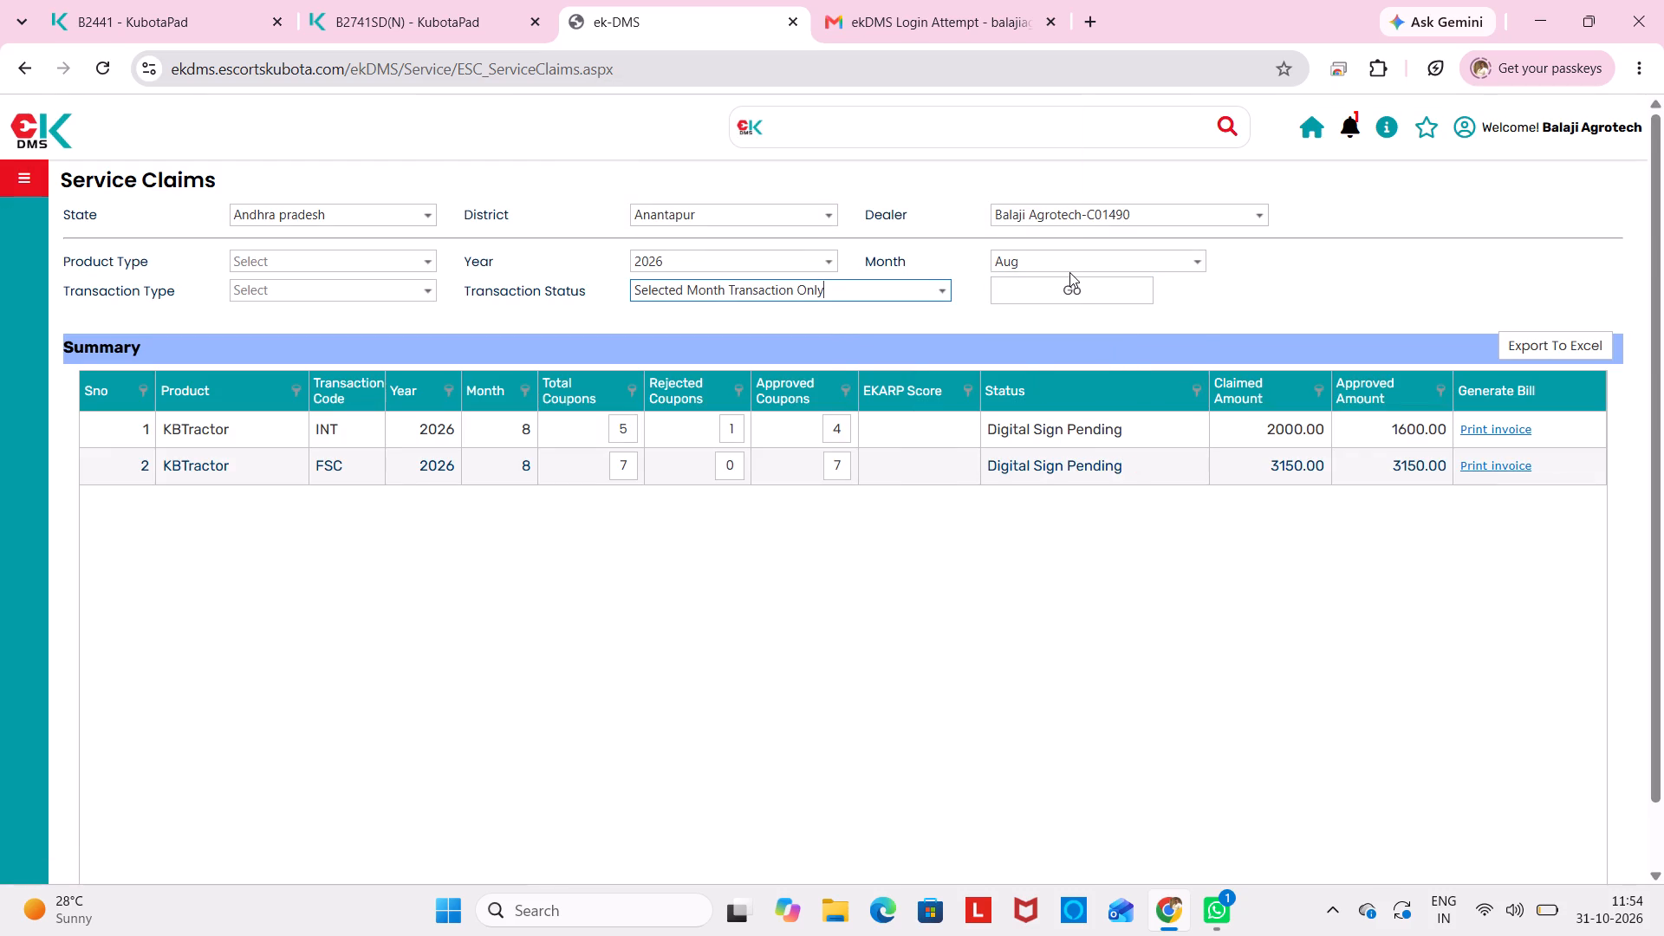
click(1069, 270)
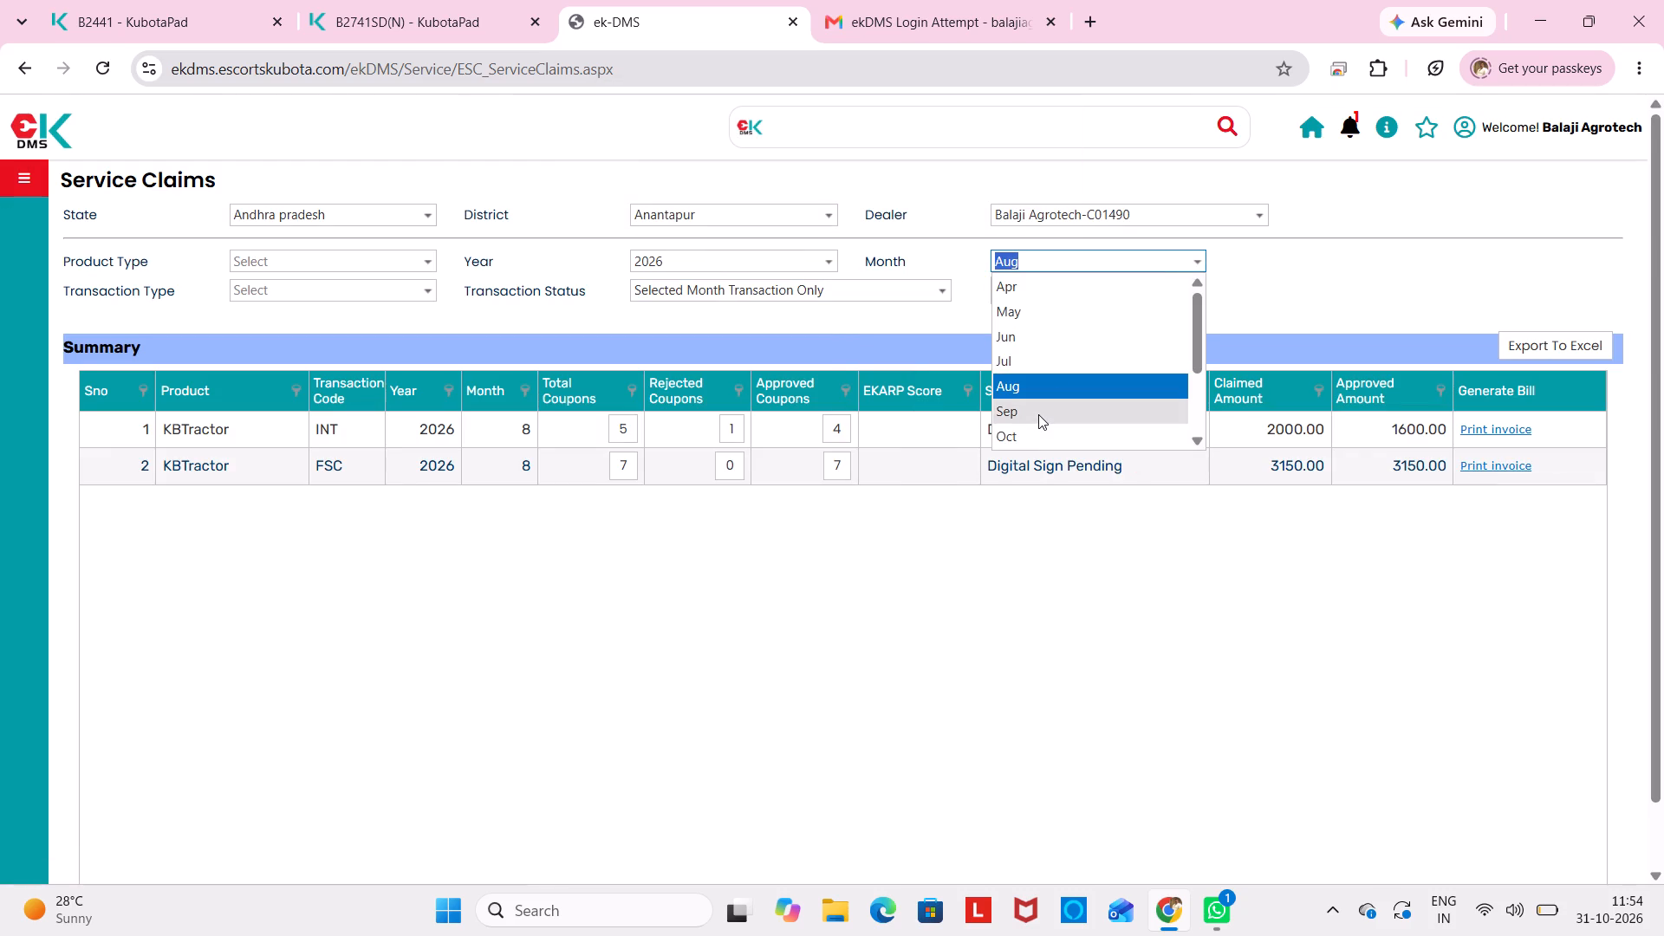
click(1038, 414)
click(1113, 287)
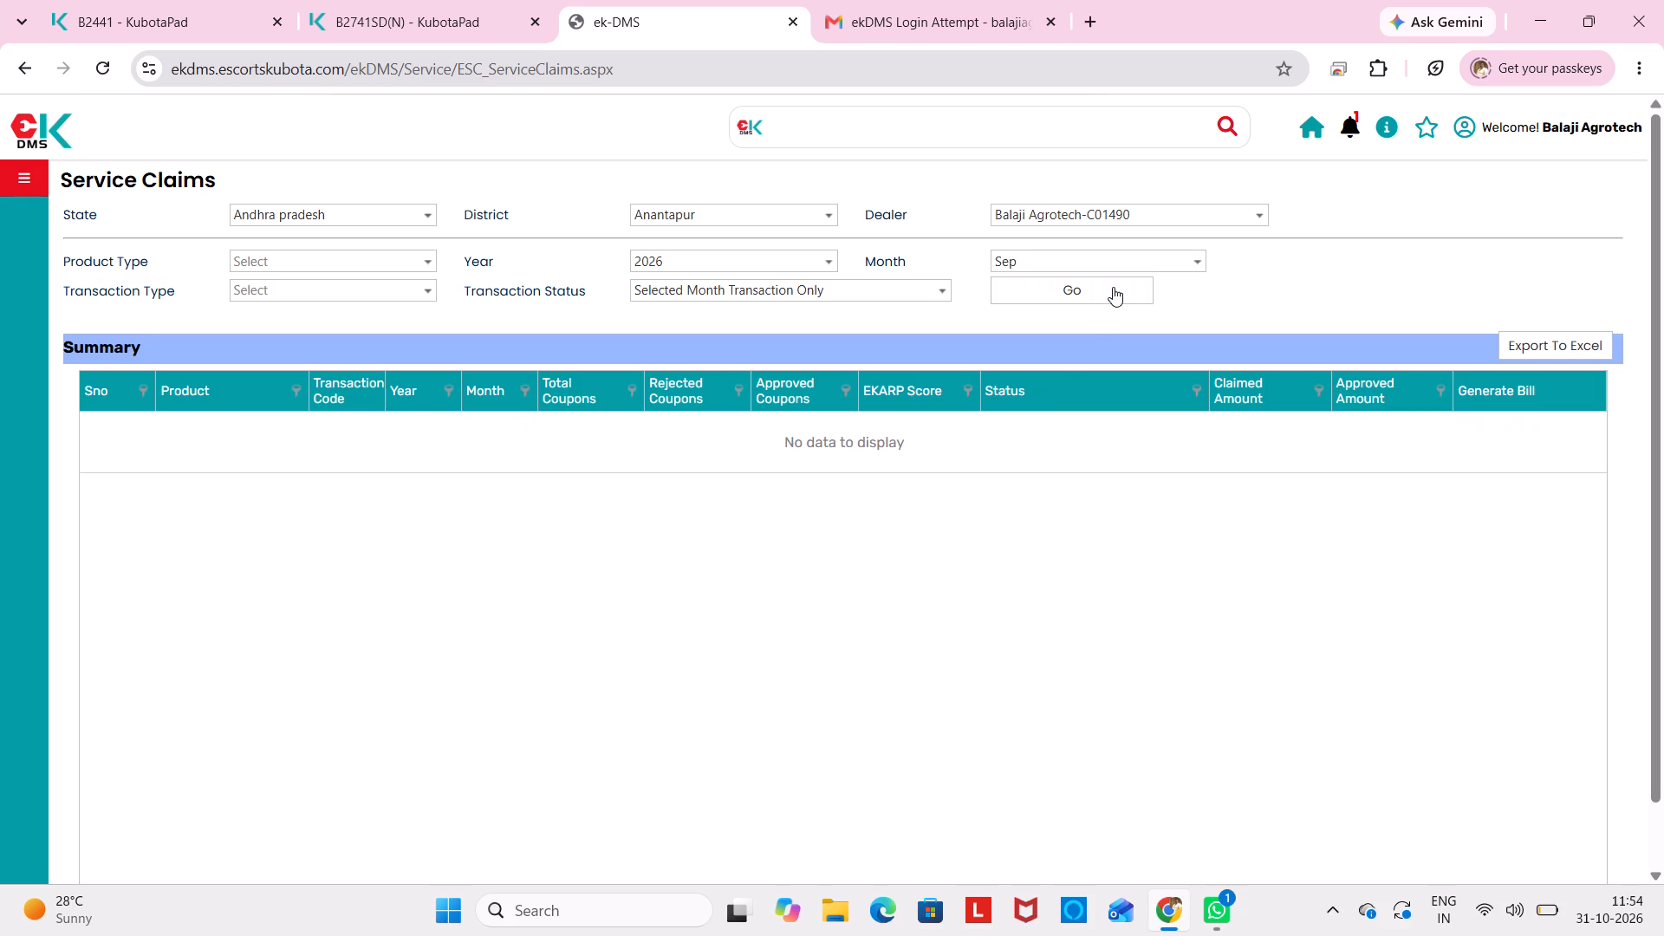
click(1113, 287)
click(939, 287)
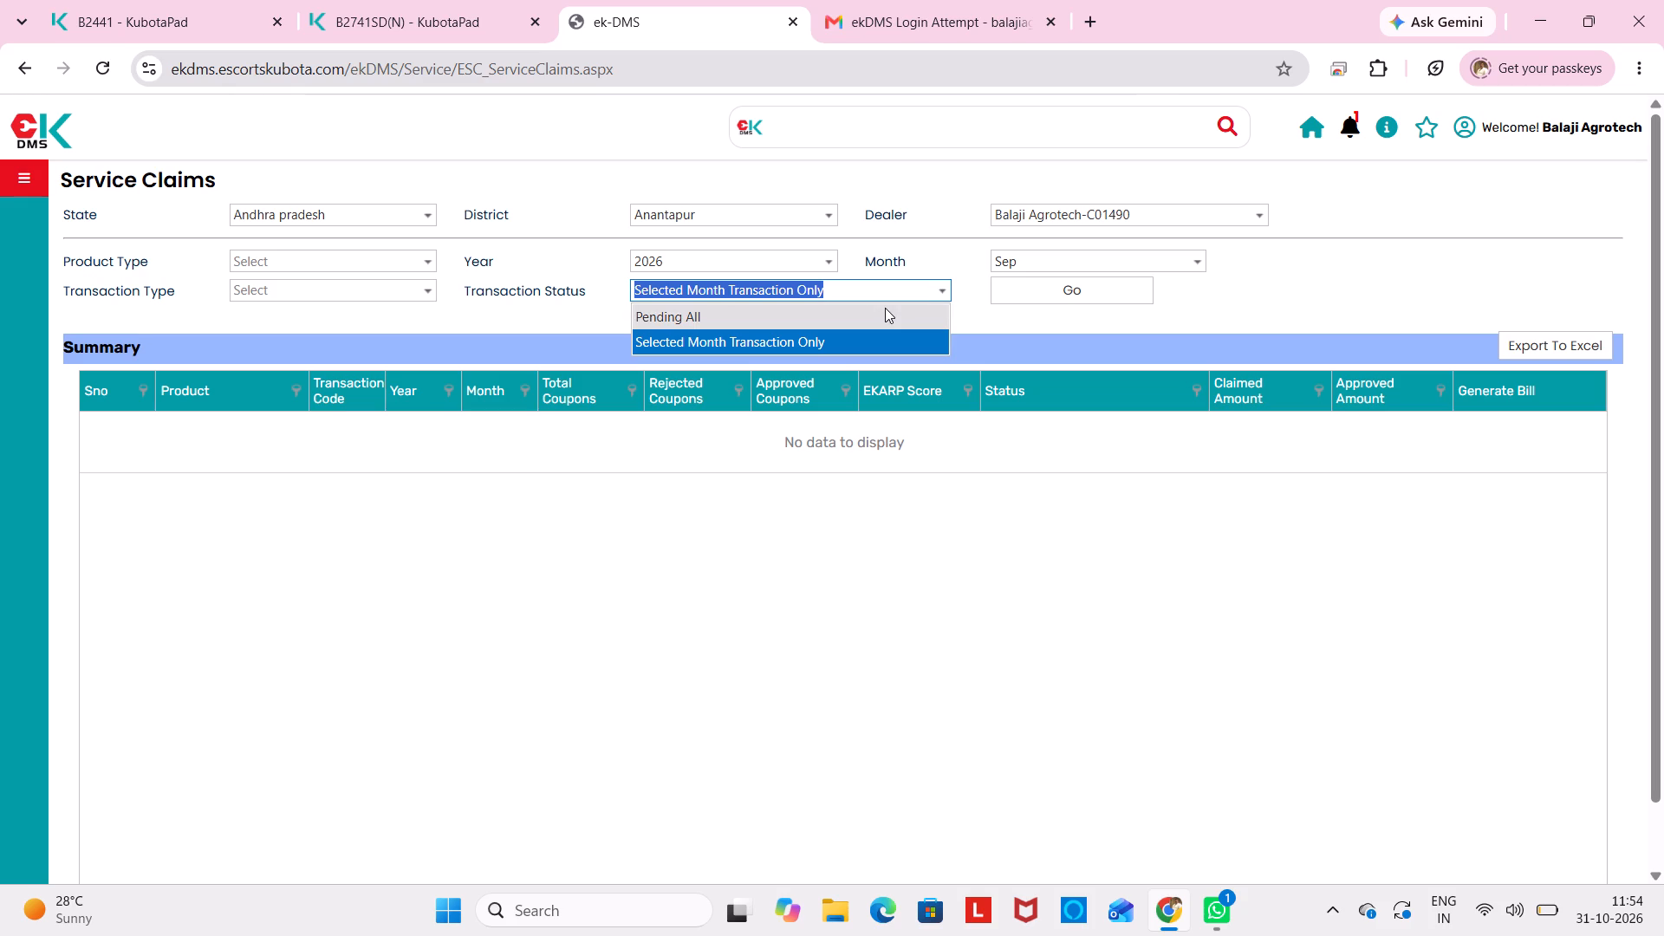
click(1000, 282)
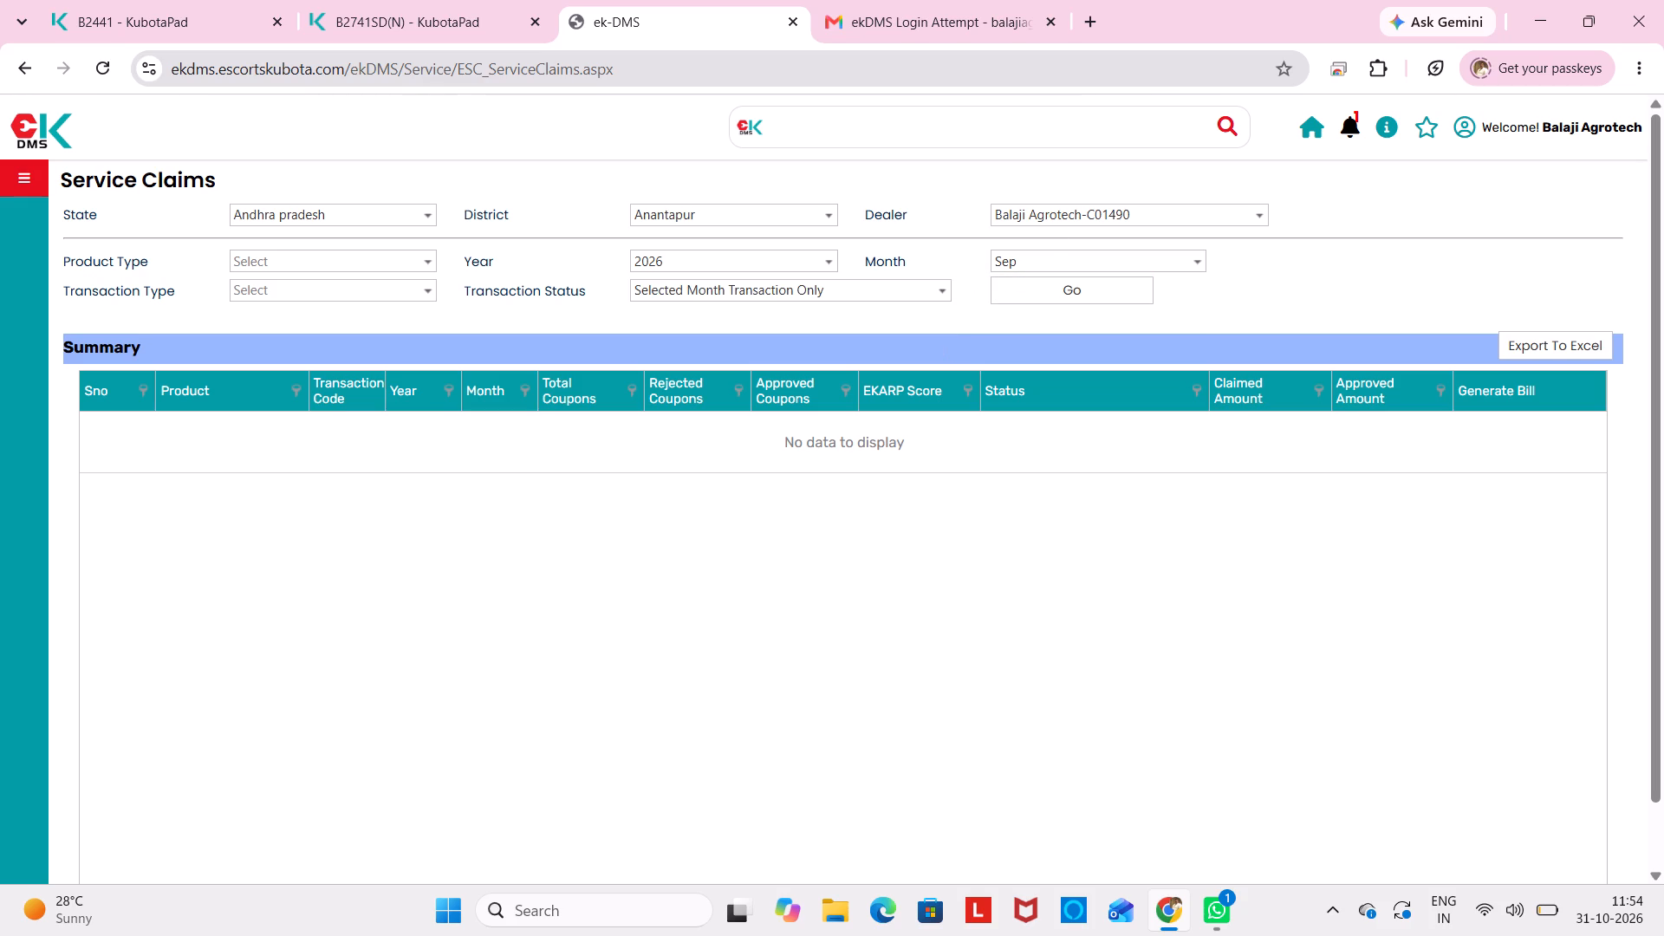
Review the June and May 2026 service claims and their invoice status, ending back on June.
click(1047, 252)
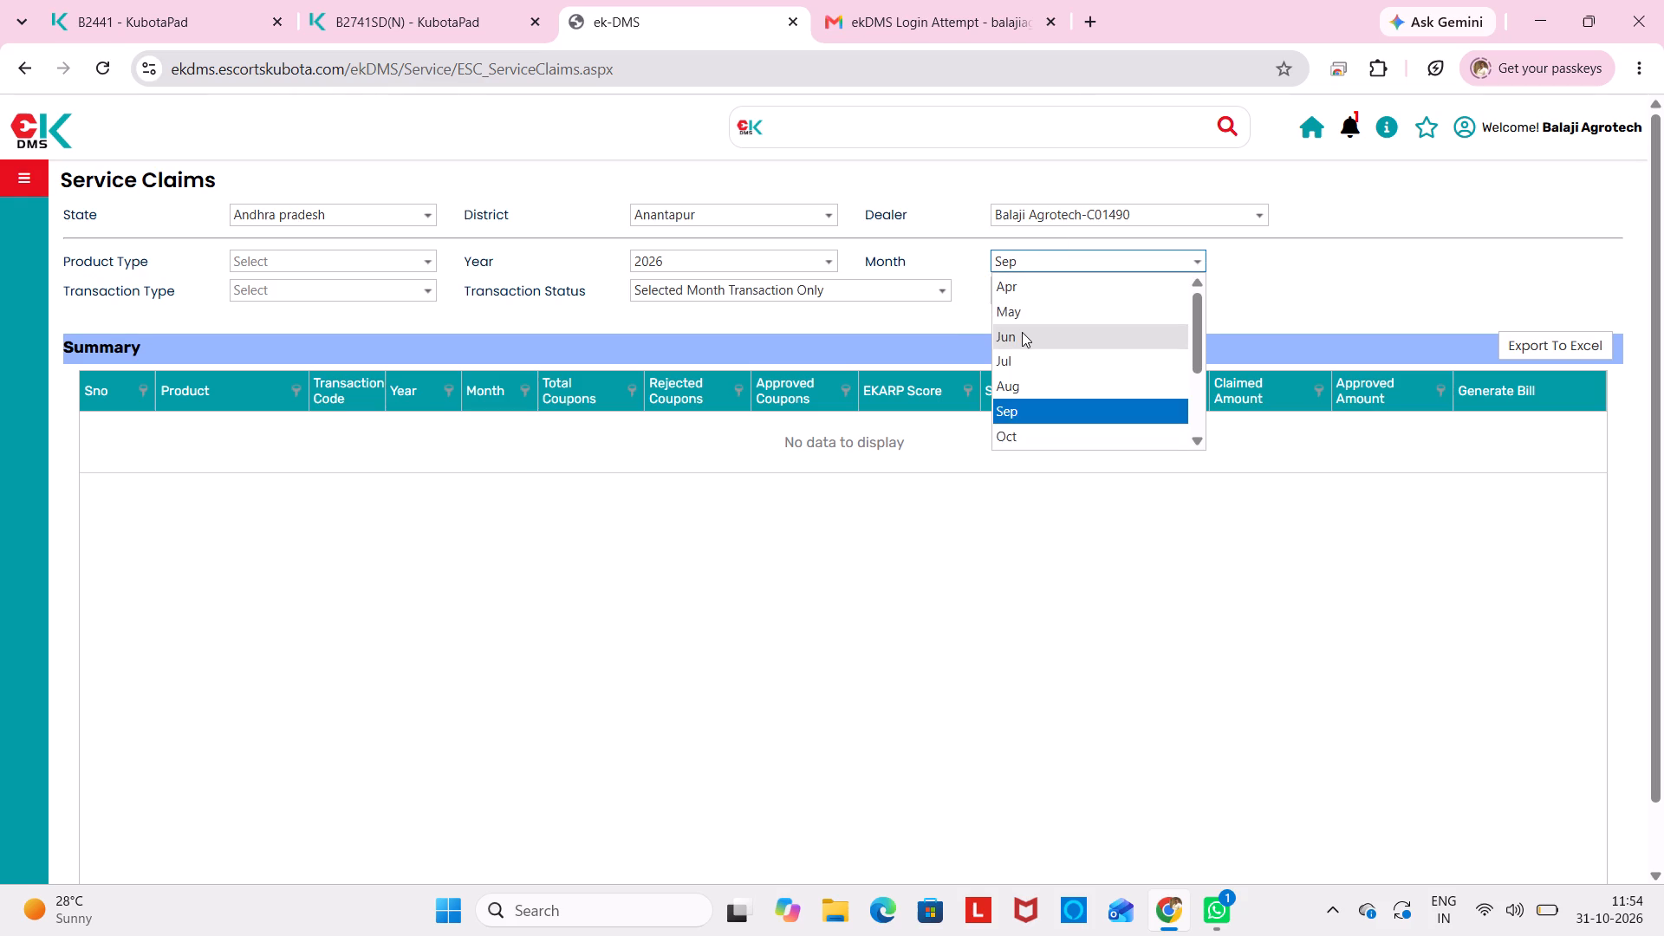
click(1022, 332)
click(1074, 303)
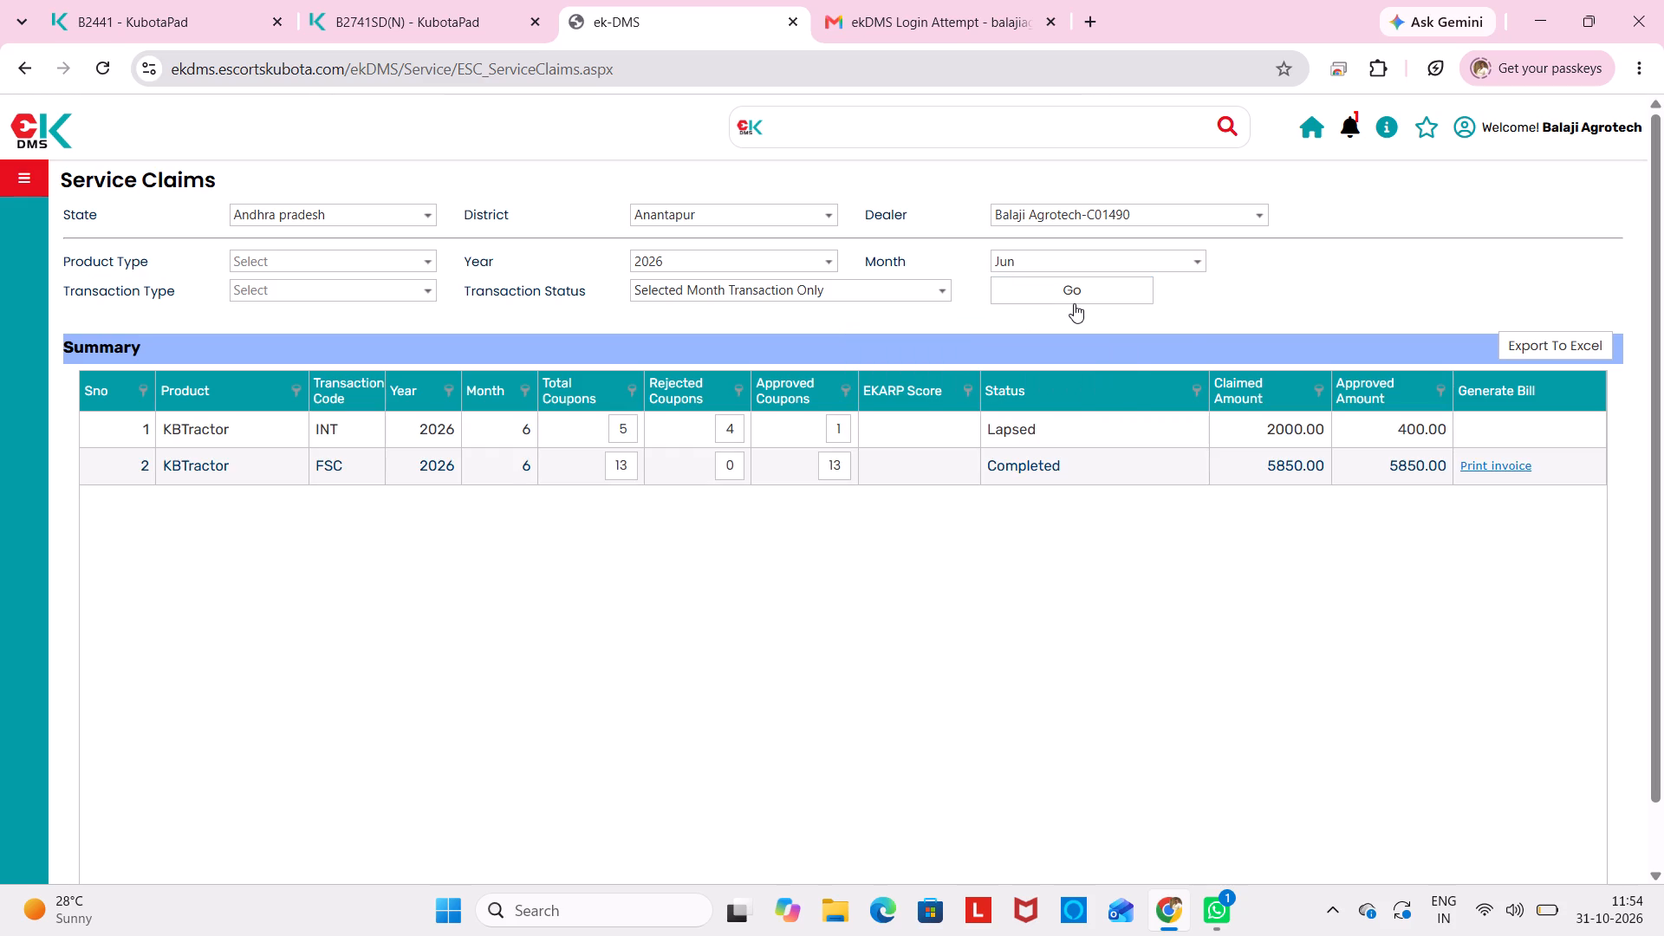
click(1074, 265)
click(1033, 309)
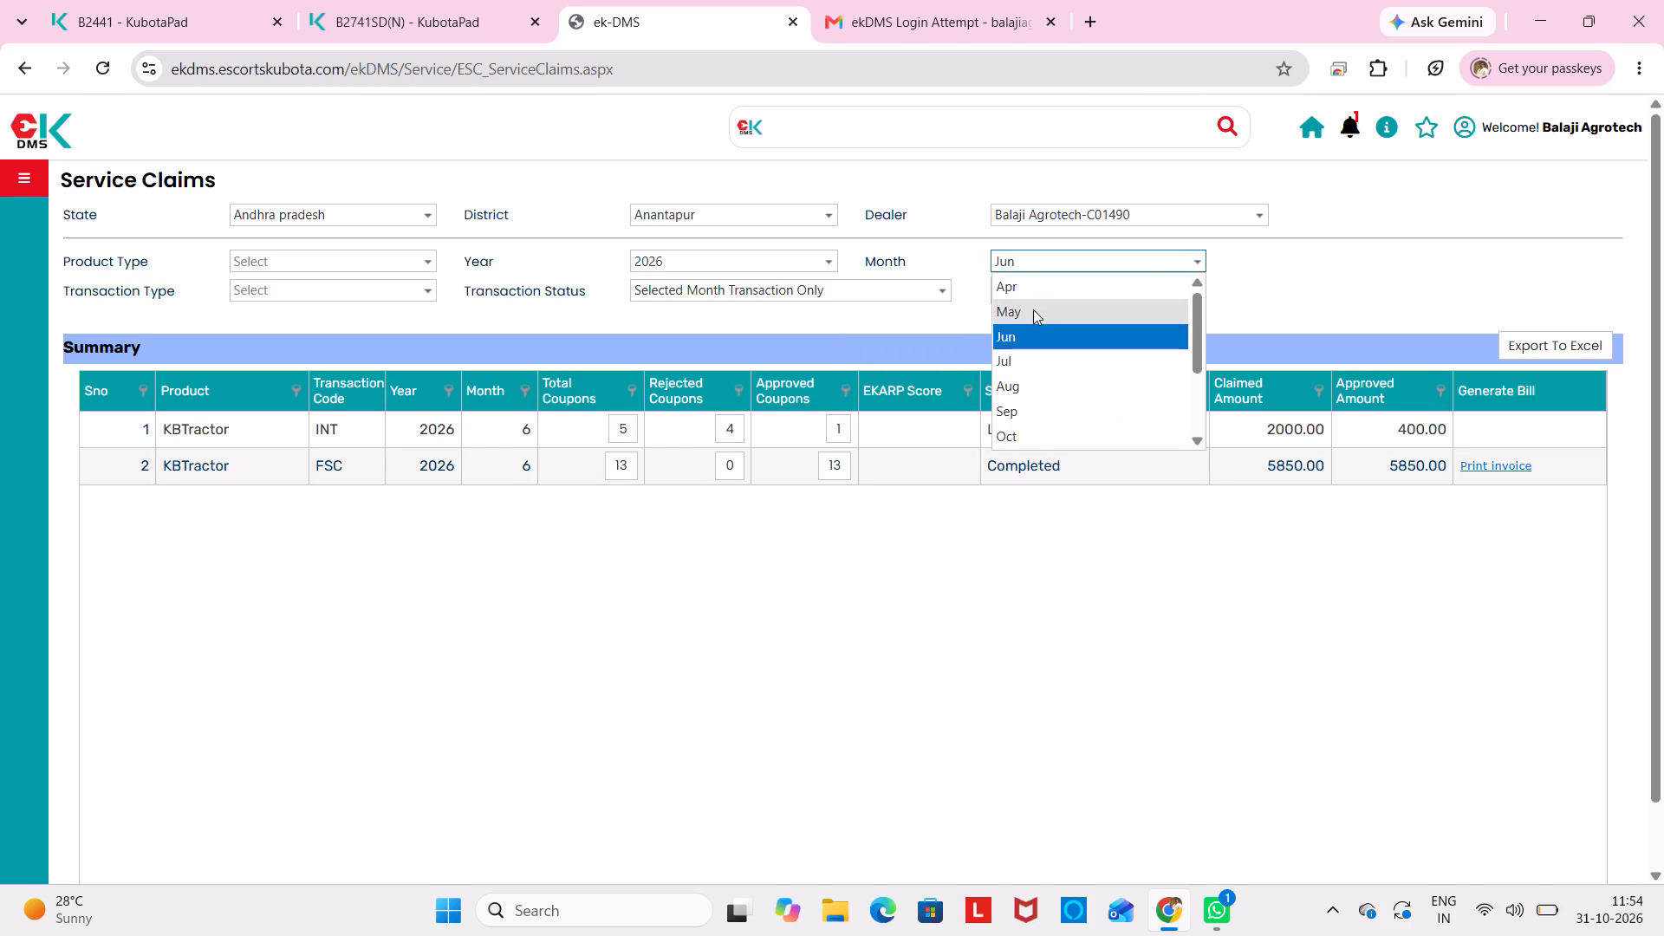
click(1056, 297)
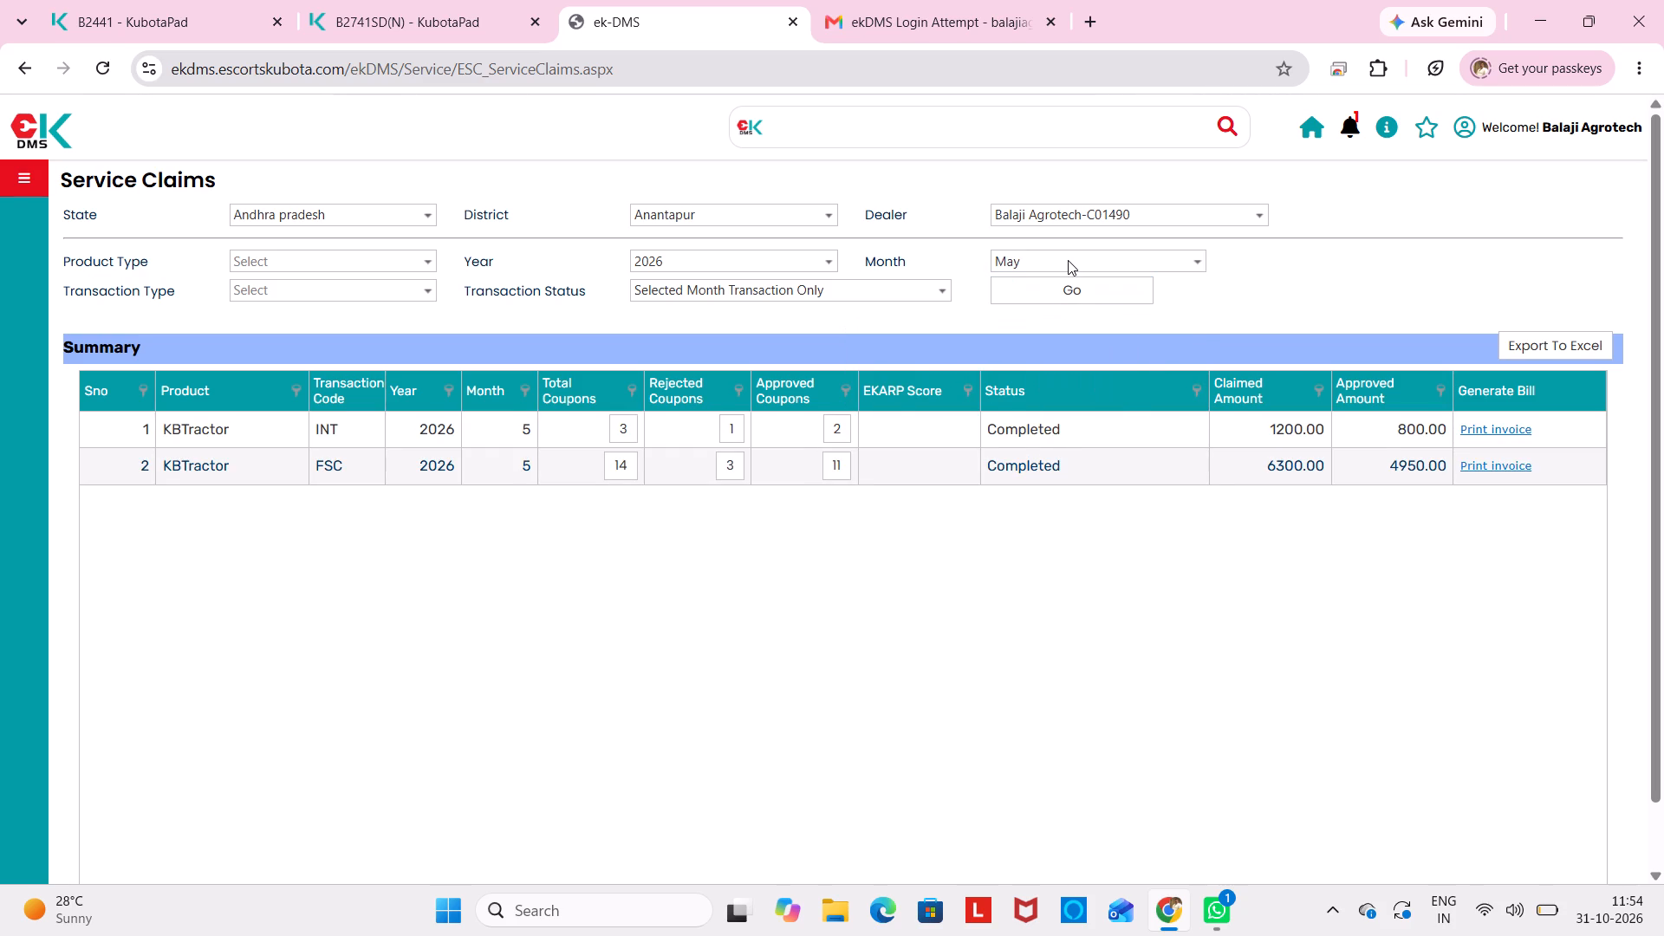
click(1068, 260)
click(1035, 336)
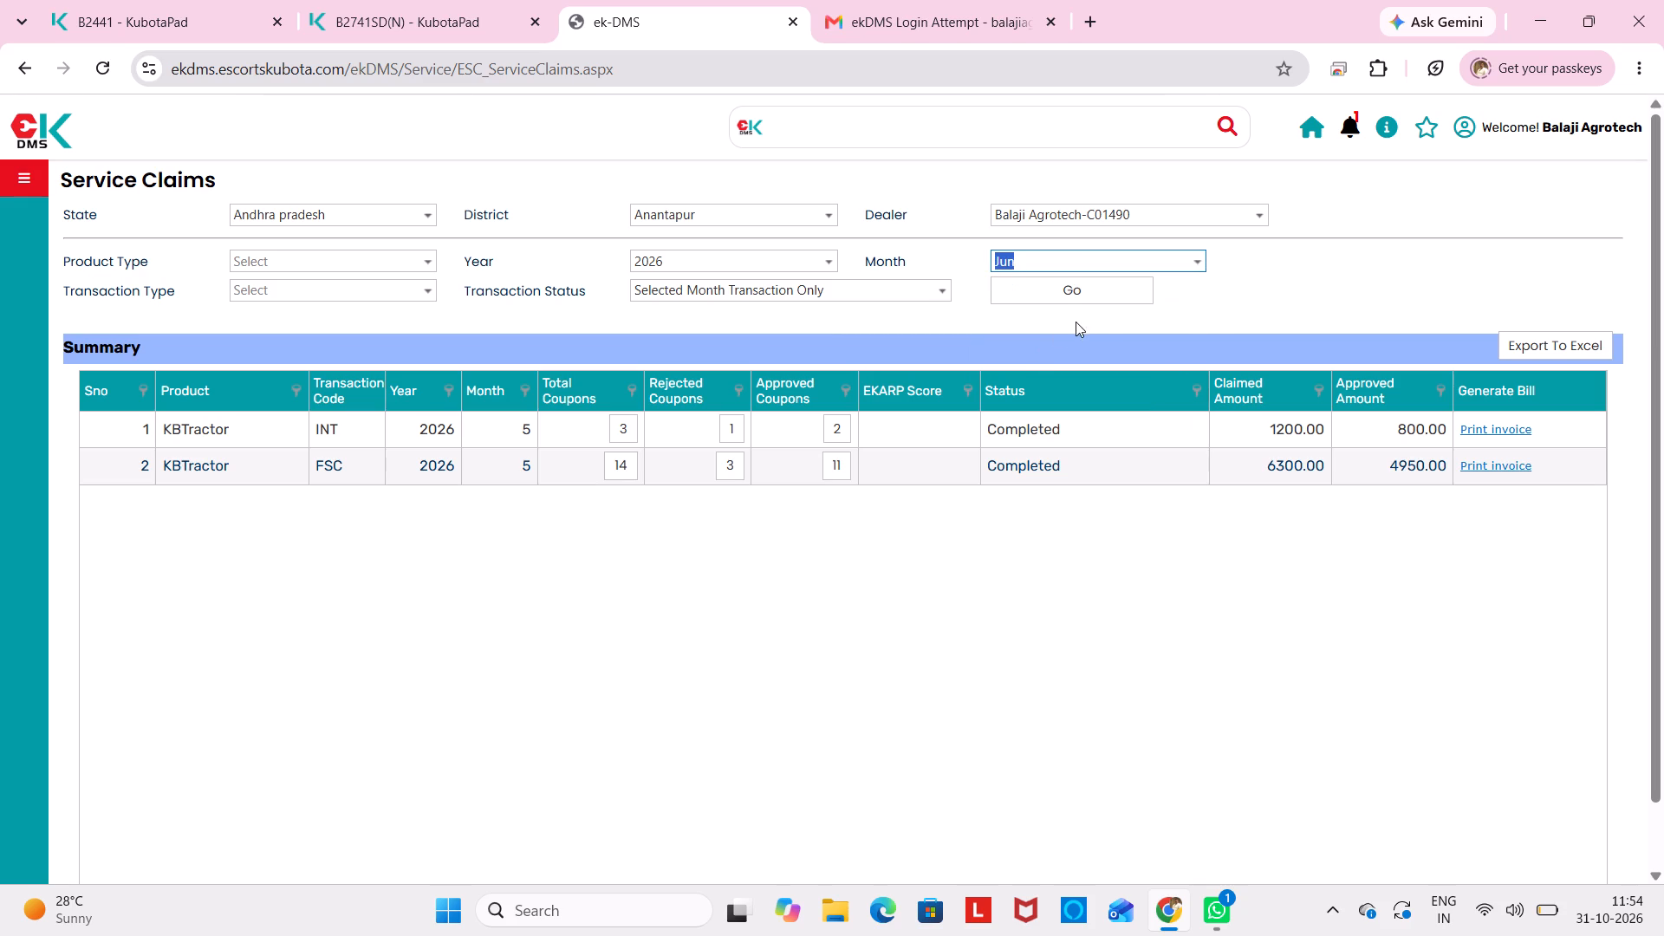
click(1083, 292)
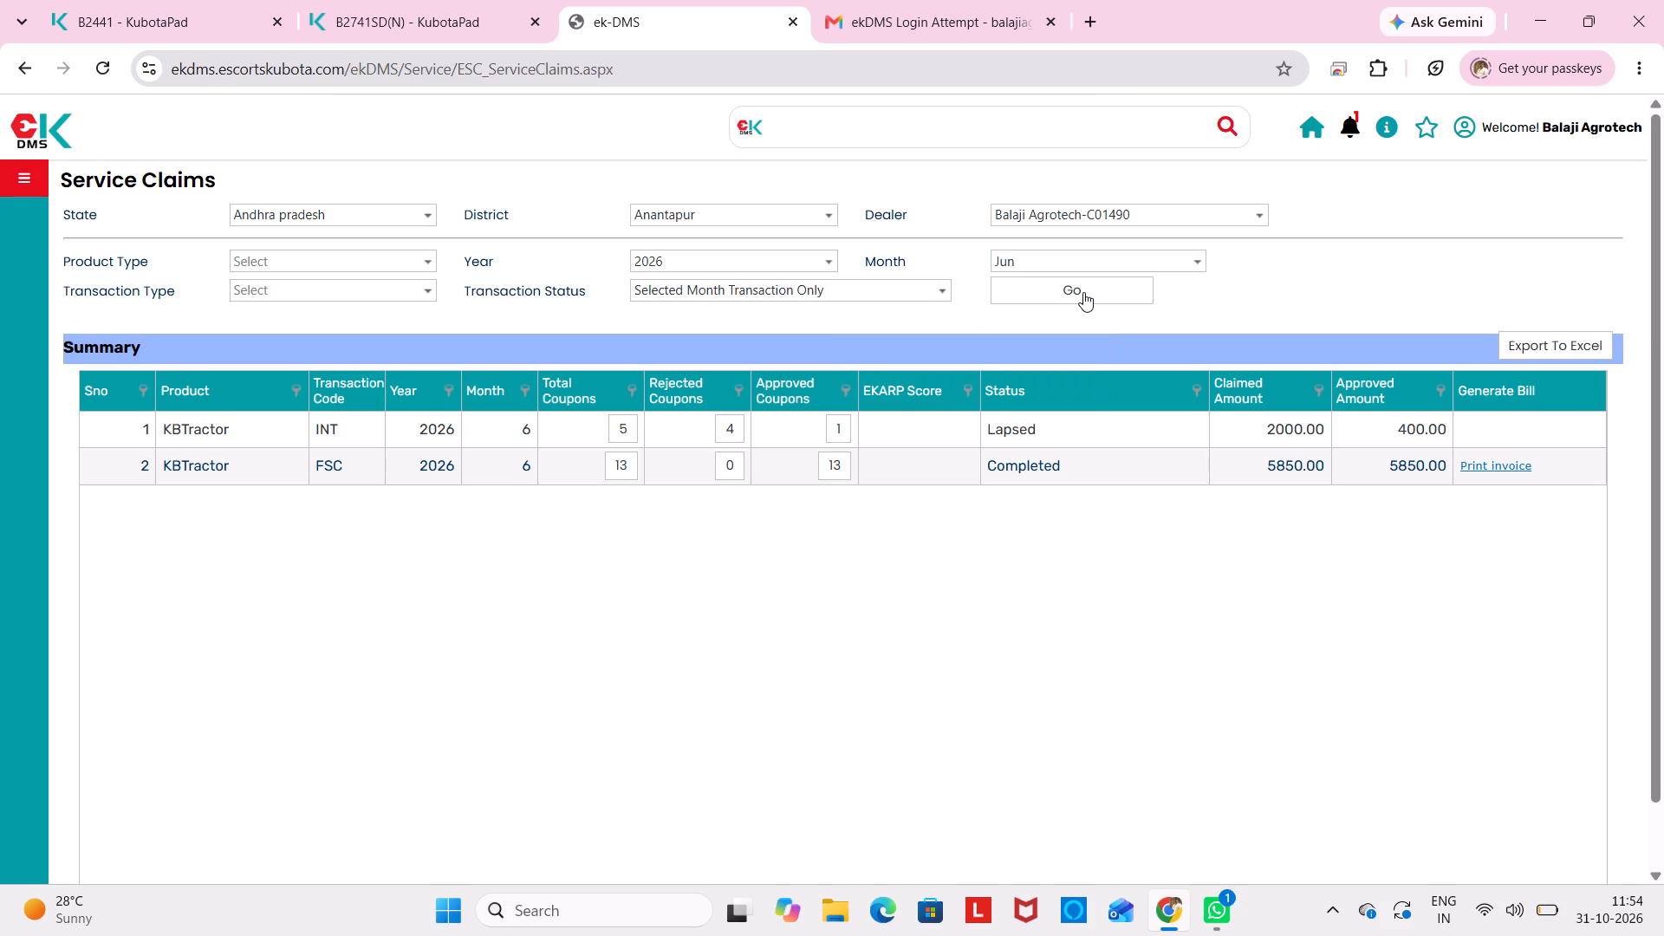
Recheck the invoice status of the July 2026 service claims, followed by the August claims.
click(1075, 263)
click(1015, 358)
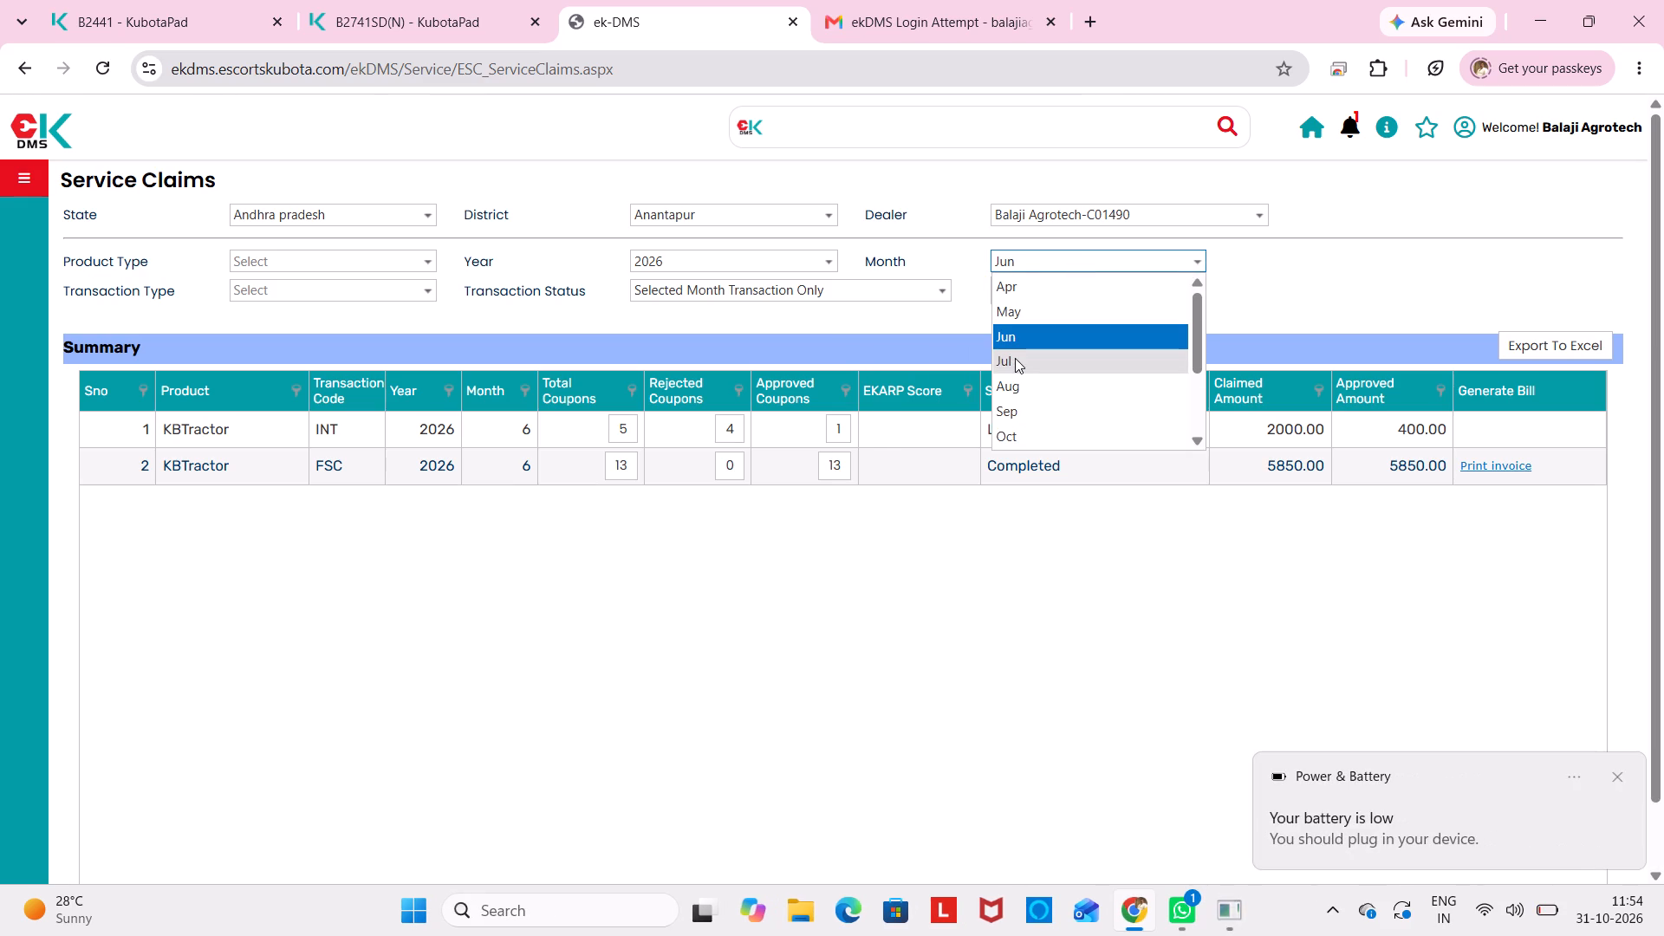
key(Return)
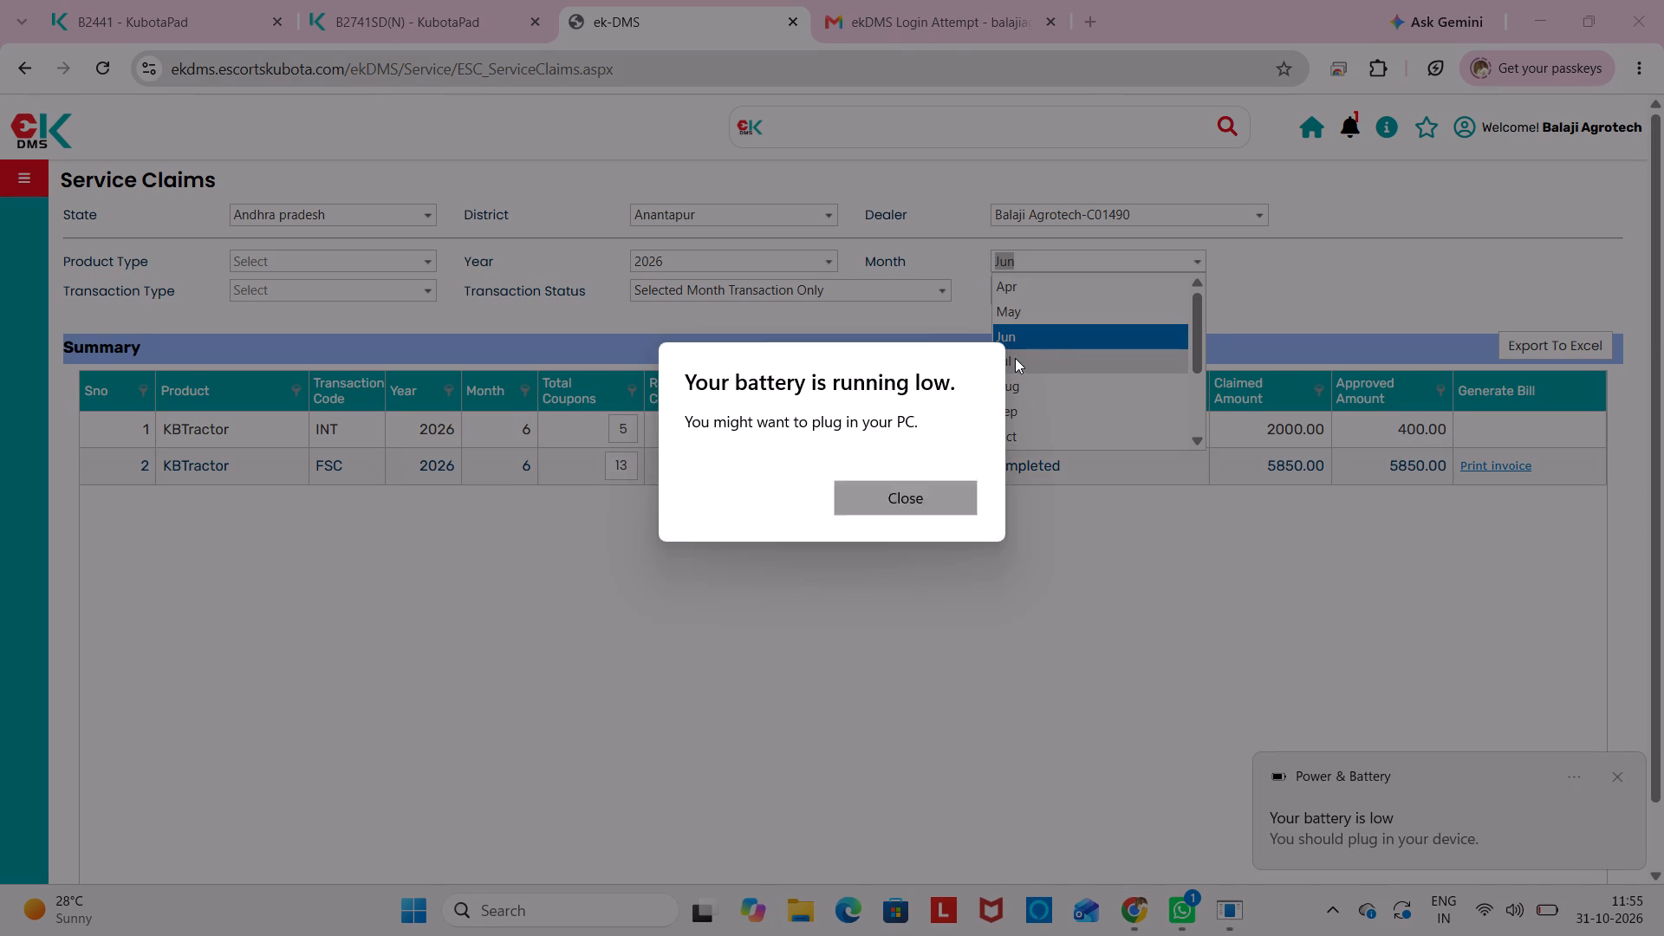
click(1015, 358)
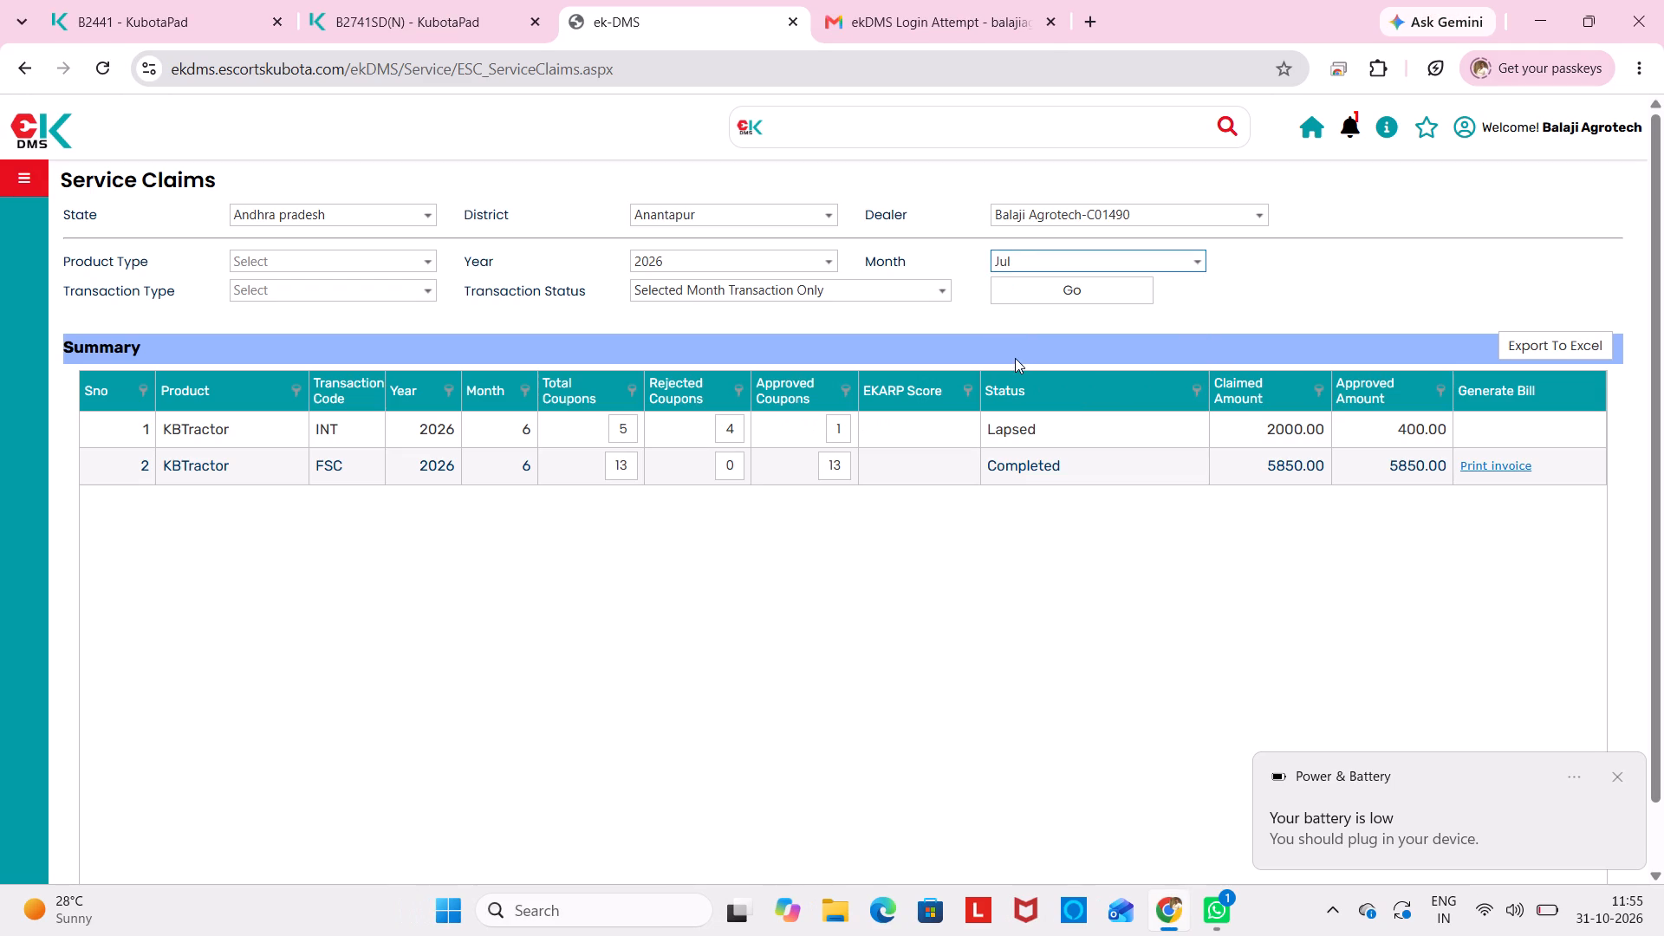
click(1058, 276)
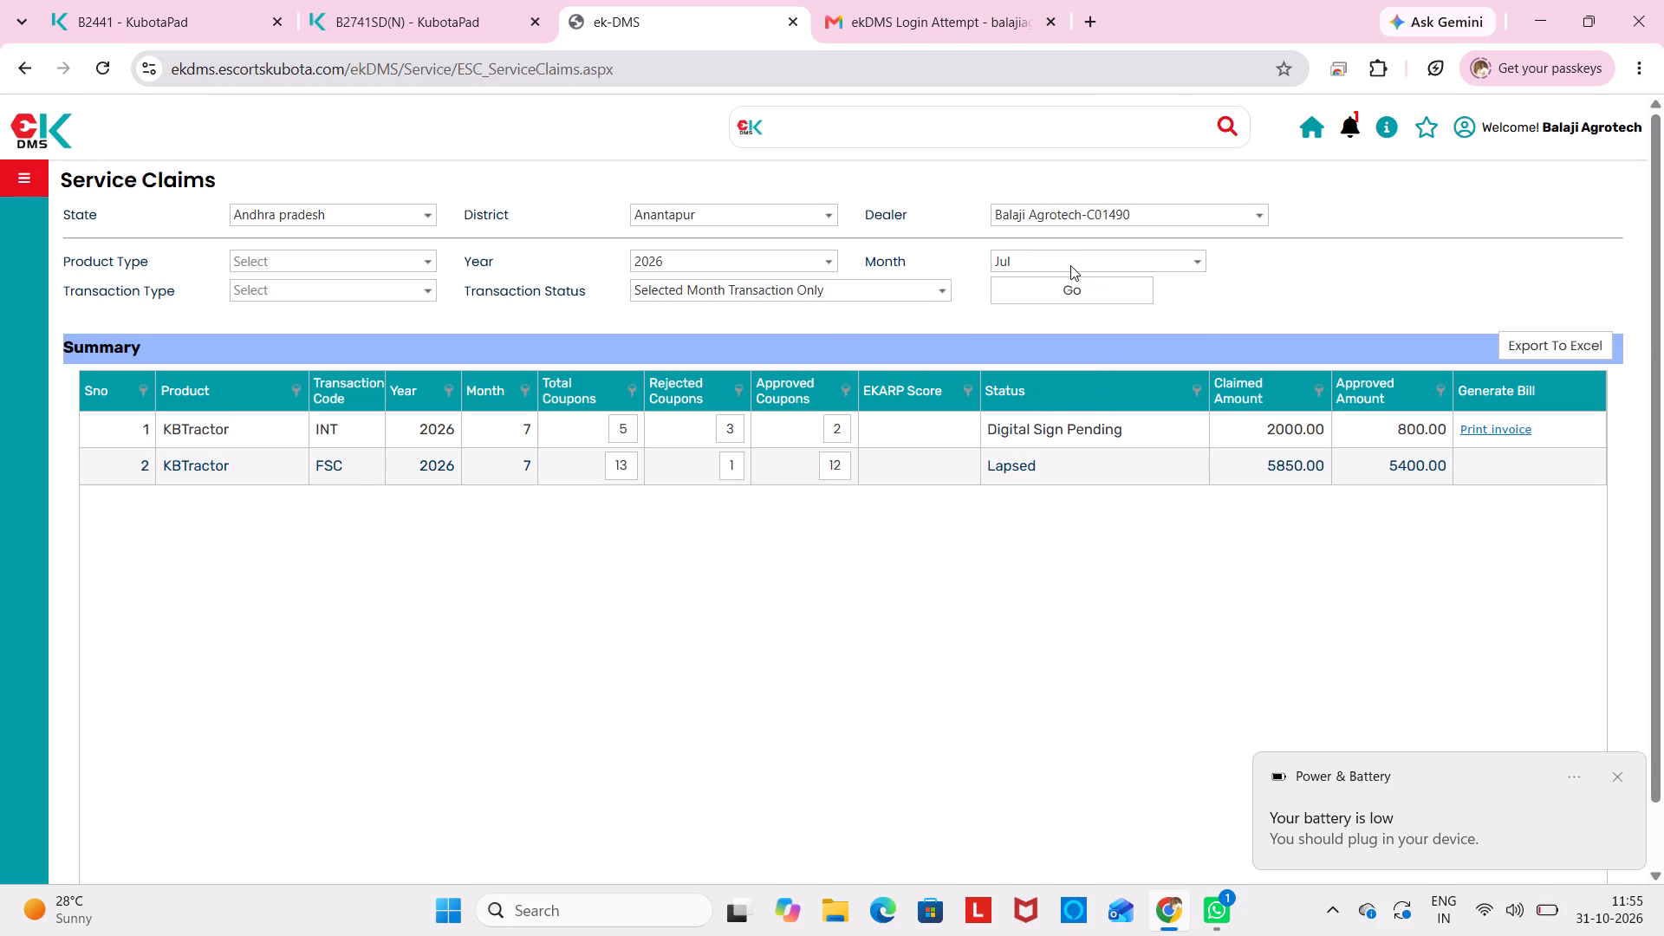
click(1070, 265)
click(1036, 381)
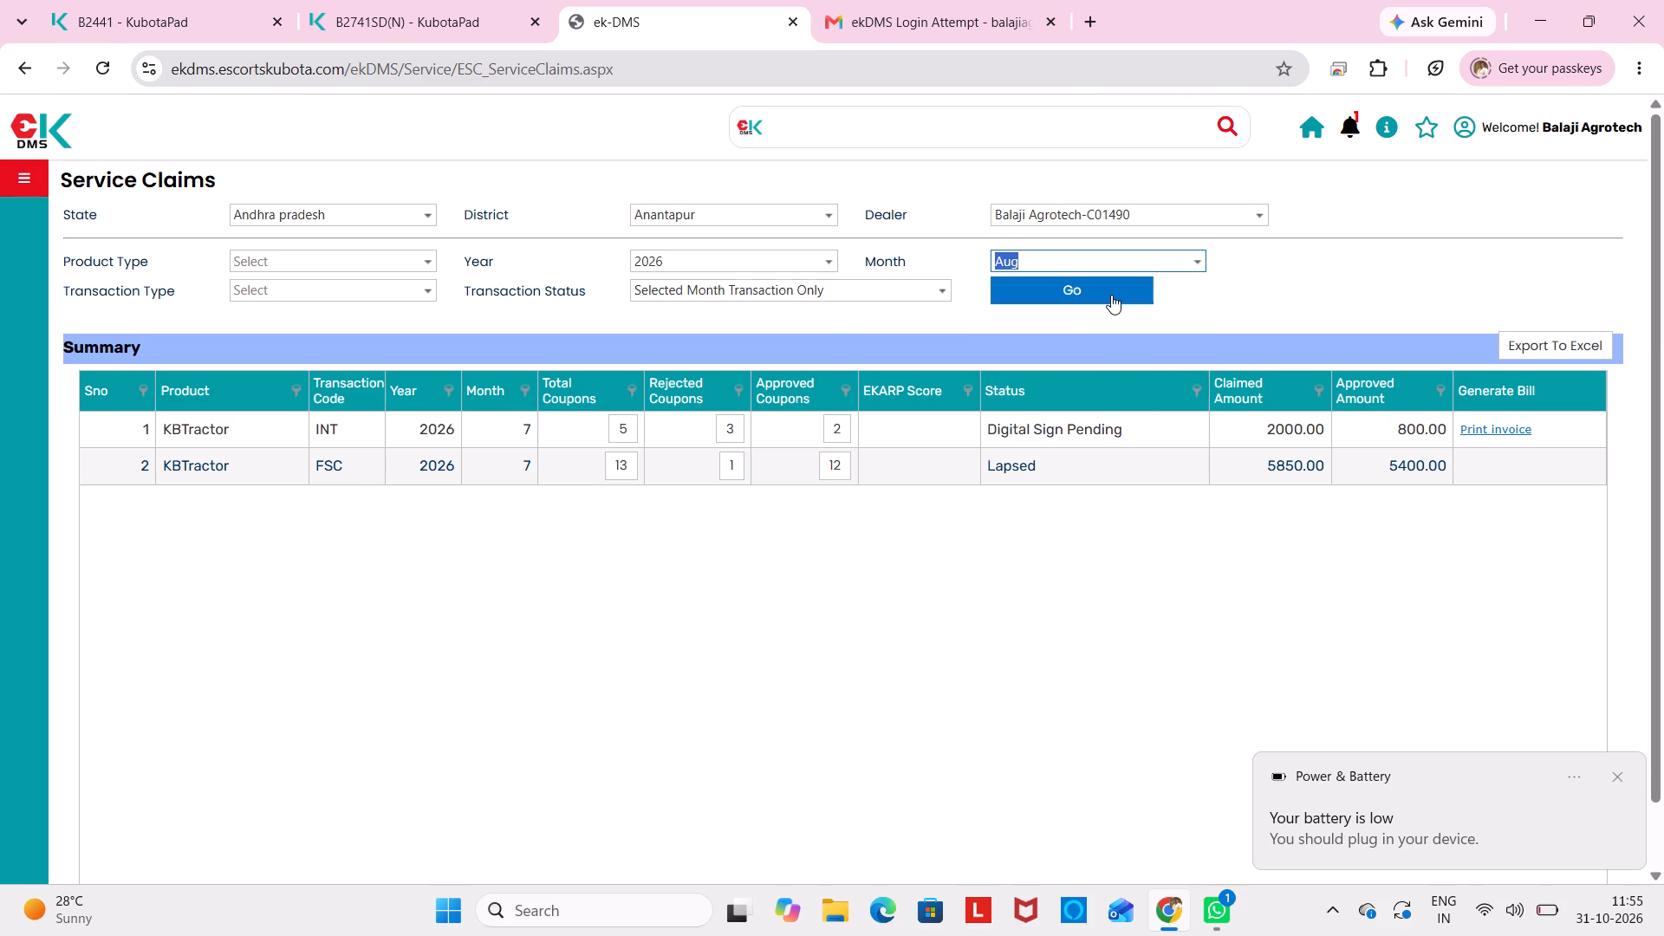
click(1112, 292)
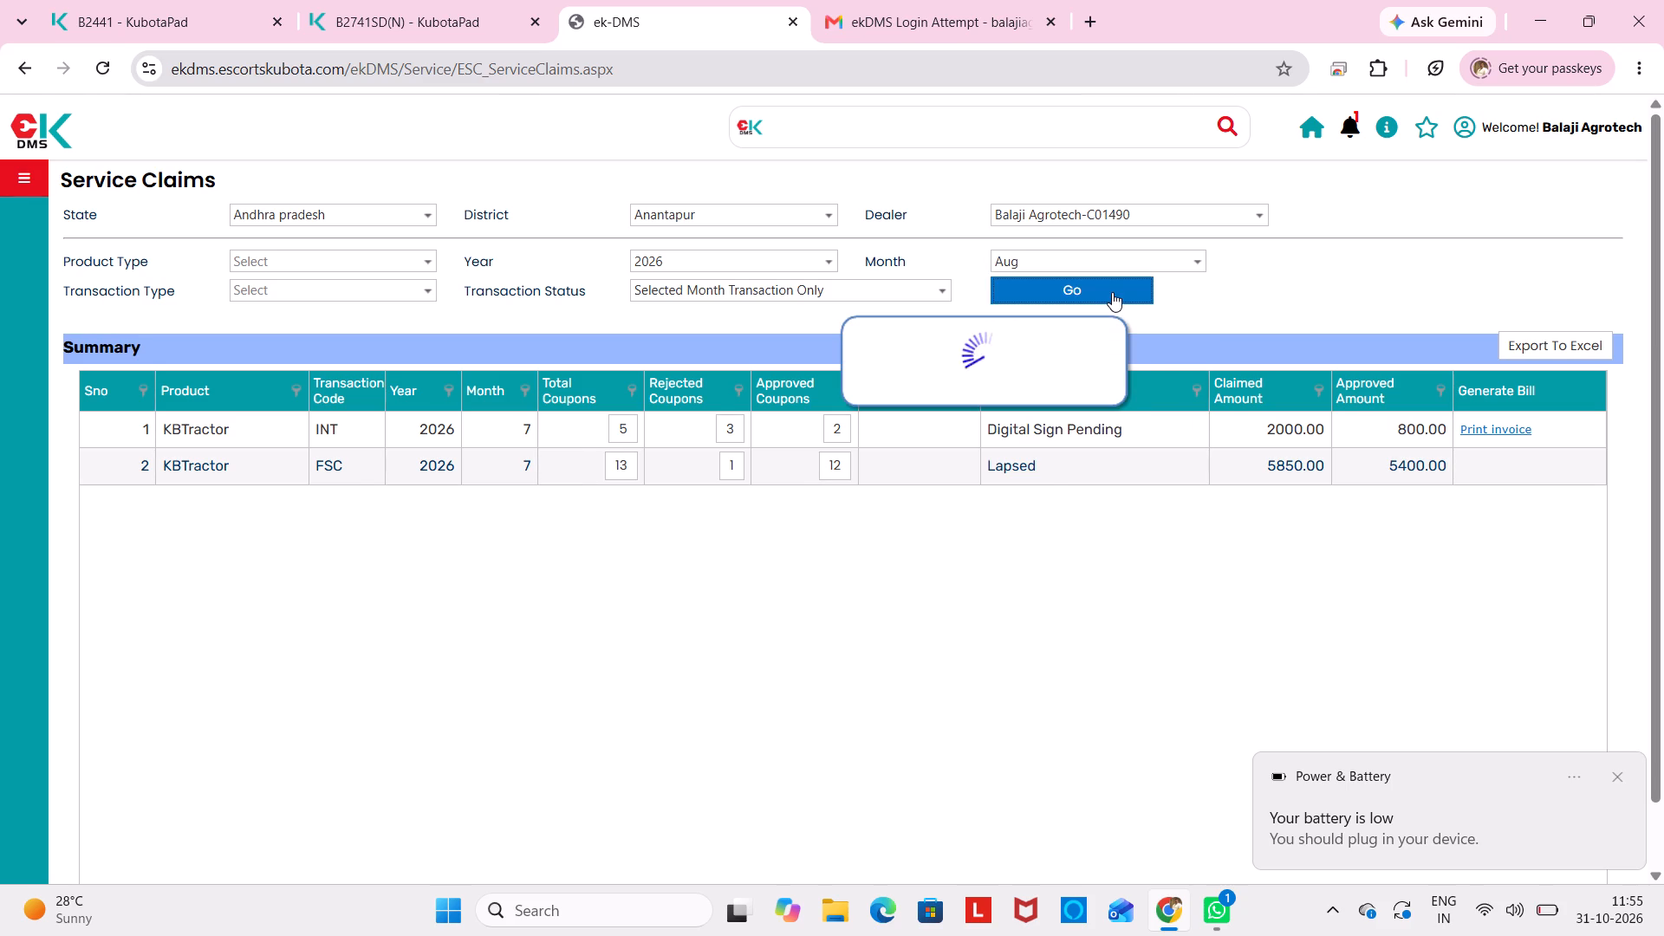
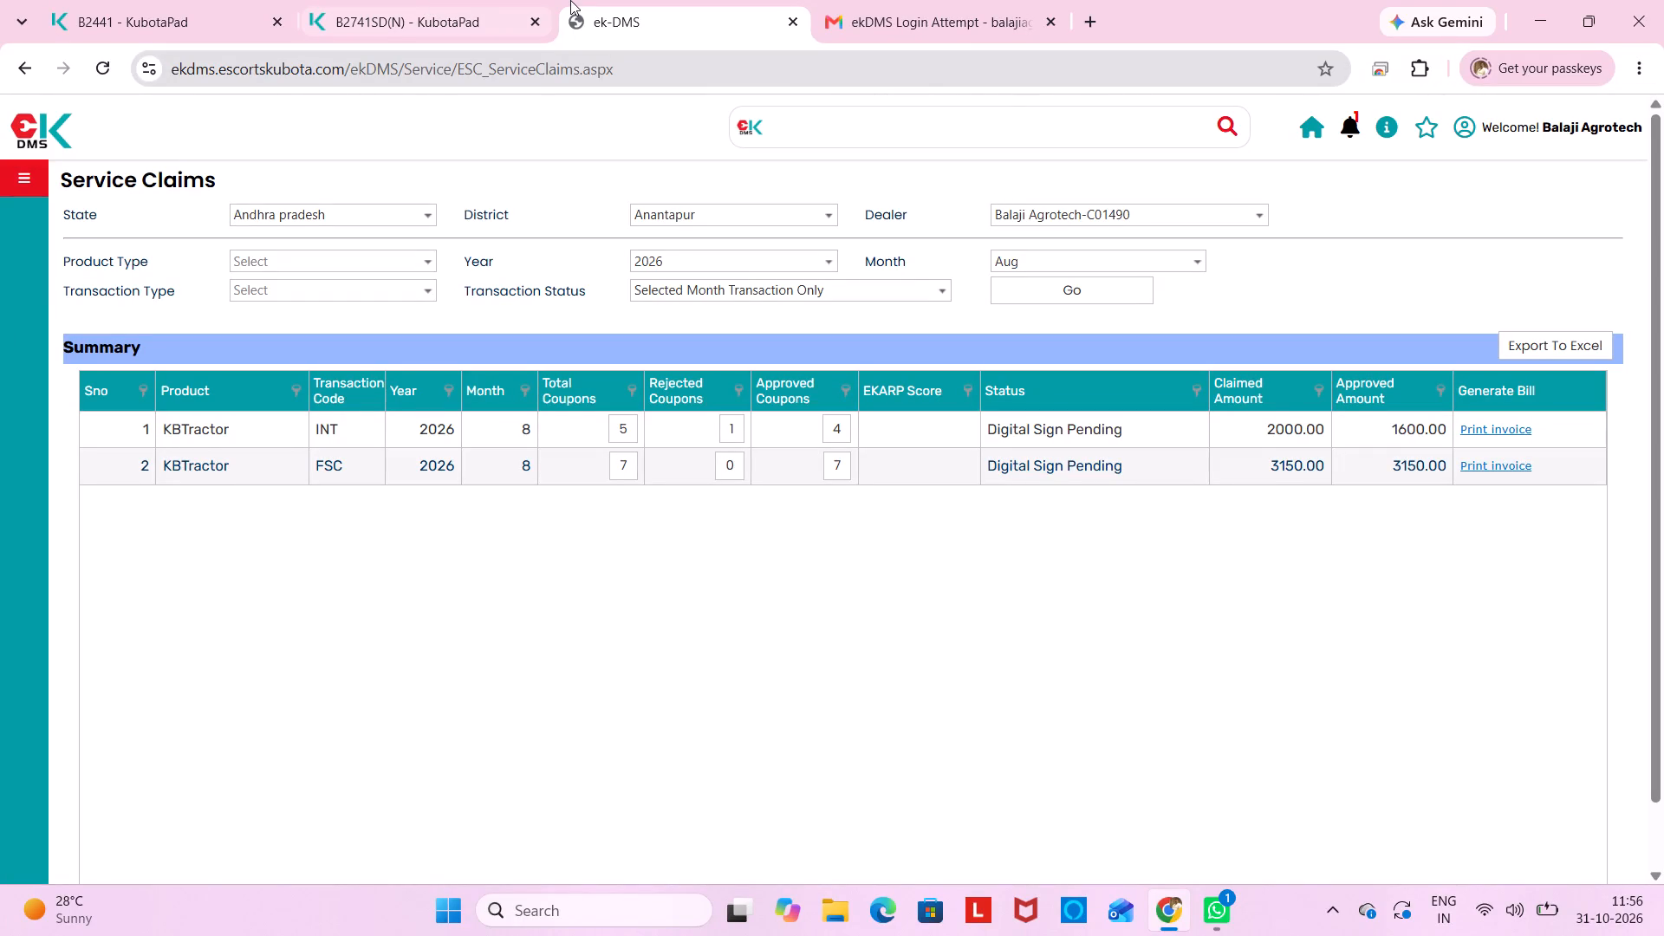
Switch to the B2741SD(N) catalogue in Kubota-PAD and open the H10500 Steering Column figure from the Steering section.
click(432, 0)
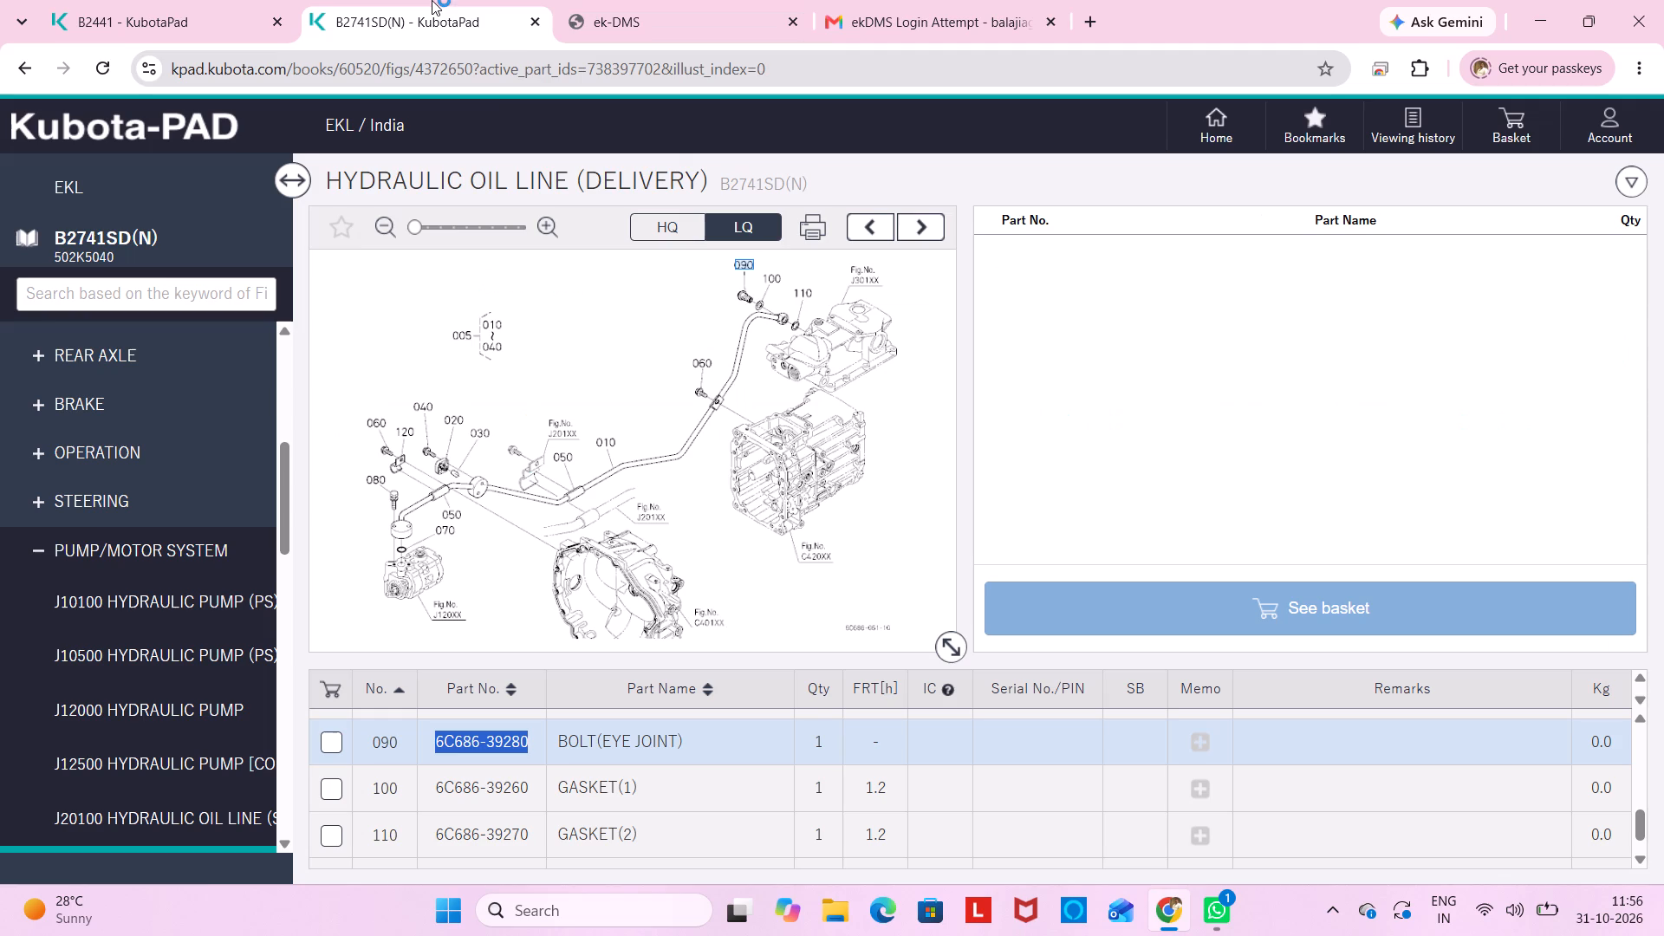
click(46, 548)
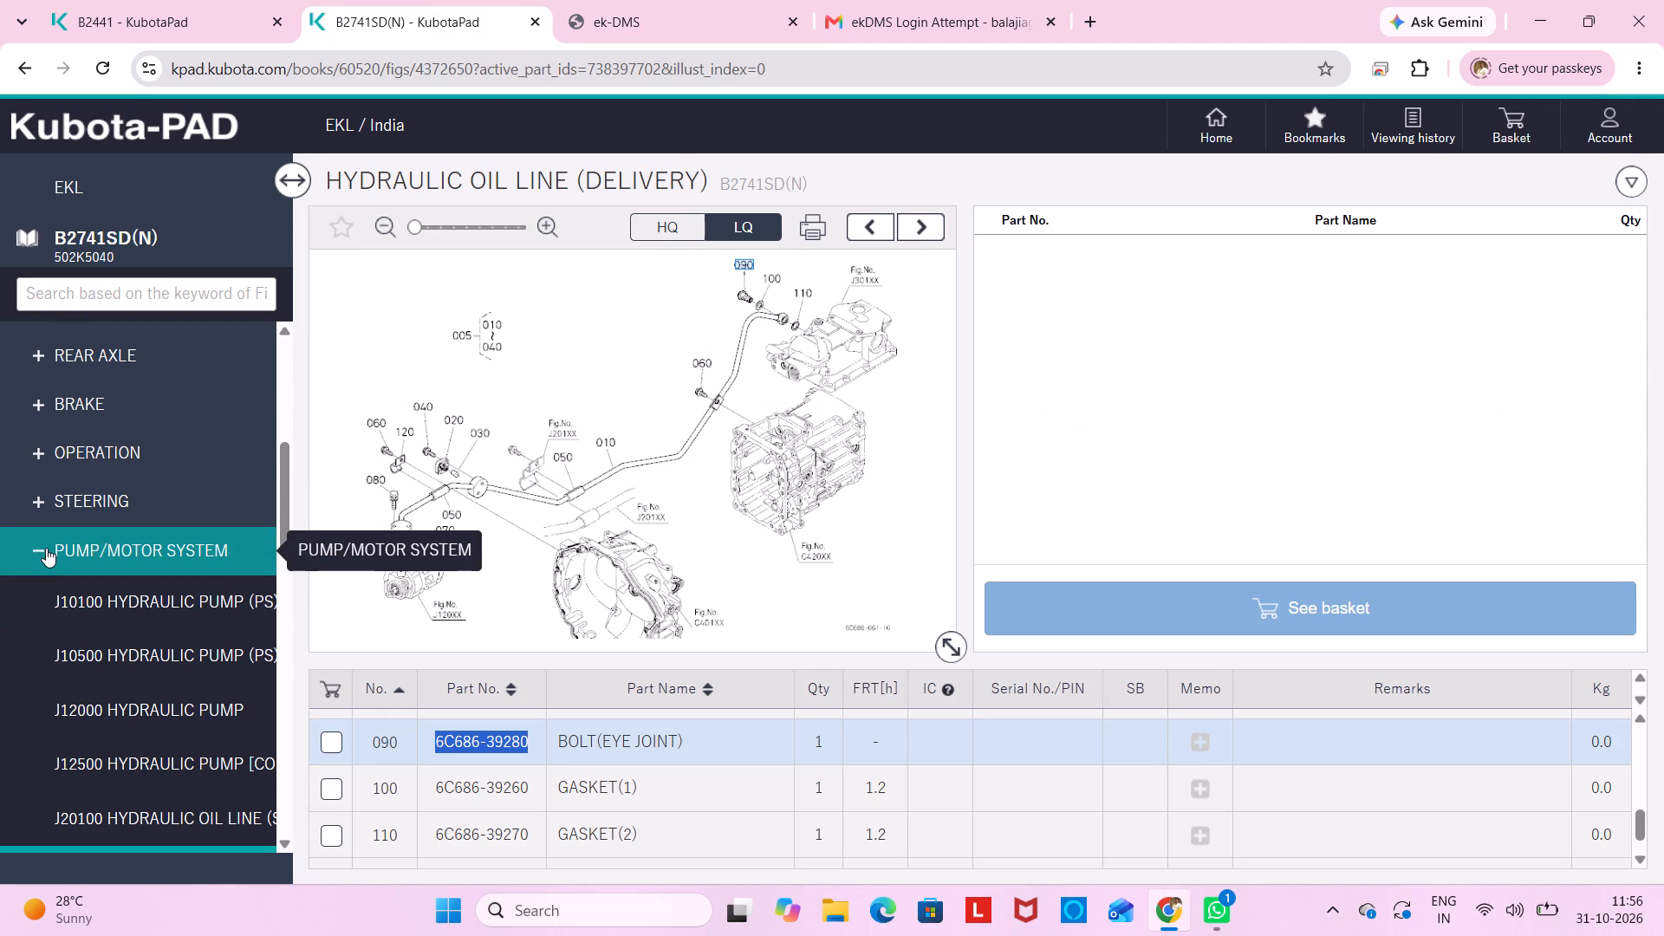
click(133, 482)
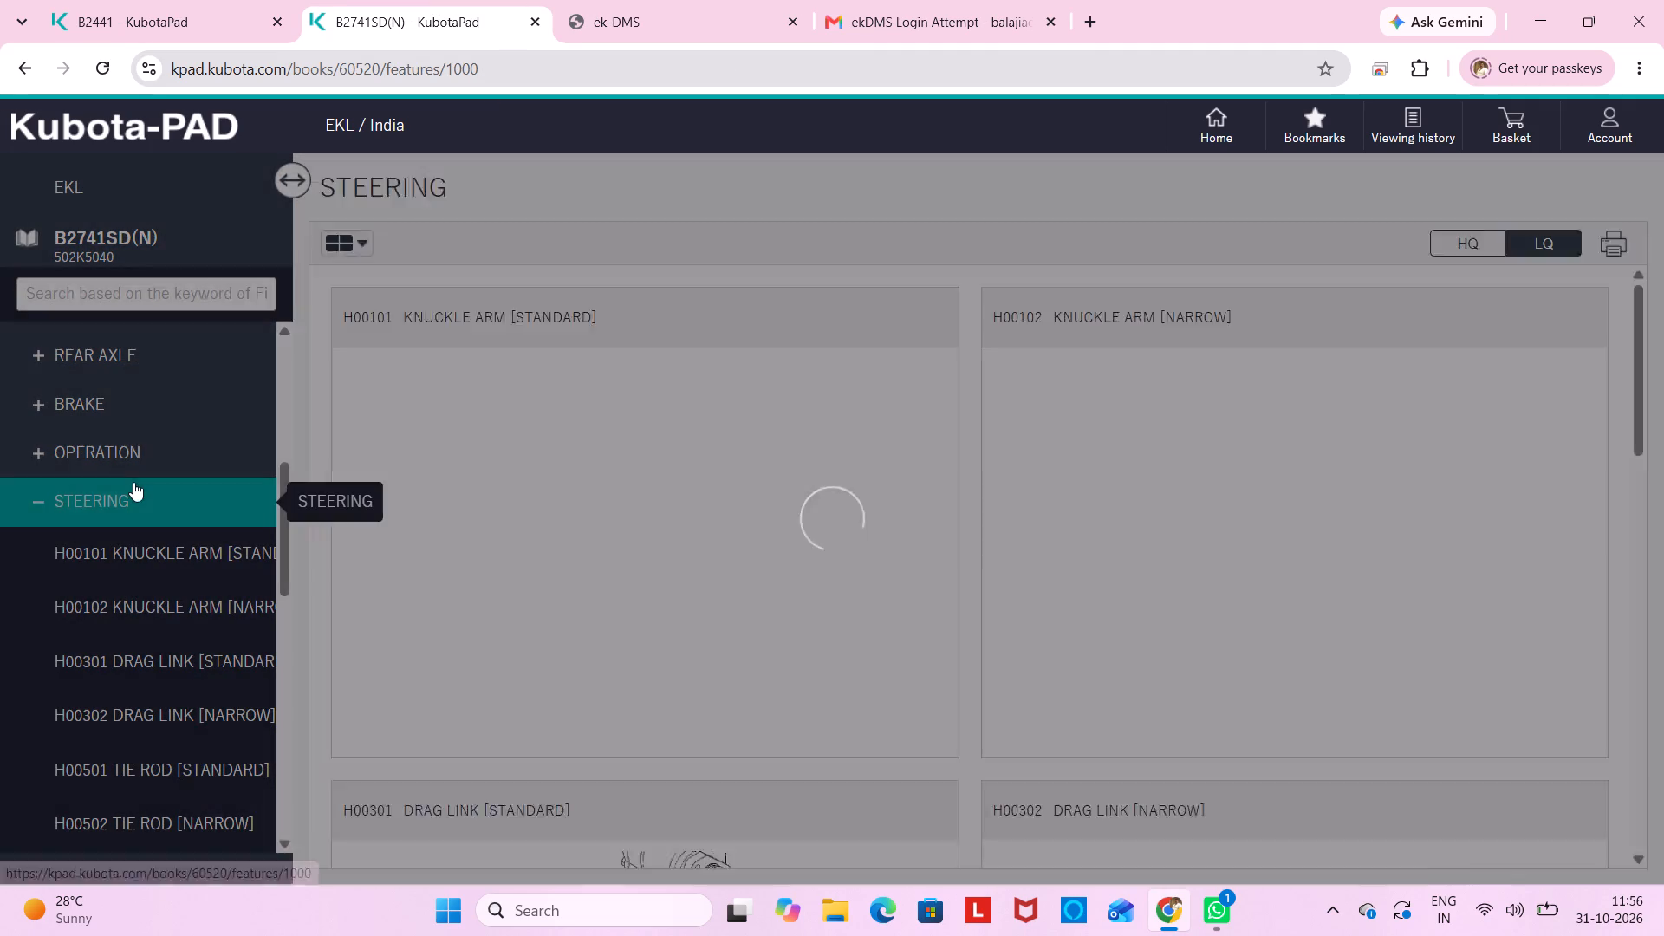
scroll(1029, 620, down, 4)
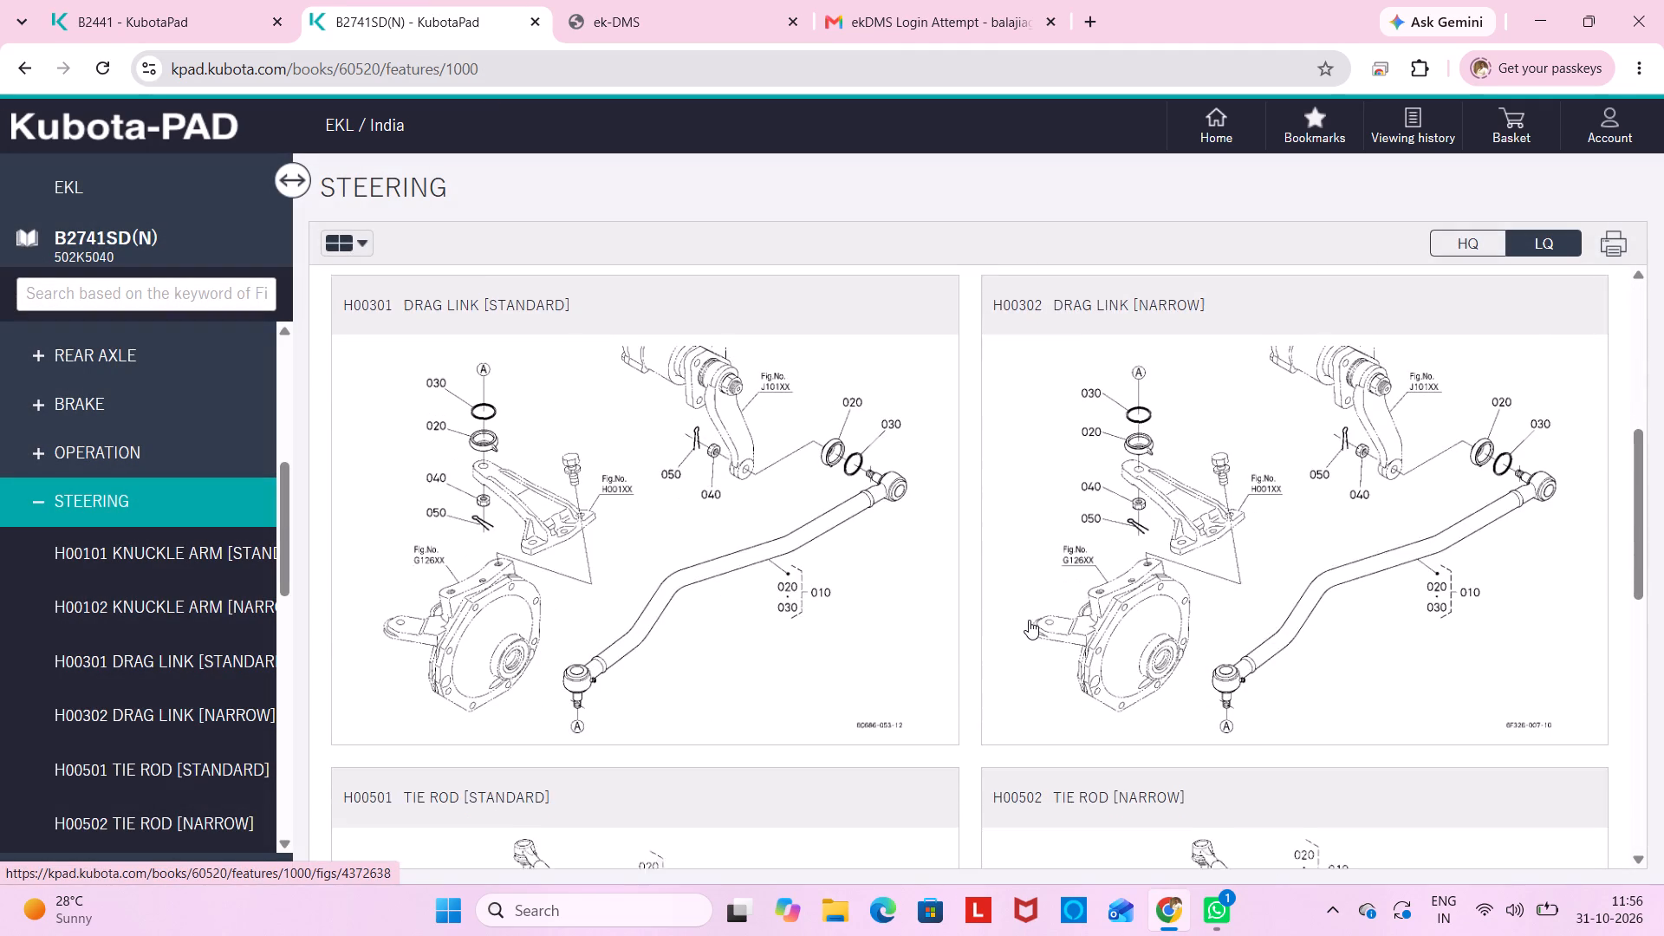
scroll(1029, 620, down, 6)
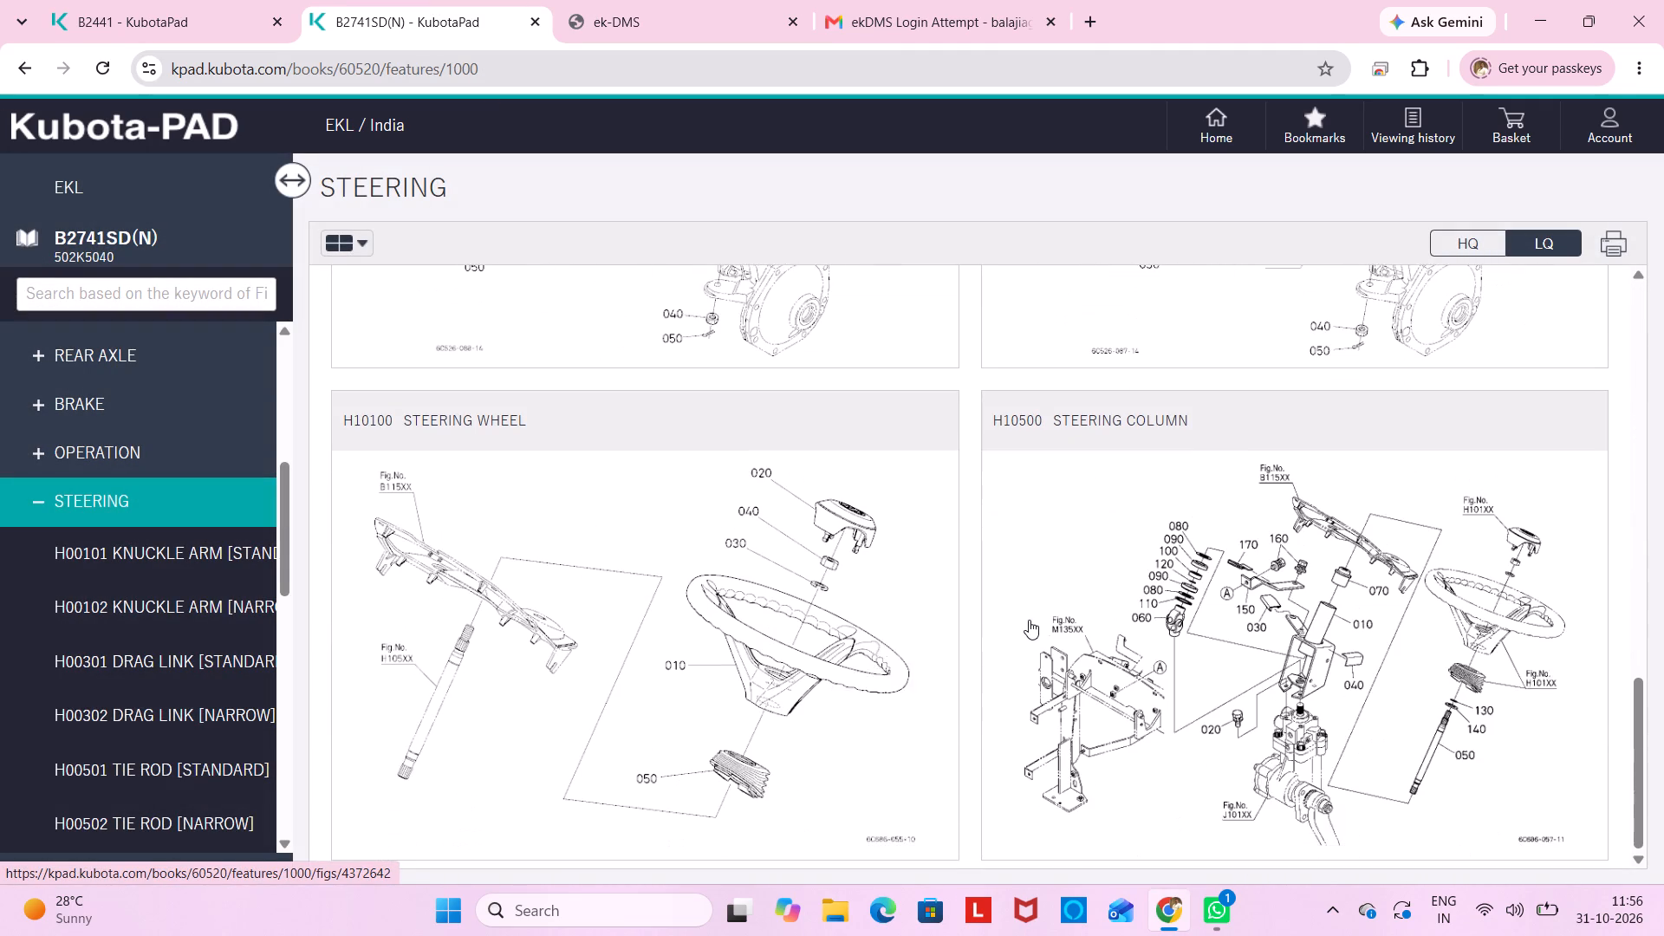
scroll(1029, 620, down, 2)
click(1104, 604)
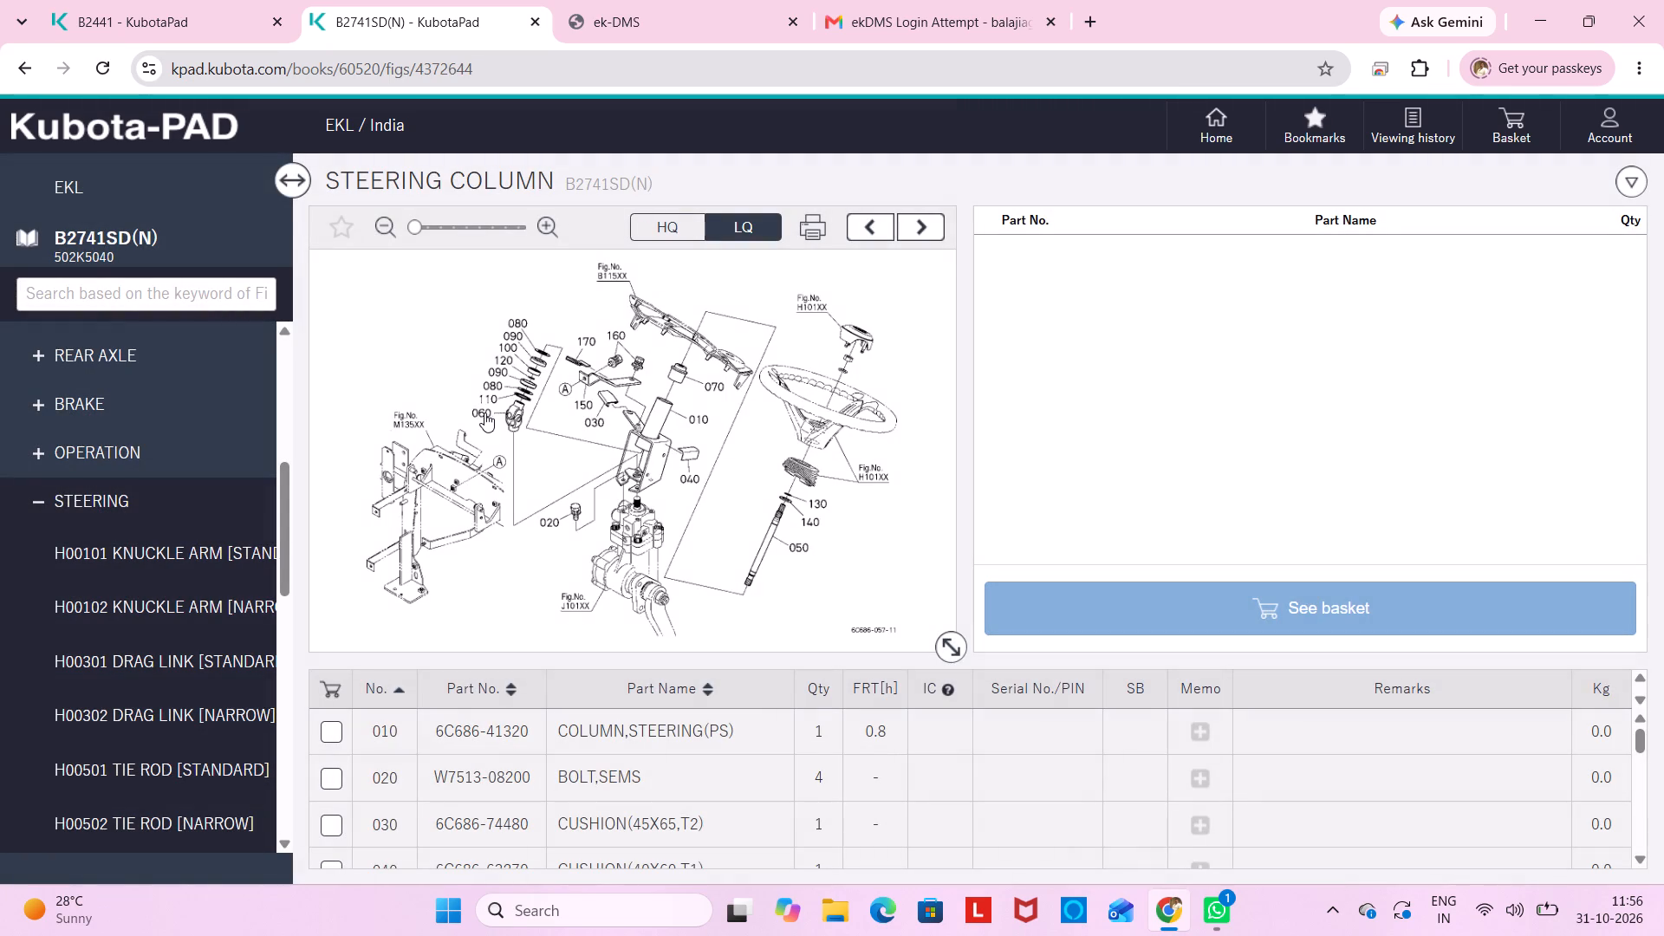
Select item 060 (JOINT,UNIV) in the steering column figure and copy its part number, 6C686-41330.
click(475, 408)
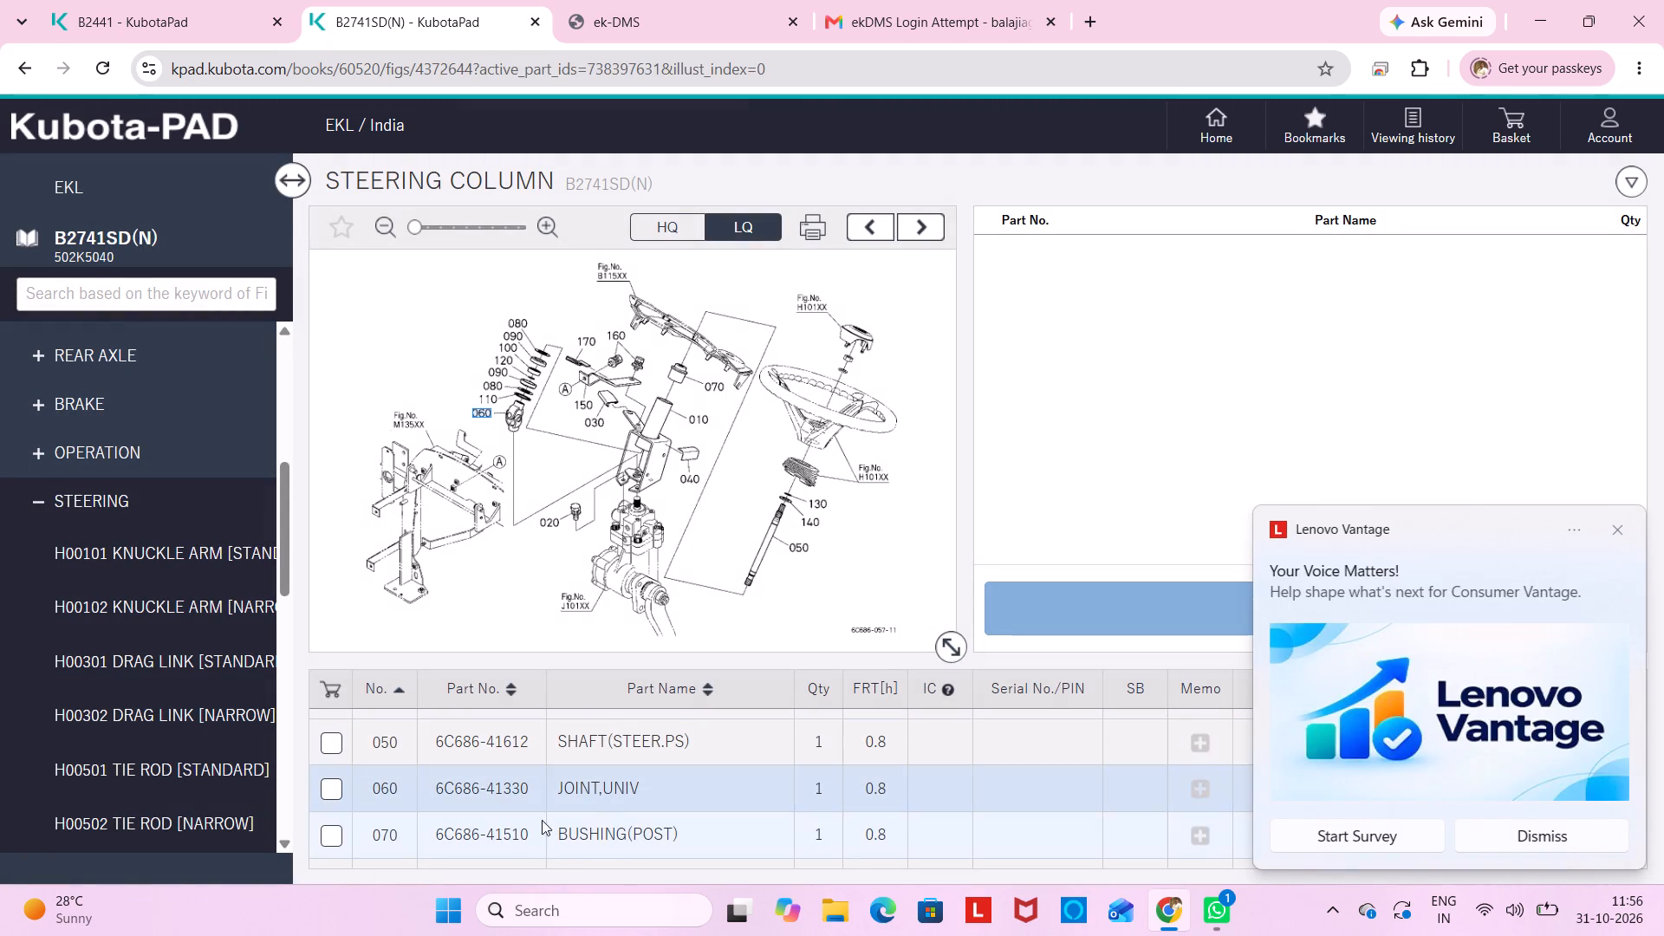
triple_click(508, 793)
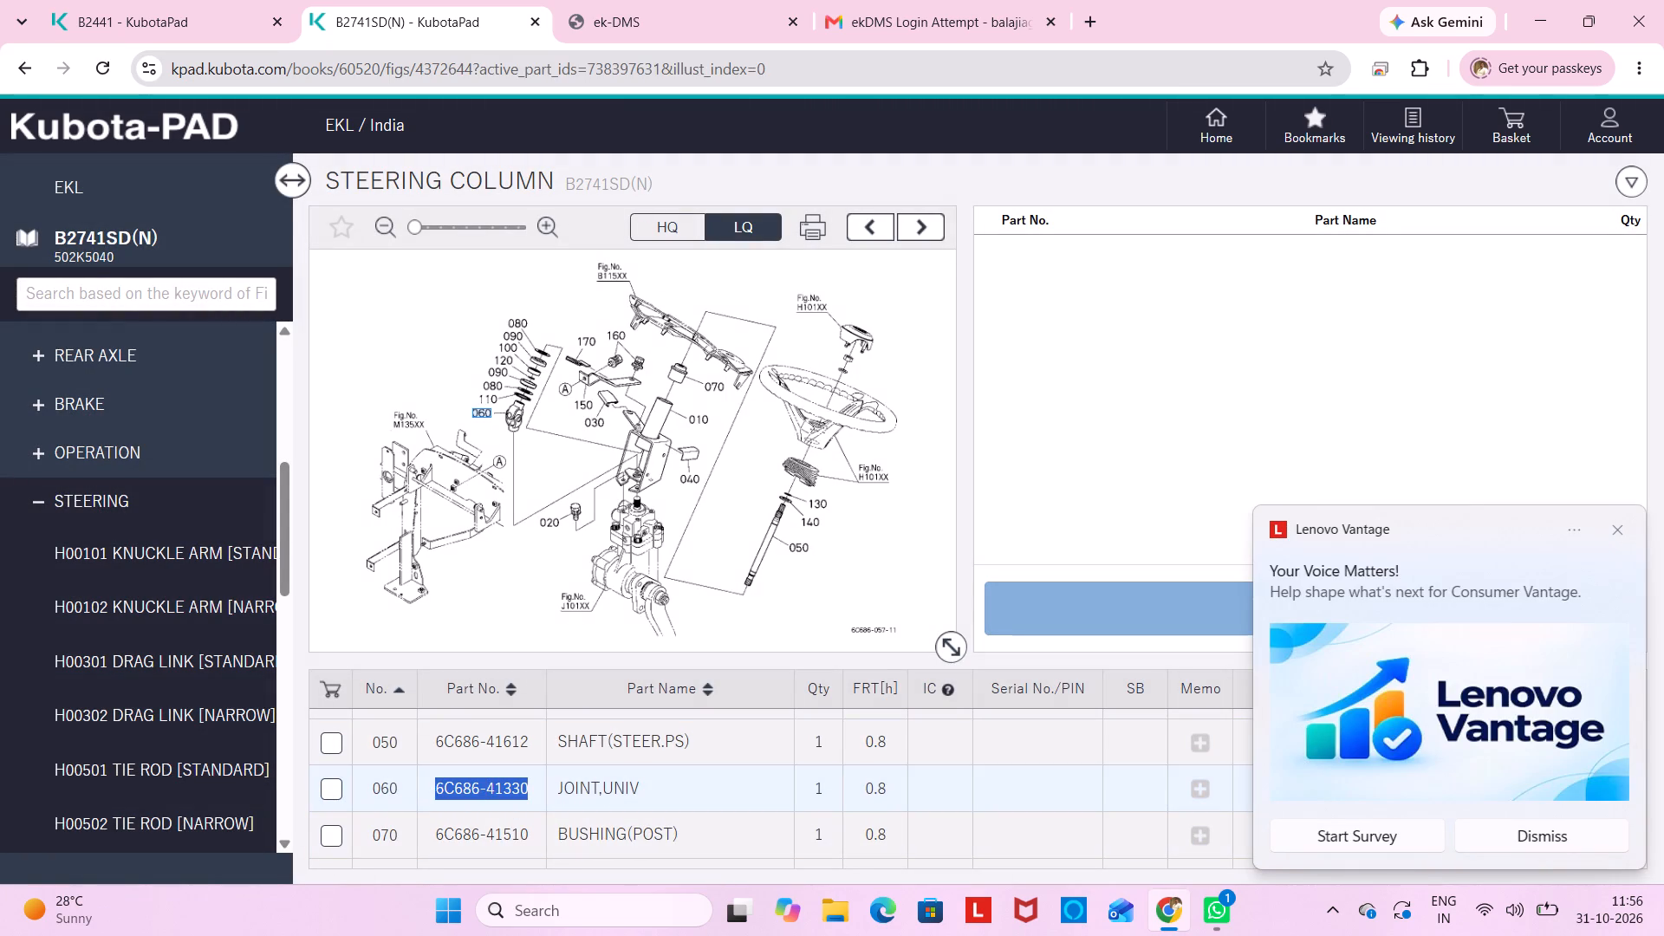
key(ctrl+c)
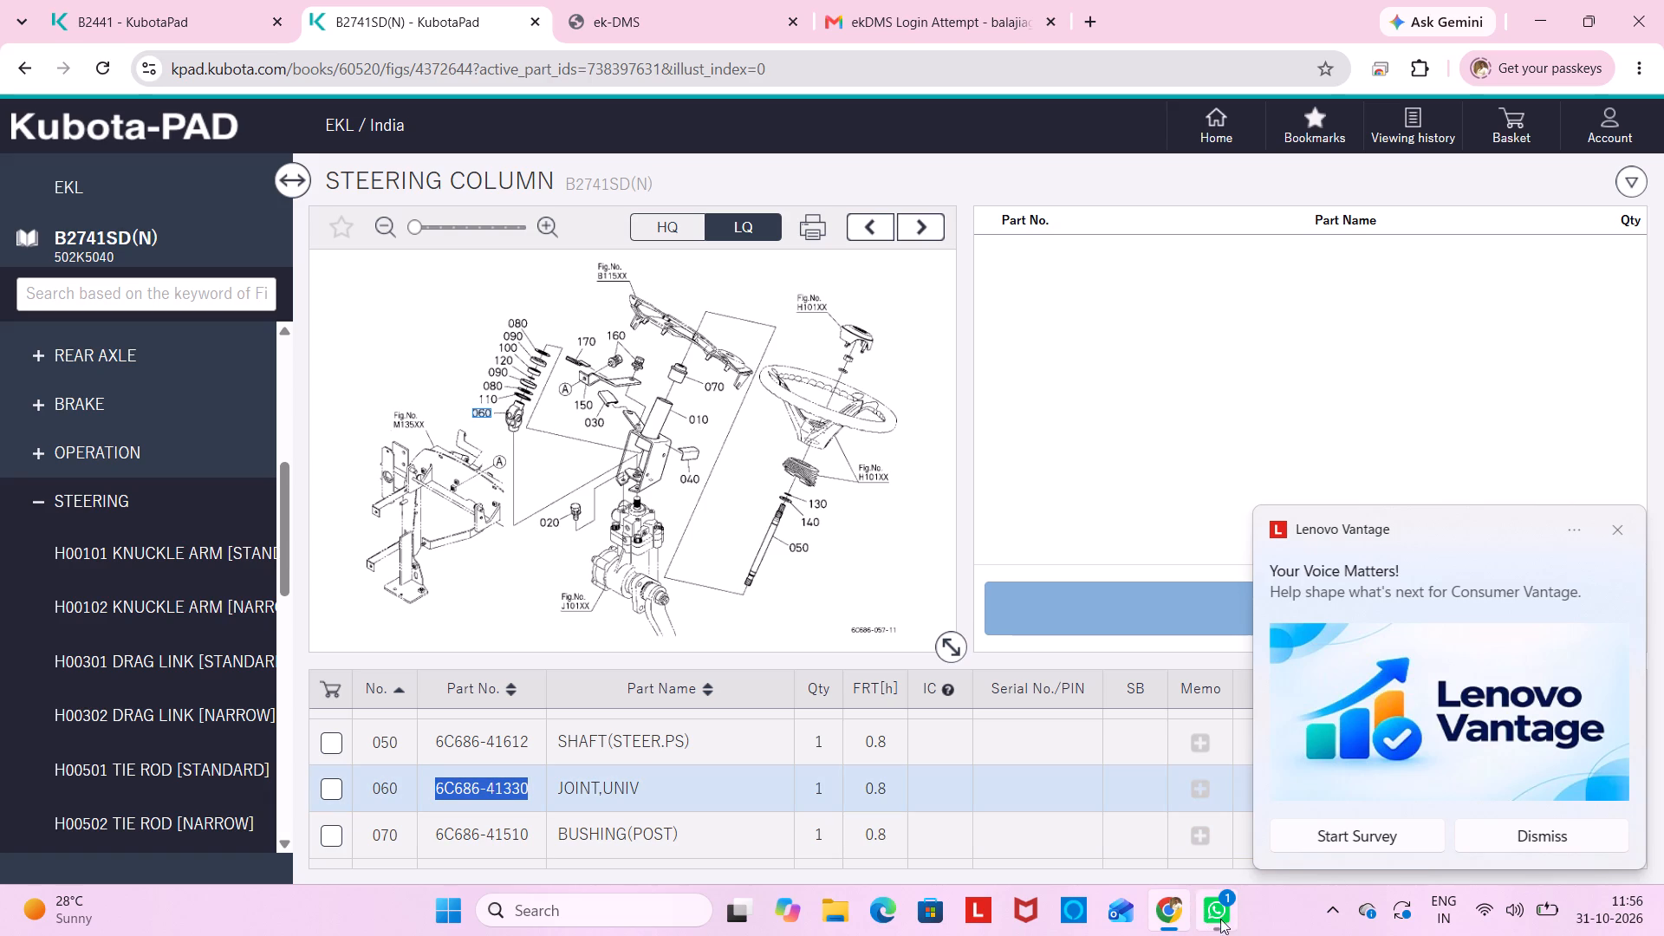
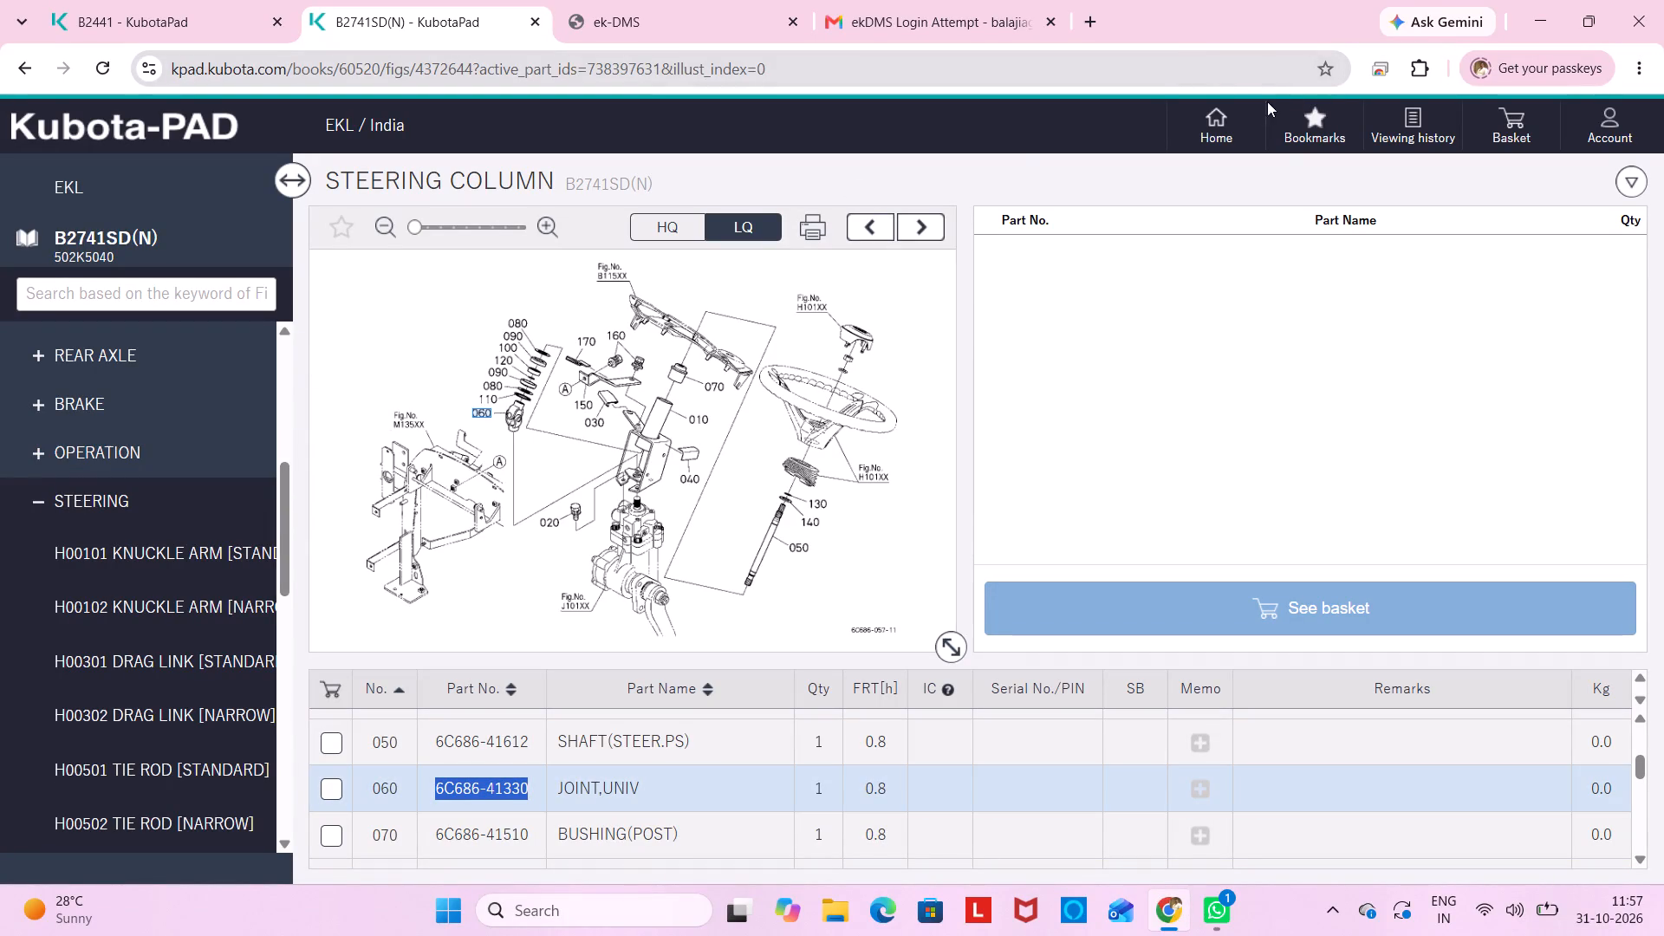
Return both open Kubota-PAD catalogues, B2741SD(N) and B2441, to the Kubota-PAD home page.
click(1244, 107)
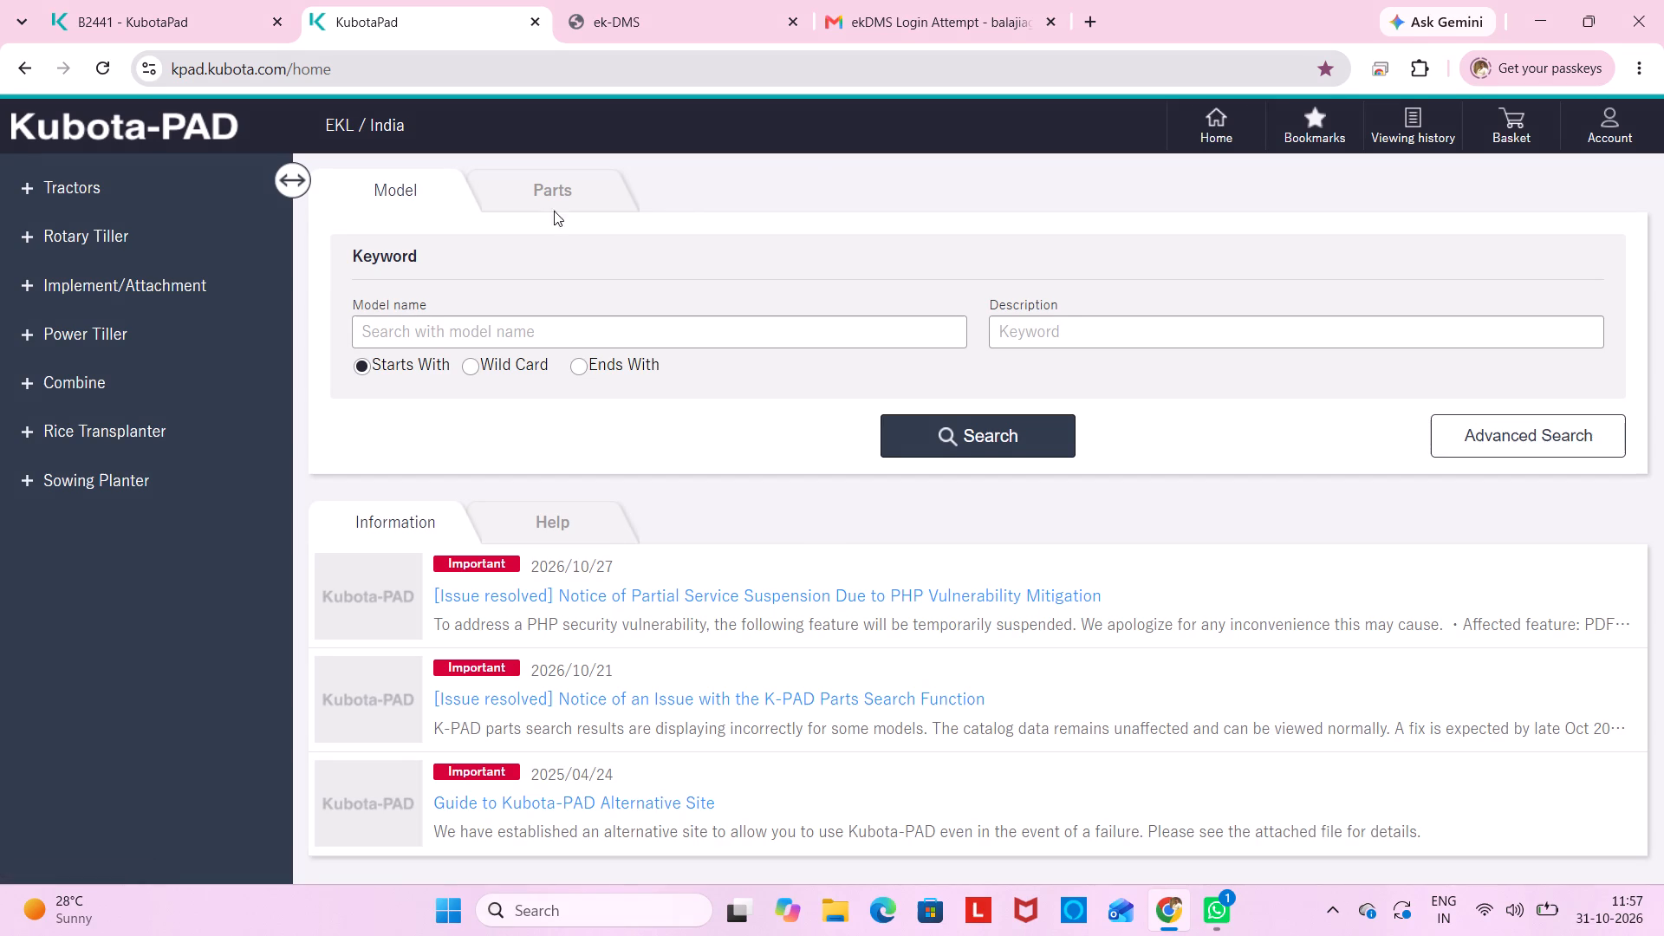
click(162, 0)
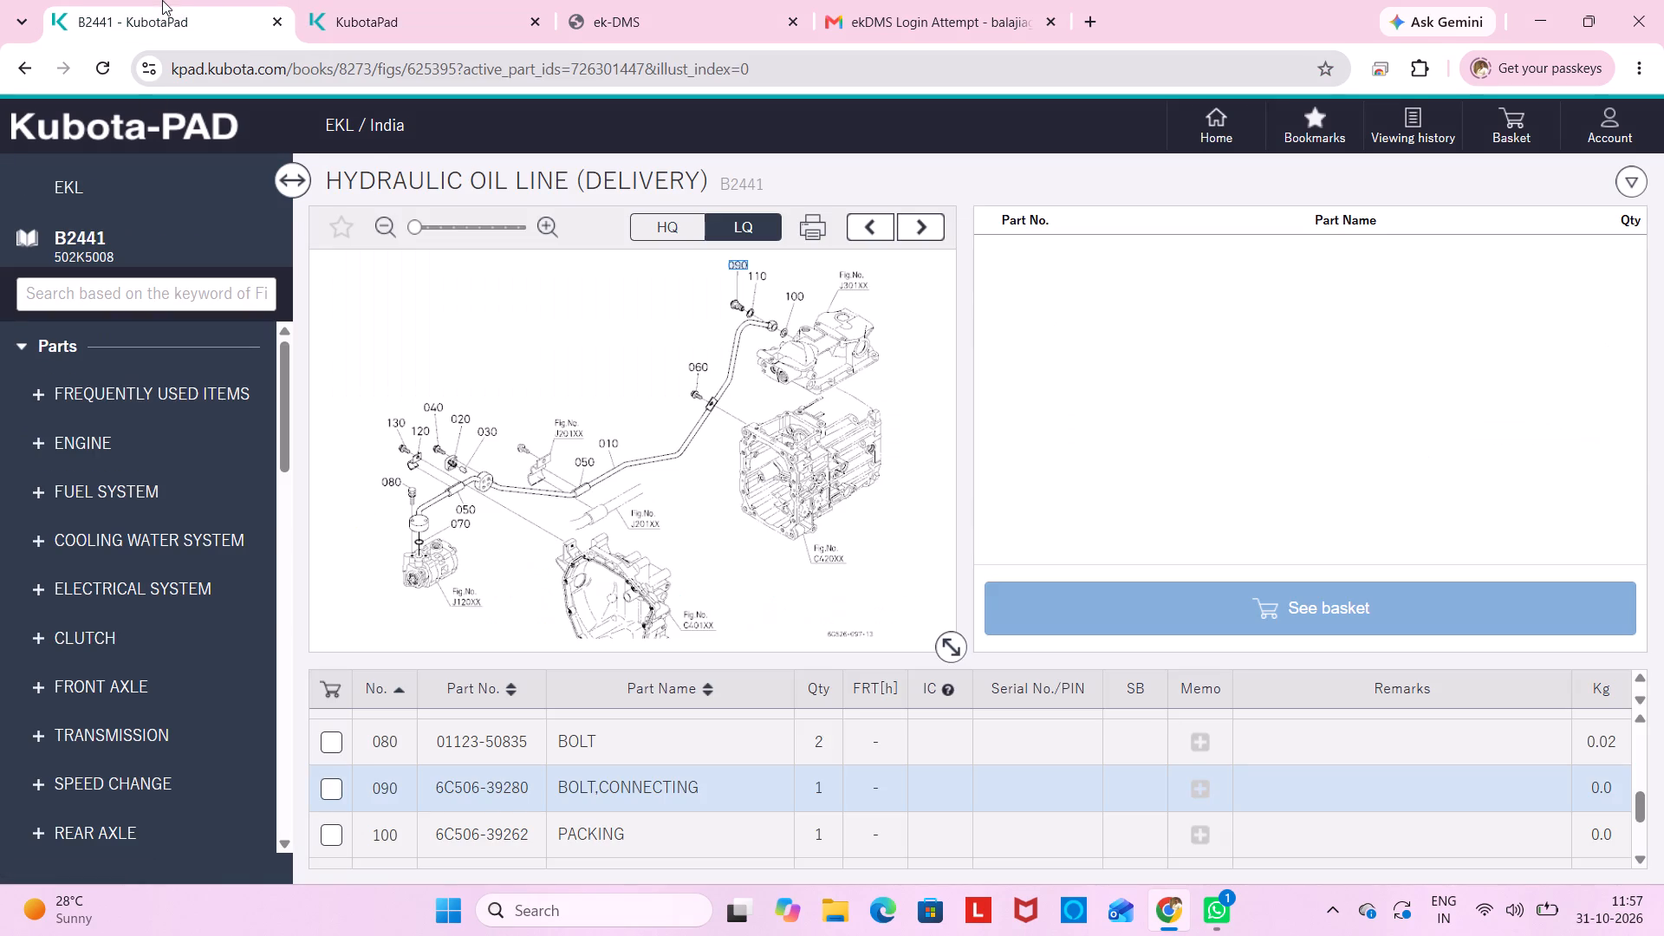
click(1212, 136)
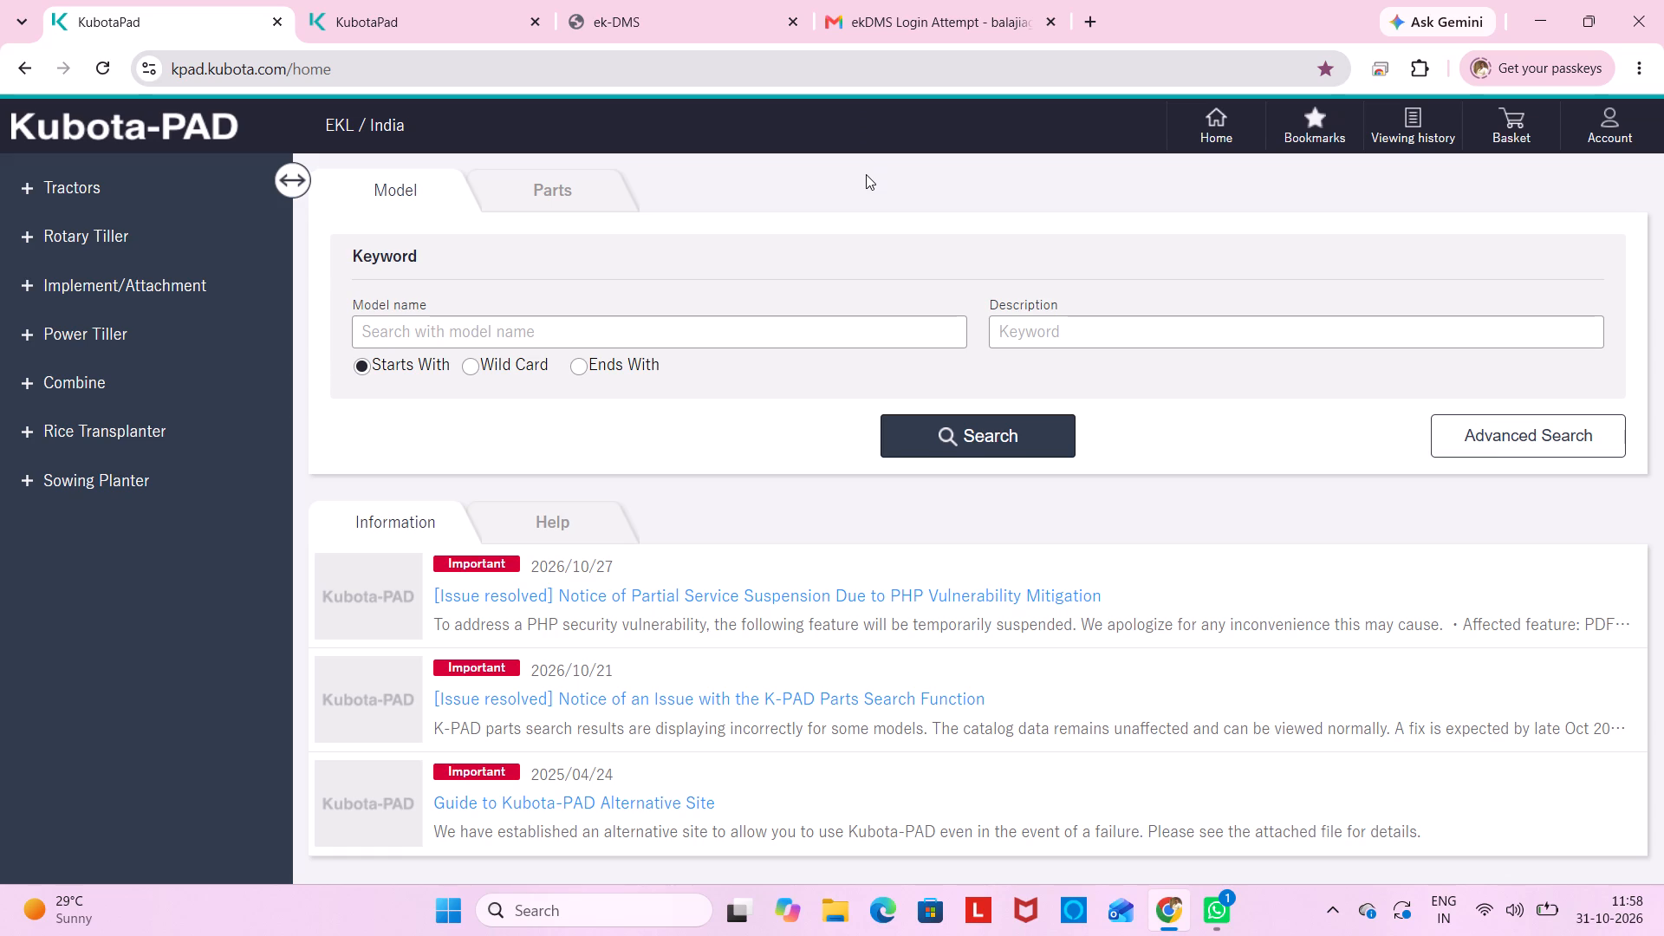
Close the second Kubota-PAD page, the ek-DMS page and the Gmail page, and open a blank browser page.
click(534, 15)
click(534, 15)
click(534, 15)
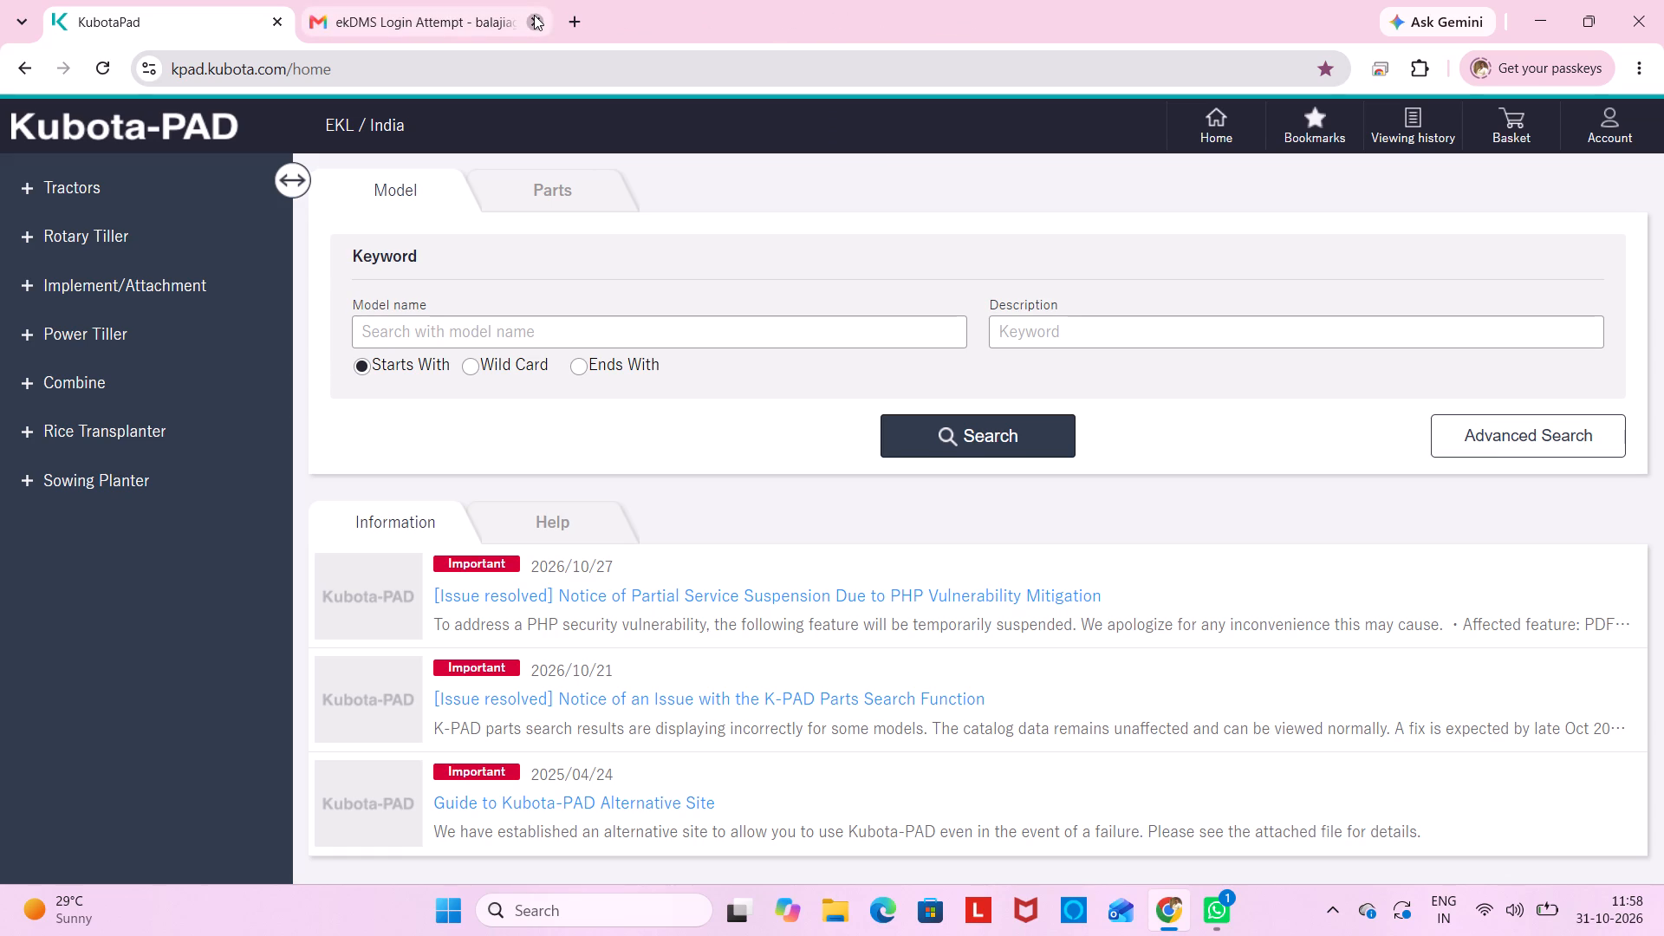
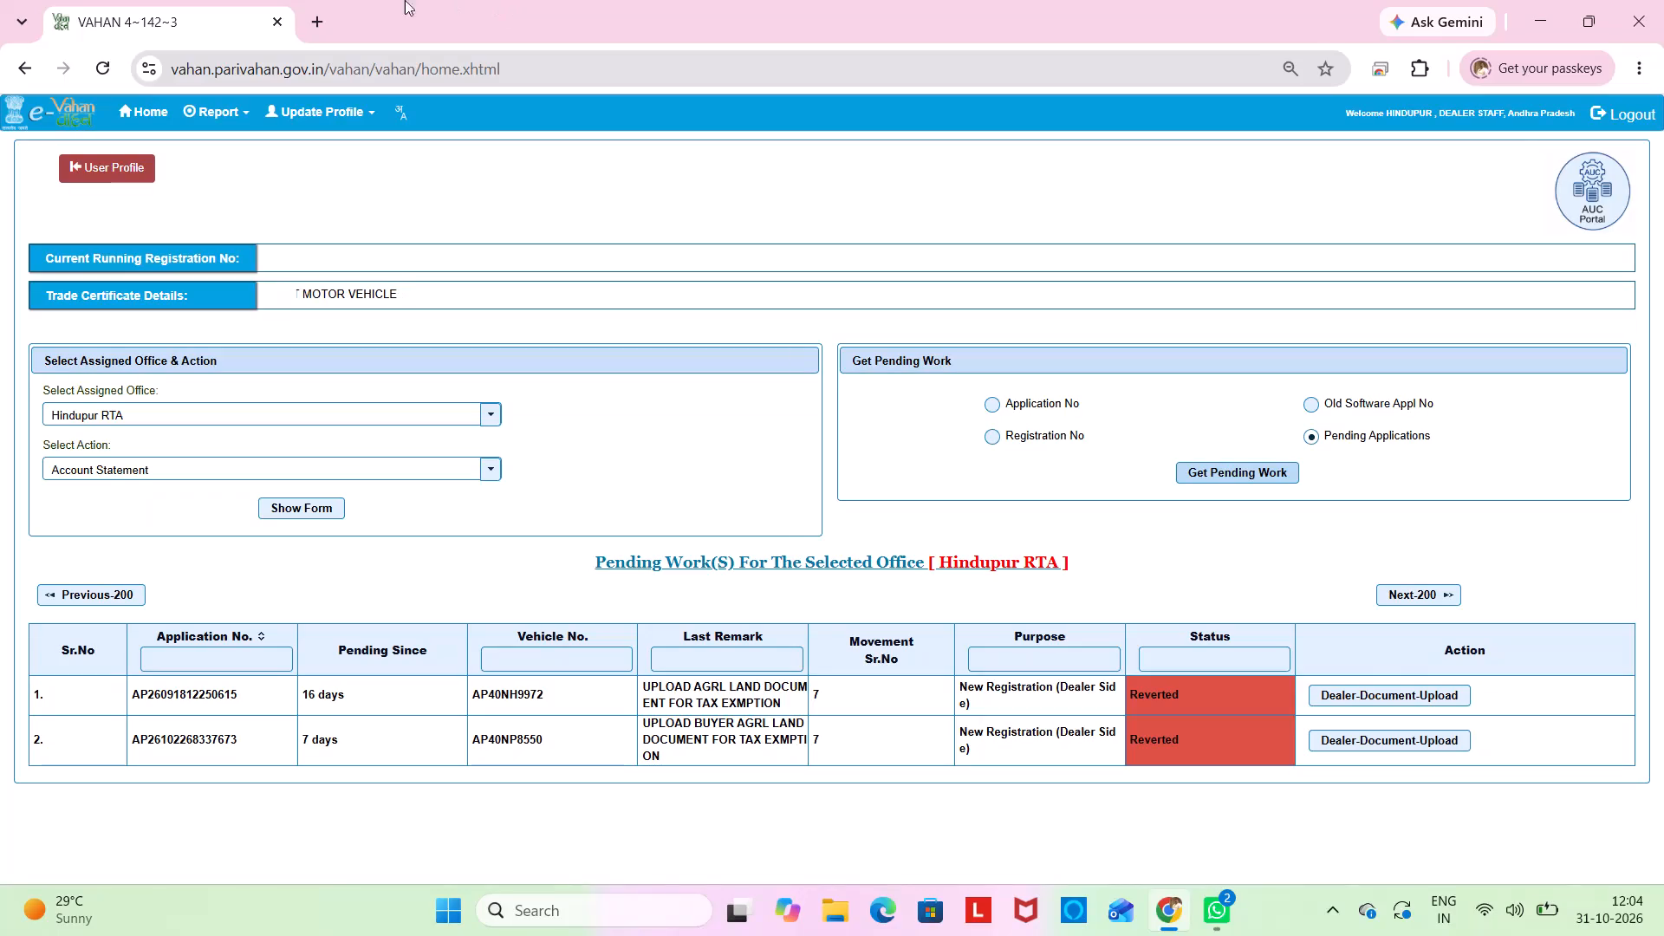
Open the Kubota-PAD home page in a new browser page.
click(317, 13)
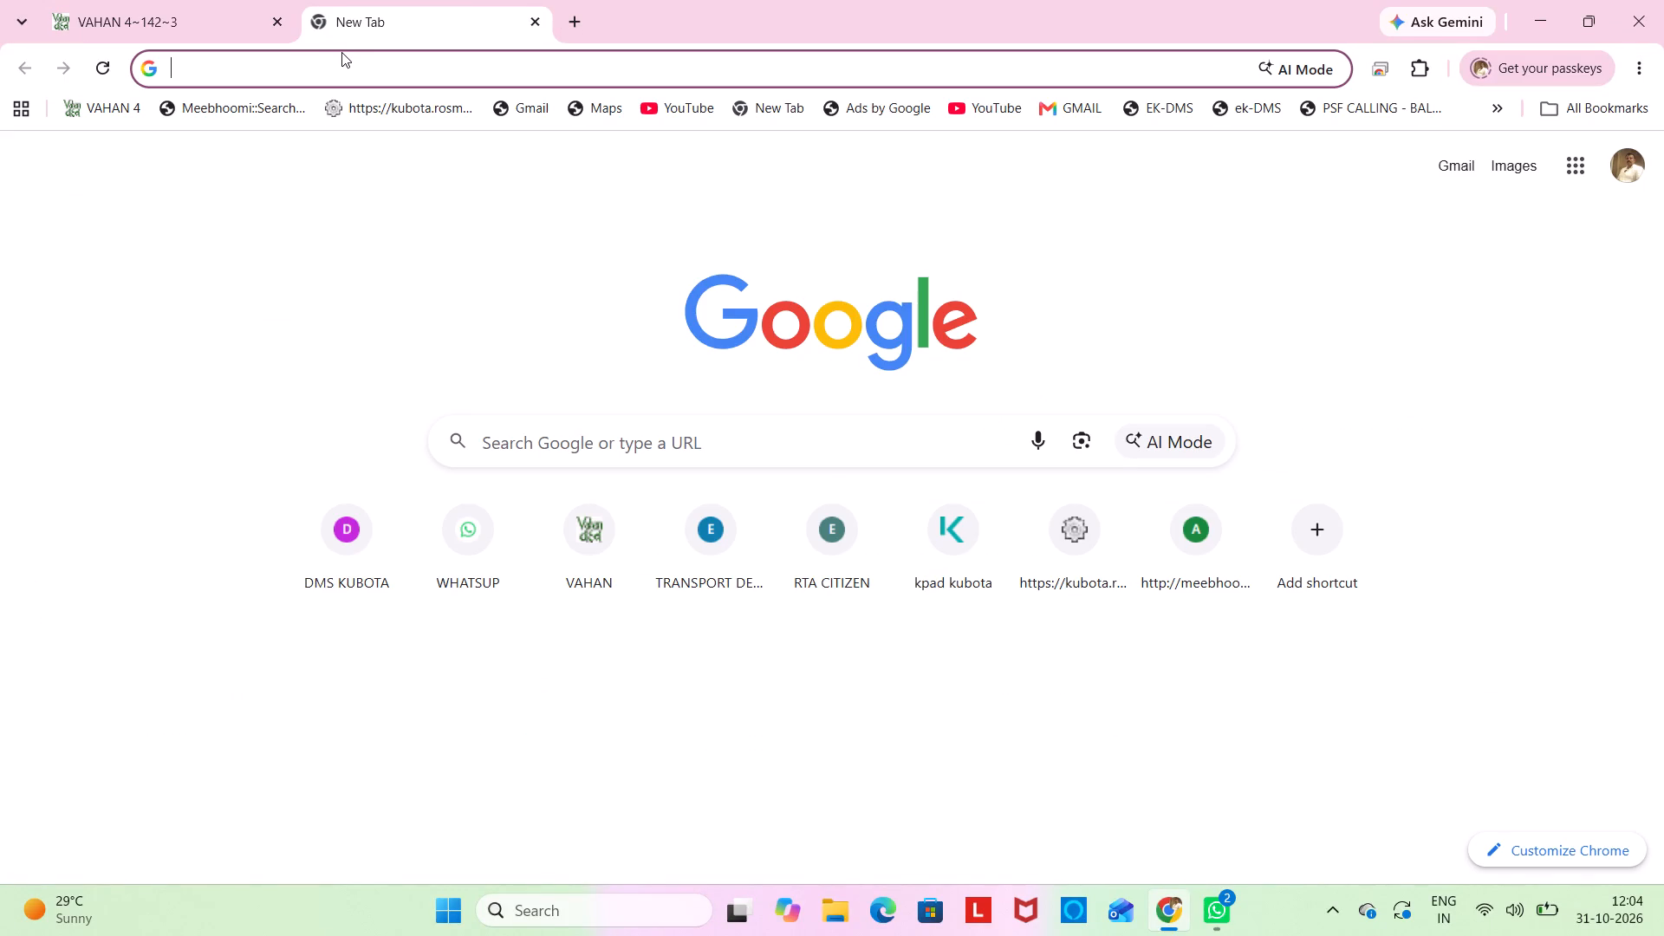
key(k)
key(Right)
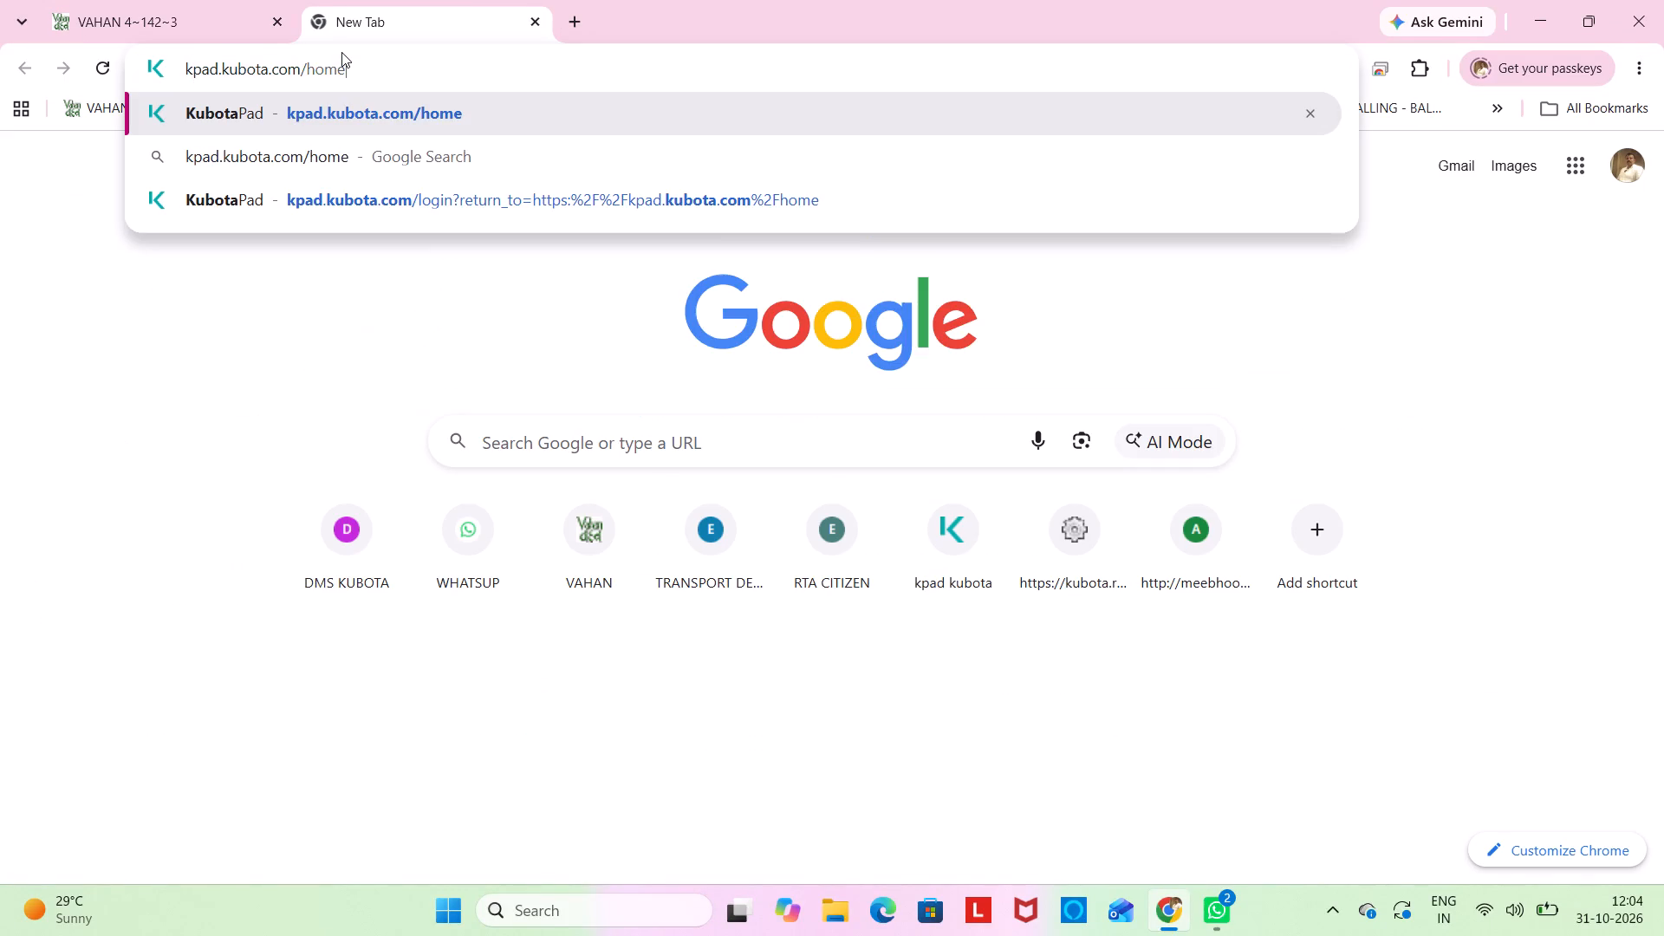
key(Return)
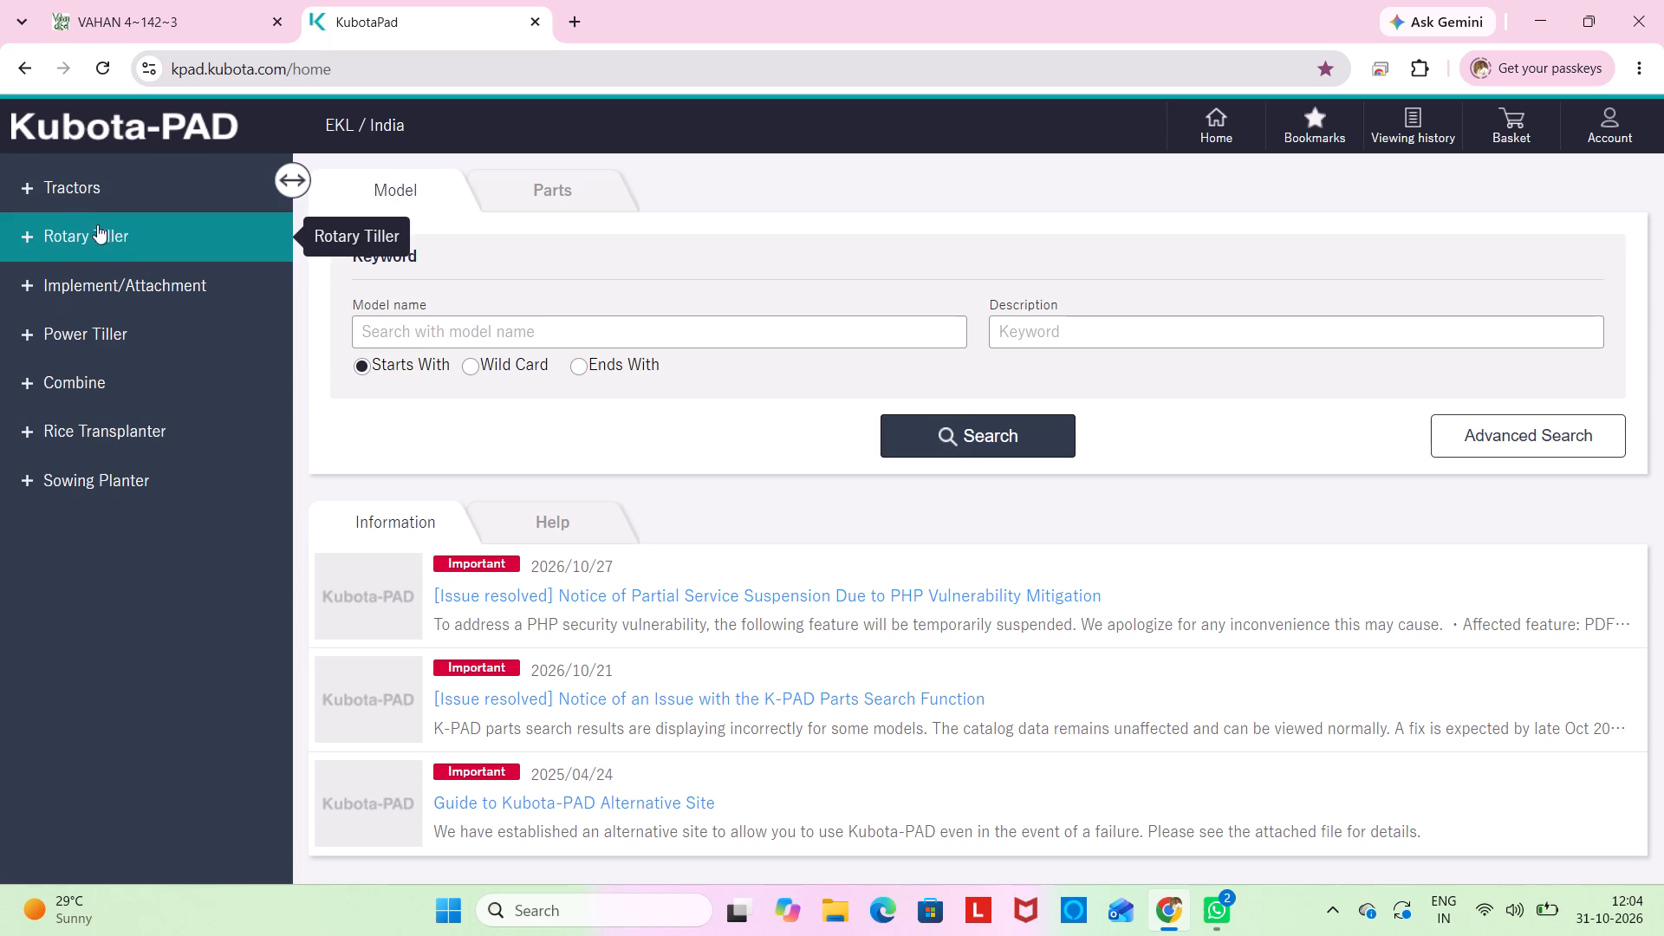
Open the B2741-NS catalogue from the B Series tractors and expand its parts list.
click(52, 179)
click(127, 257)
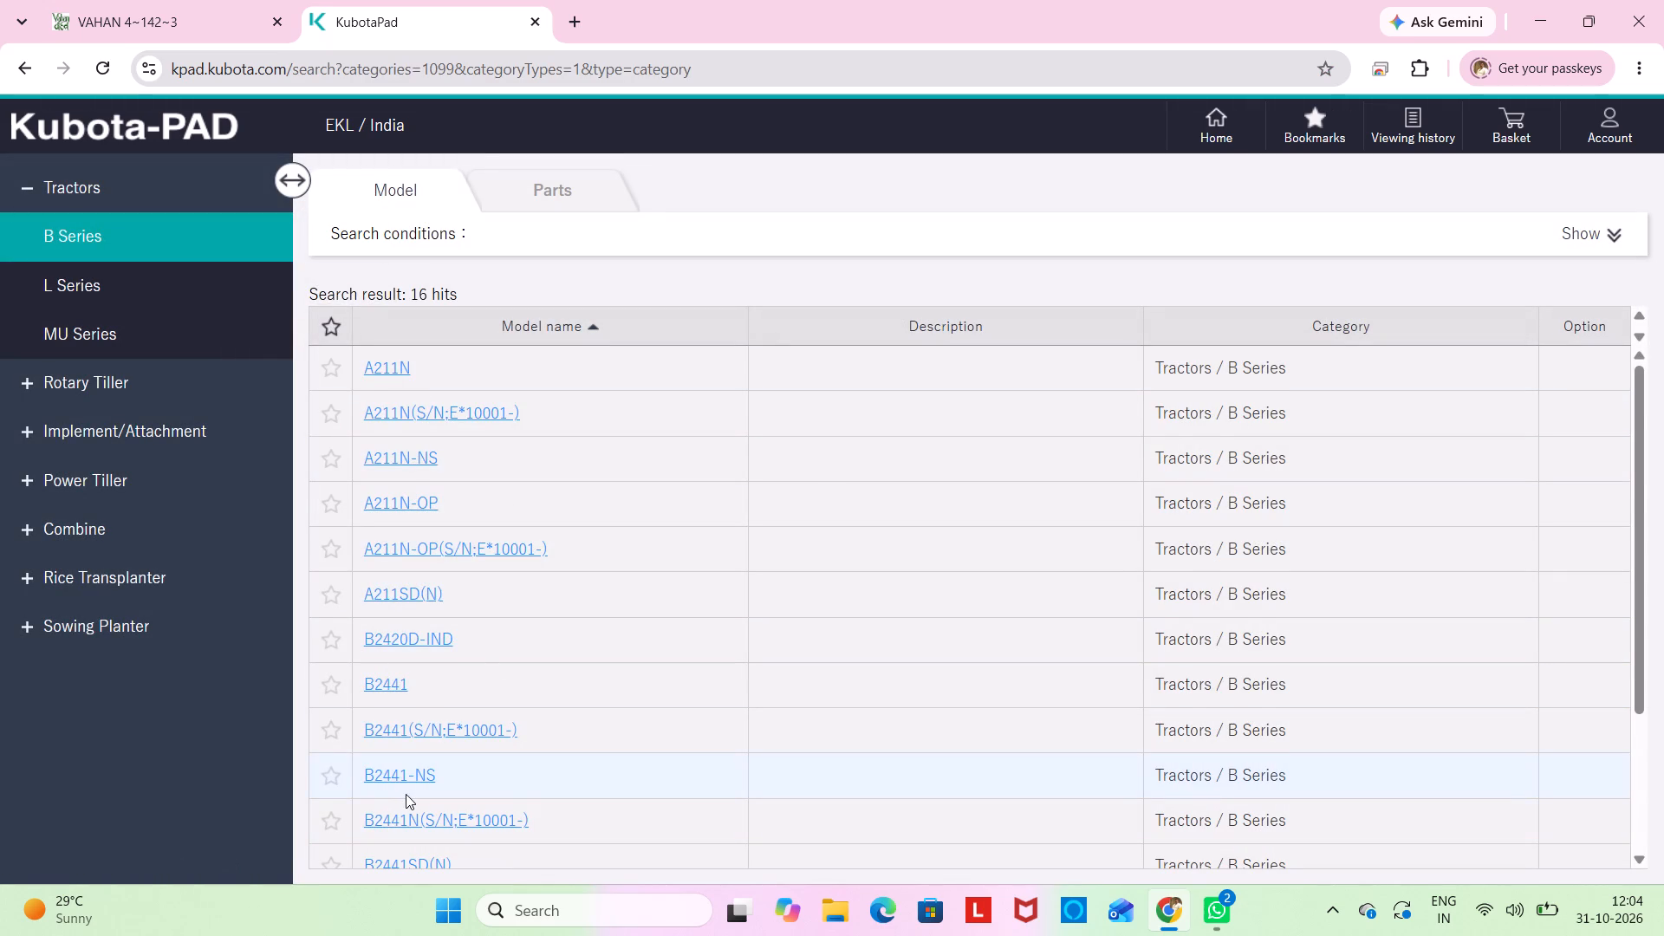
scroll(406, 794, down, 2)
click(407, 695)
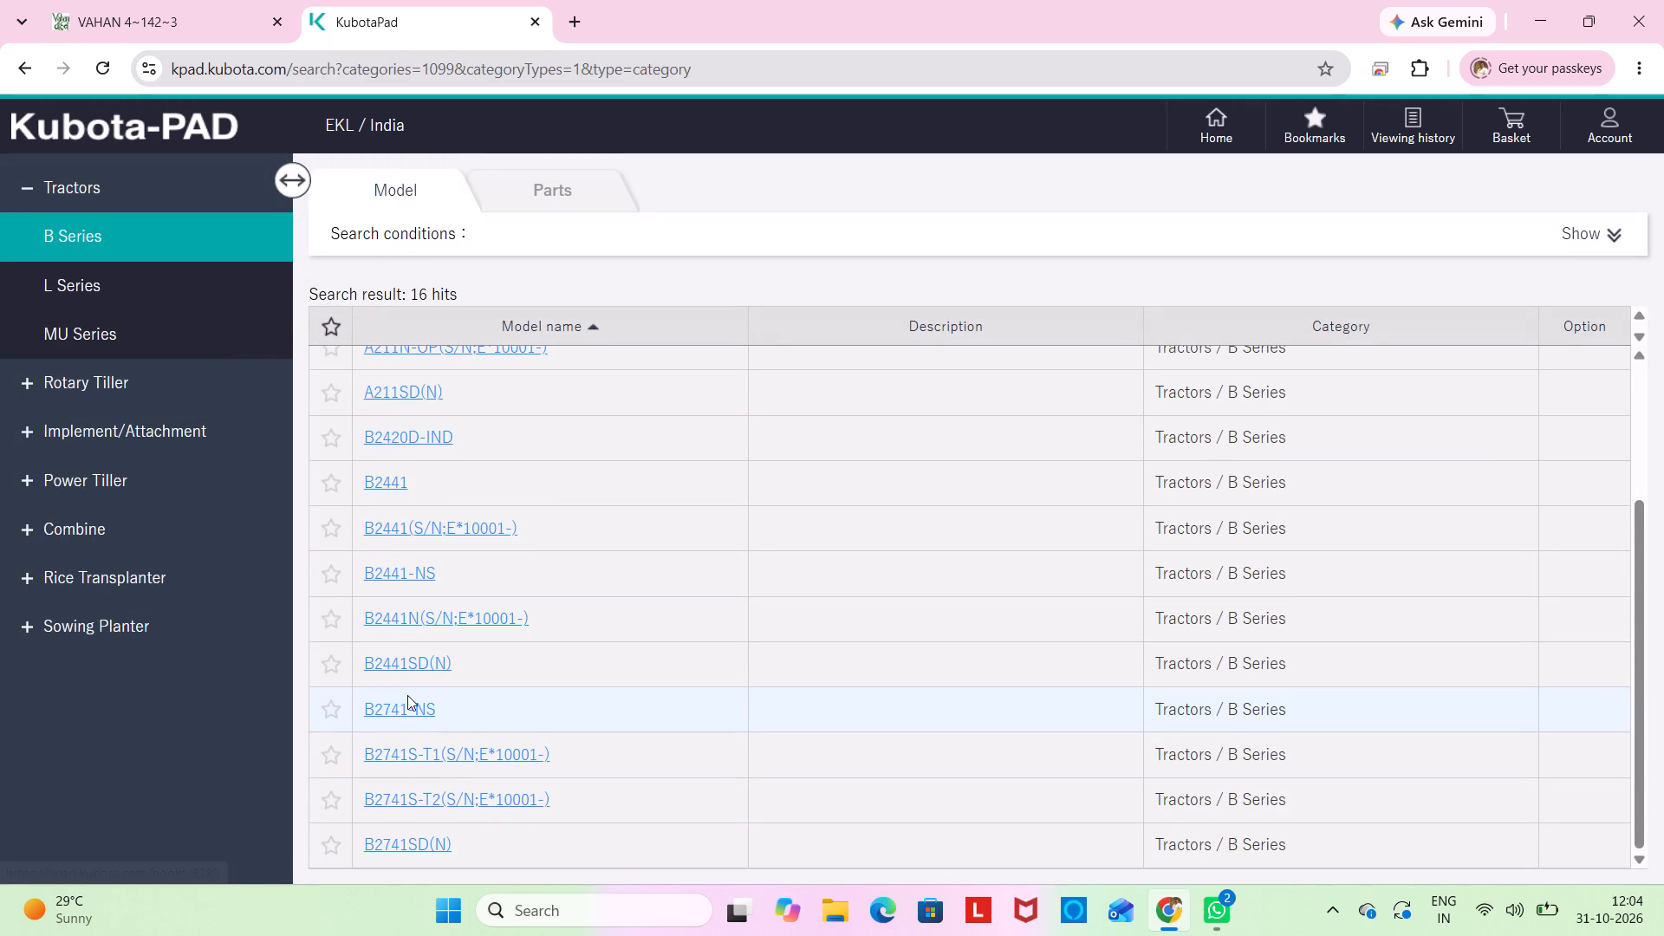
click(407, 702)
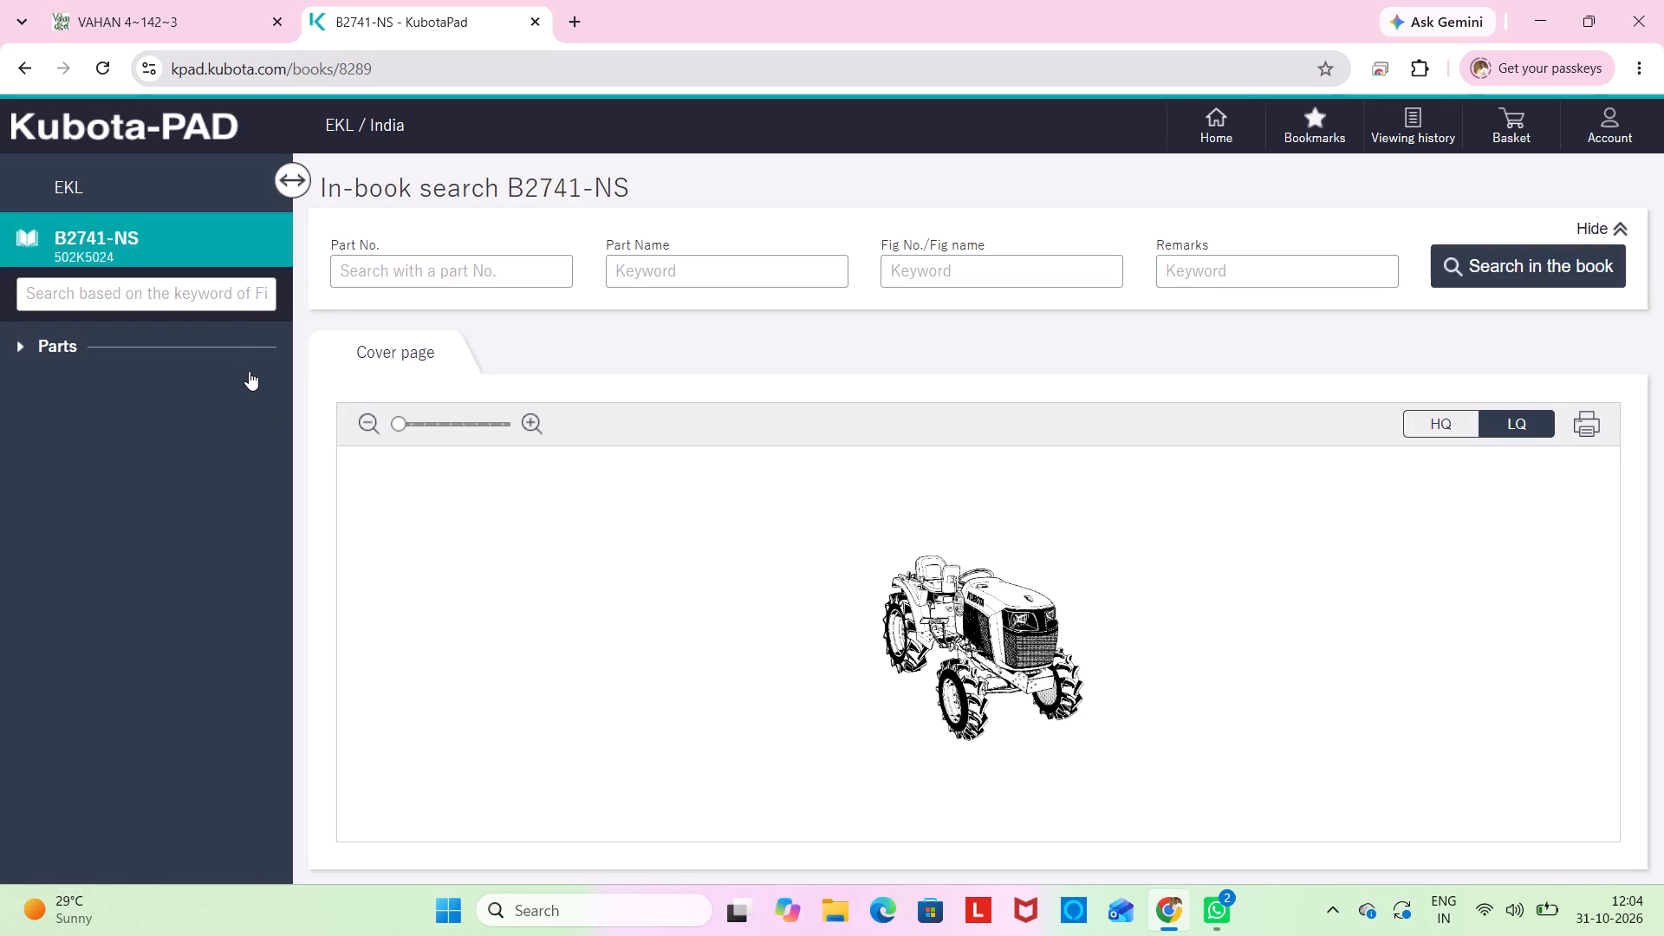
click(250, 372)
click(240, 358)
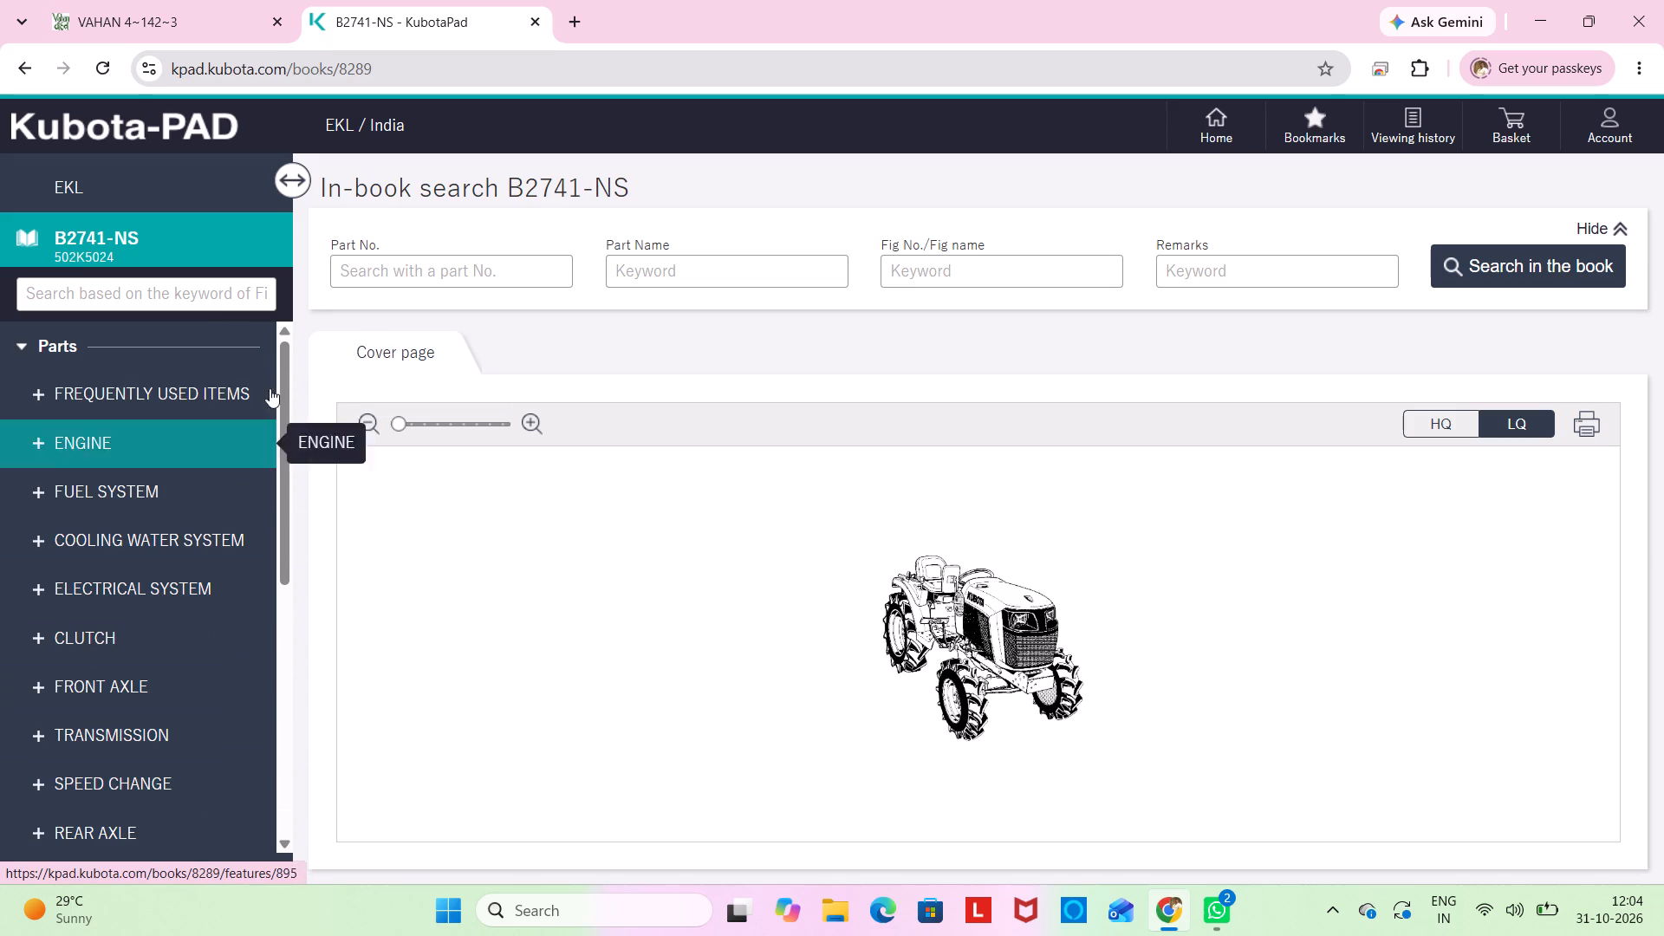
Return to the Kubota-PAD home page and search all parts for part number 6C140-37100.
click(1232, 132)
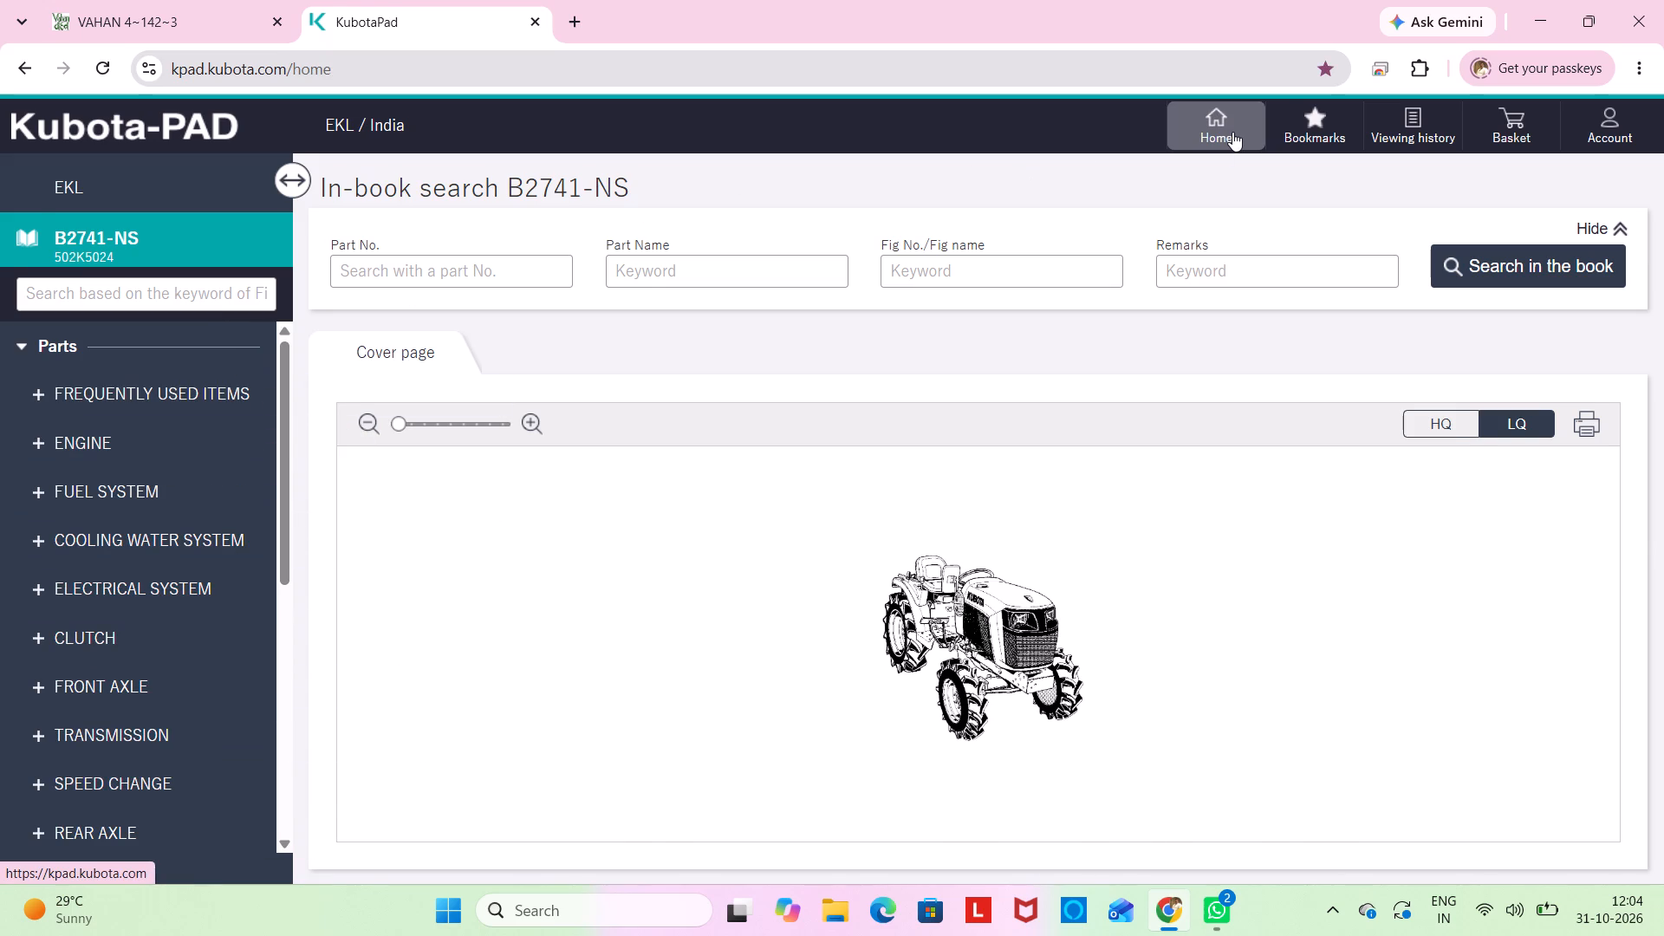
click(576, 193)
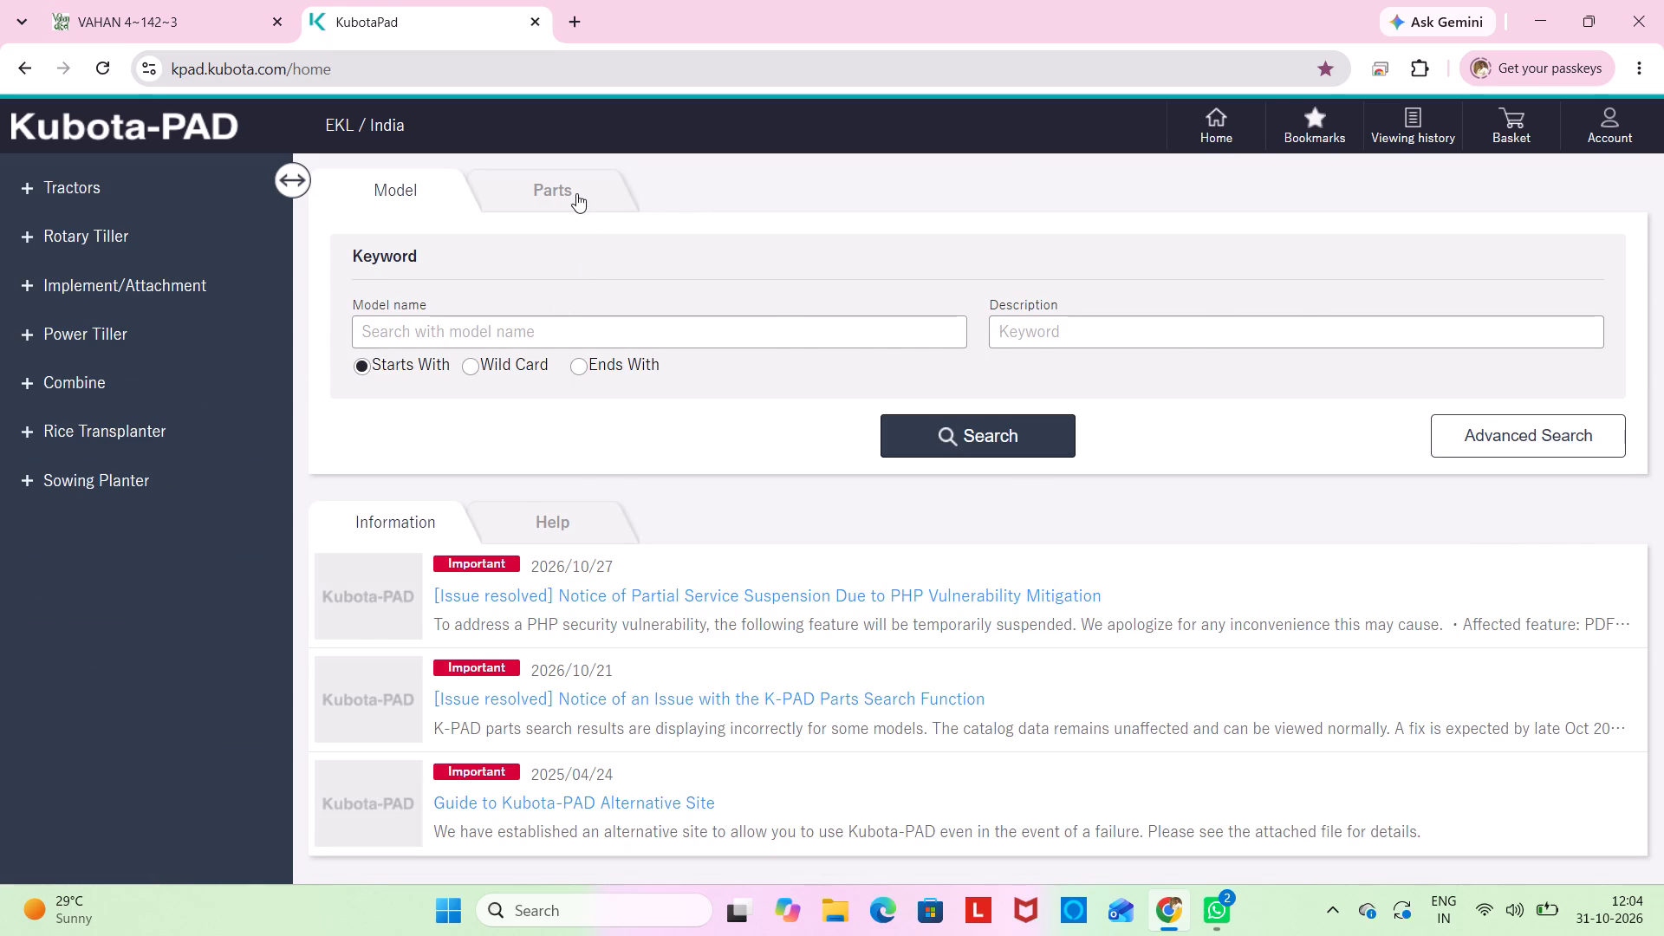
click(567, 335)
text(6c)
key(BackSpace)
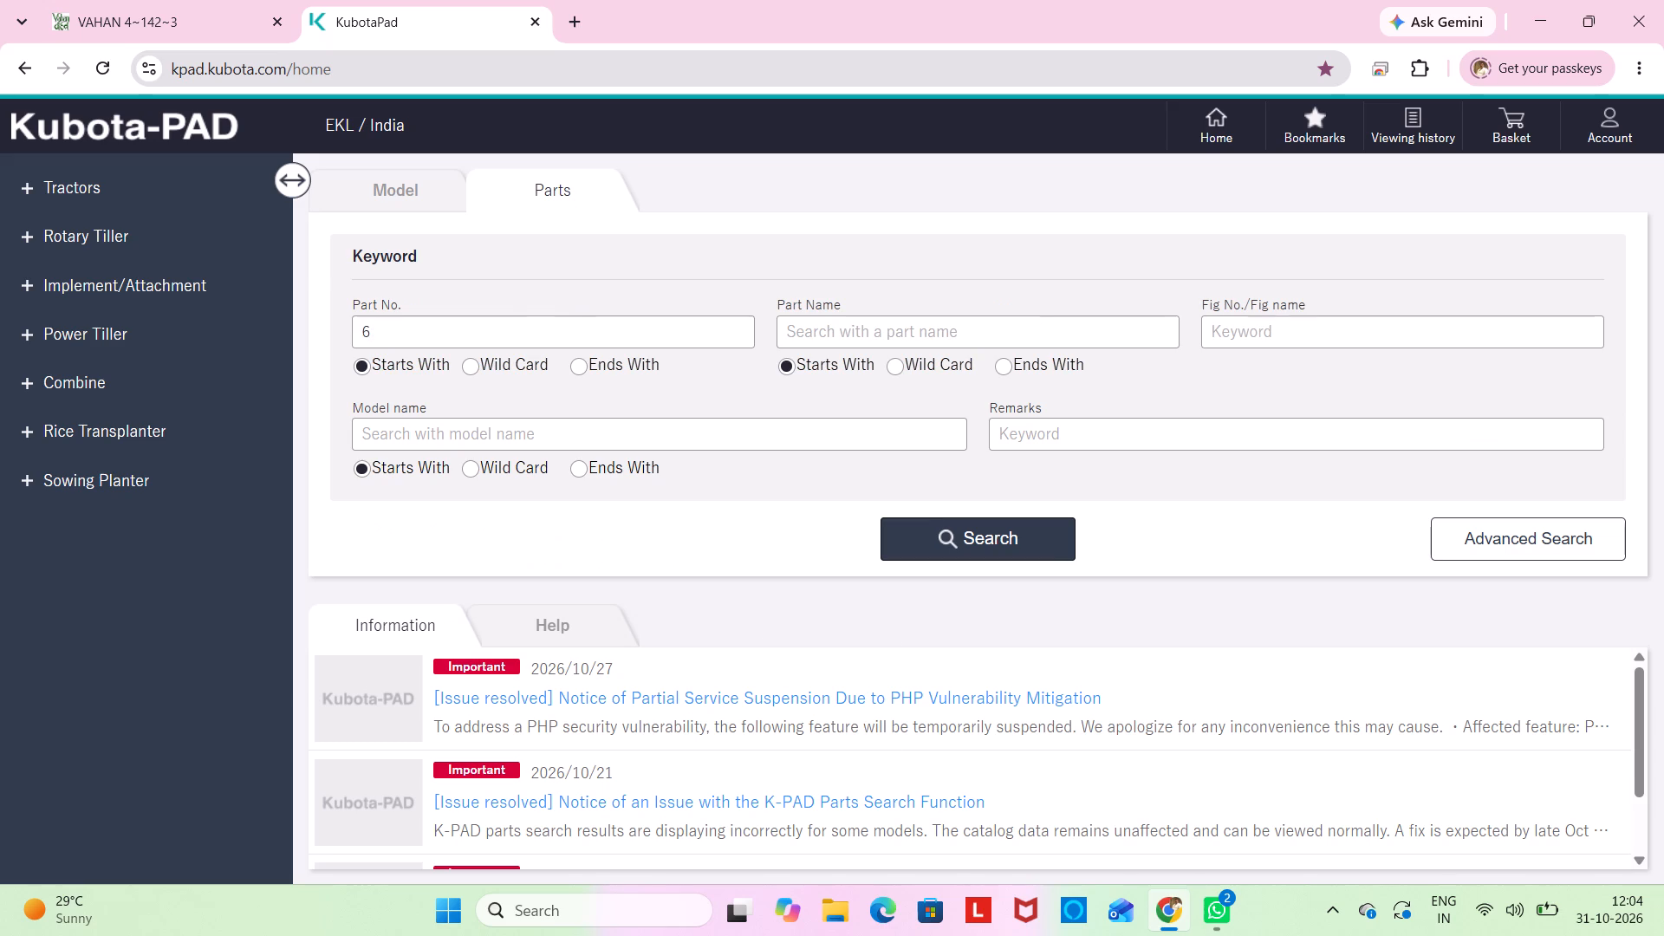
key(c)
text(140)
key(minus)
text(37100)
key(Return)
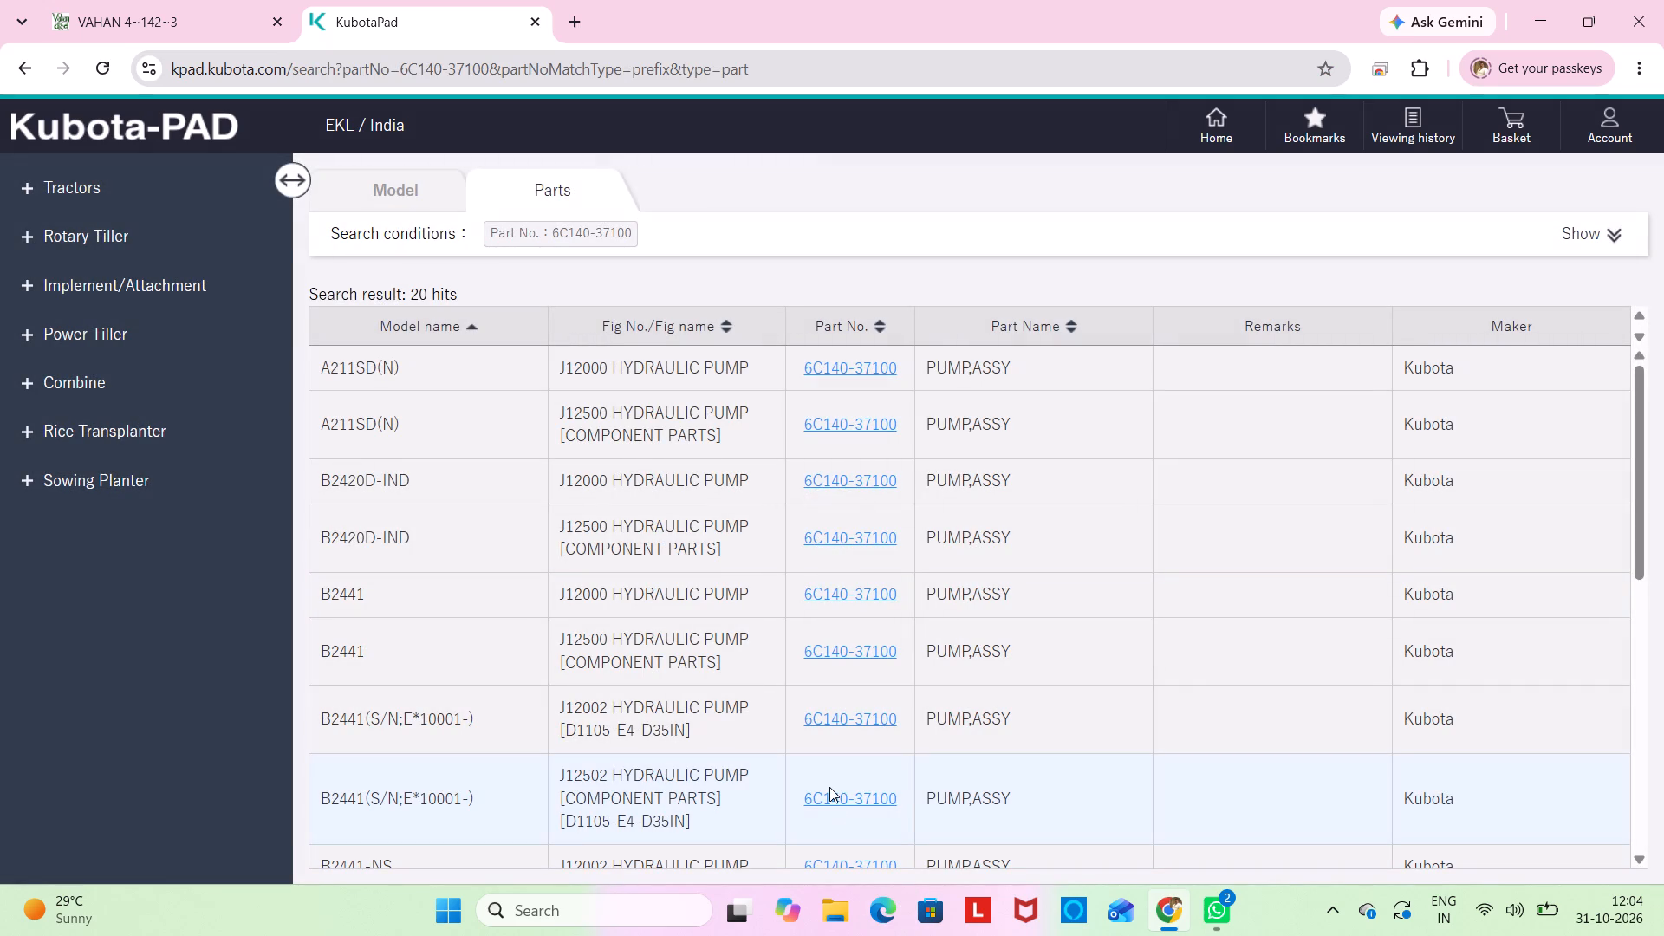
Open part 6C140-37100 in the J12000 HYDRAULIC PUMP figure of model B2741SD(N) from the search results.
scroll(556, 712, down, 2)
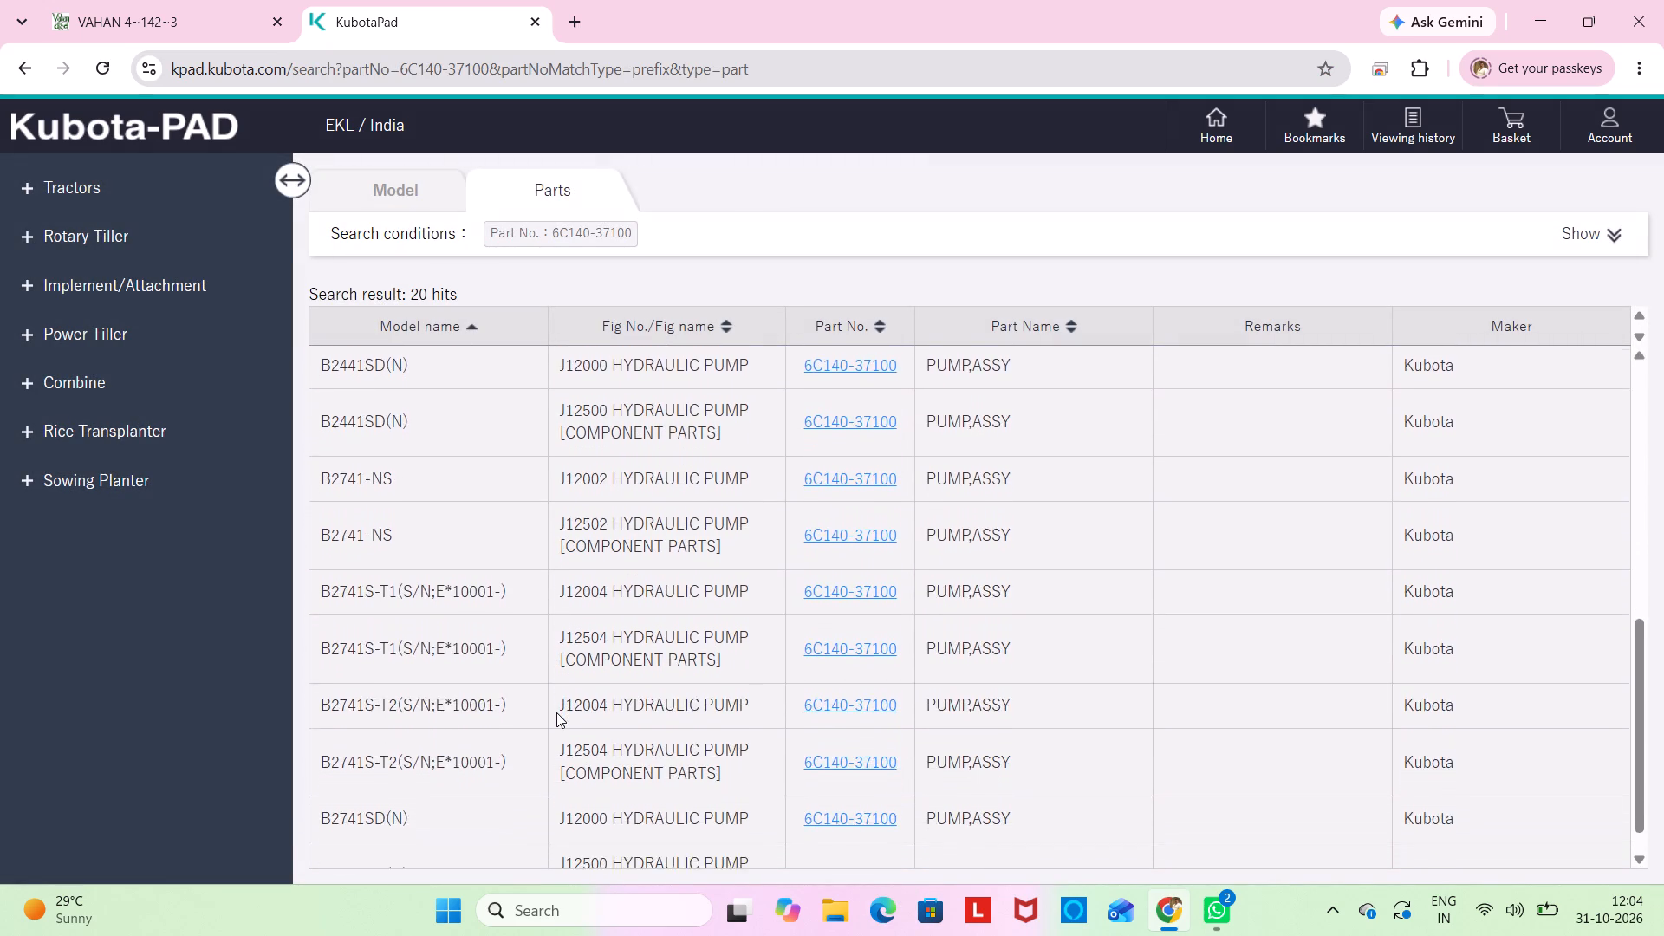
scroll(556, 712, down, 1)
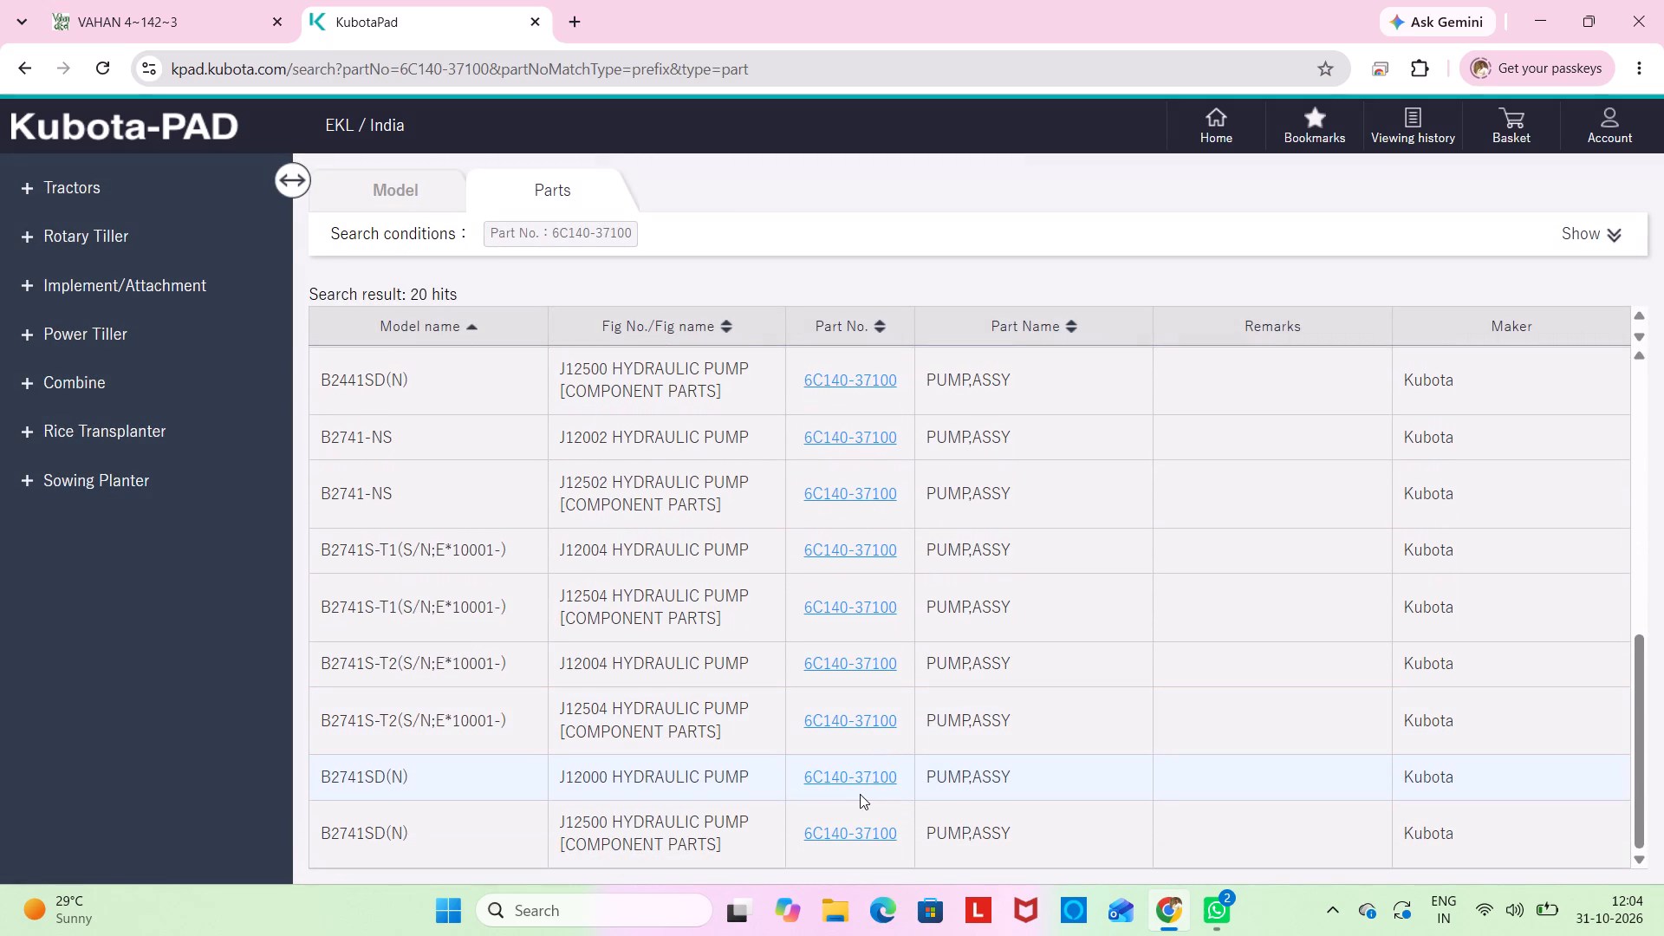
click(855, 783)
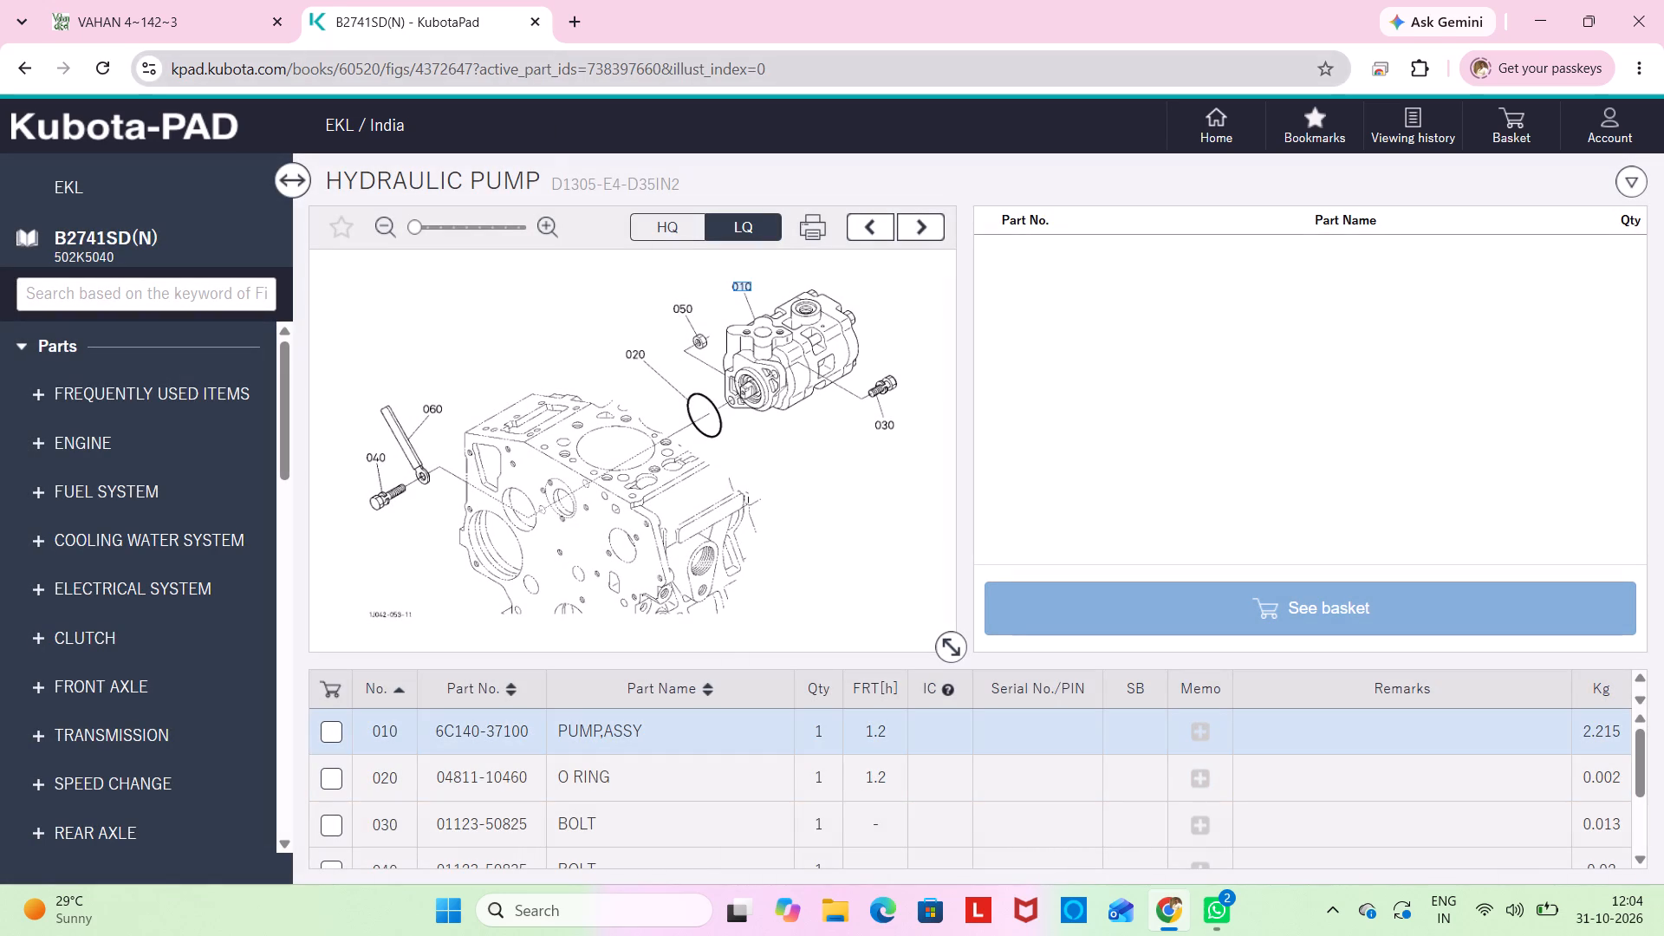
Search Google for kpAD in another new browser page and open the KubotaPad site from the results.
click(555, 0)
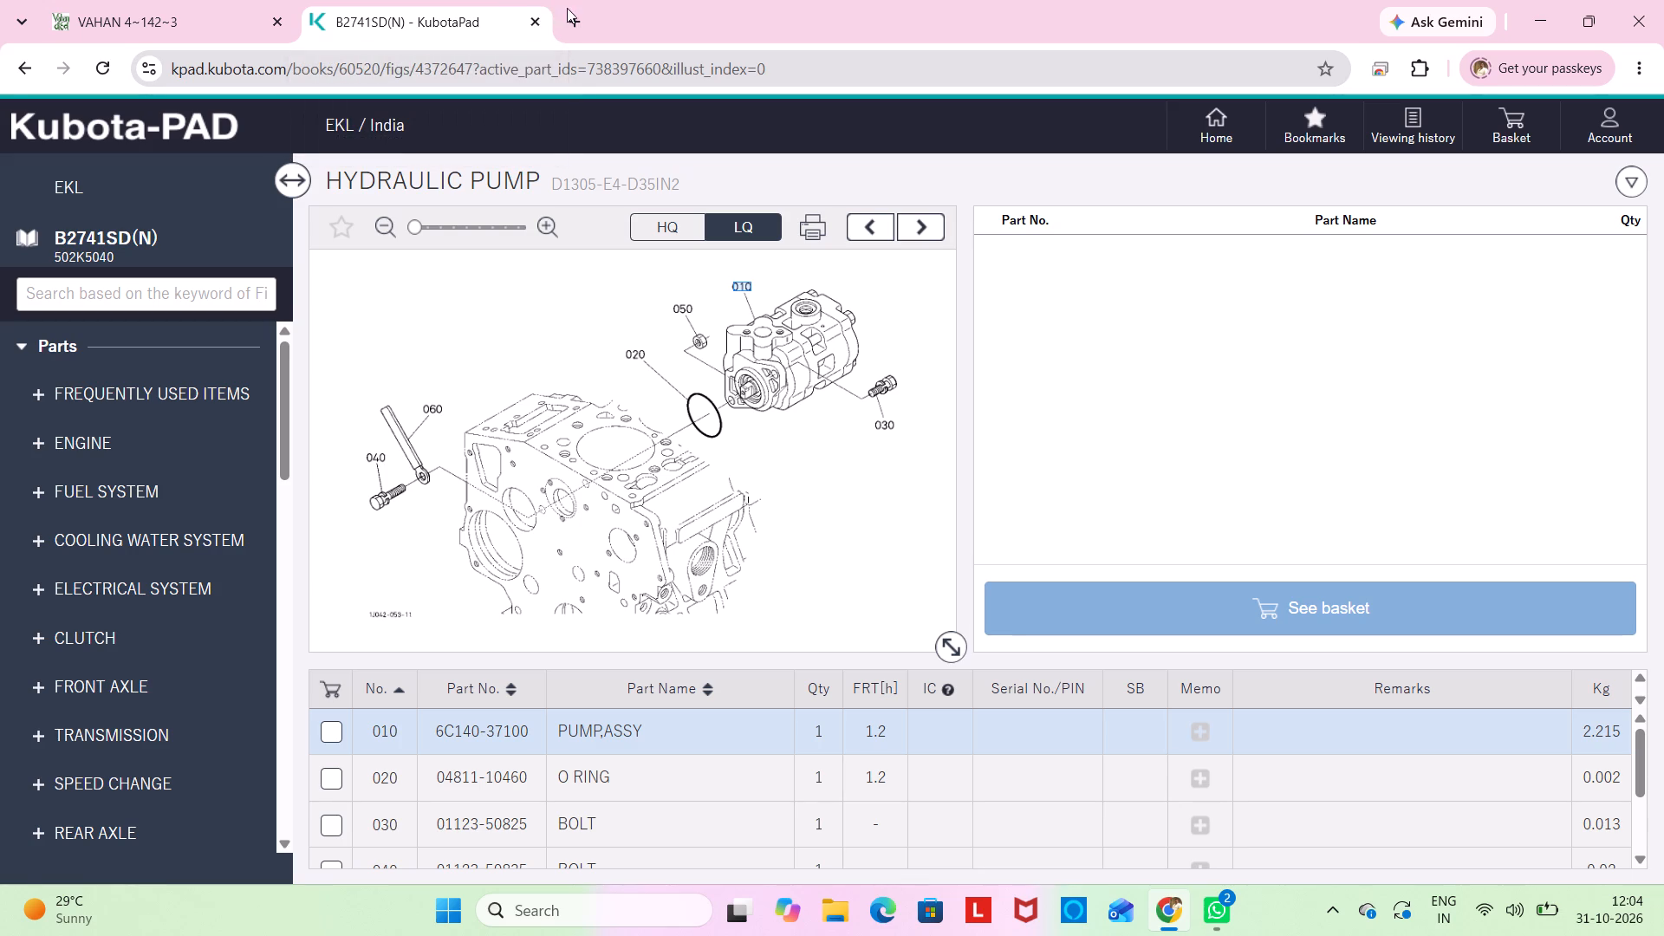
click(572, 12)
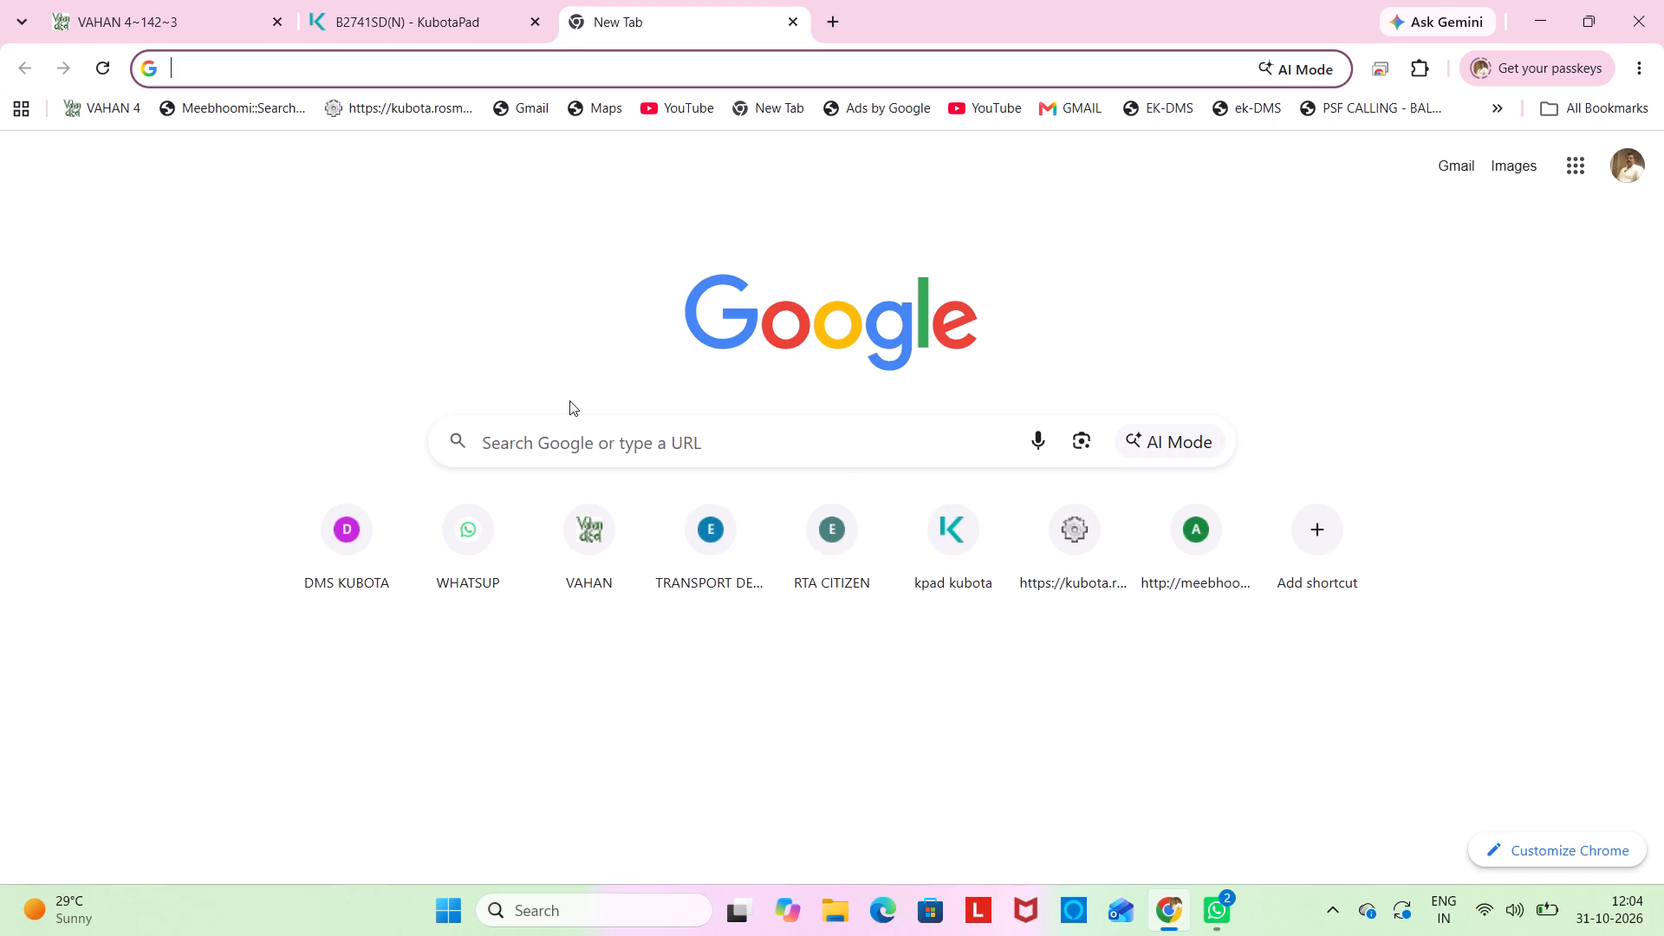
click(617, 454)
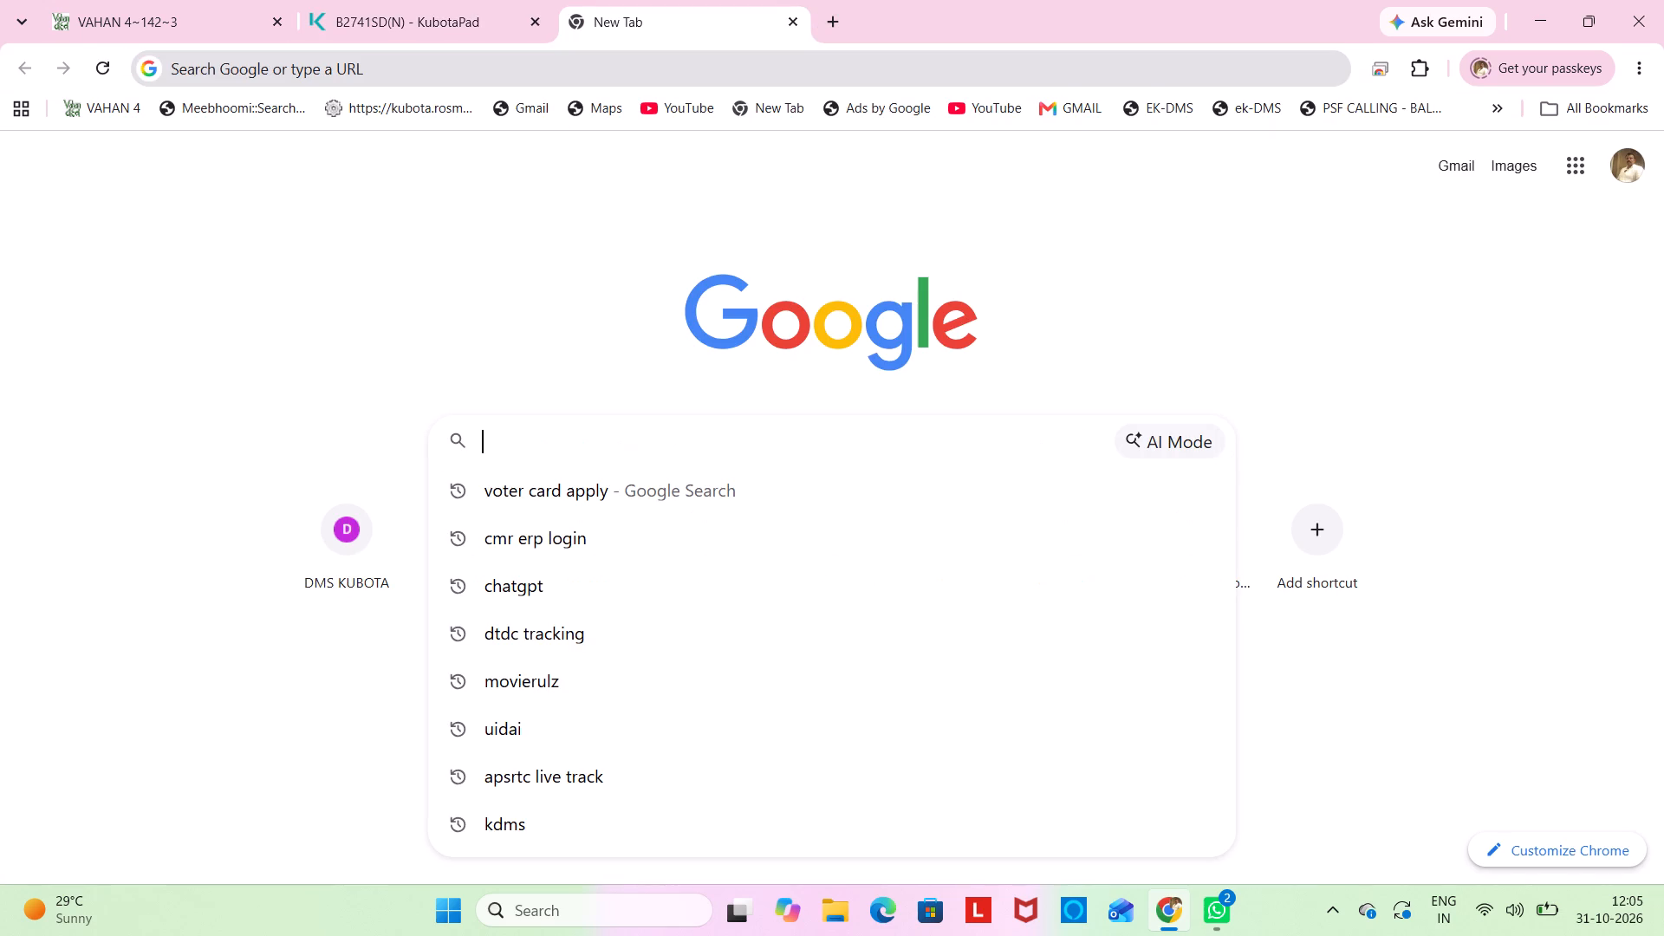
text(KP)
key(Down)
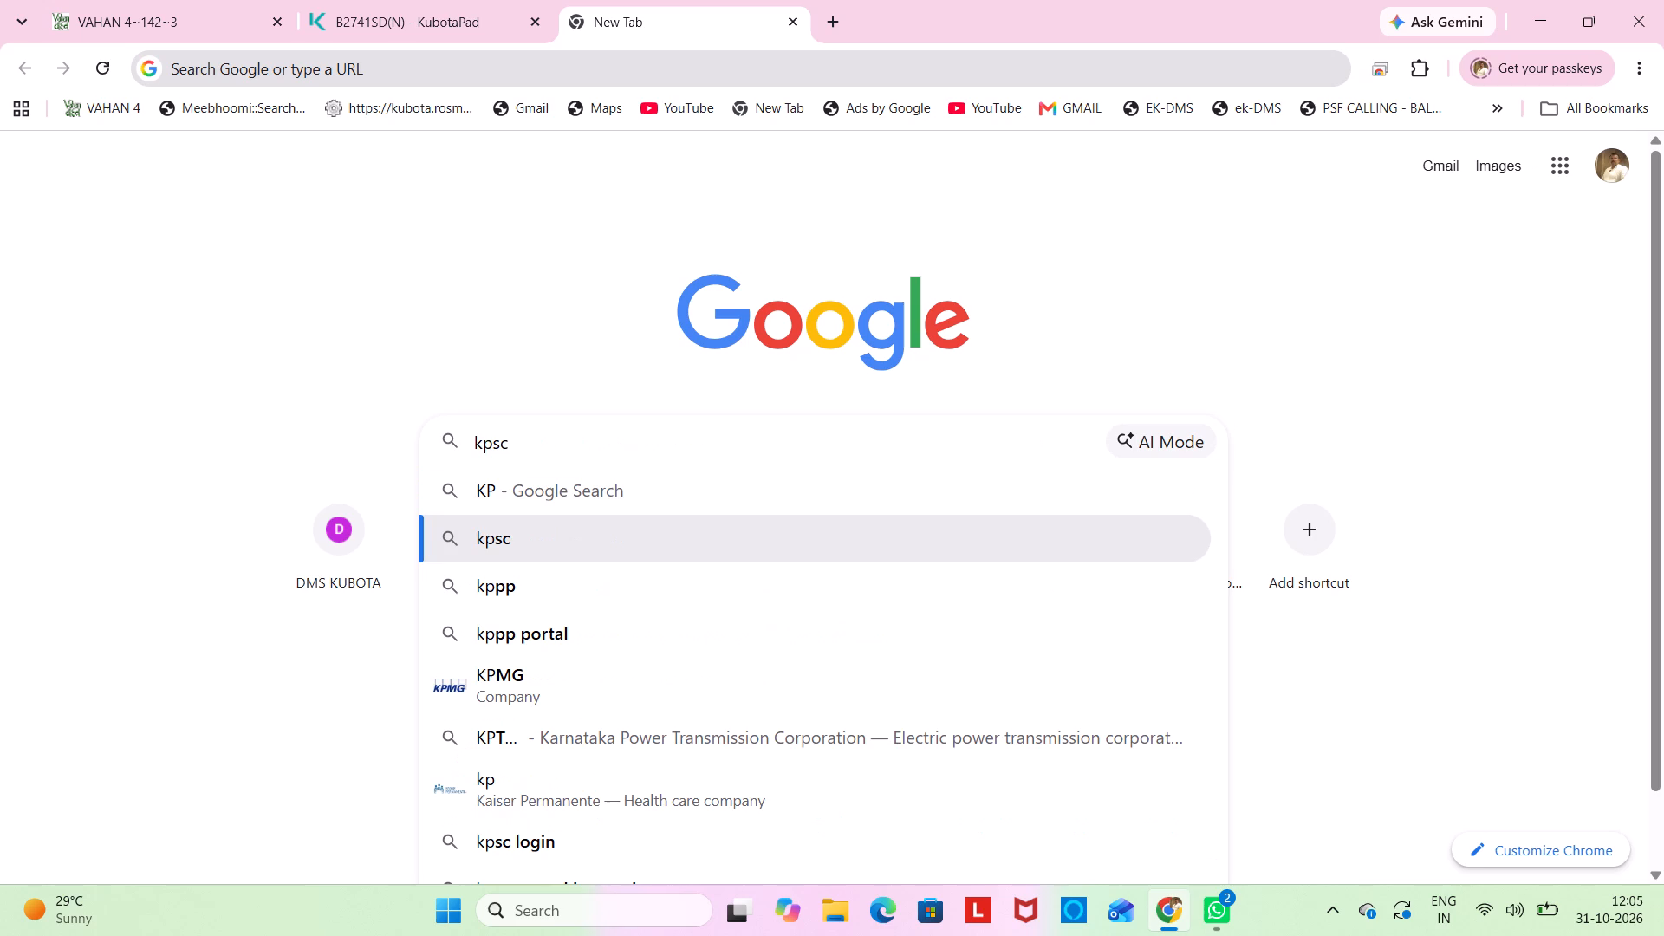
key(BackSpace)
key(BackSpace)
text(AD)
key(Down)
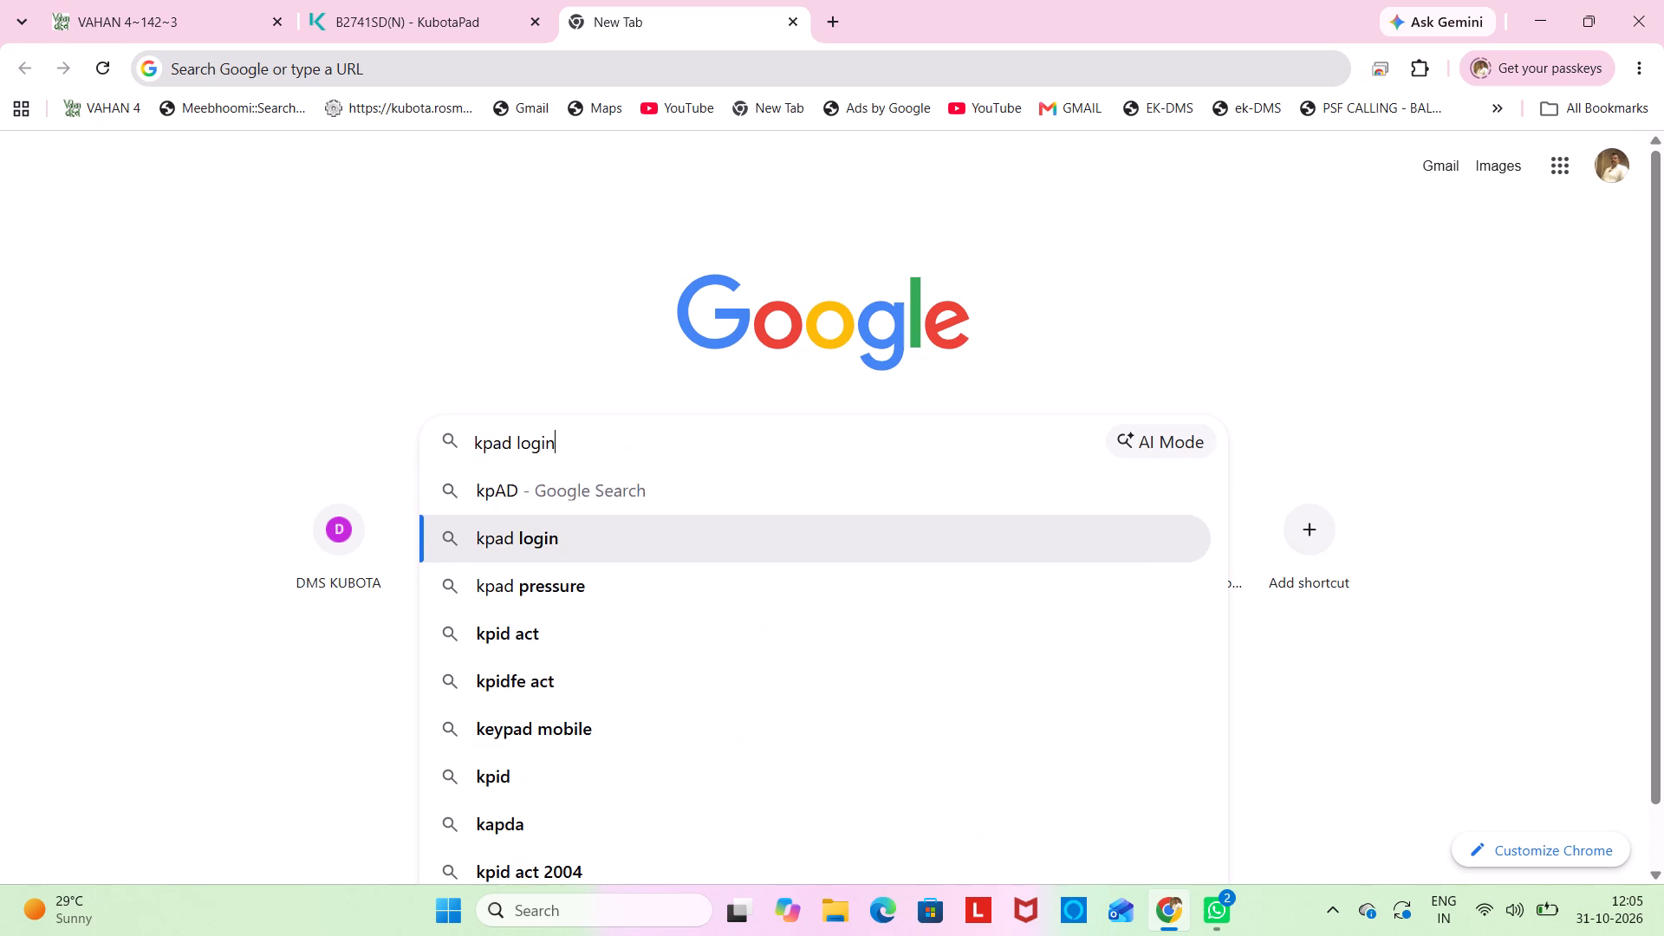
key(Up)
key(Return)
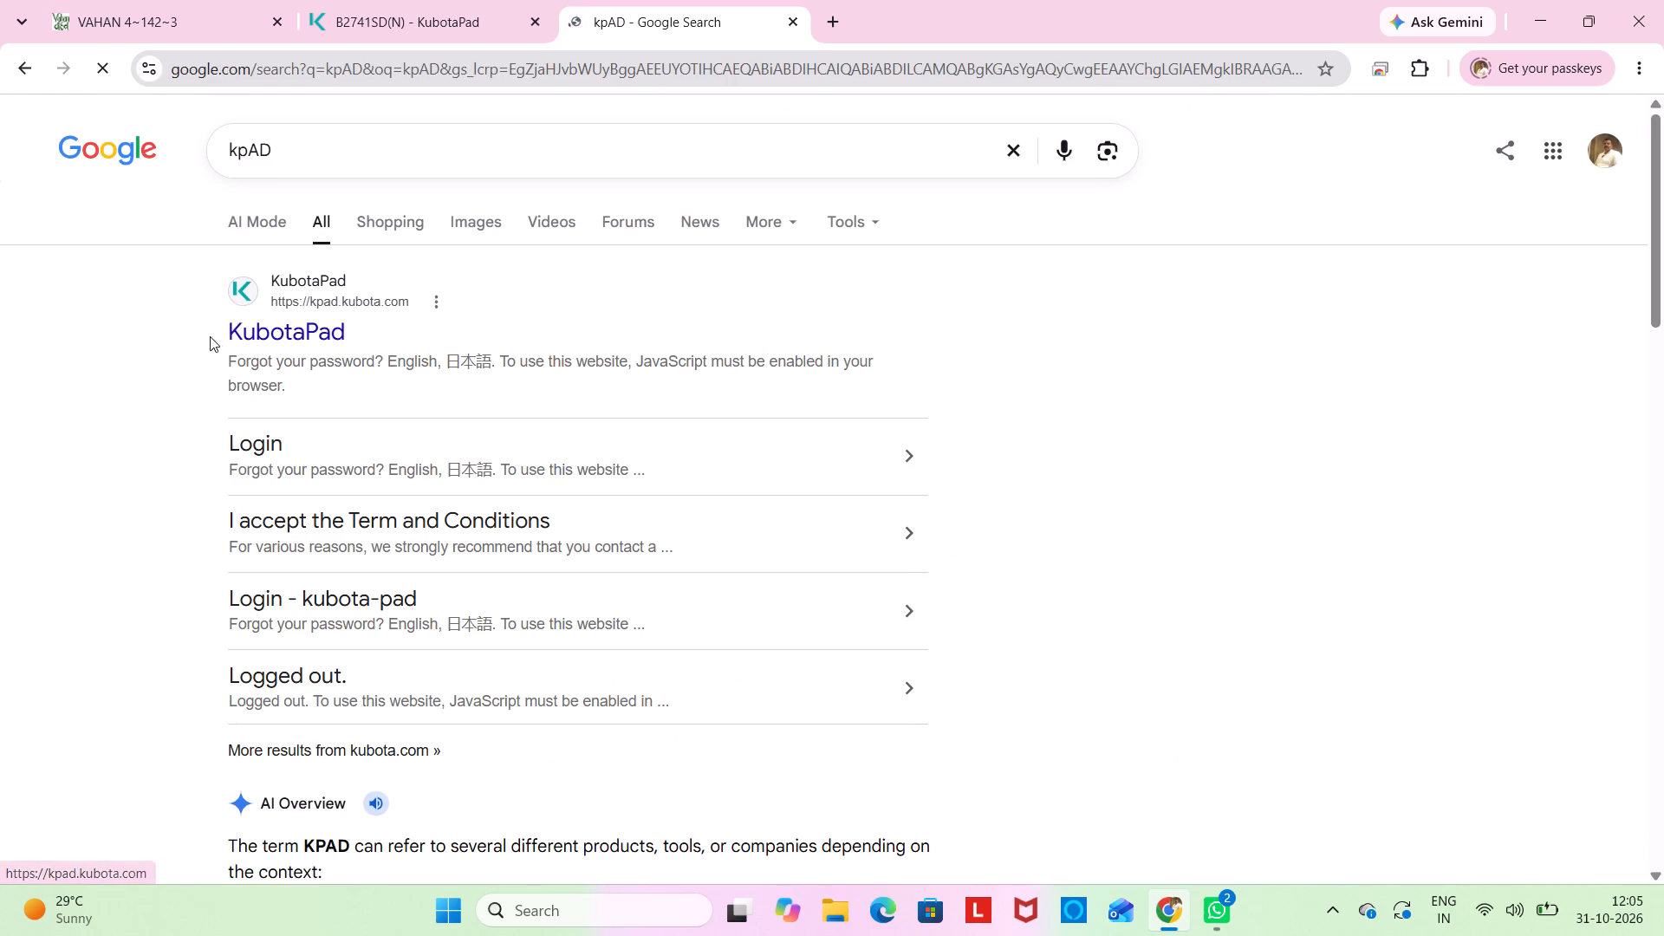
click(262, 327)
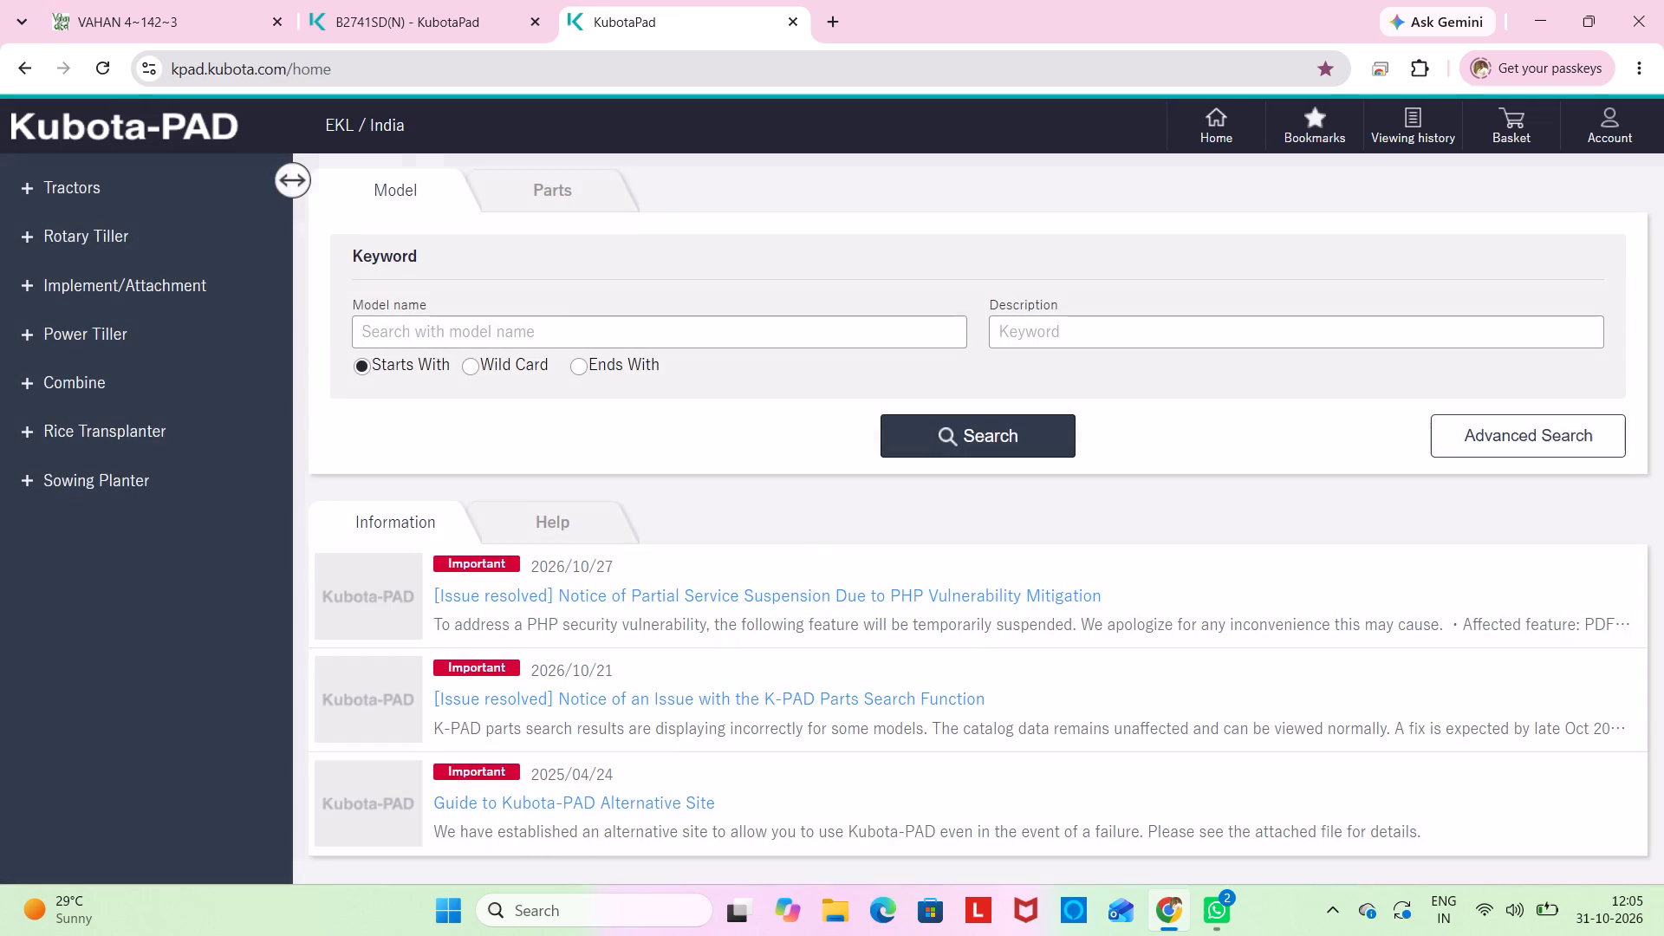
Open the B2741SD(N) catalogue from the B Series tractors in the second Kubota-PAD page.
click(588, 186)
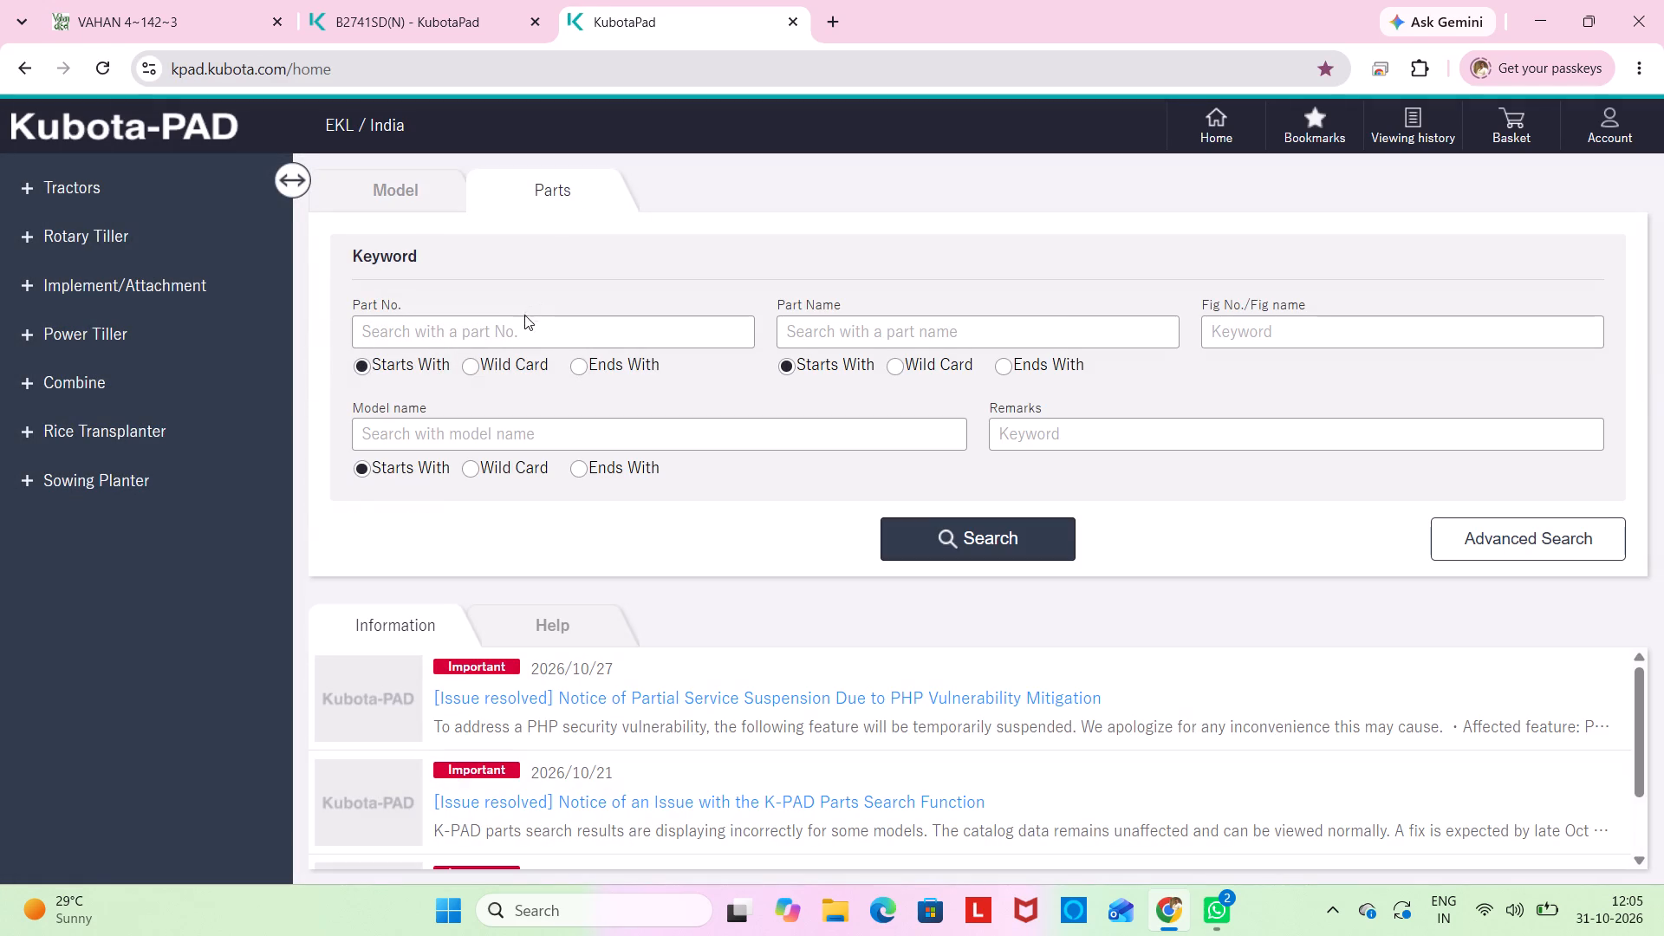
click(526, 329)
click(136, 173)
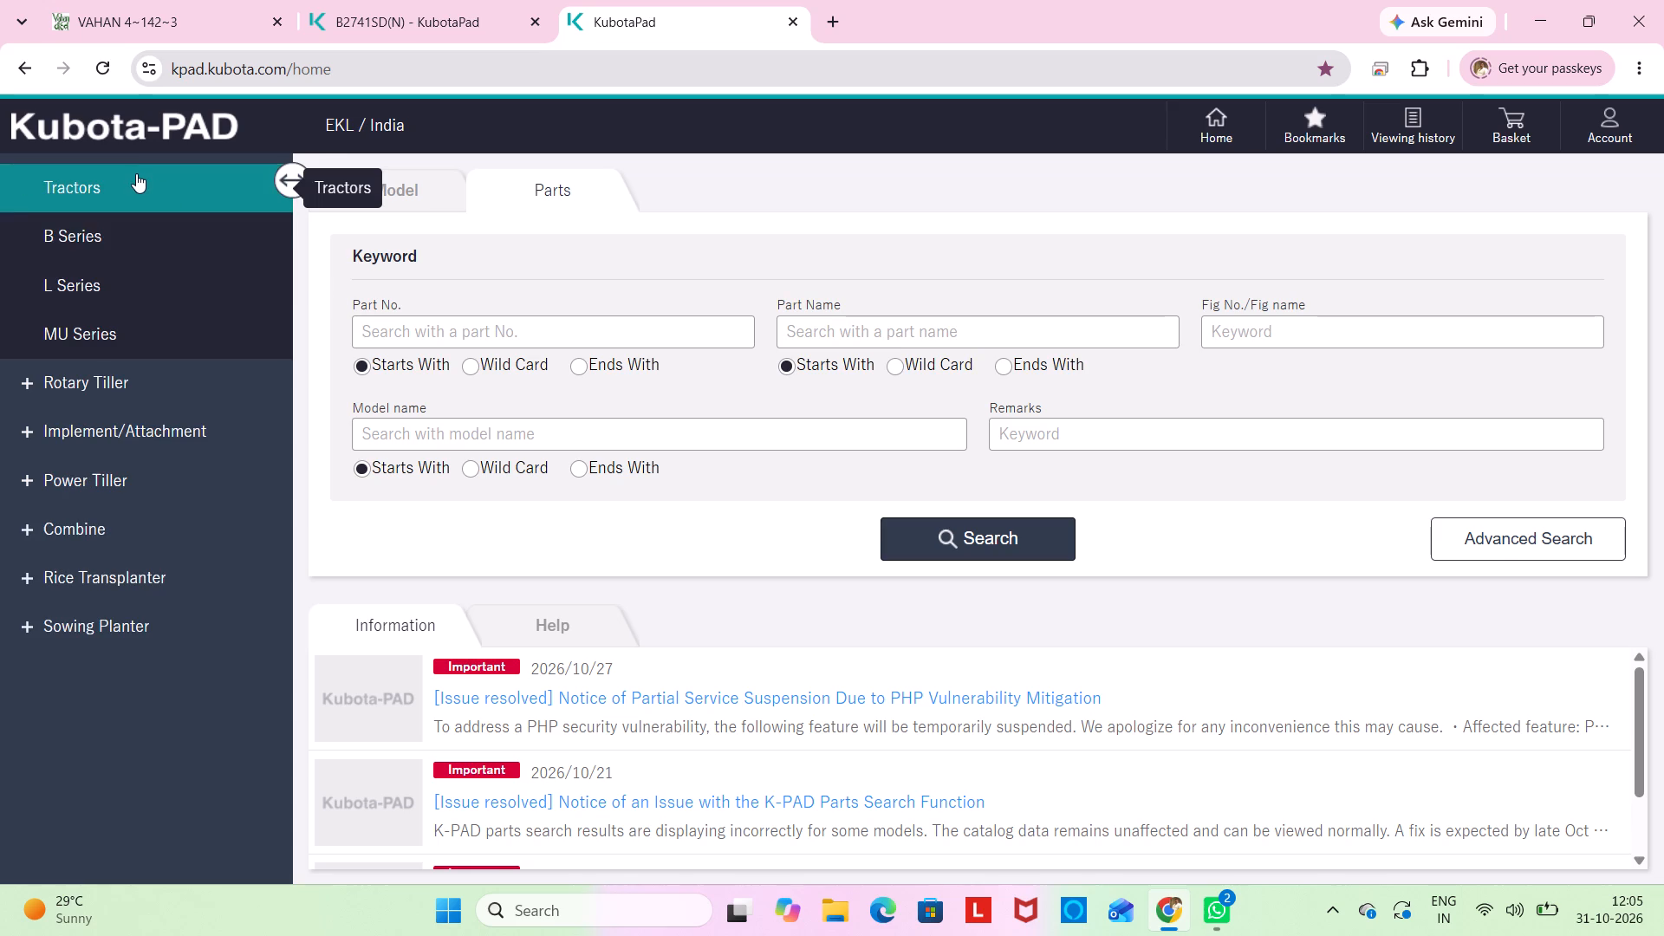
click(136, 237)
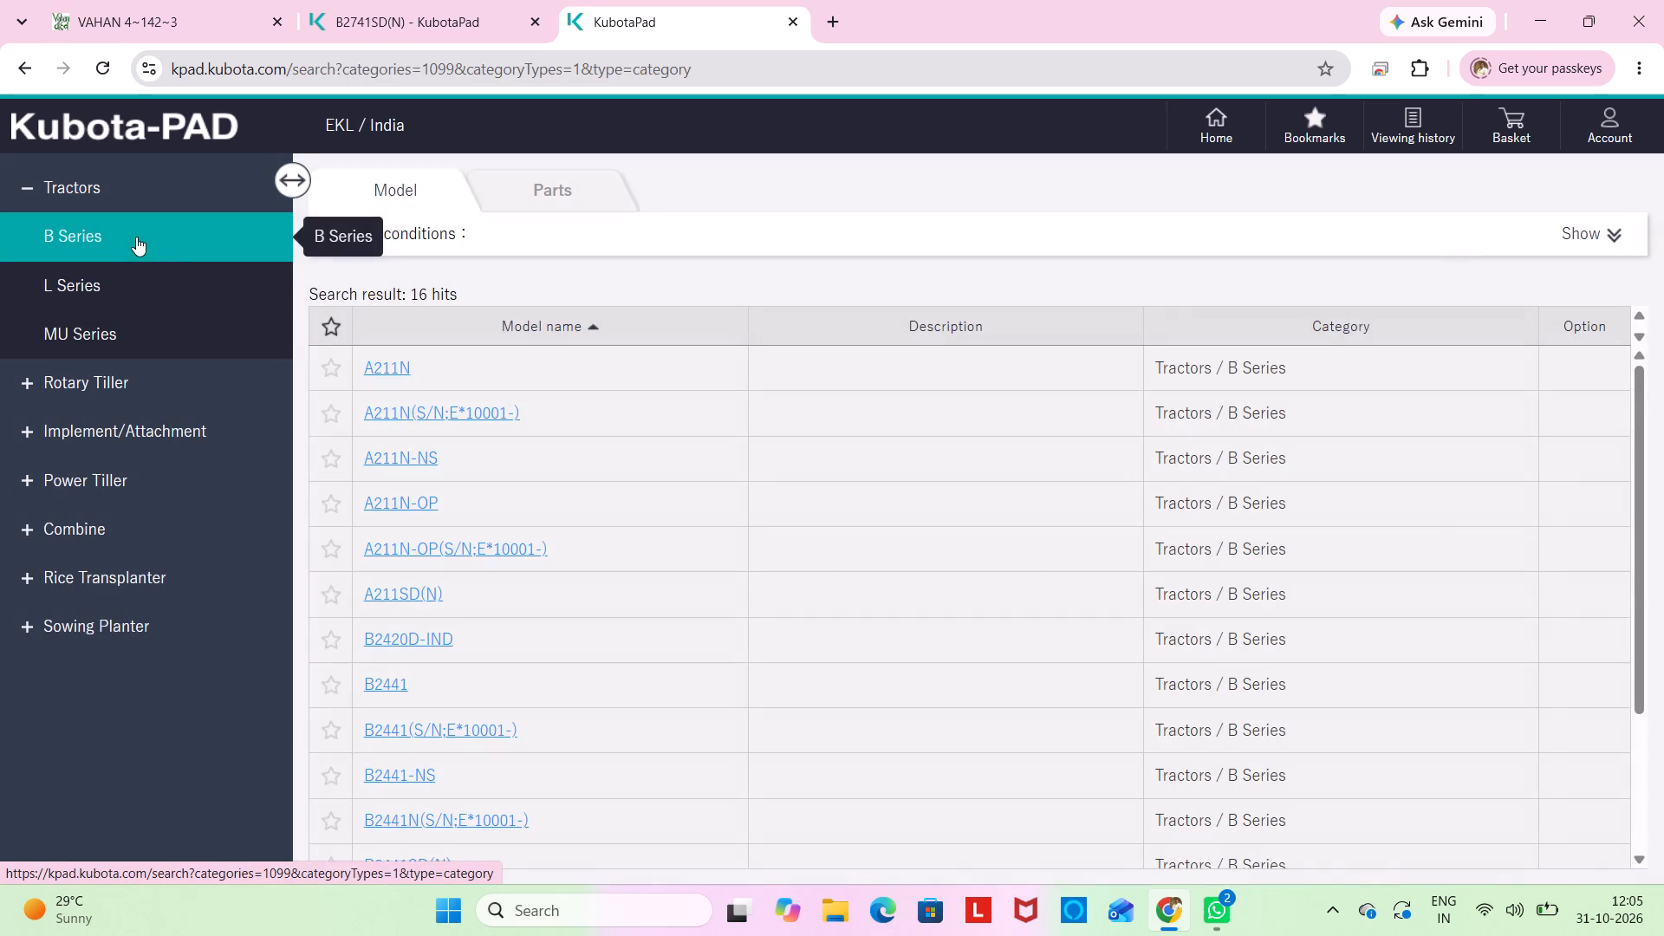
scroll(411, 640, down, 1)
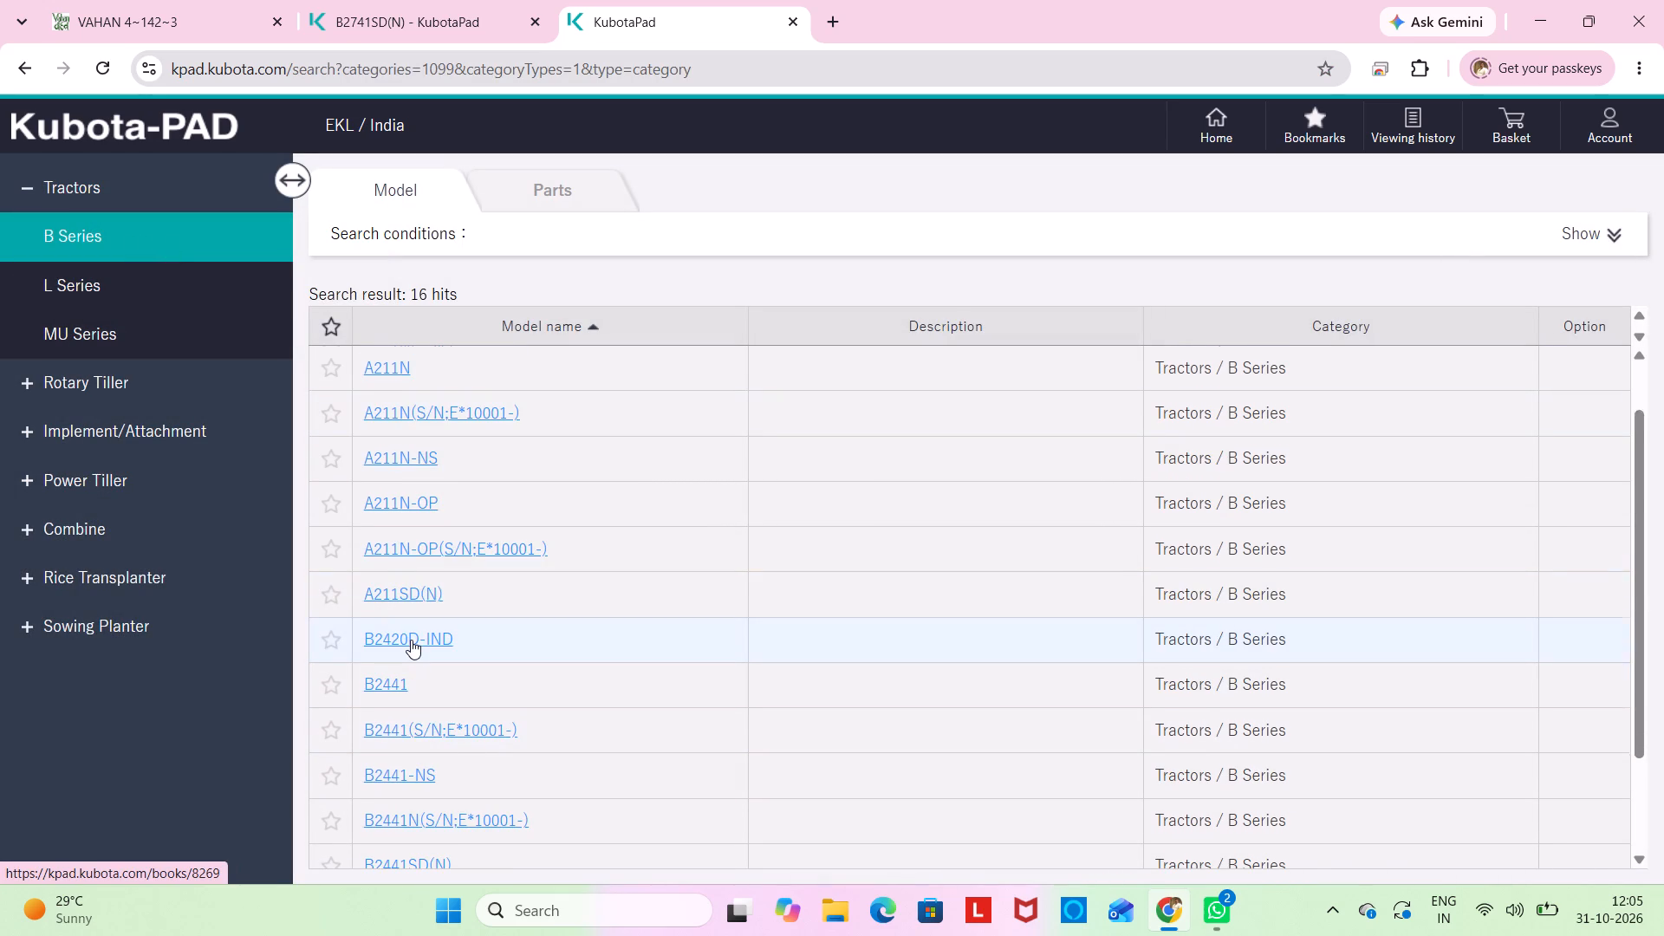
scroll(411, 640, down, 1)
click(424, 853)
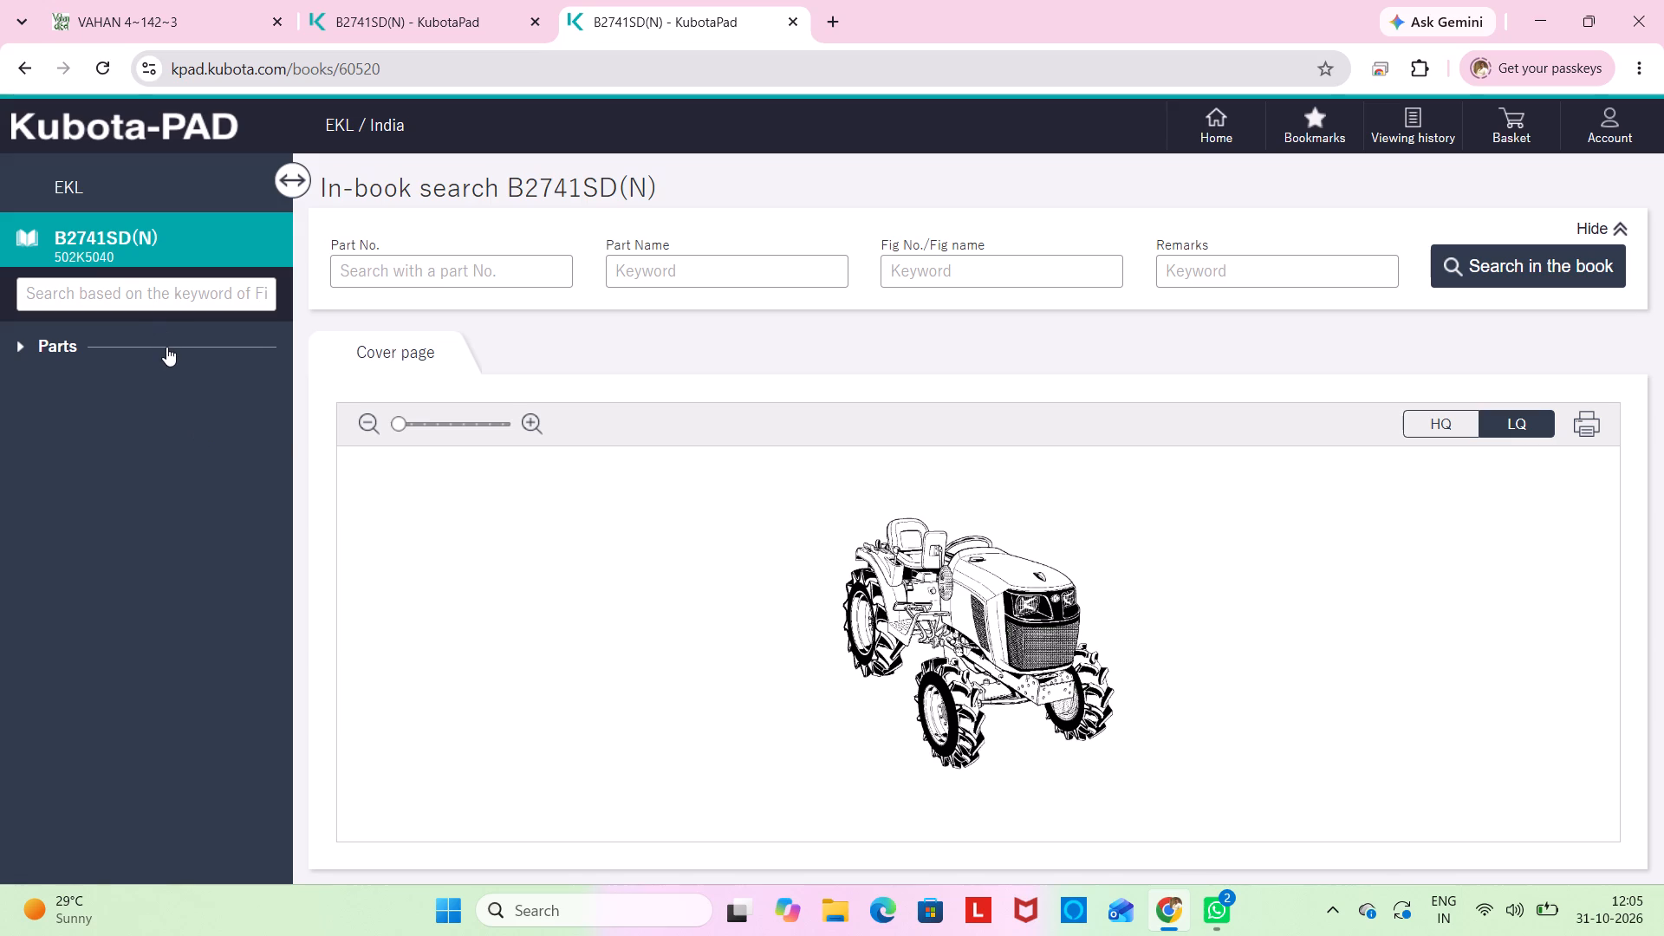
Open the J12000 HYDRAULIC PUMP figure under PUMP/MOTOR SYSTEM and highlight item 010 in the diagram.
click(166, 347)
scroll(184, 822, down, 1)
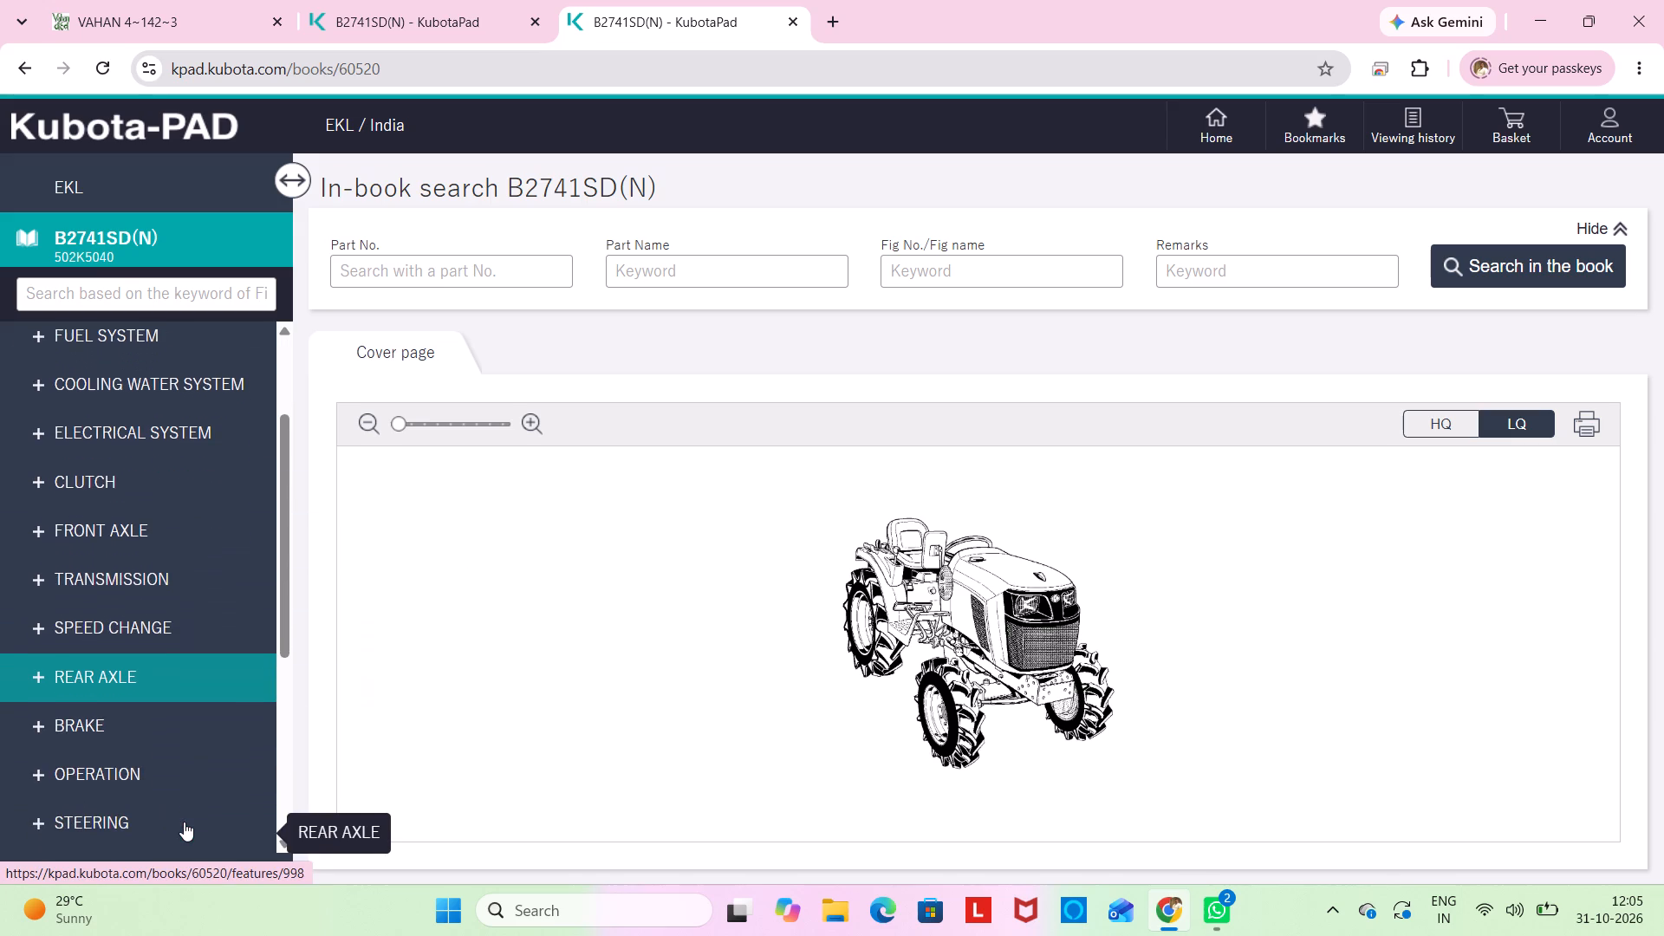
scroll(184, 822, down, 1)
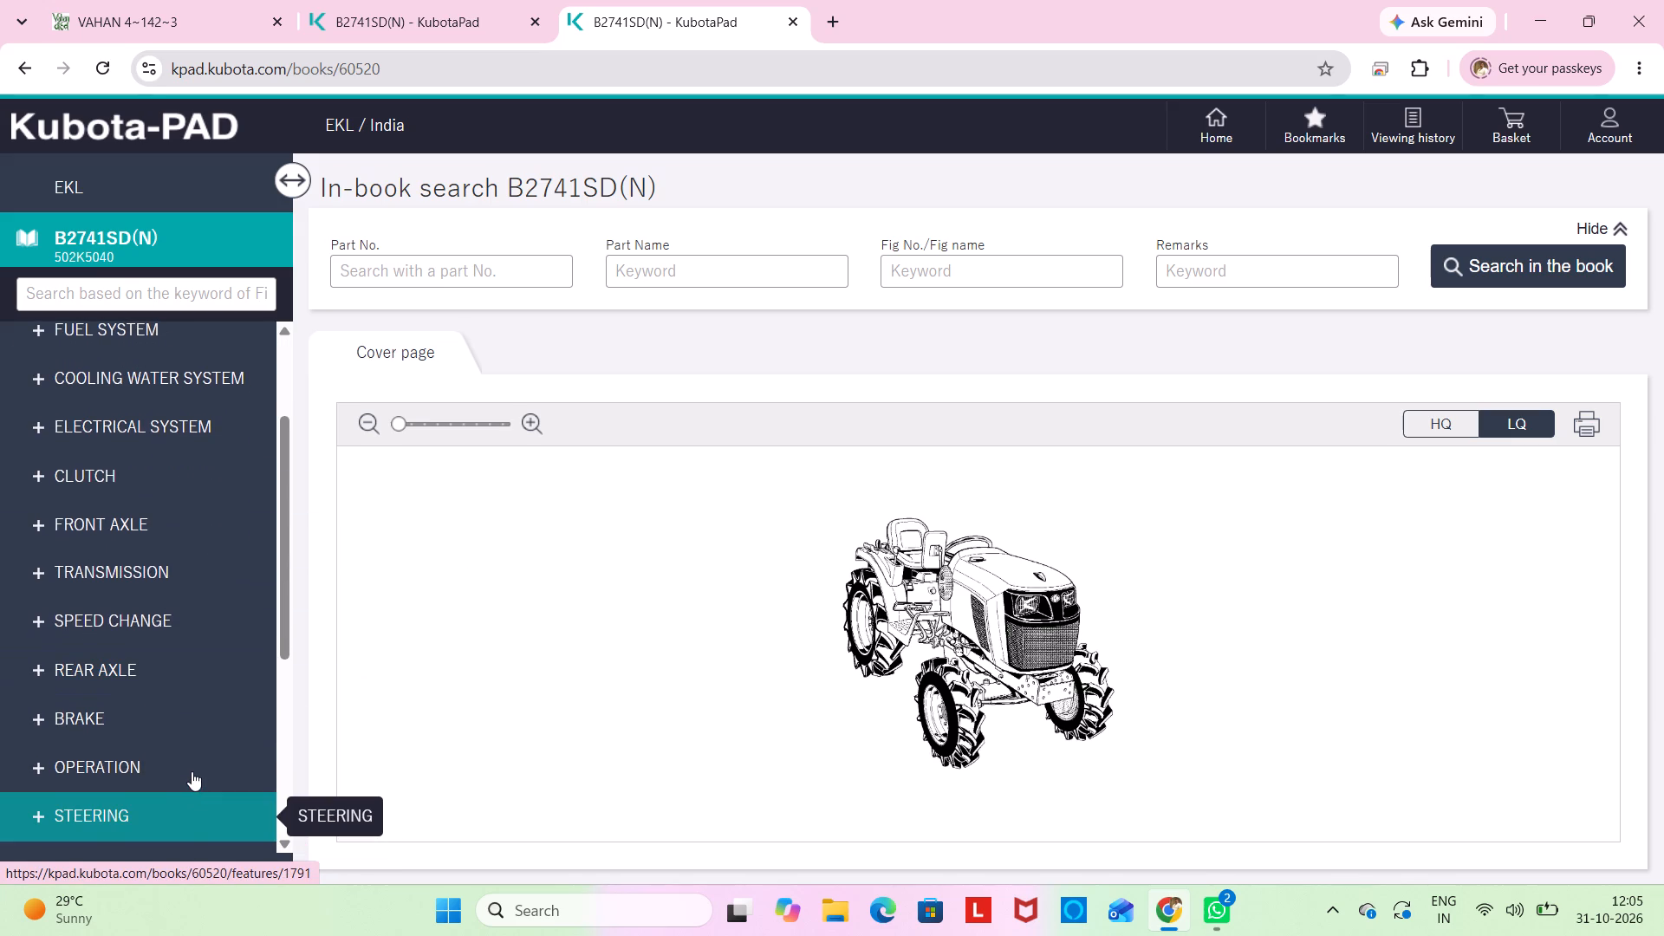
scroll(192, 771, down, 1)
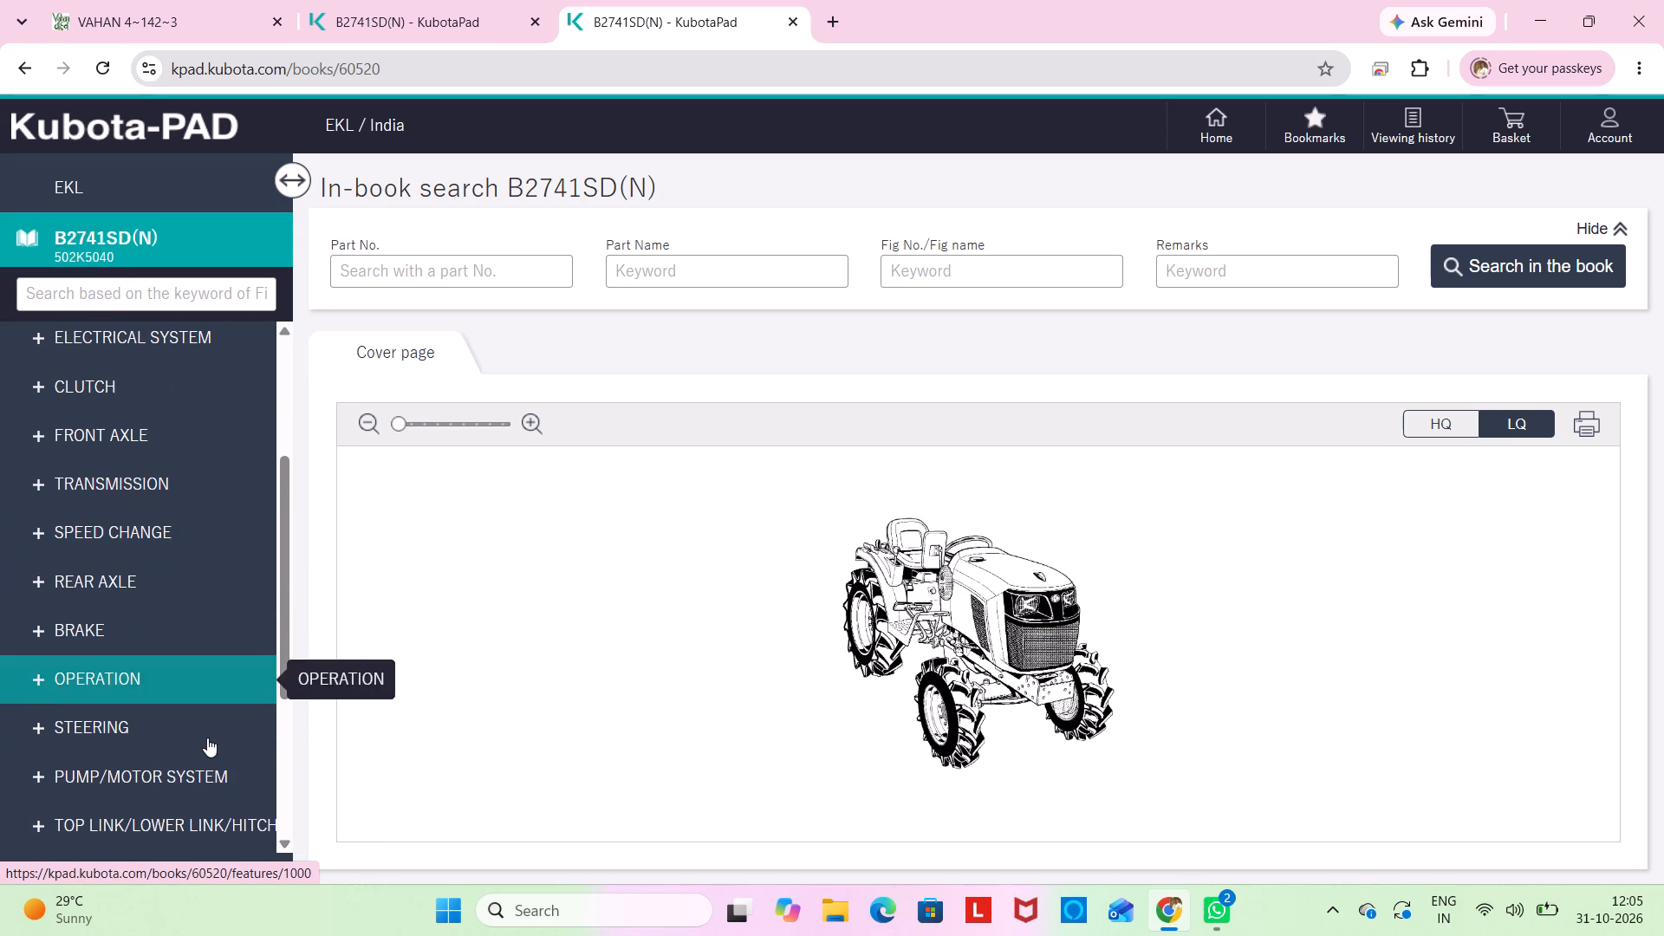
click(200, 779)
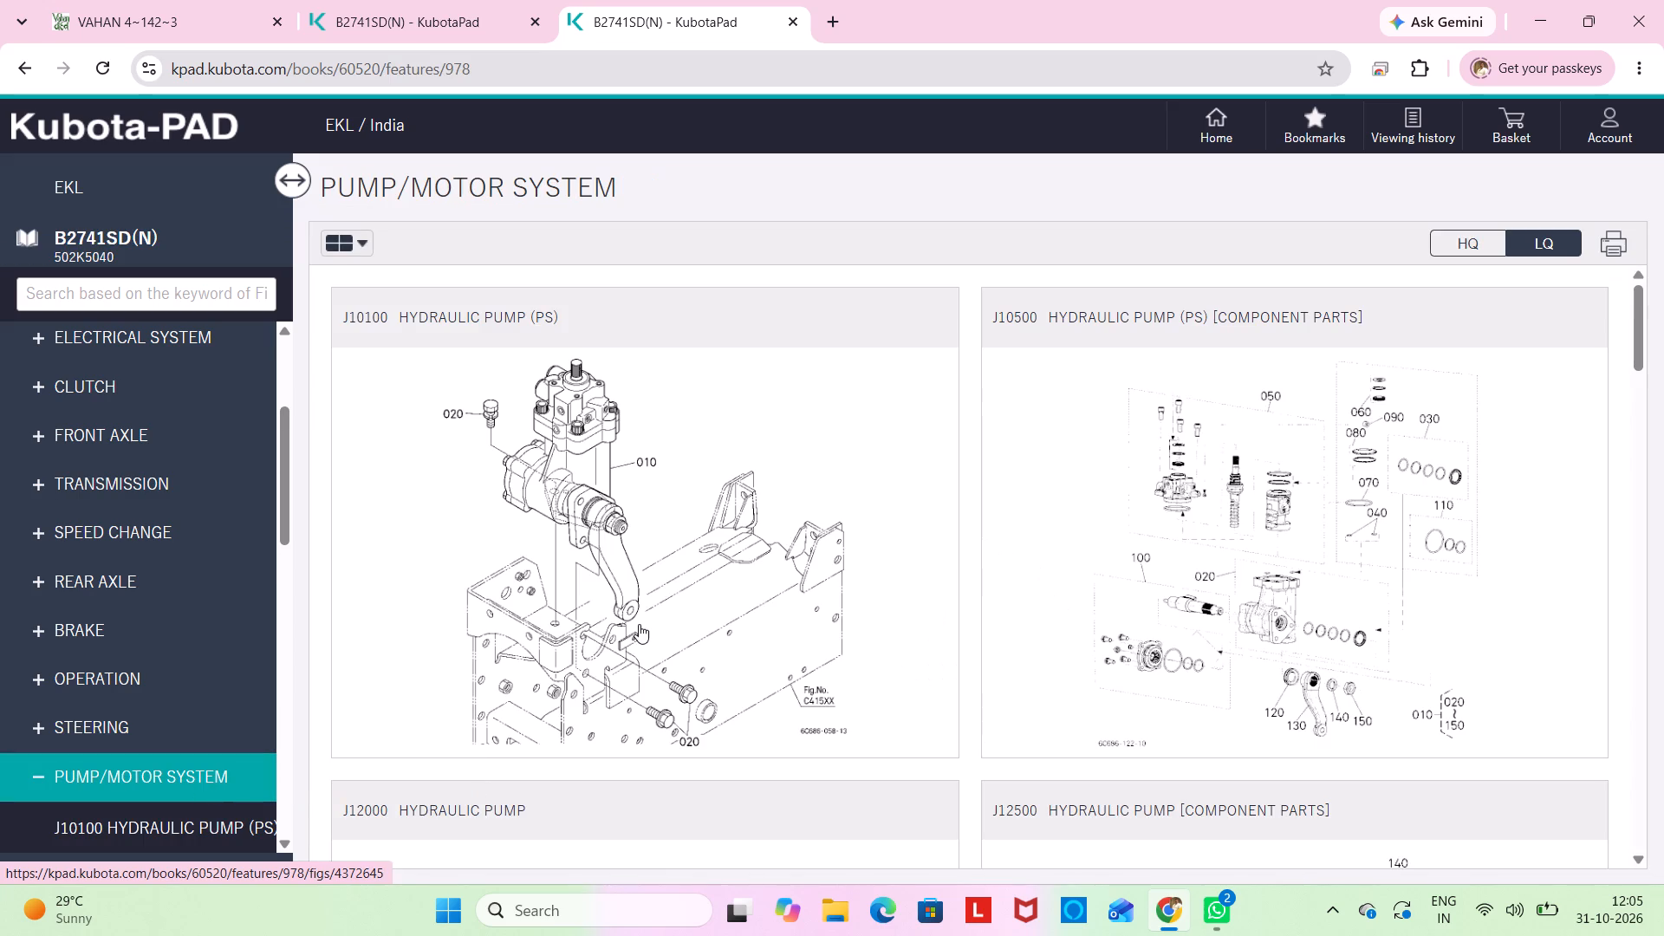
scroll(639, 624, down, 6)
scroll(639, 624, up, 1)
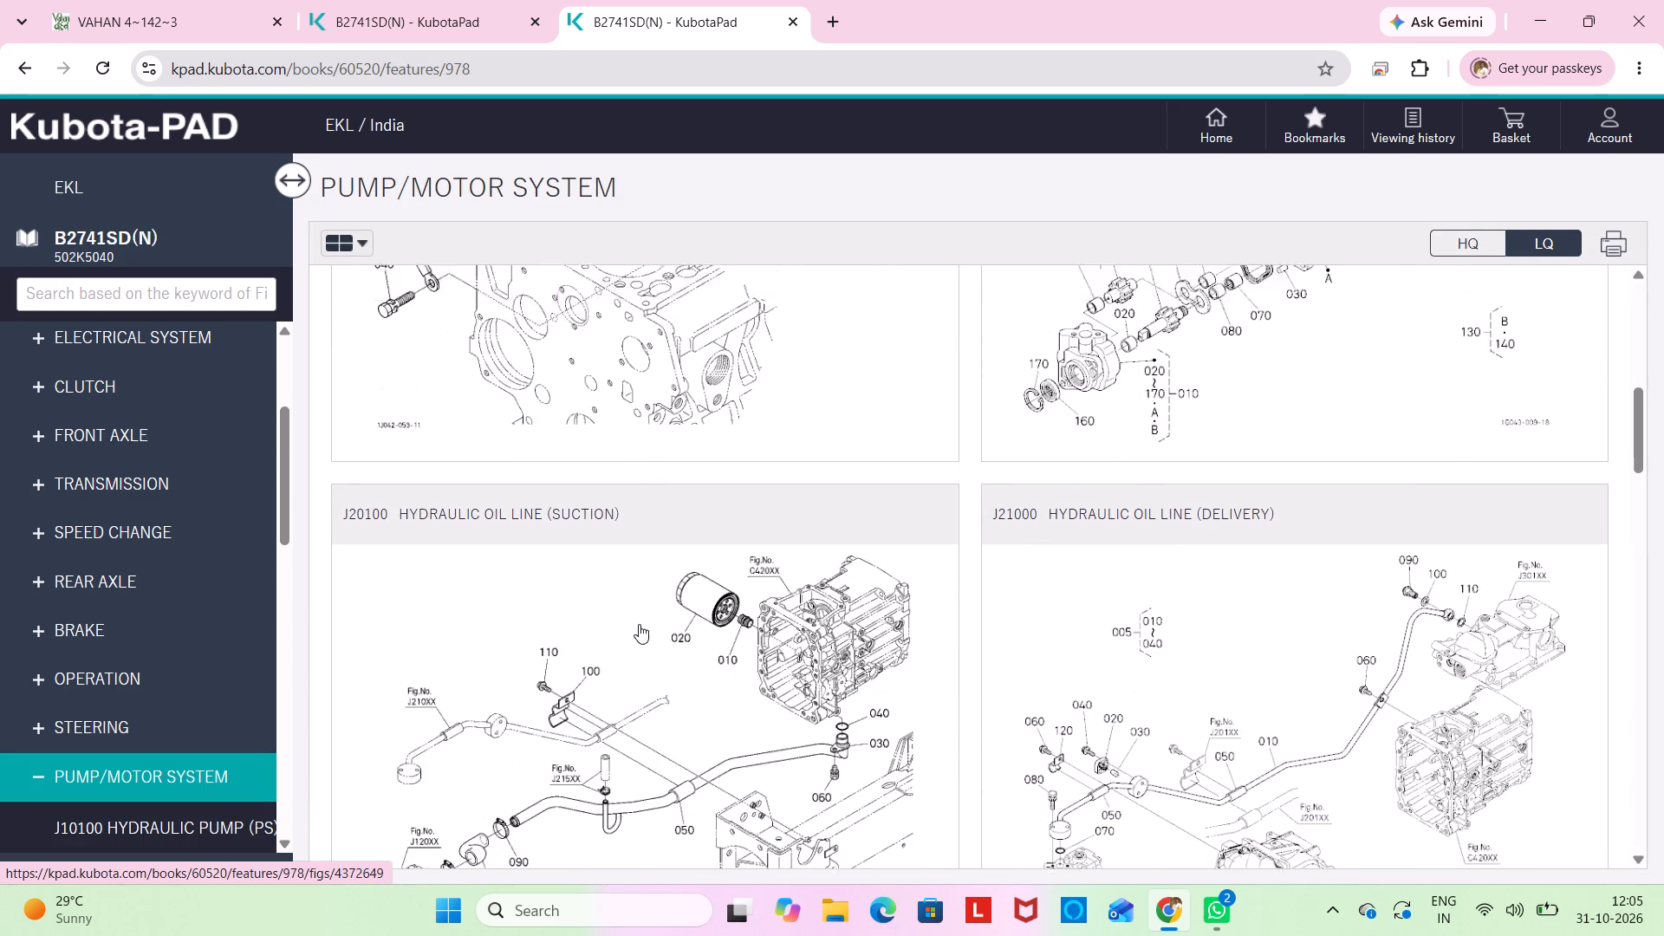
scroll(639, 624, up, 1)
scroll(752, 429, up, 1)
click(752, 429)
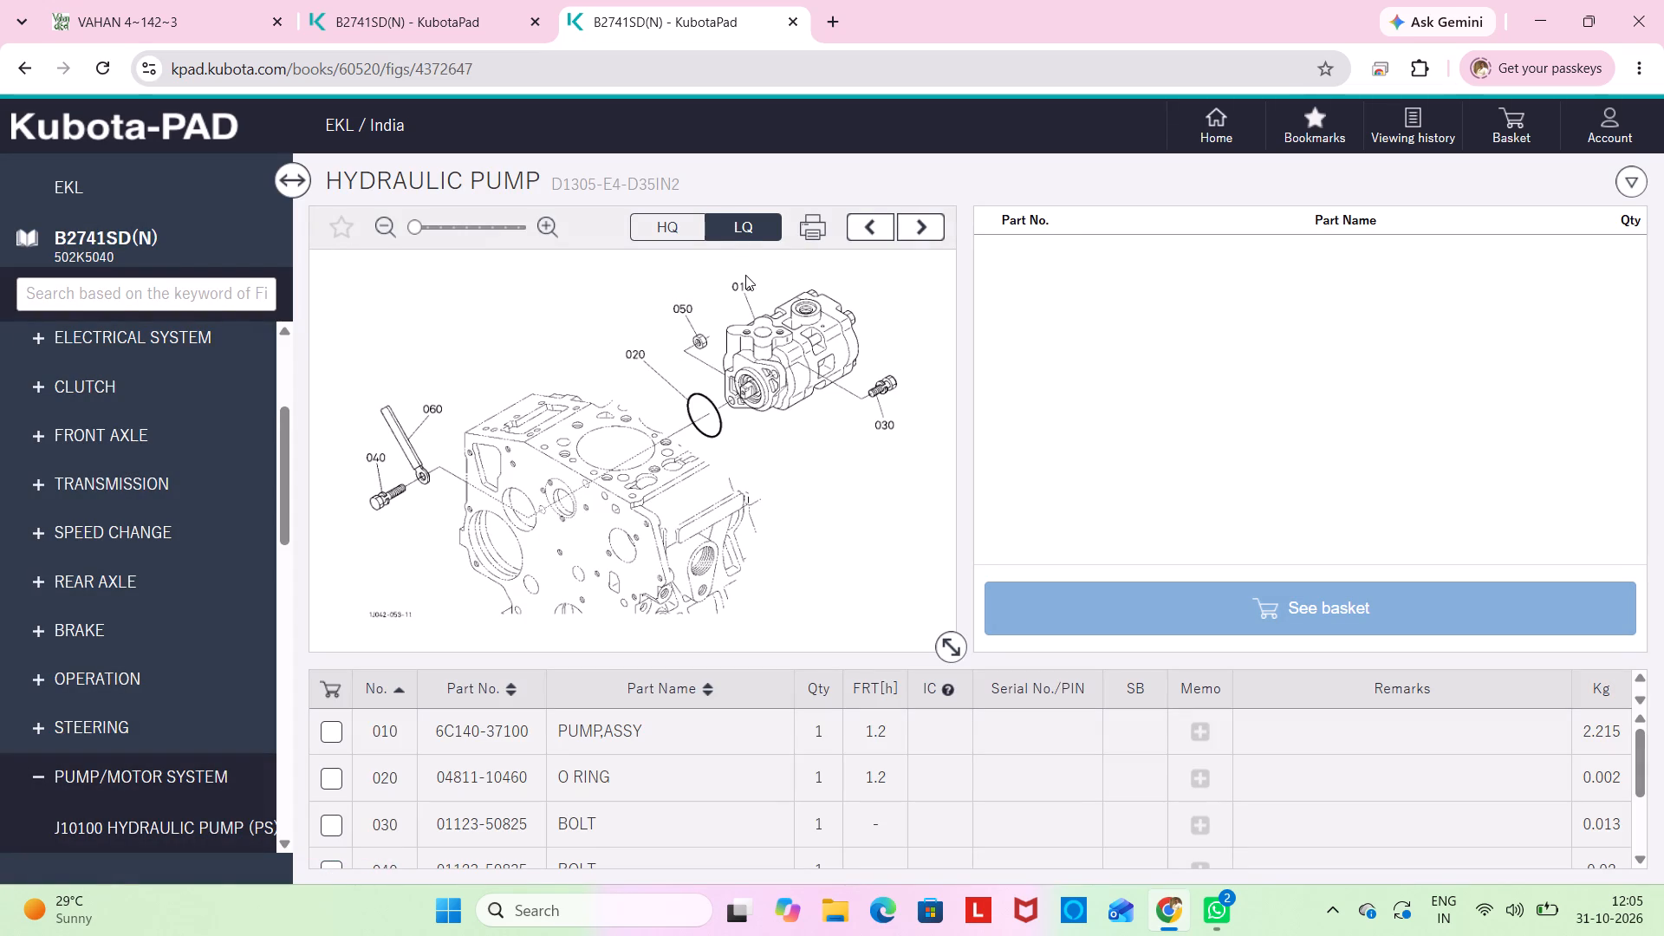
click(748, 284)
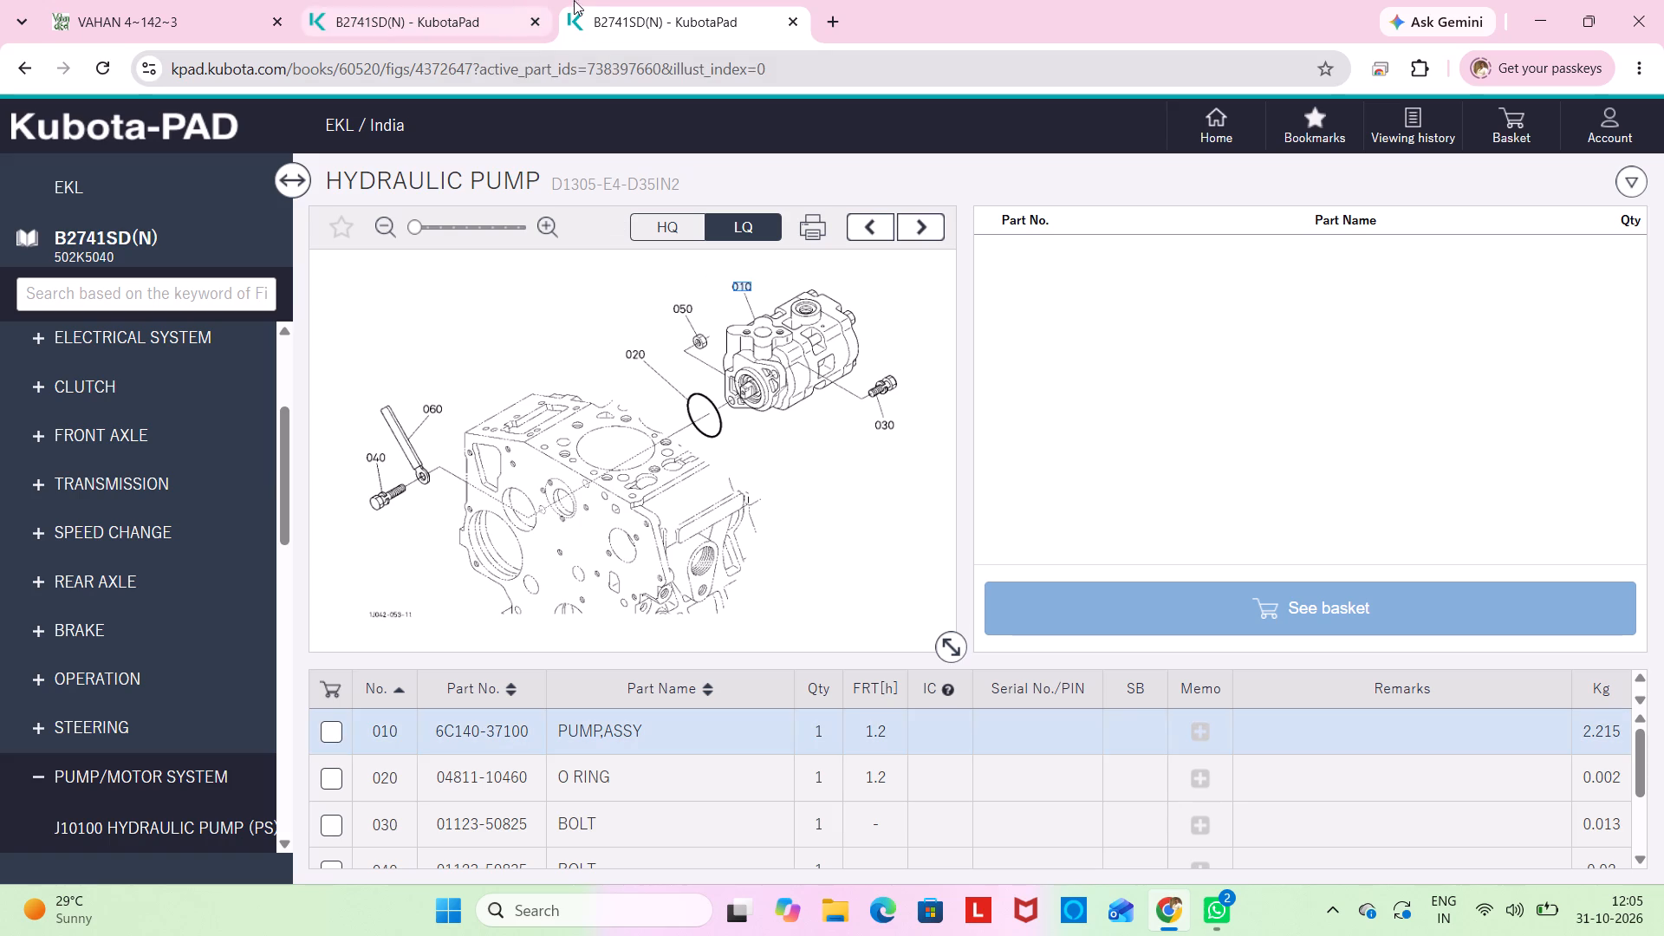
Open the EK-DMS home page in a new browser page.
click(830, 16)
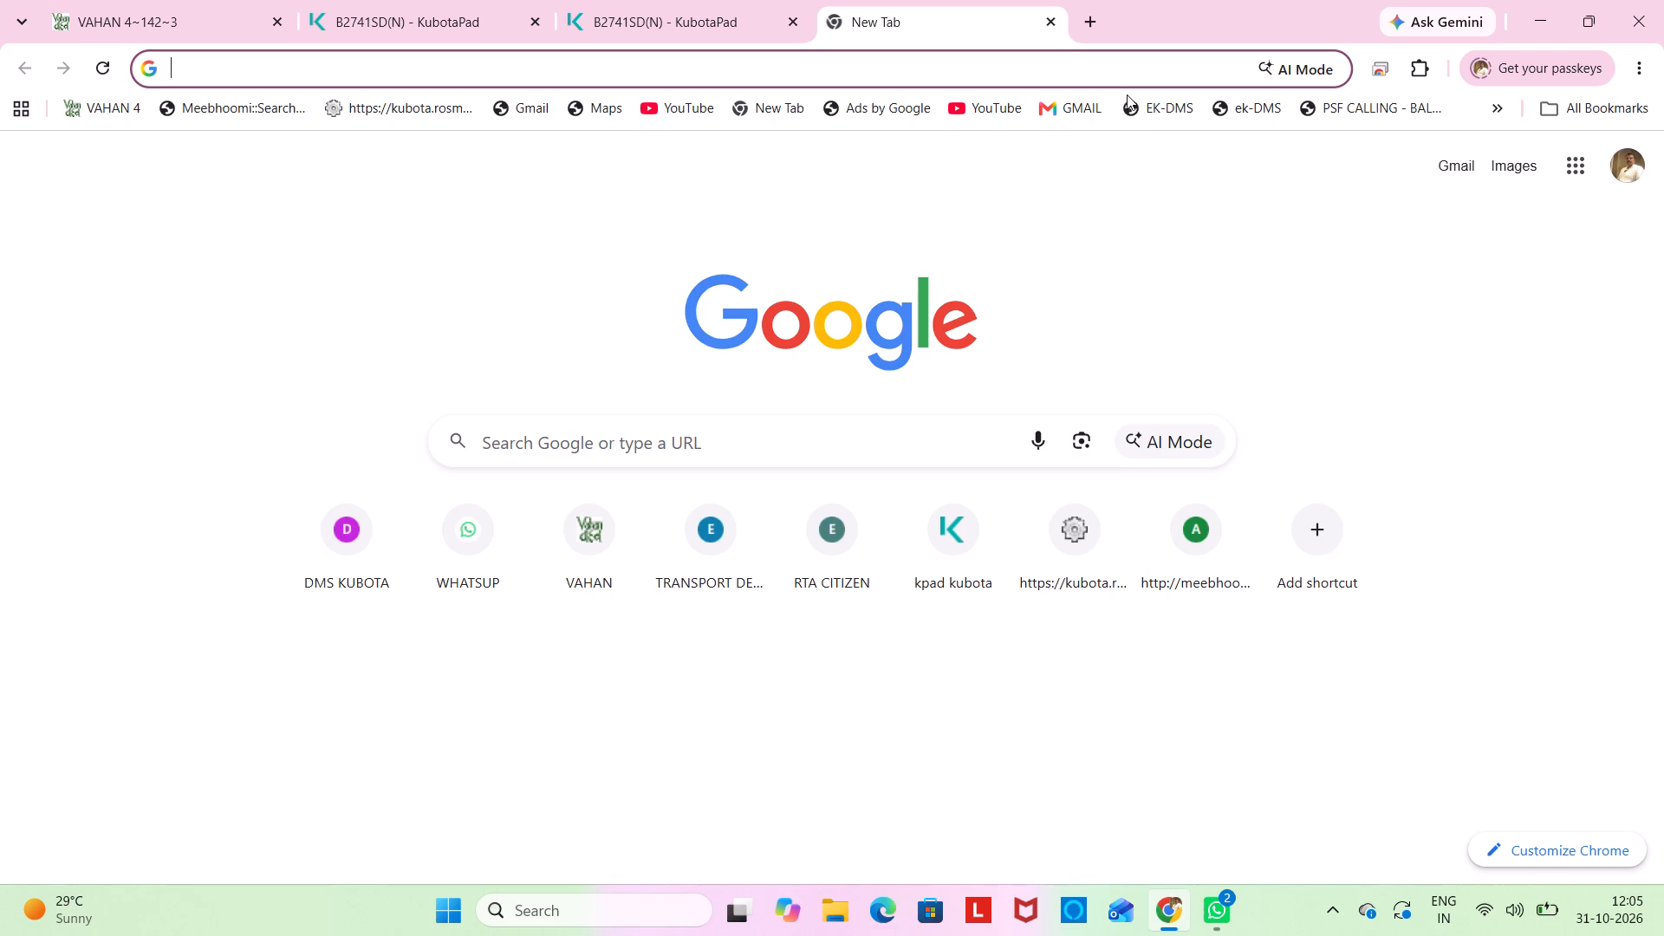
click(1143, 109)
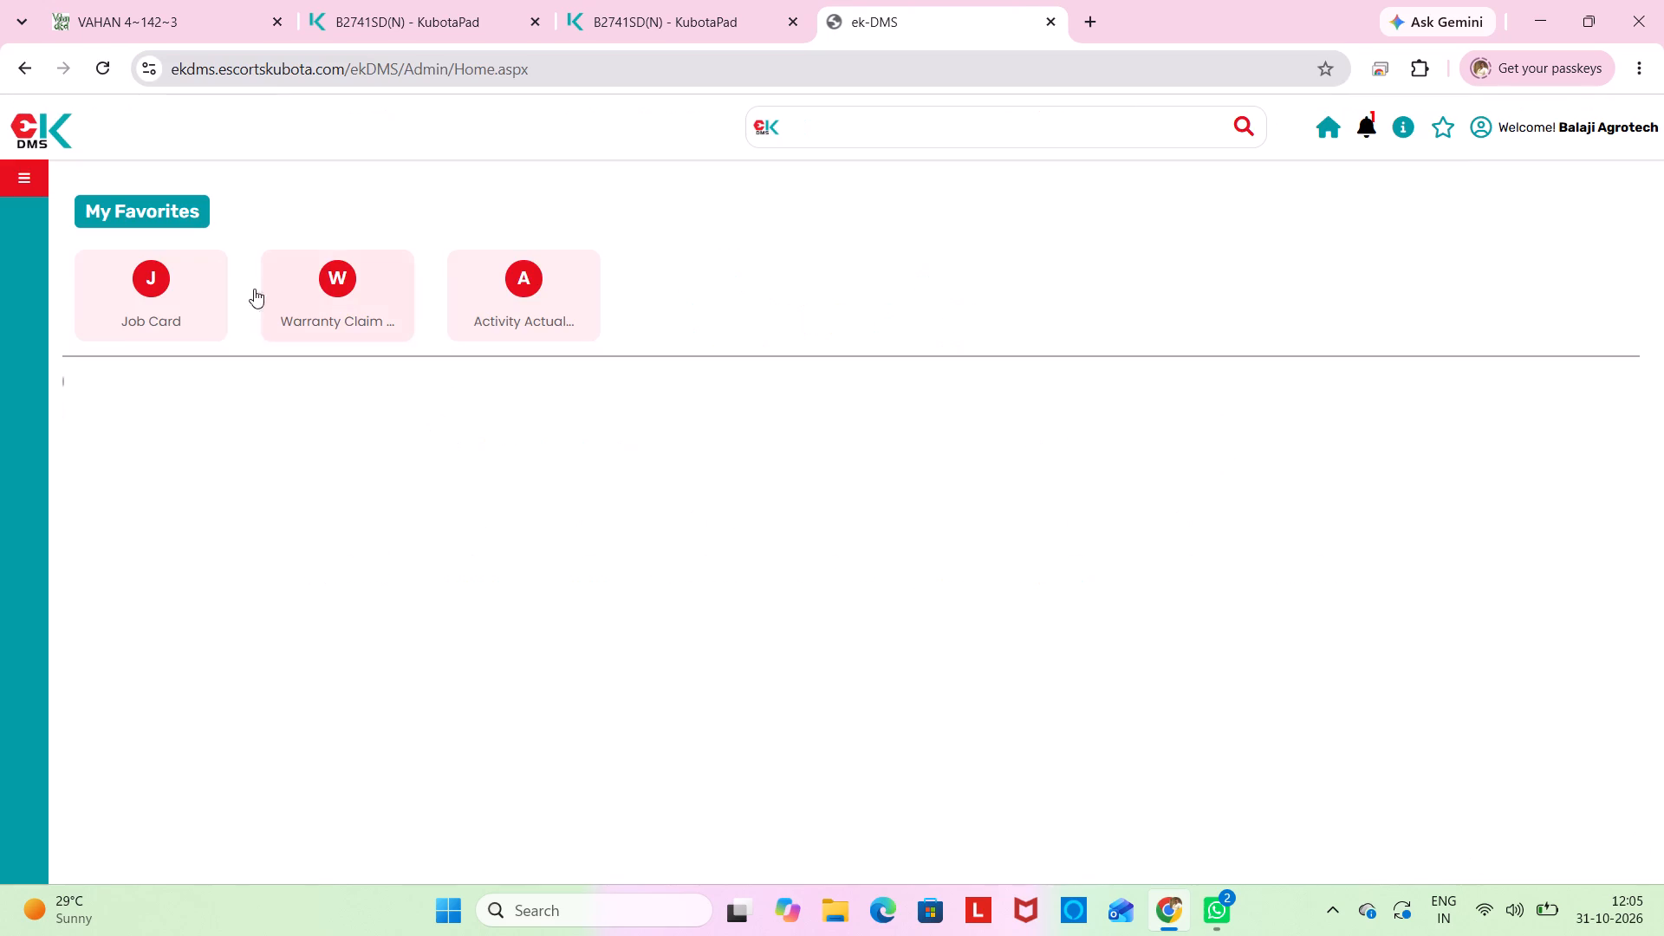
Open the spares Part Master and search for part number 6C140-37100, PUMPASSY, to check its prices and stock.
click(24, 175)
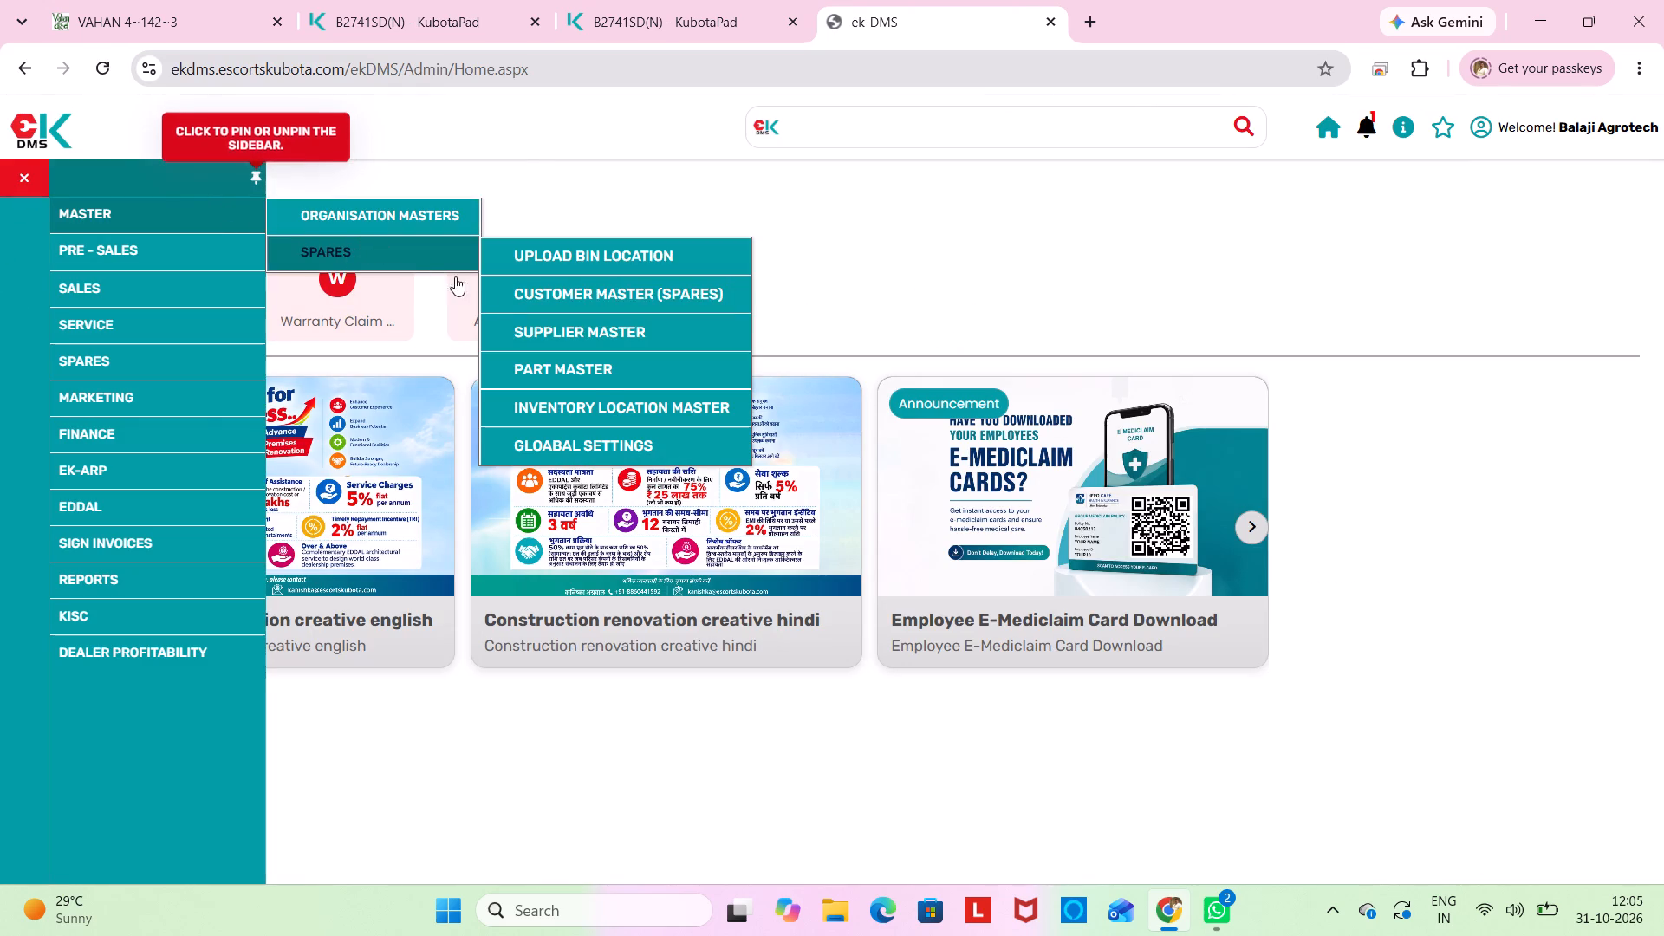
click(596, 379)
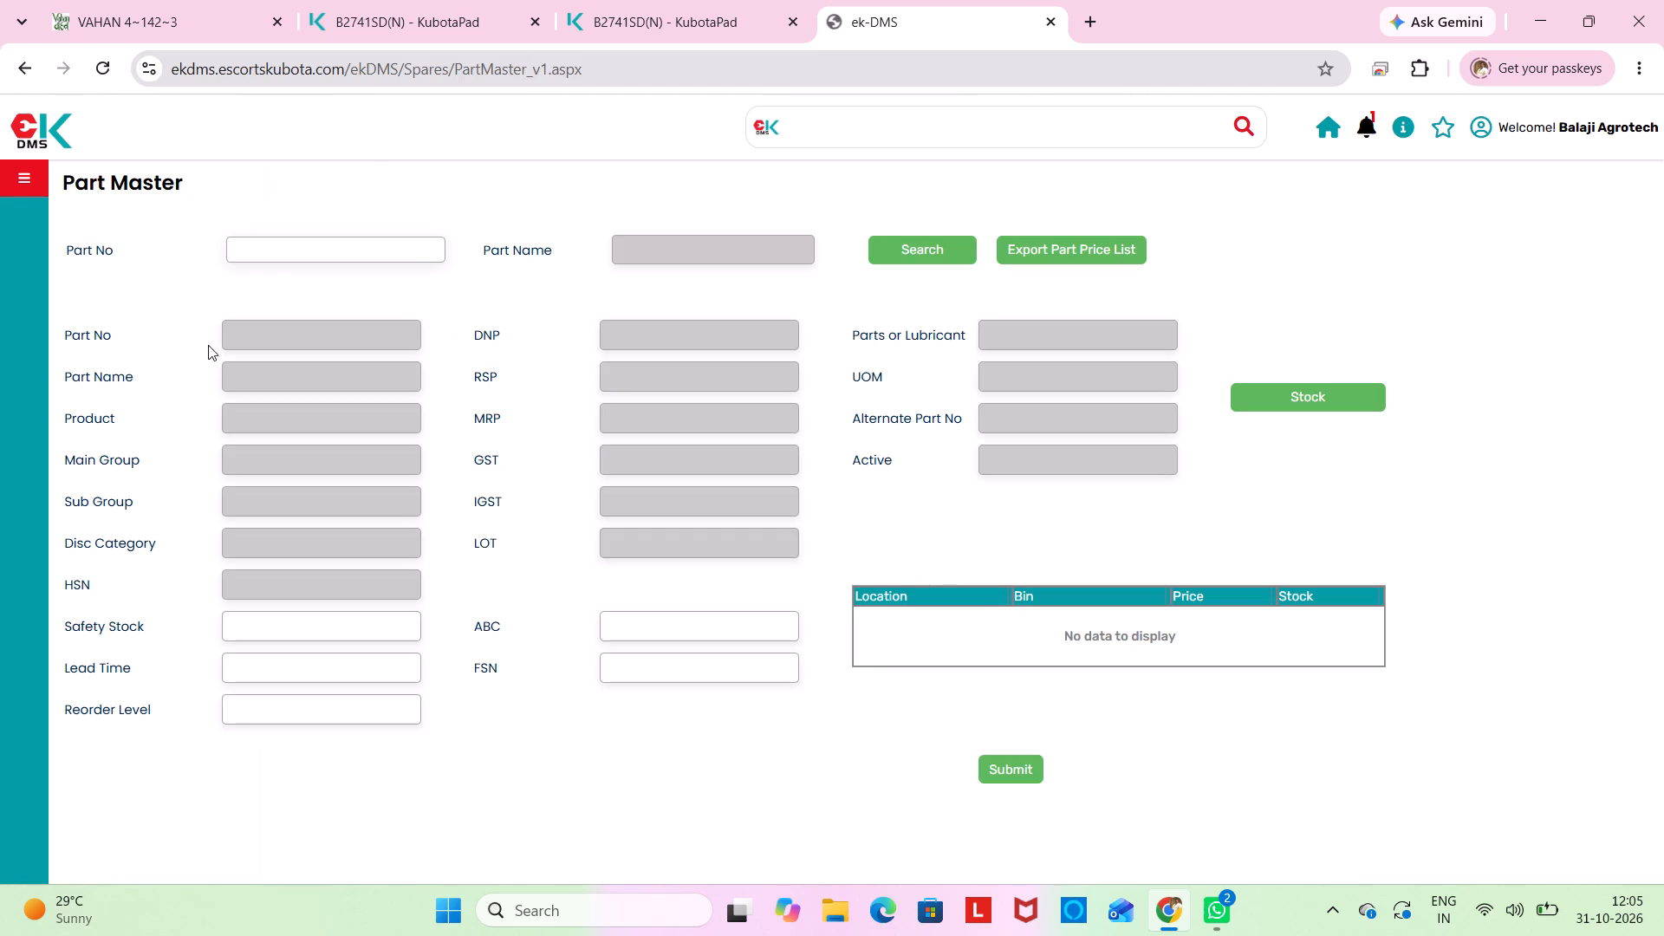
drag(276, 239, 277, 247)
click(277, 247)
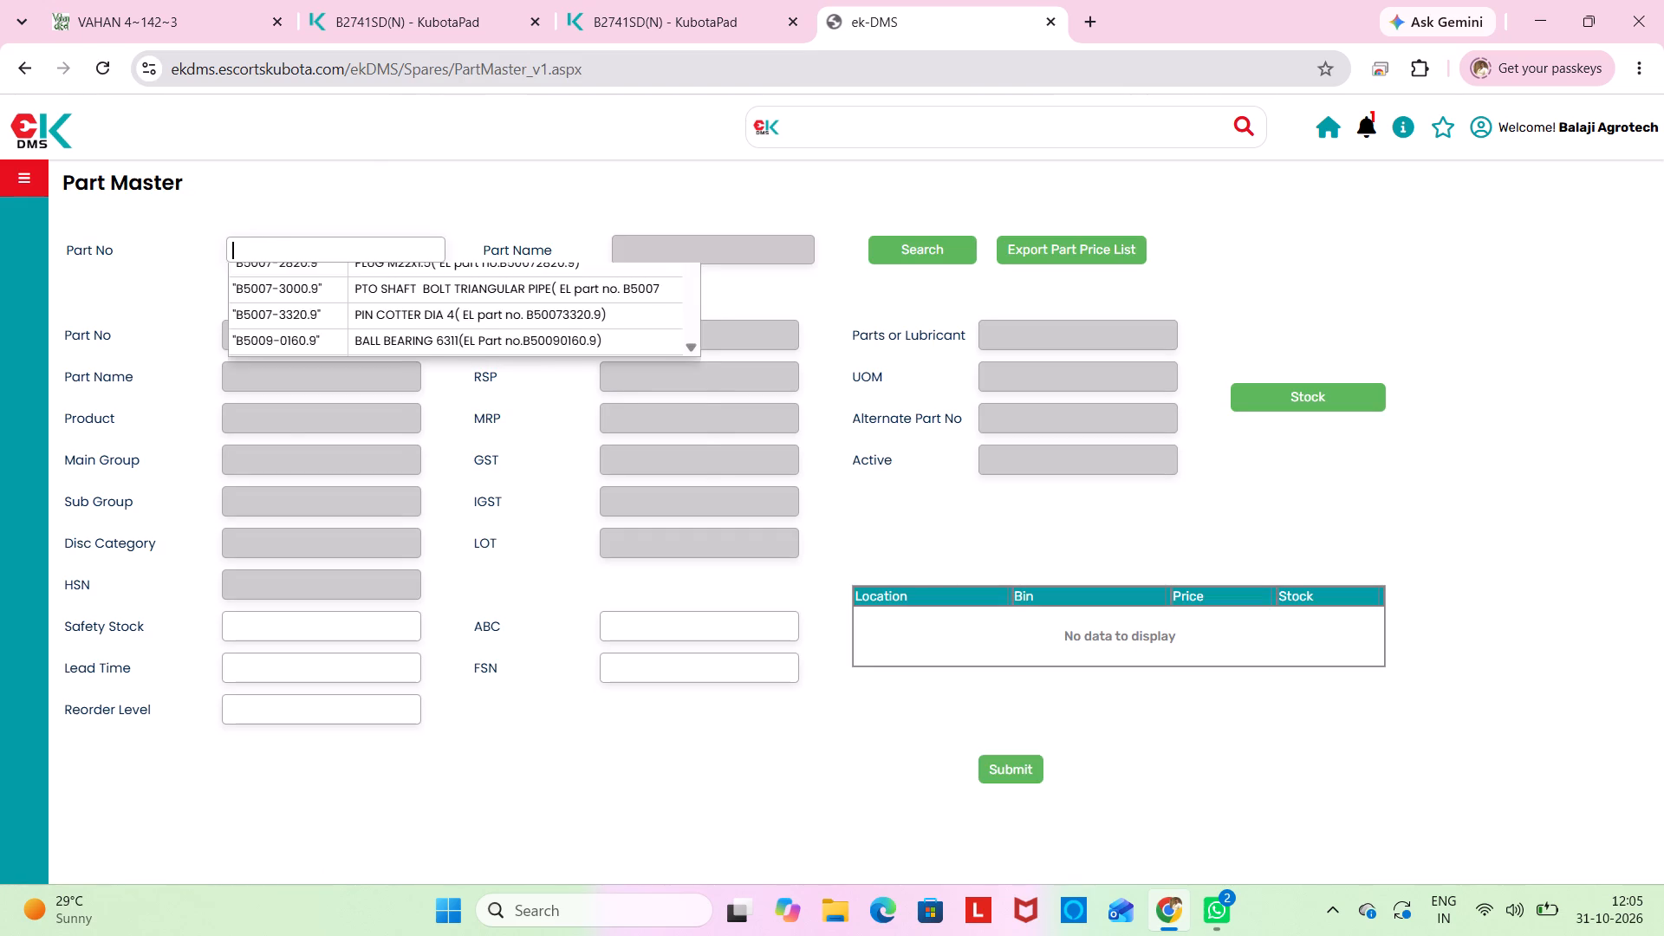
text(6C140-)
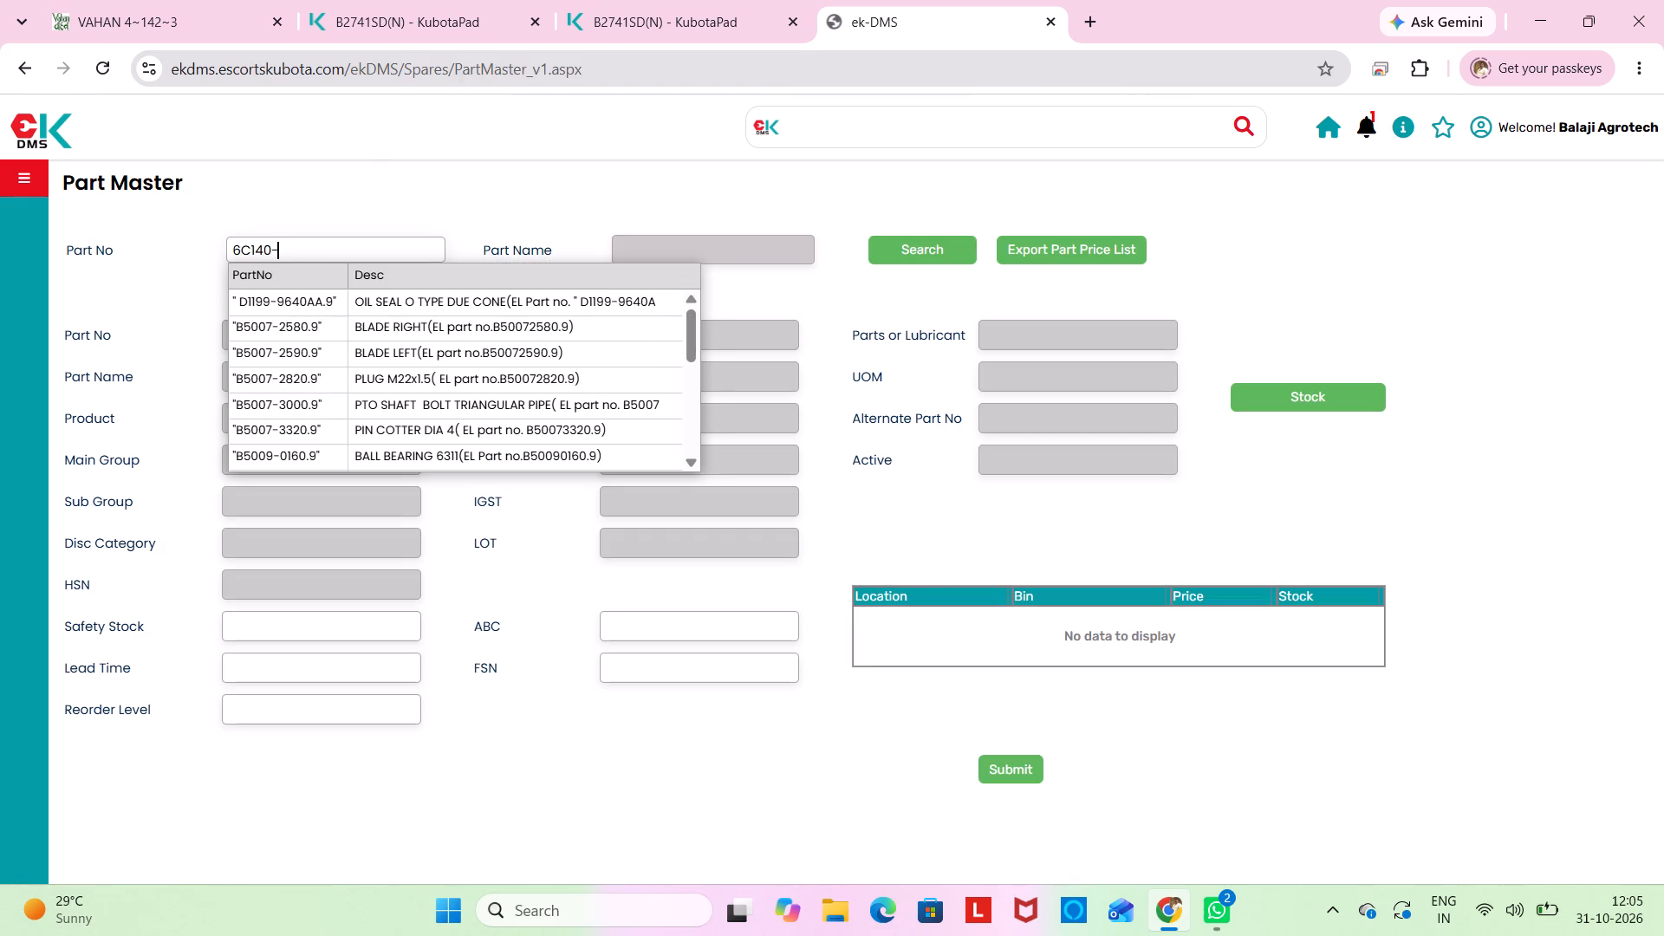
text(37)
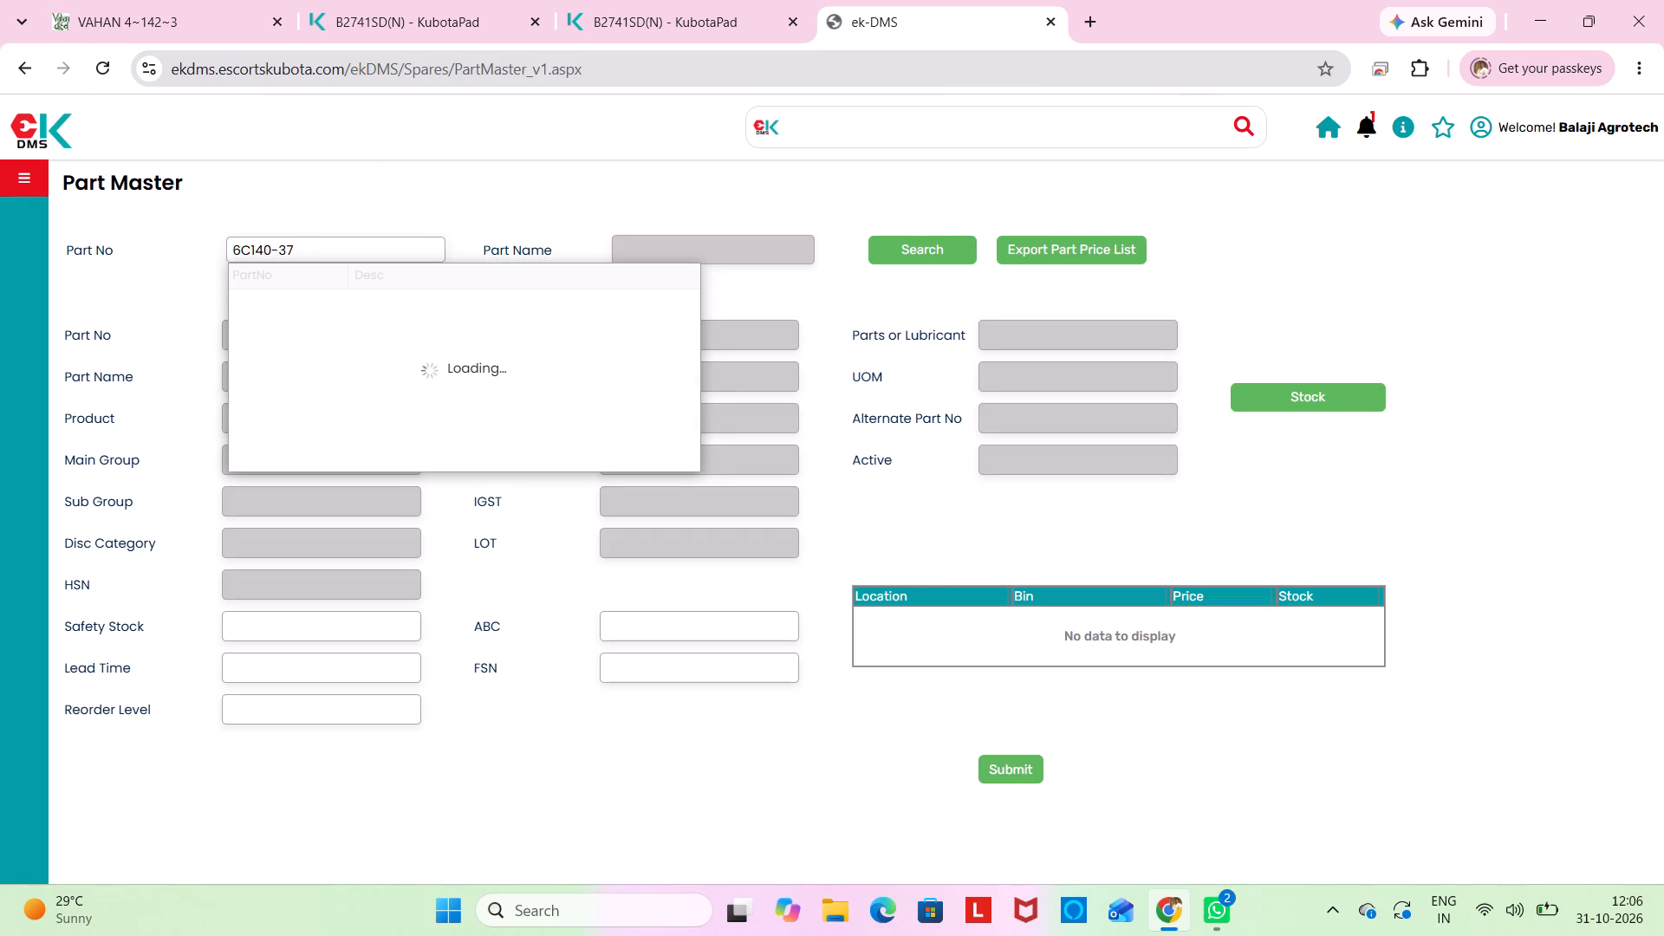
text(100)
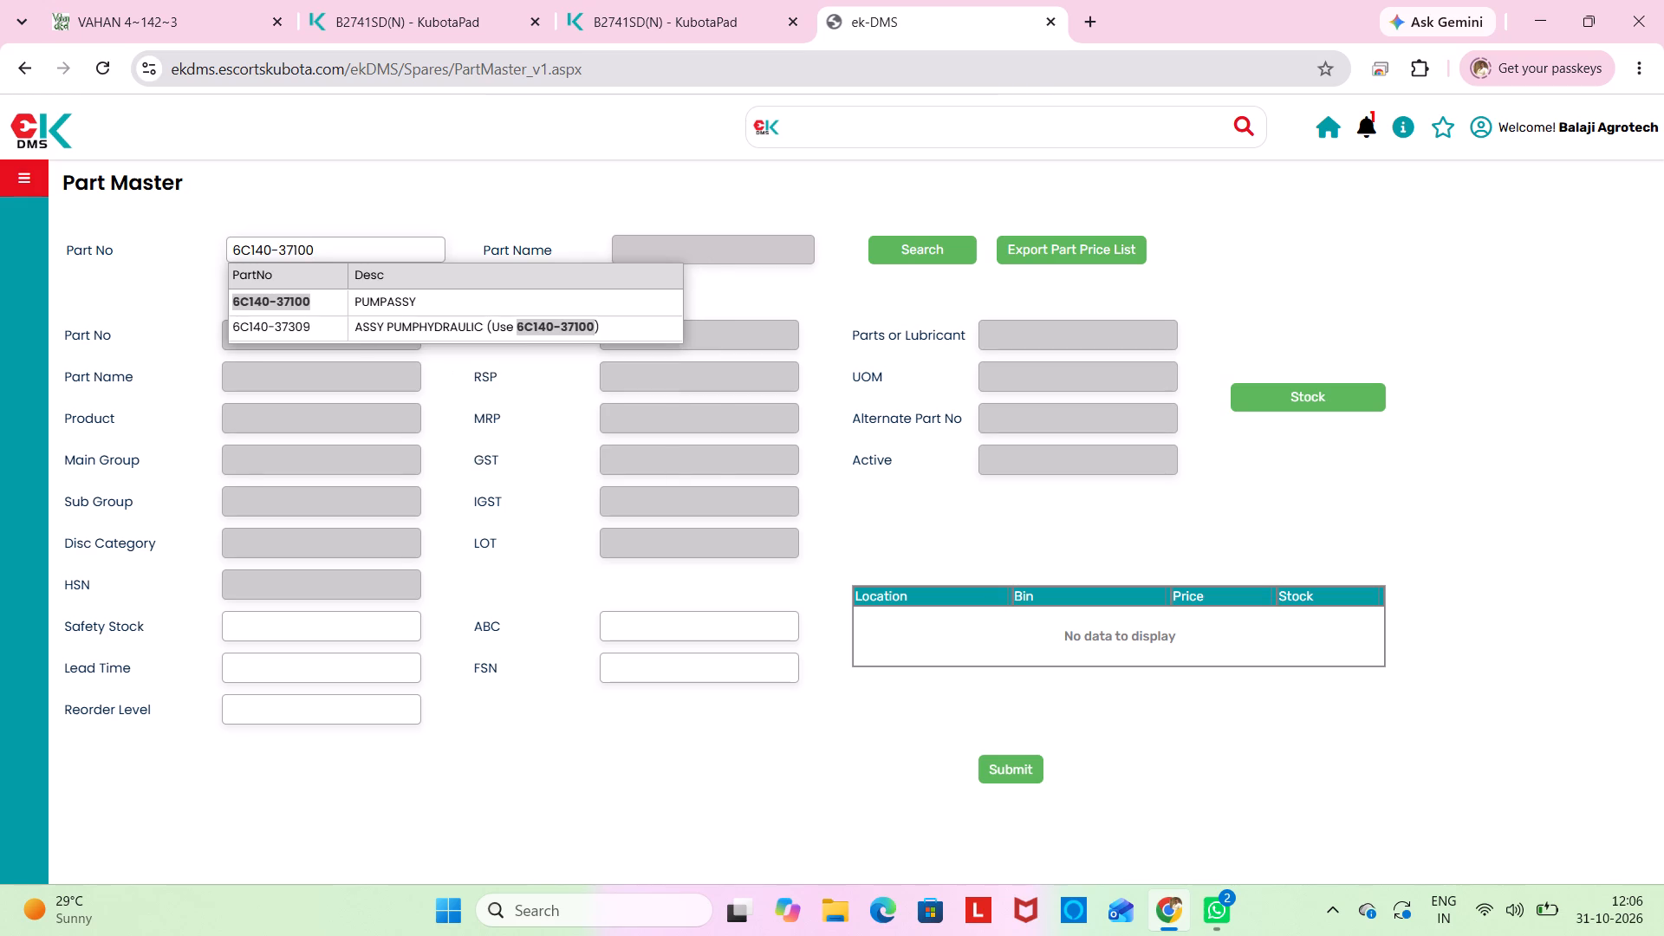
click(364, 305)
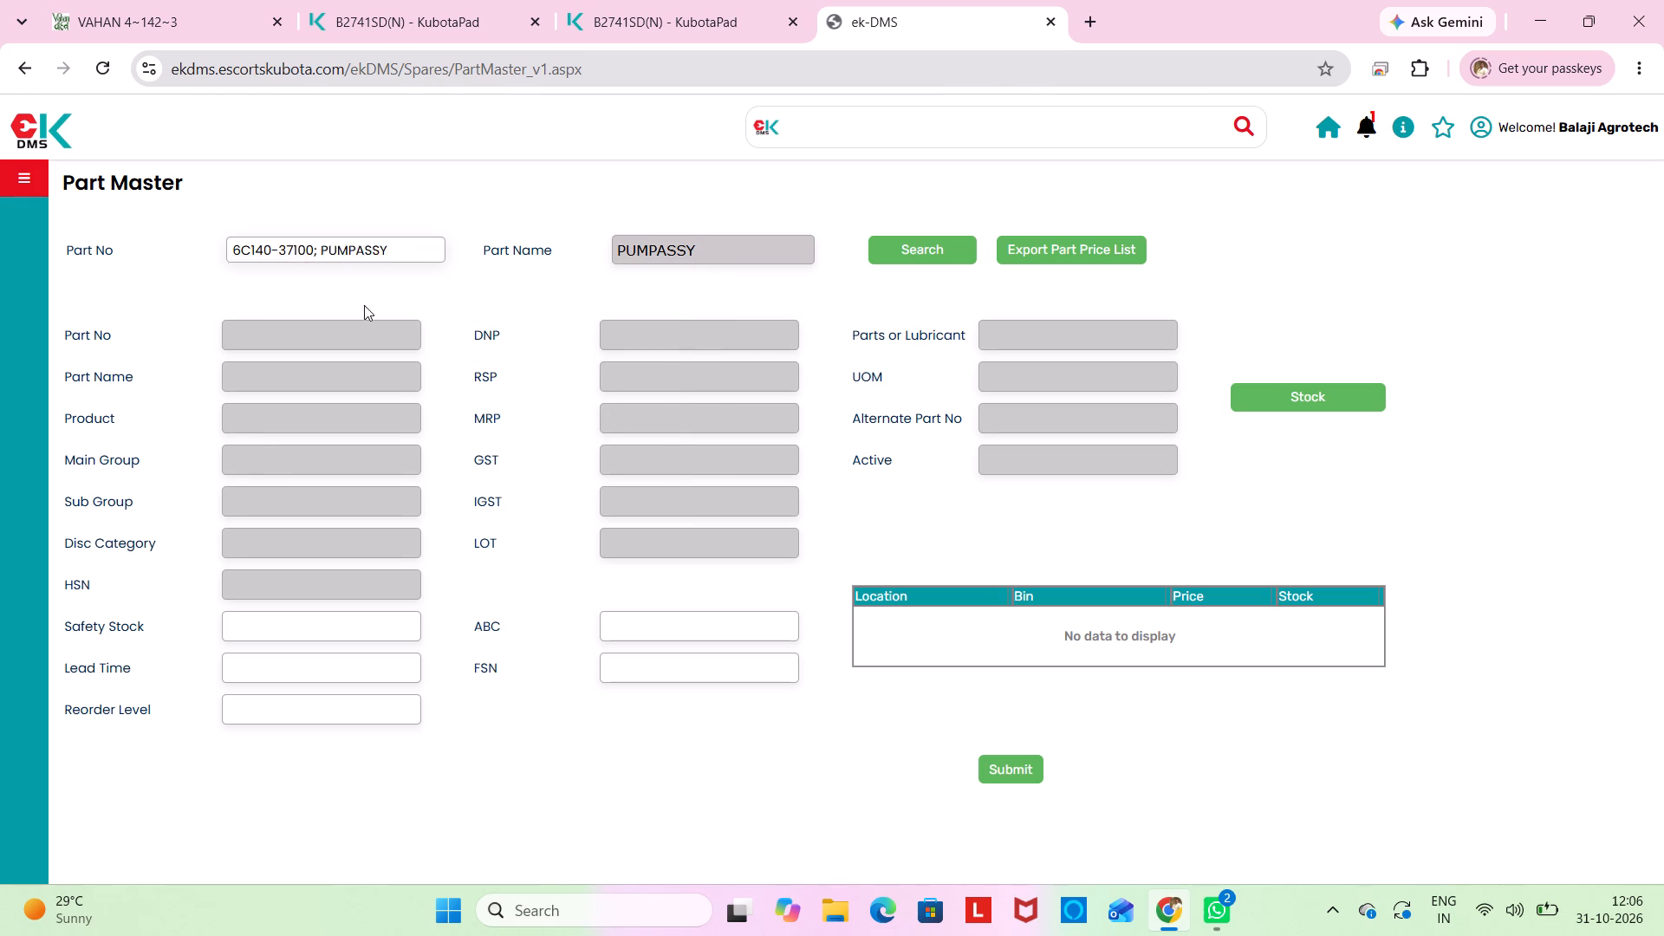
click(911, 246)
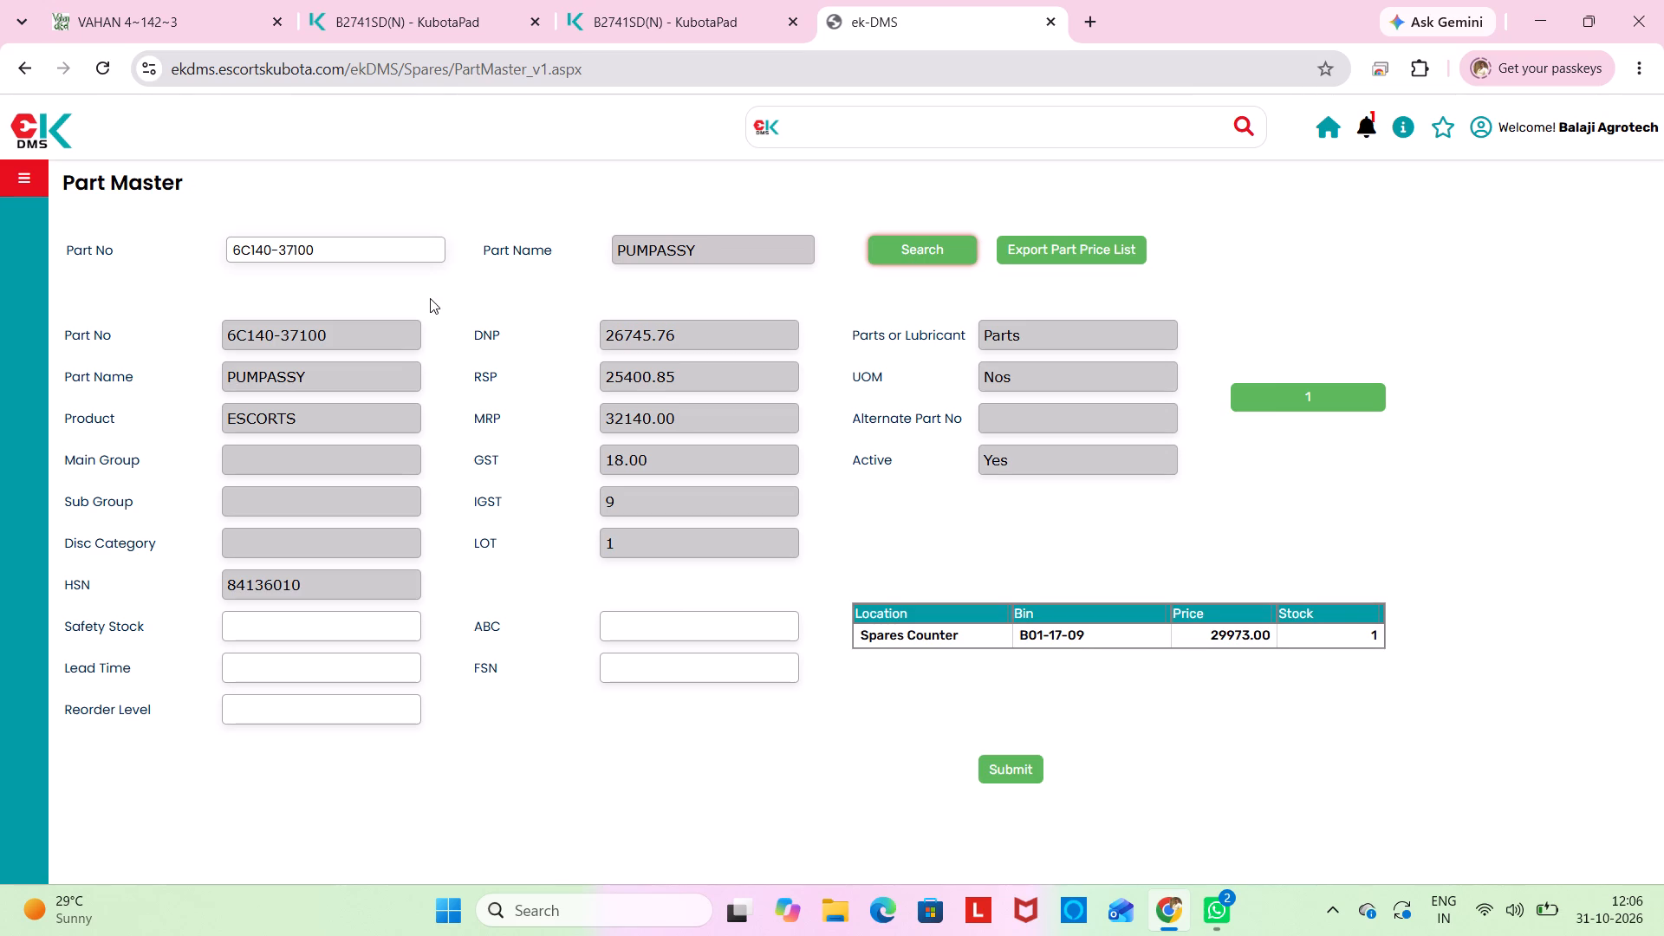
Search the Part Master for the related part 6C140-37309, ASSY PUMPHYDRAULIC, to compare its prices and stock.
click(356, 248)
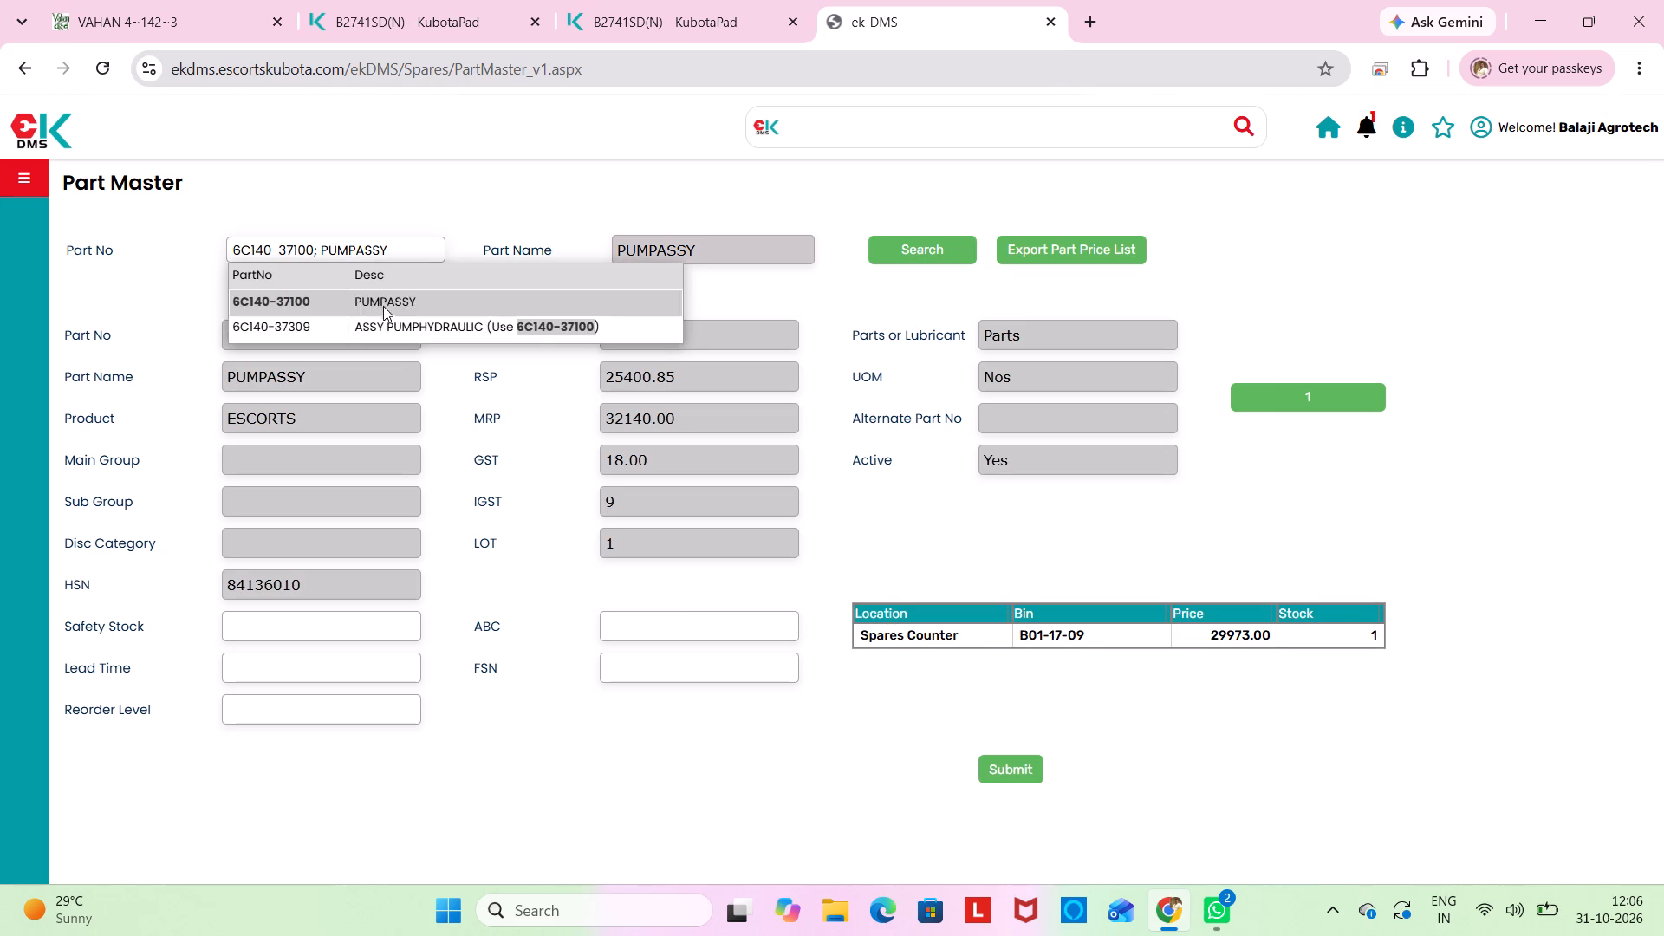
click(401, 322)
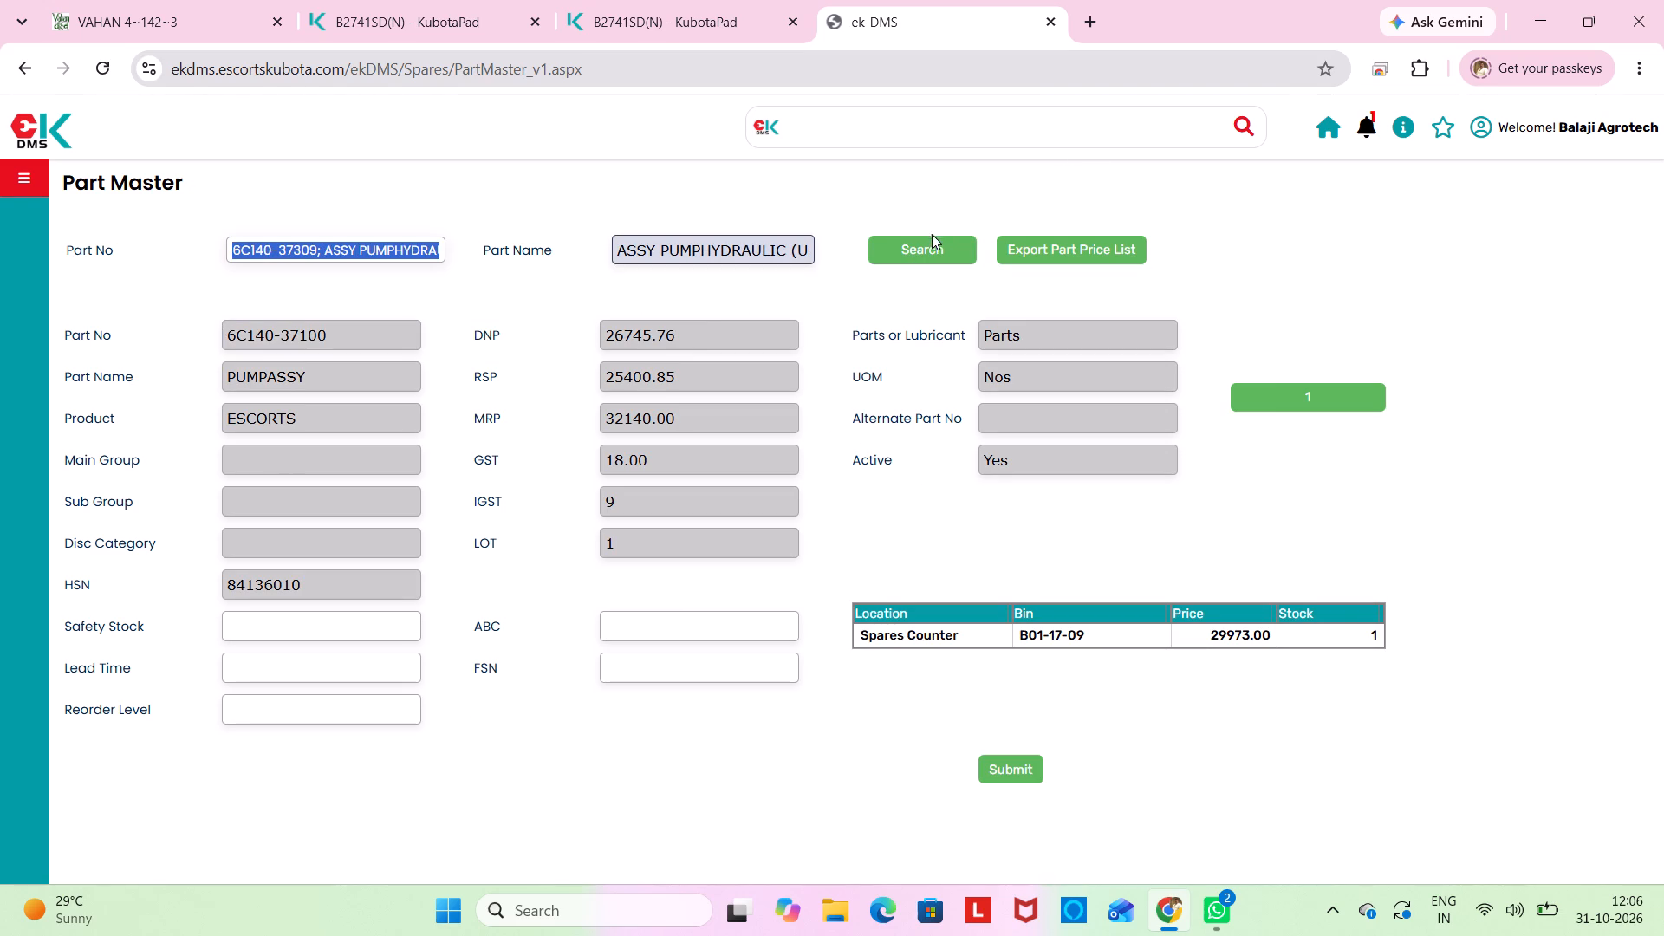
click(933, 241)
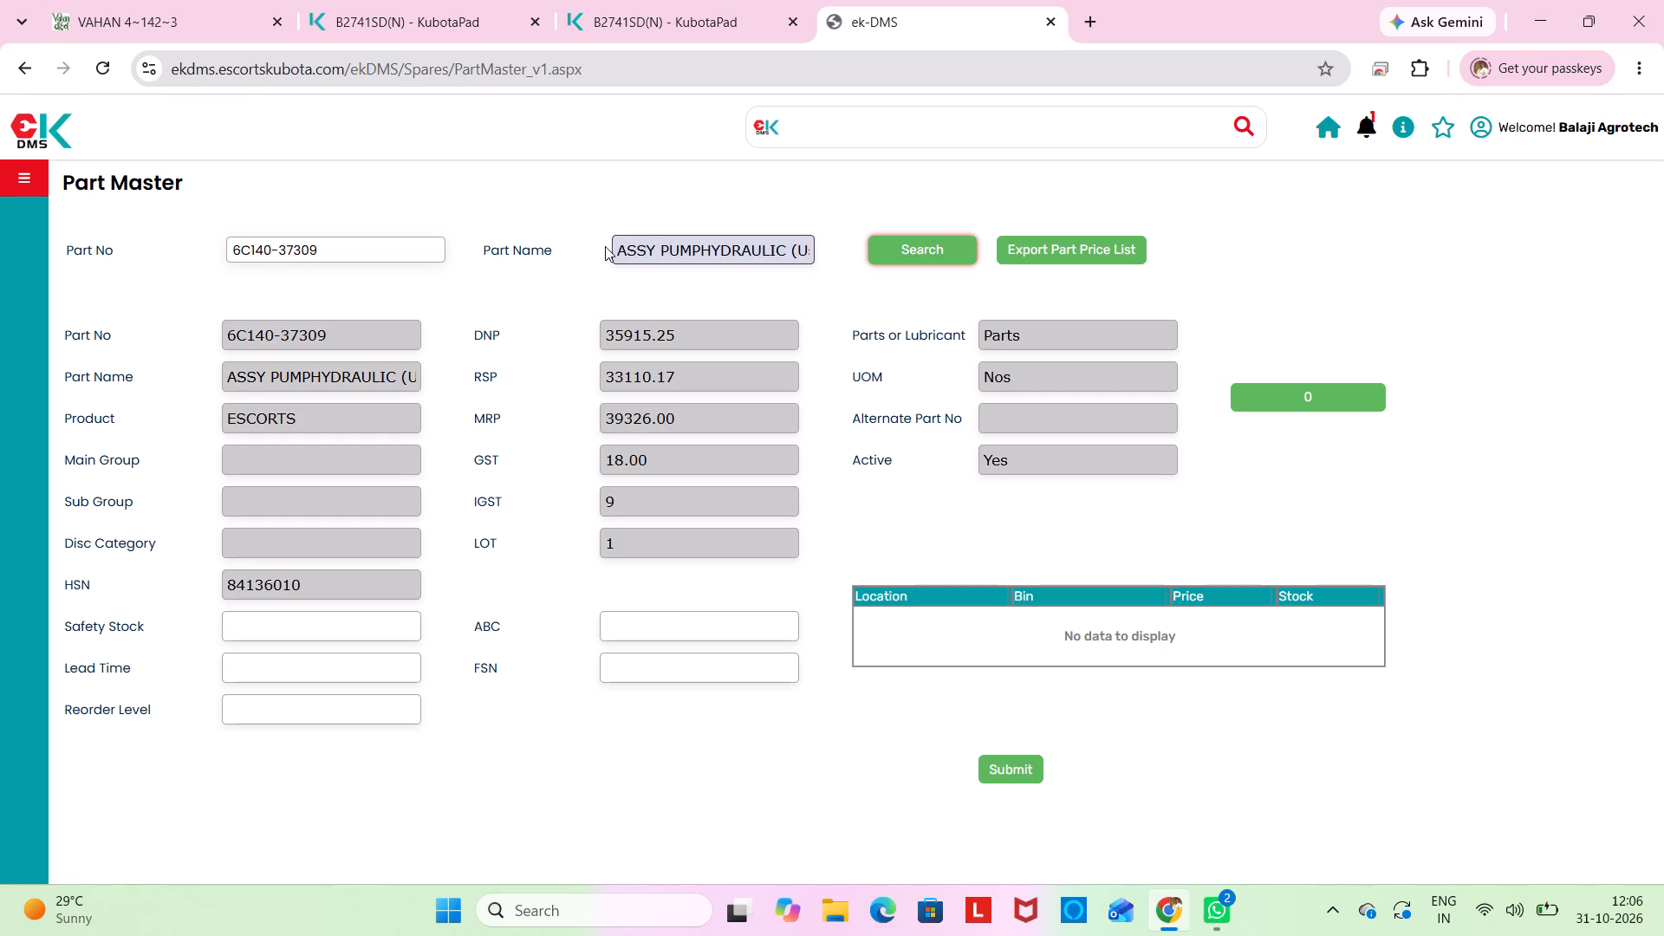
Search the Part Master again for 6C140-37100, PUMPASSY, to bring back its price and stock details.
click(427, 244)
click(446, 309)
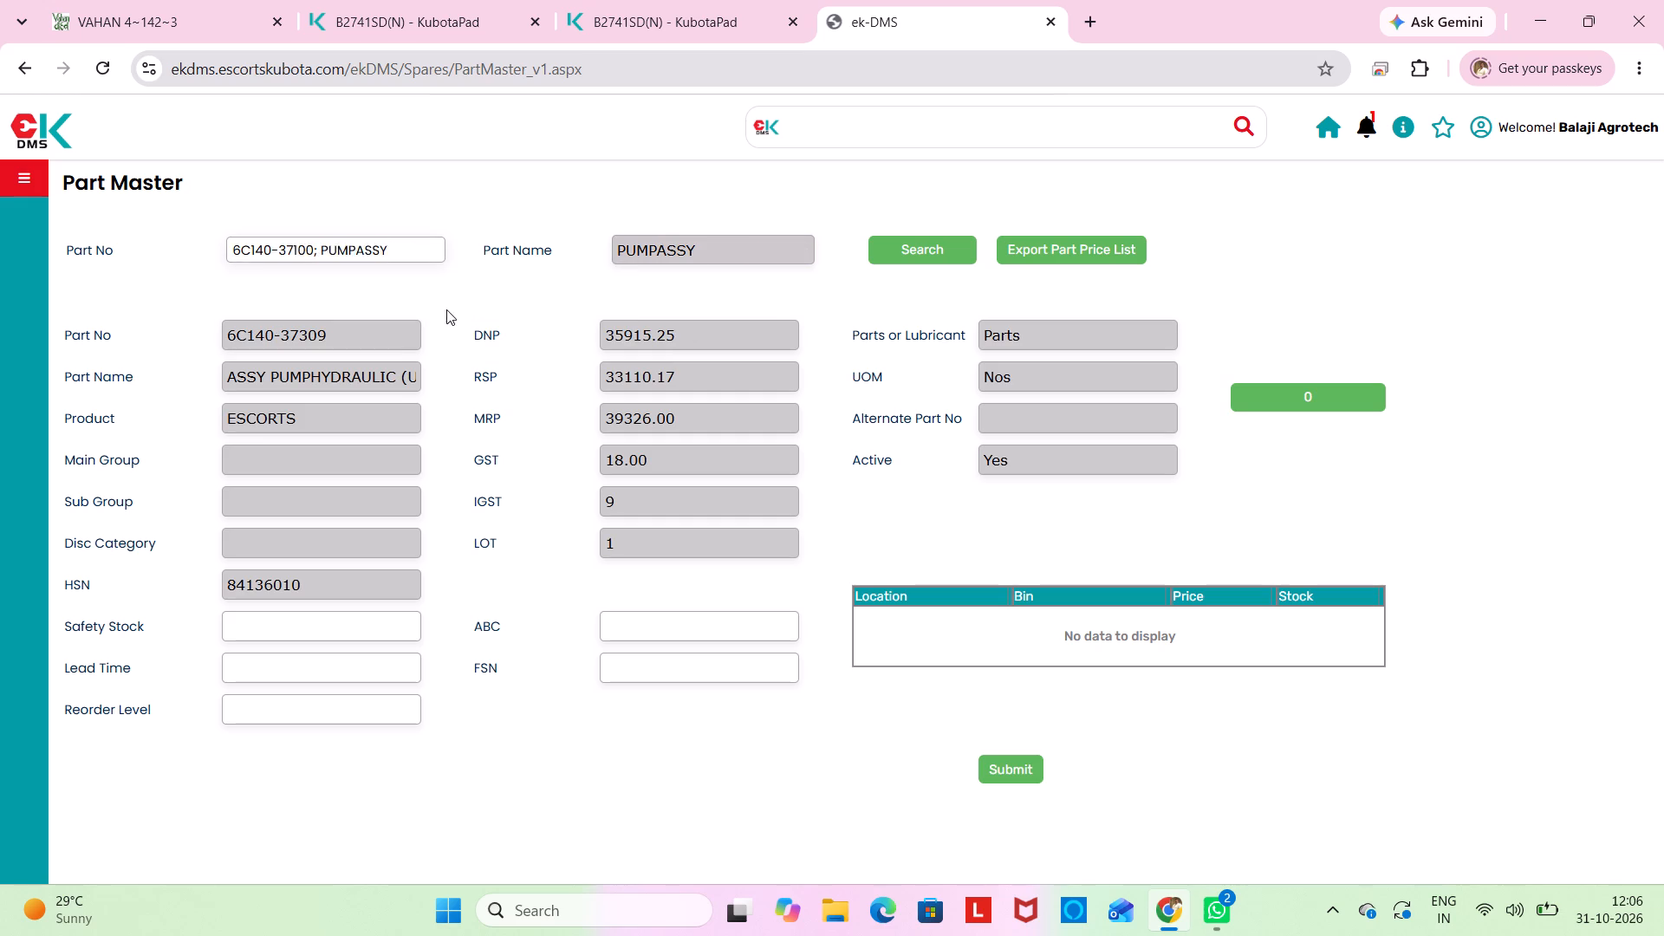
click(932, 250)
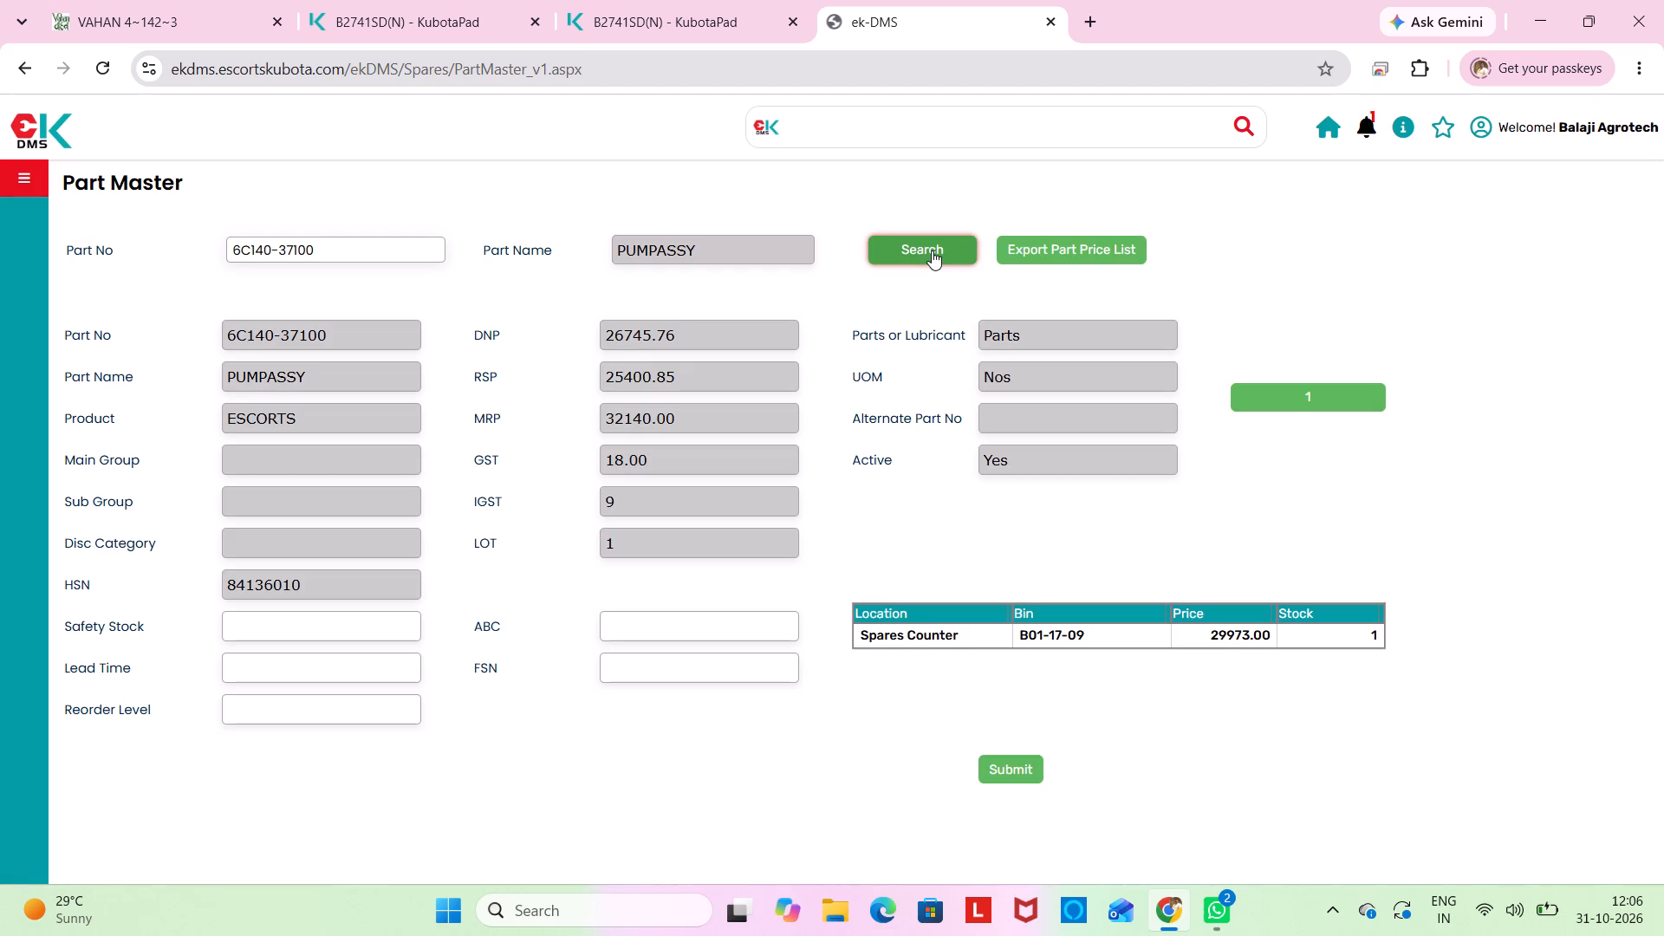